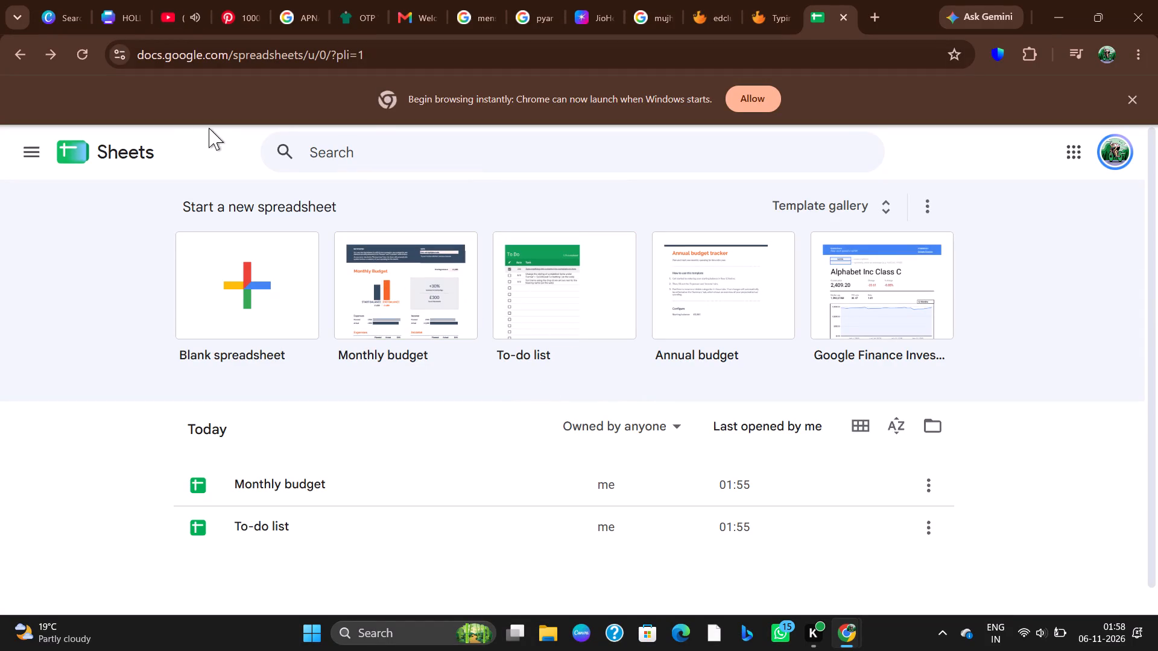
Switch to the HOLLYWOOD TRENDS design and add the Trends photo of a magnifying glass over newspaper stock charts.
click(127, 0)
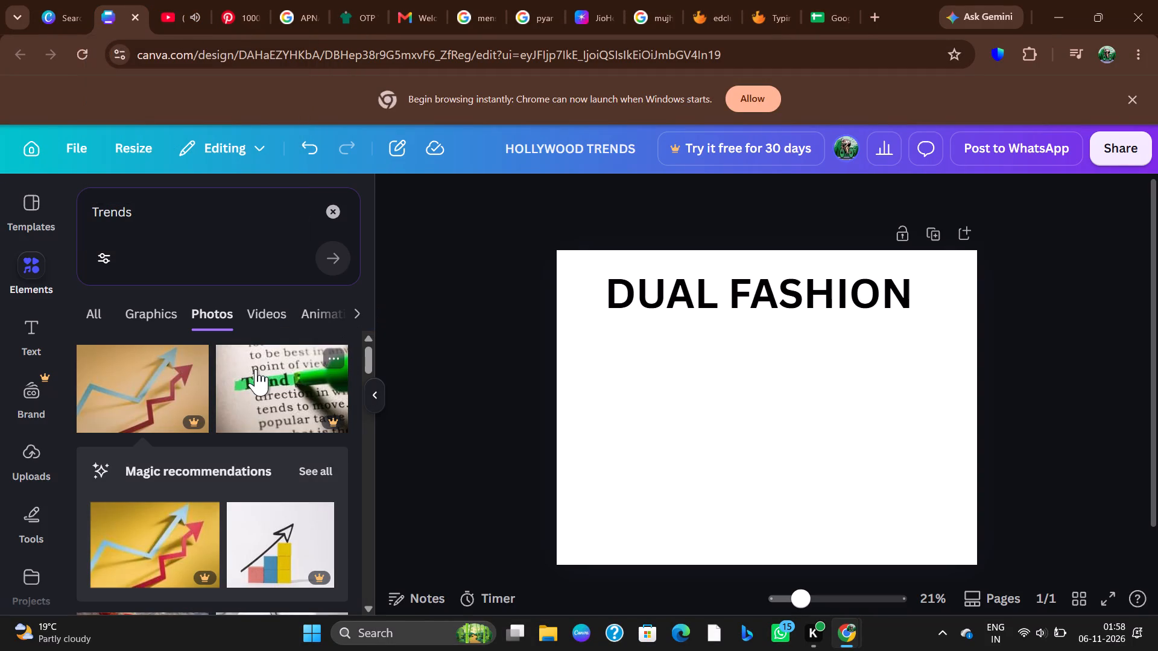
scroll(224, 544, down, 3)
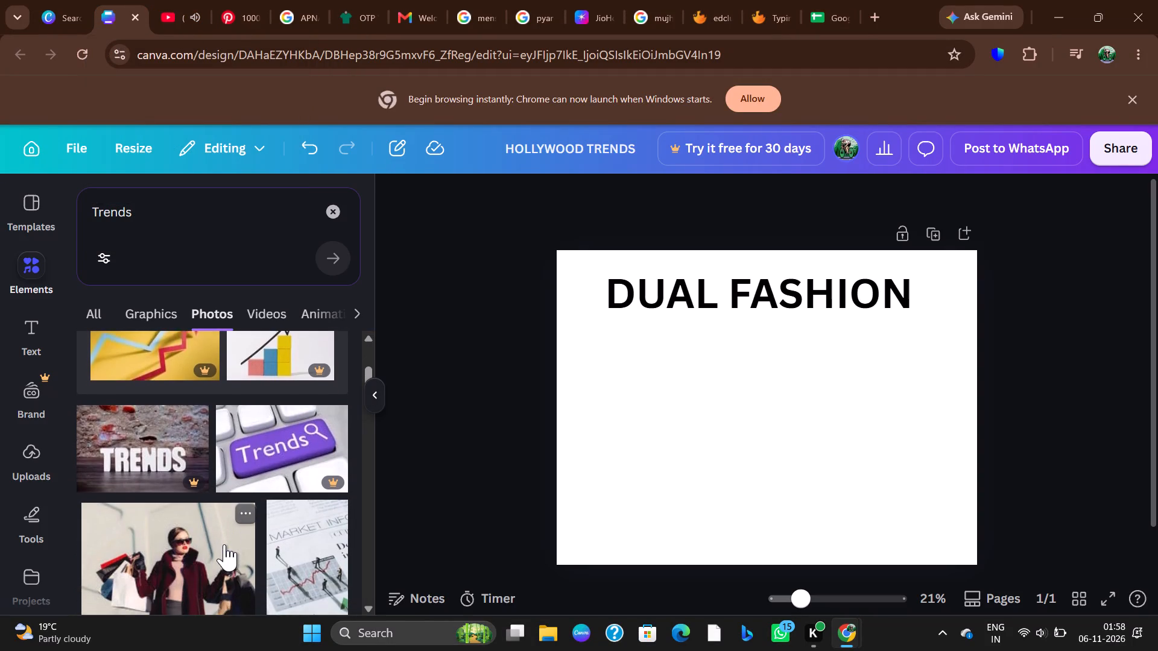
scroll(224, 544, down, 2)
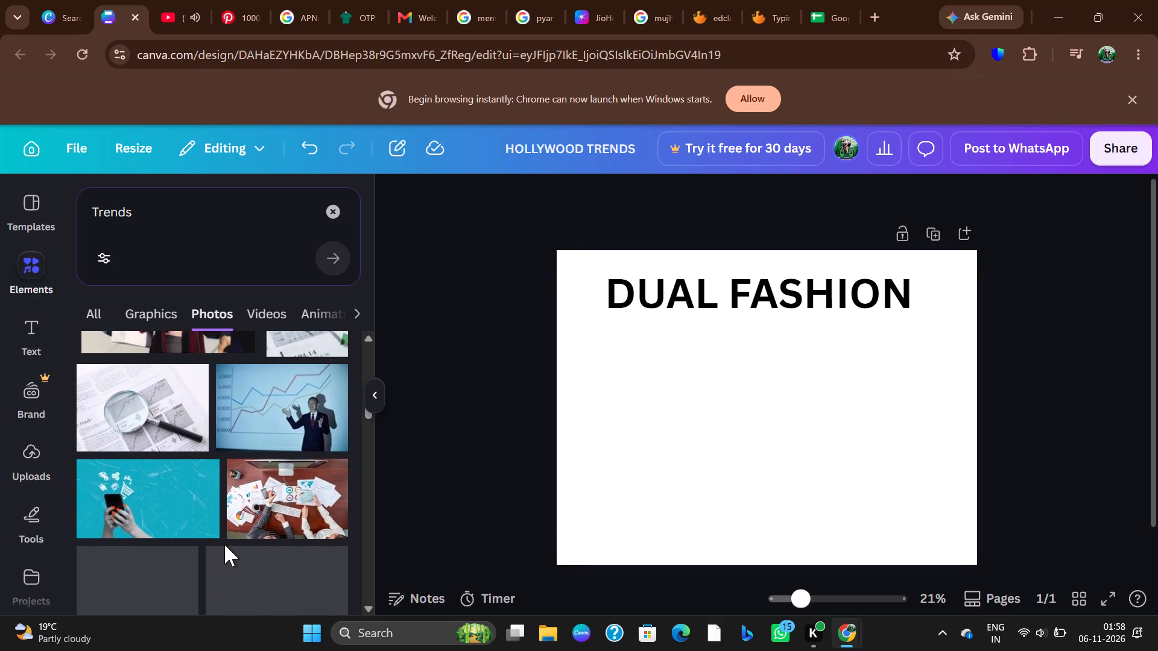
scroll(147, 509, down, 1)
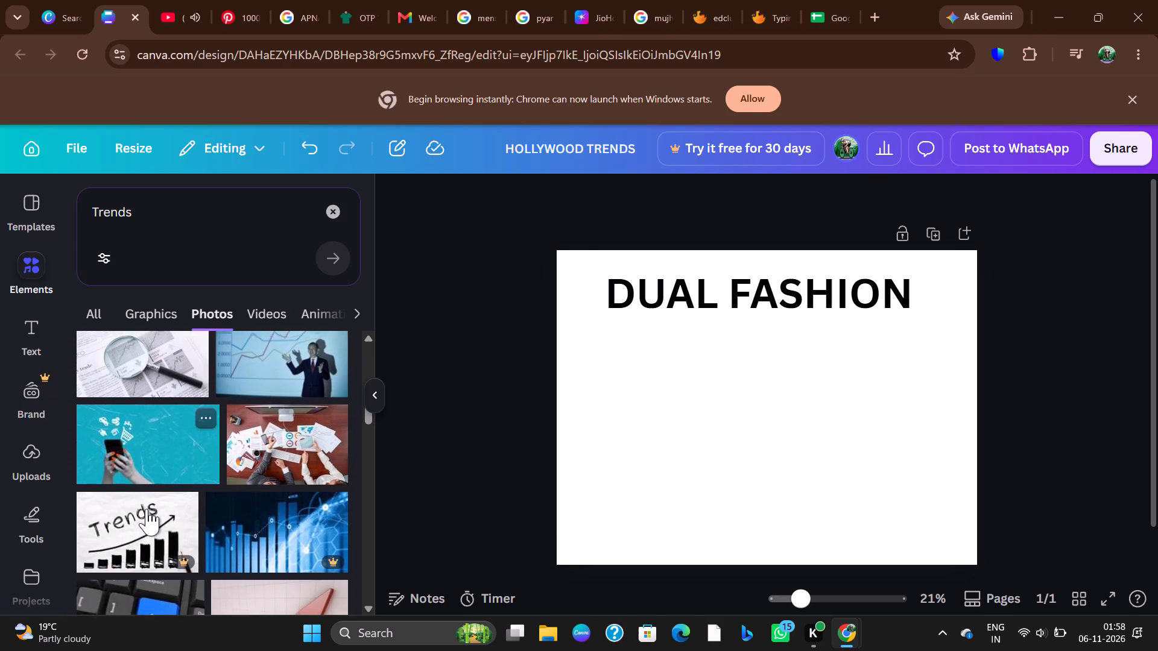
scroll(147, 509, down, 4)
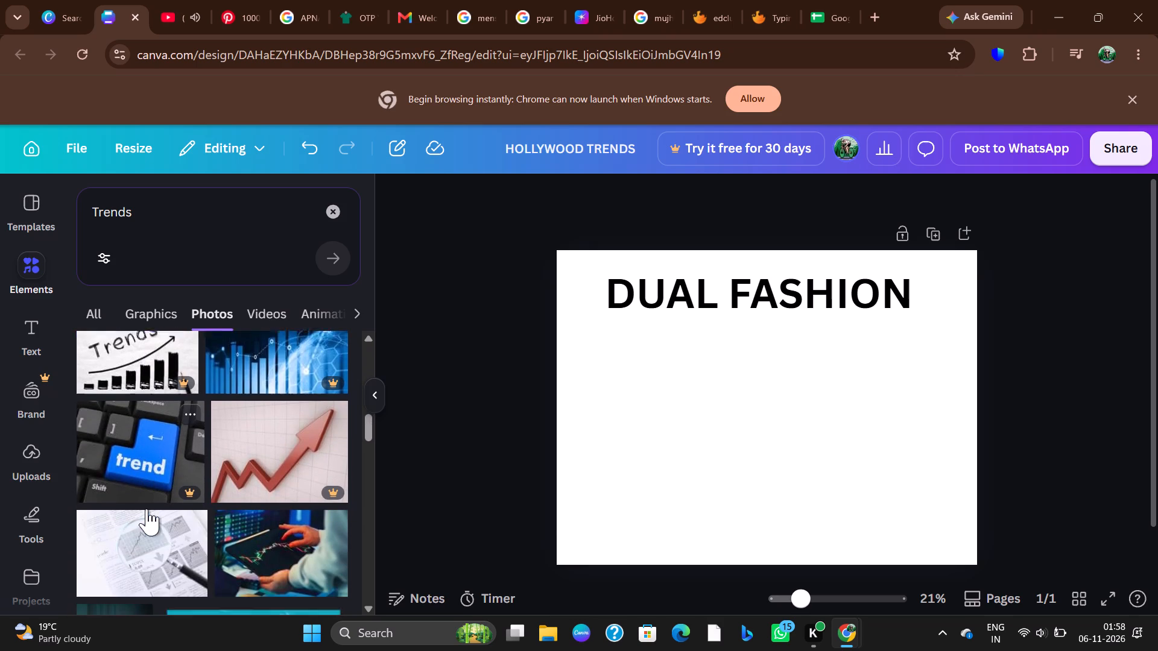
scroll(147, 509, down, 1)
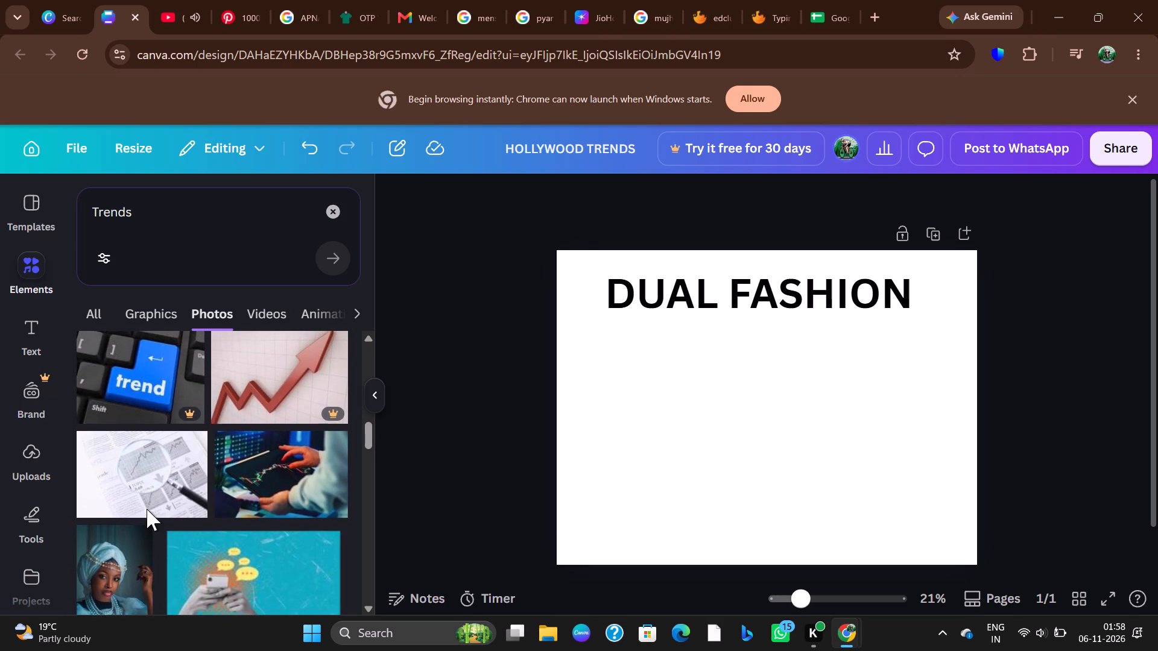
click(122, 486)
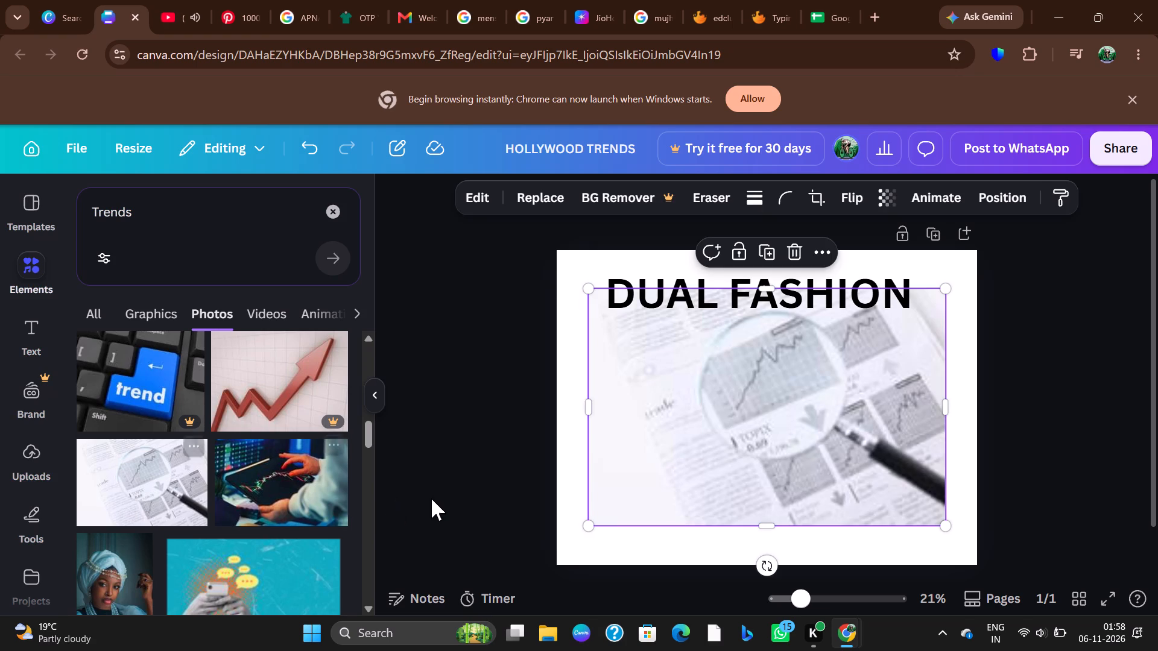
Reposition and stretch the magnifying-glass photo so it covers the whole page behind the DUAL FASHION heading.
drag(747, 379, 724, 371)
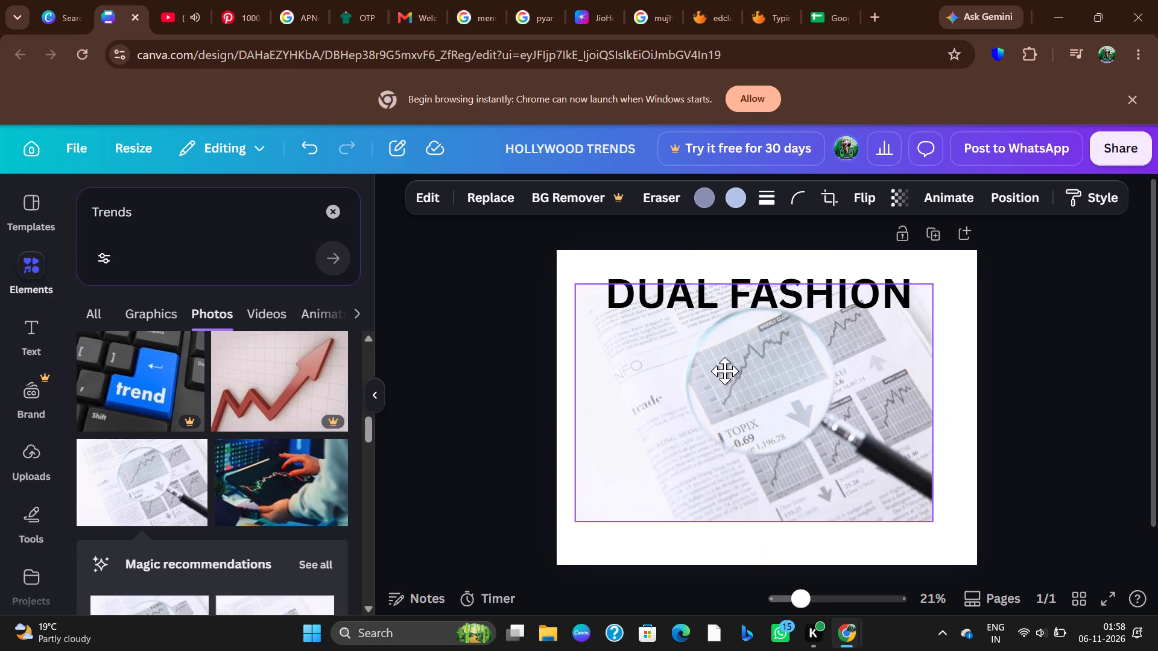
drag(724, 371, 718, 343)
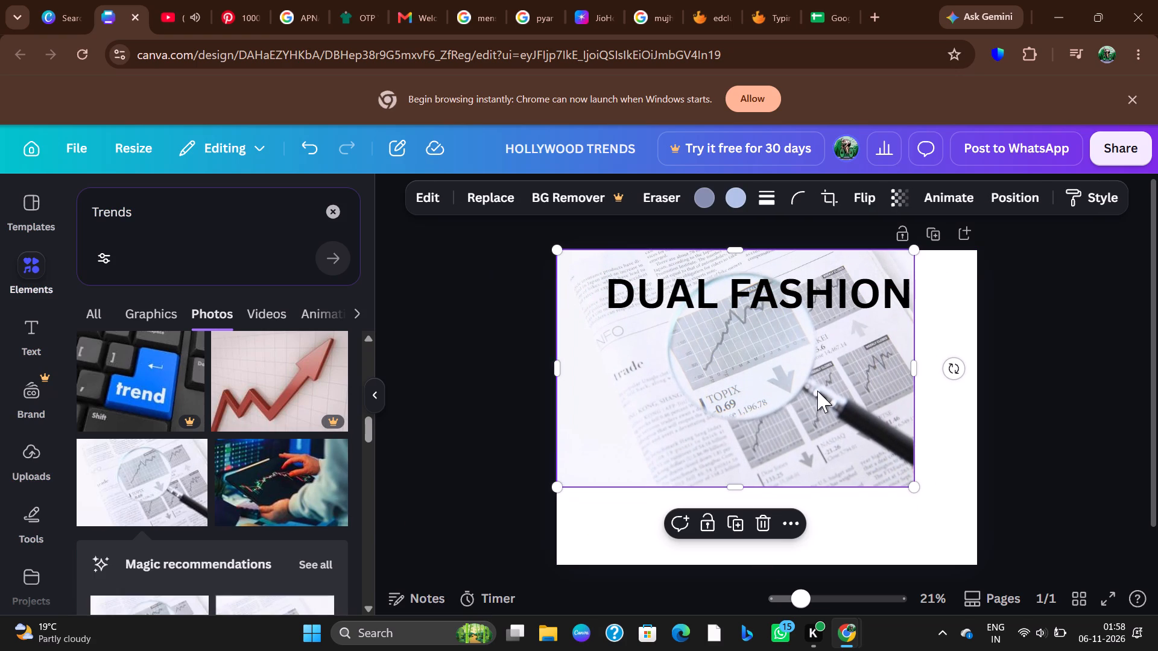
drag(917, 484, 972, 539)
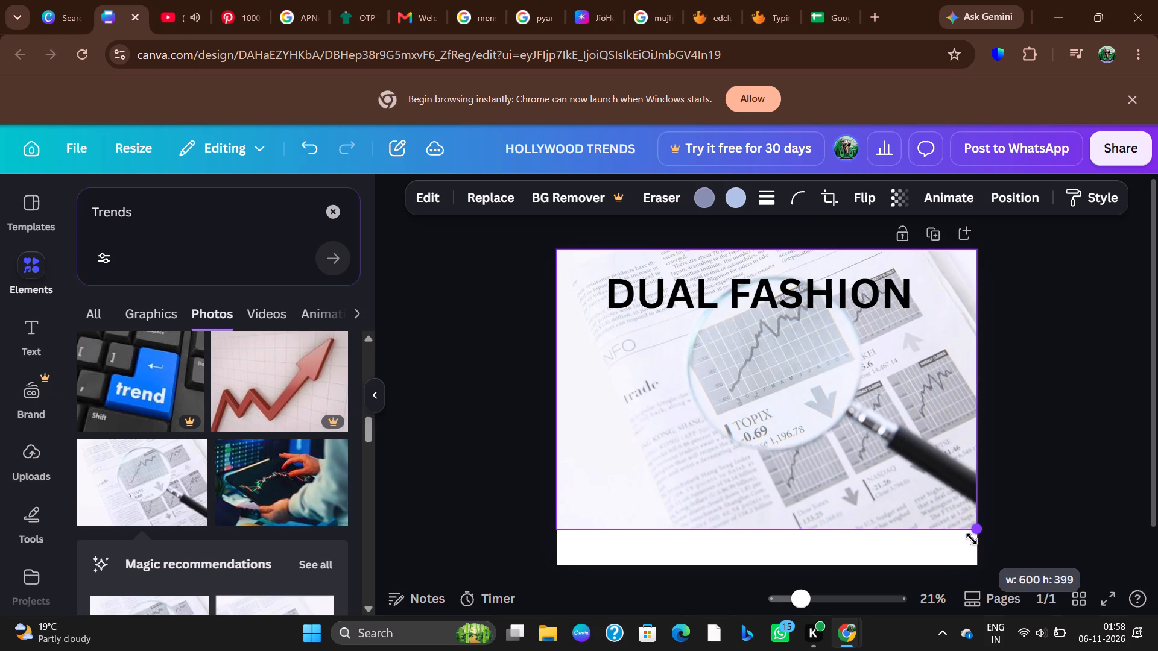
drag(972, 539, 937, 533)
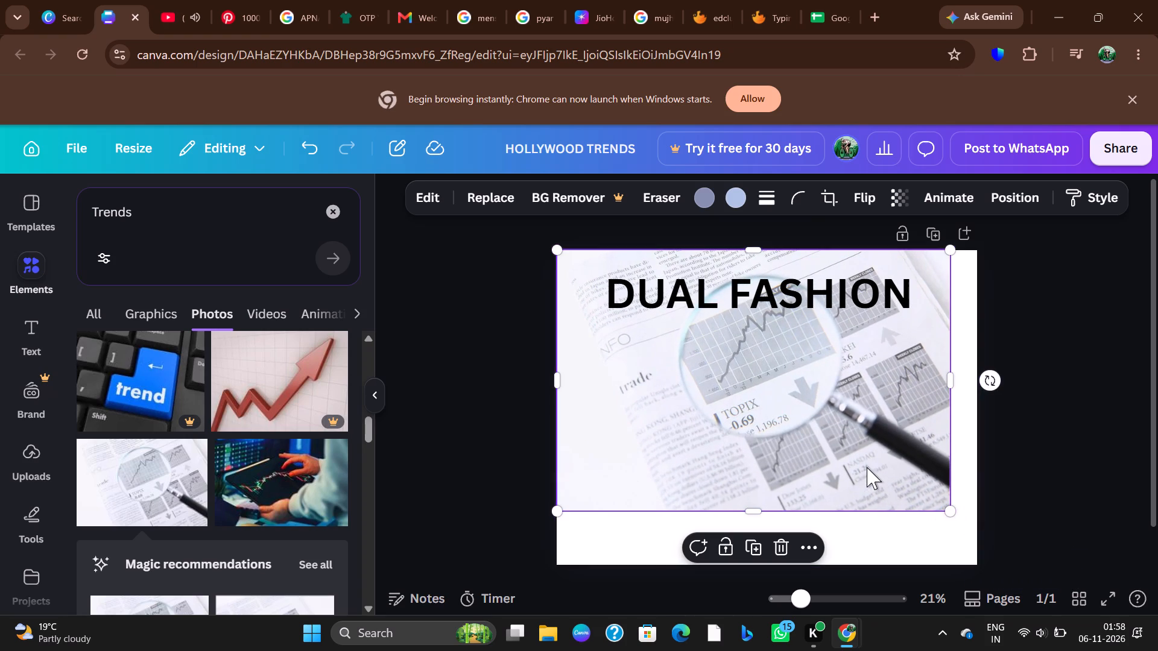
drag(867, 467, 879, 492)
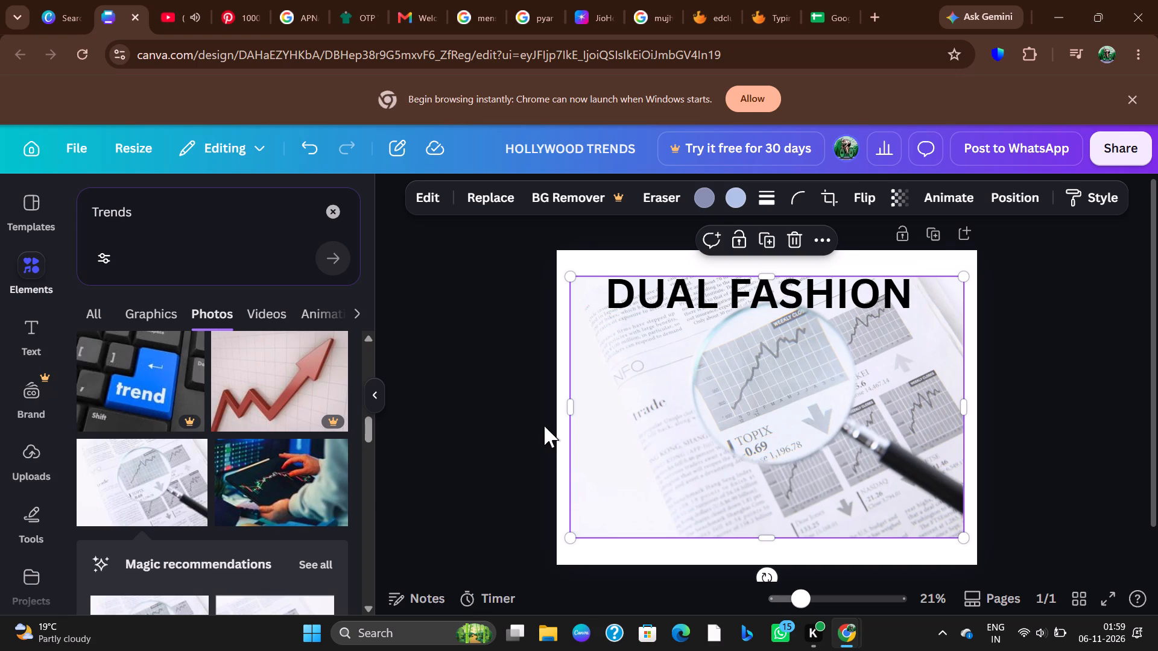
drag(573, 414, 563, 414)
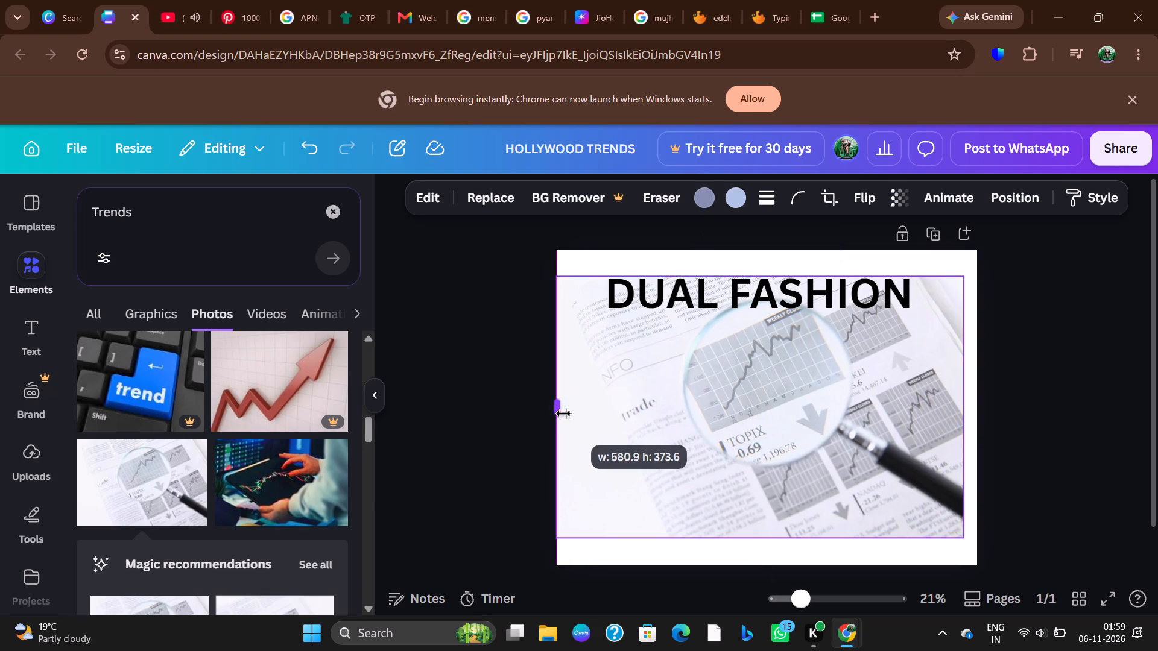
drag(563, 414, 562, 415)
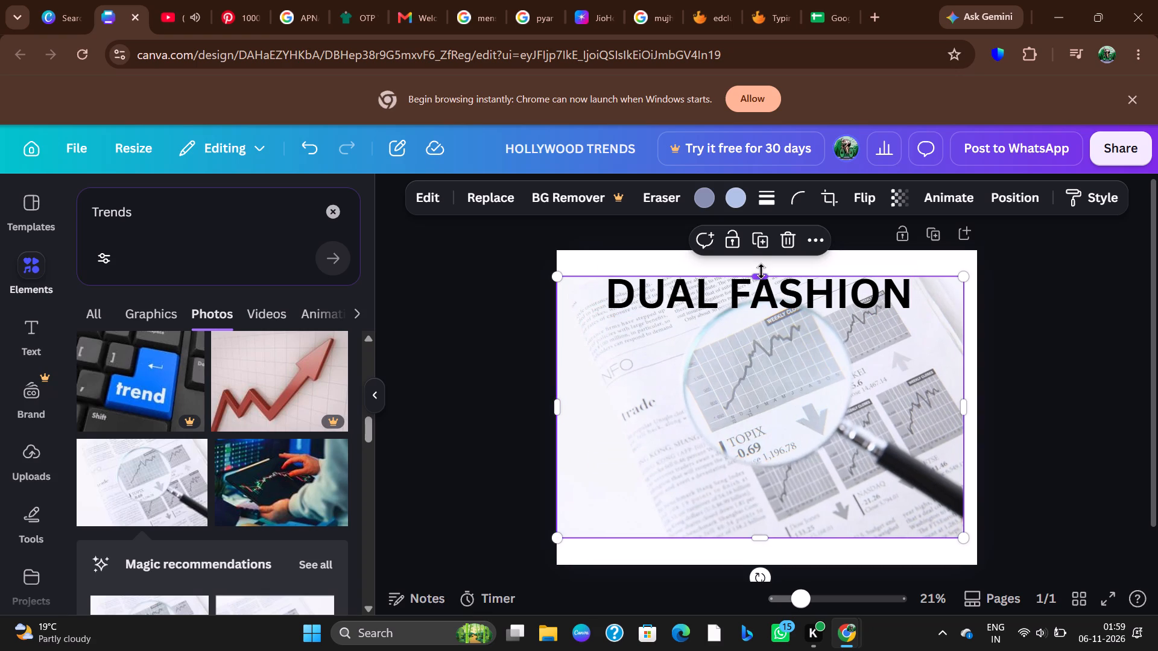
drag(761, 273, 761, 254)
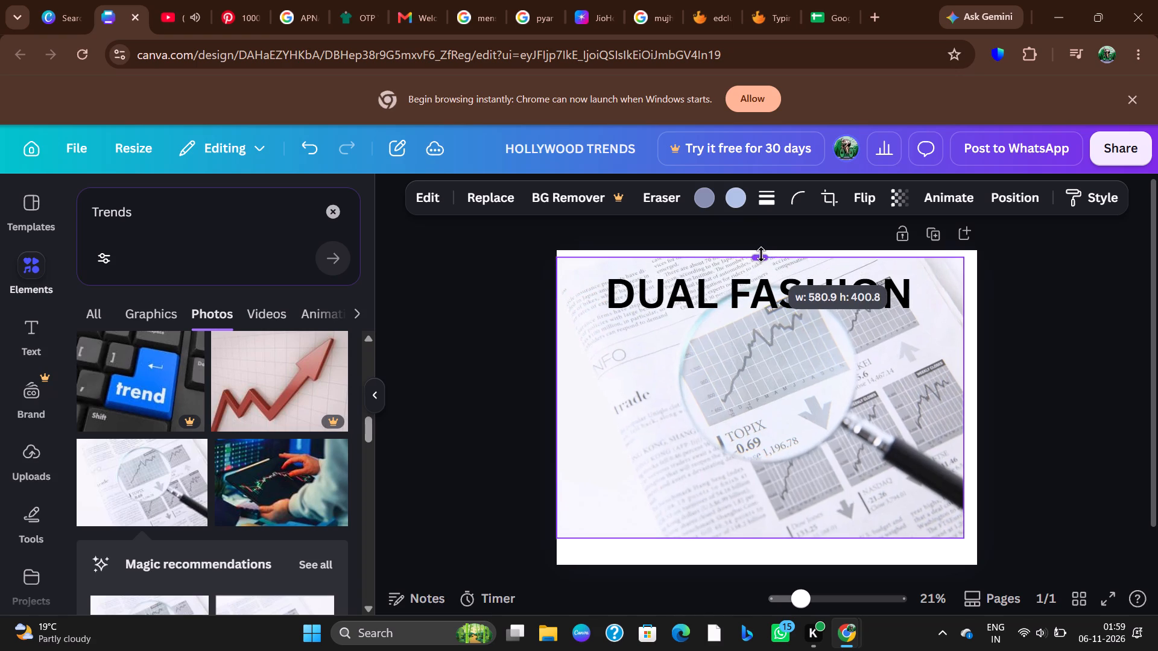
drag(761, 254, 758, 247)
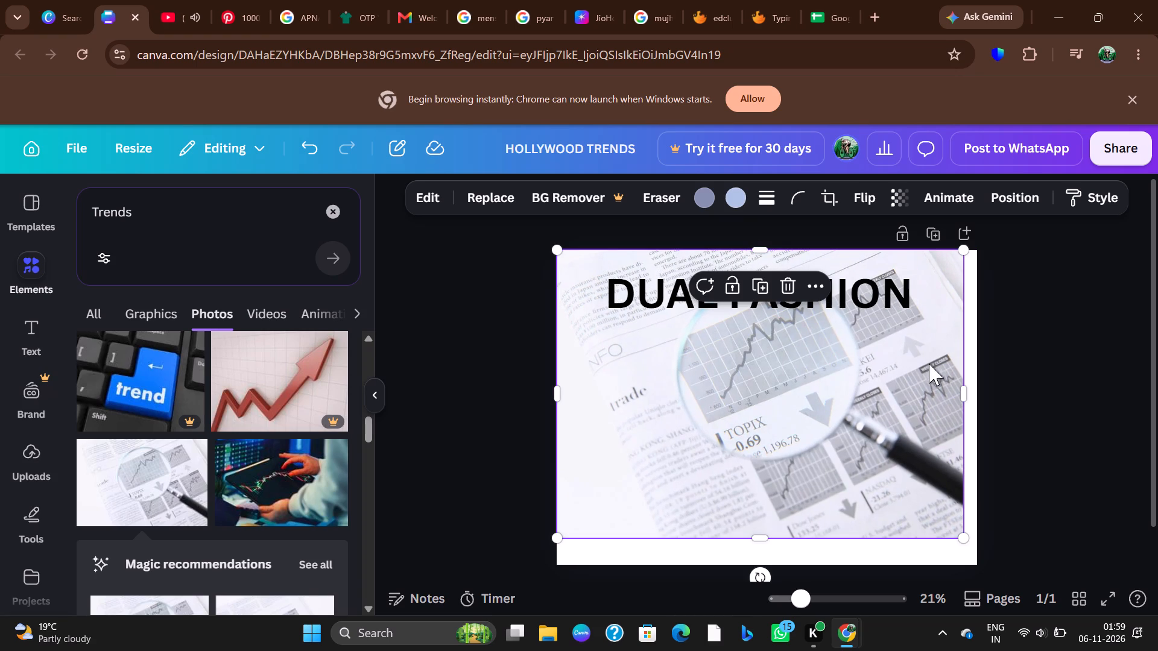
drag(962, 391, 969, 394)
drag(969, 394, 972, 395)
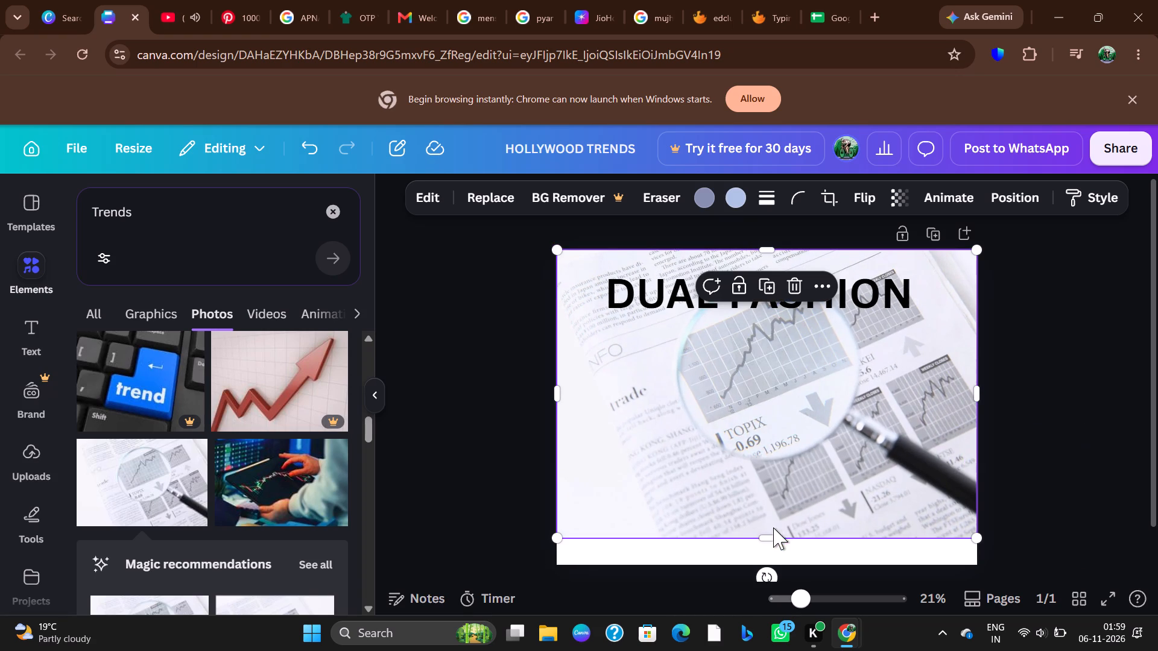
drag(770, 536, 765, 563)
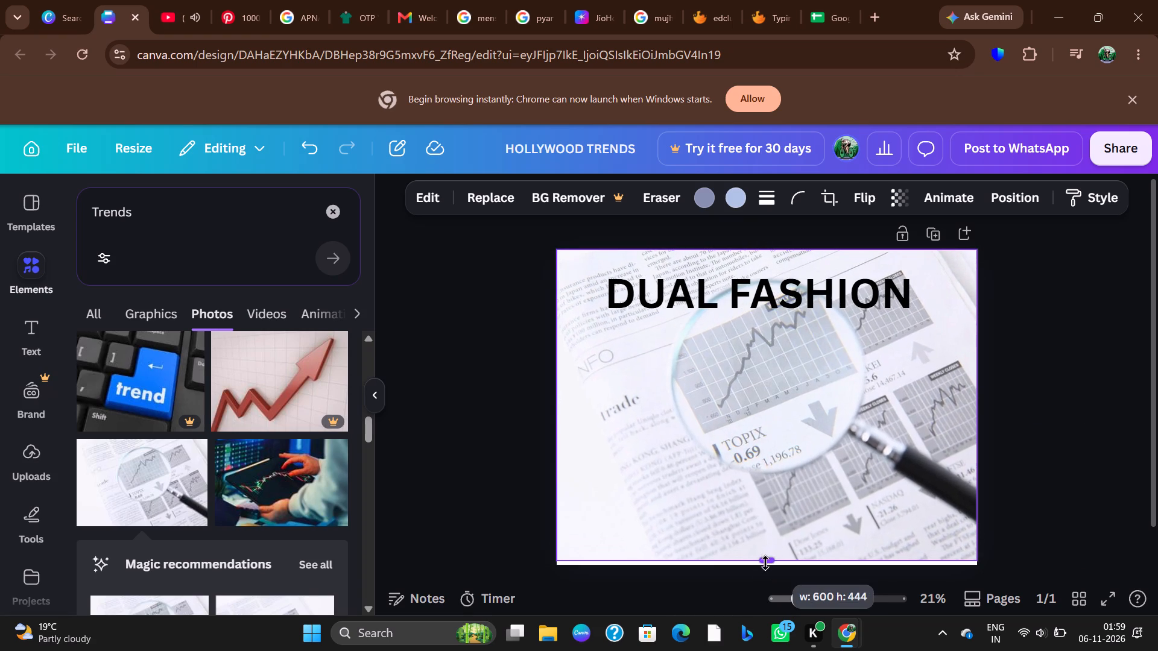
drag(765, 563, 765, 564)
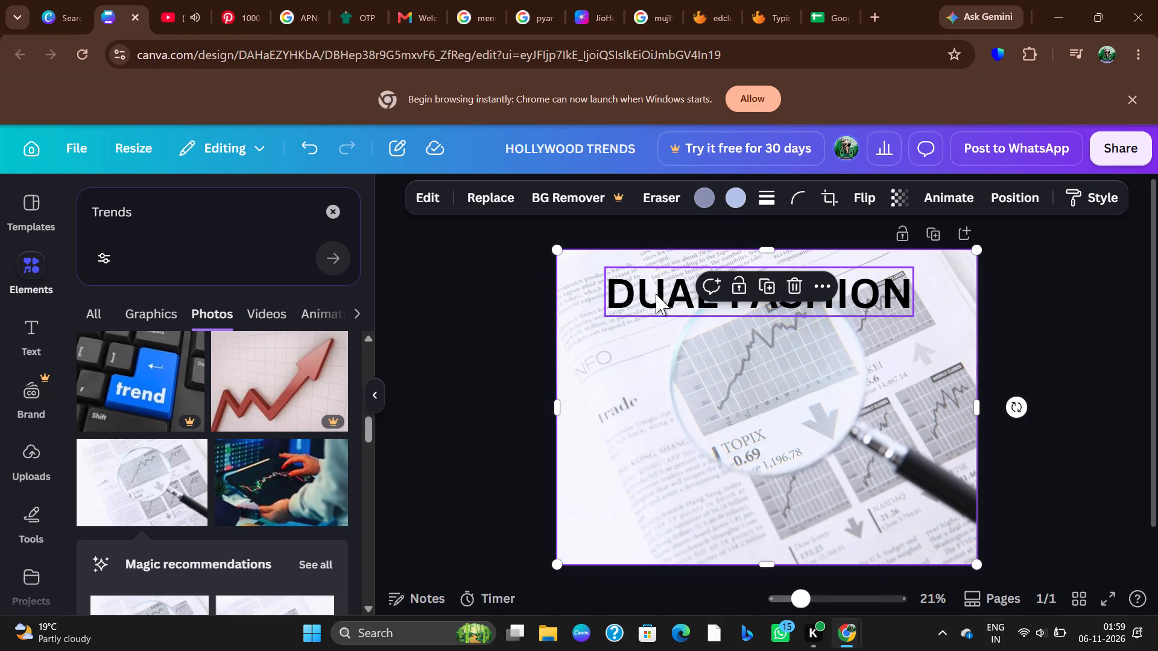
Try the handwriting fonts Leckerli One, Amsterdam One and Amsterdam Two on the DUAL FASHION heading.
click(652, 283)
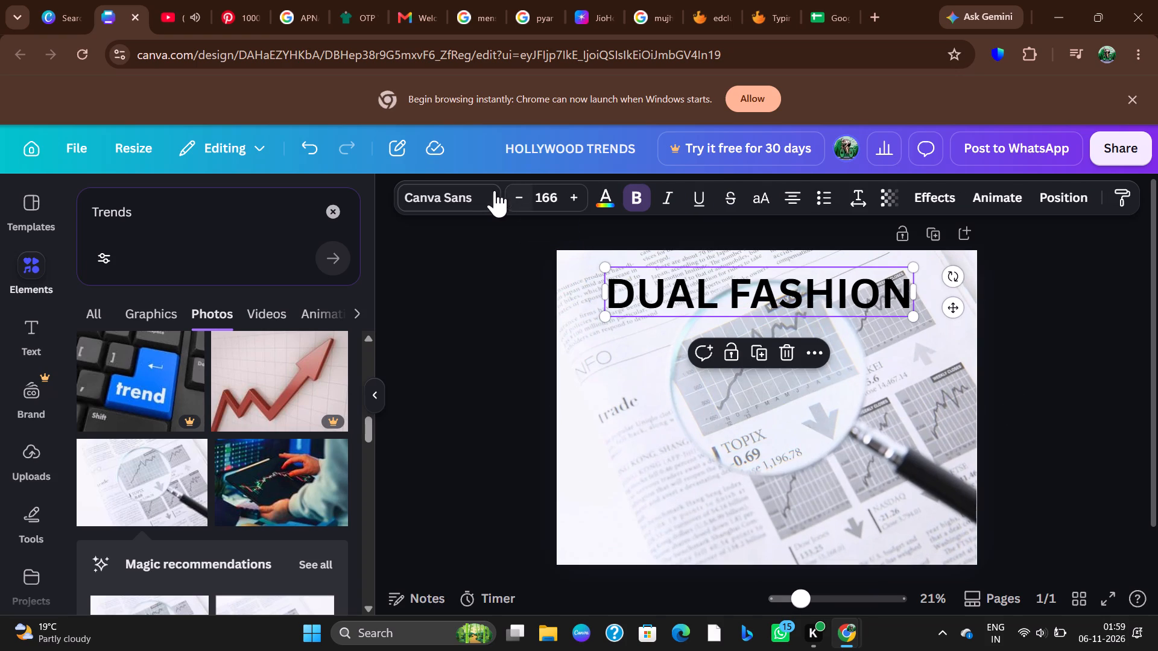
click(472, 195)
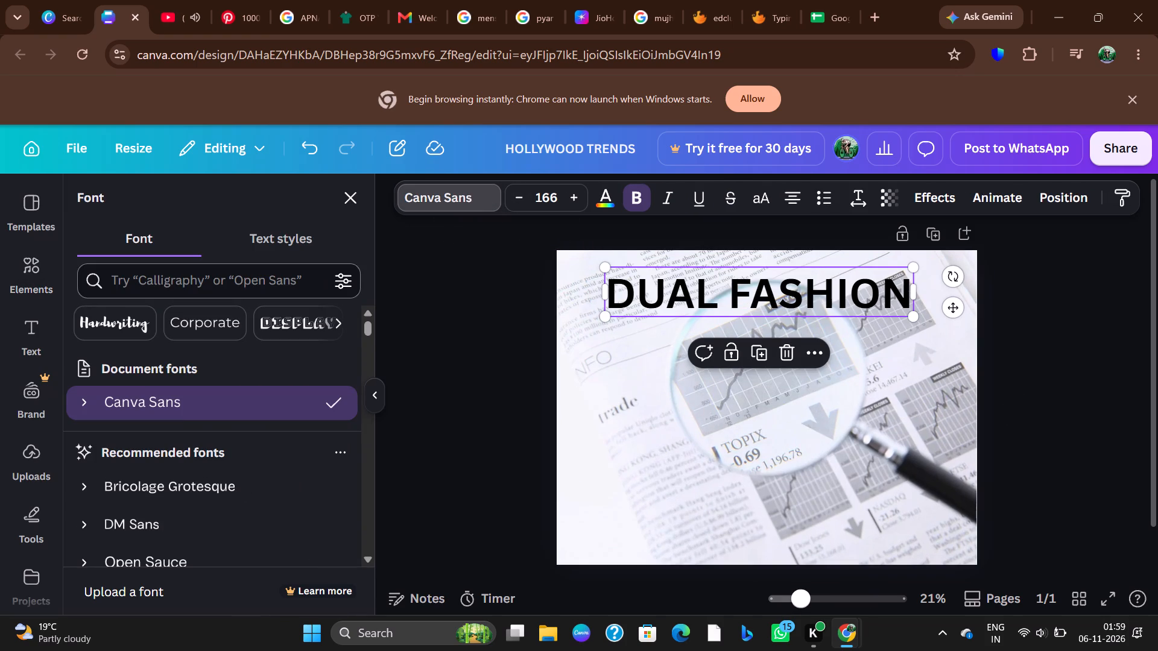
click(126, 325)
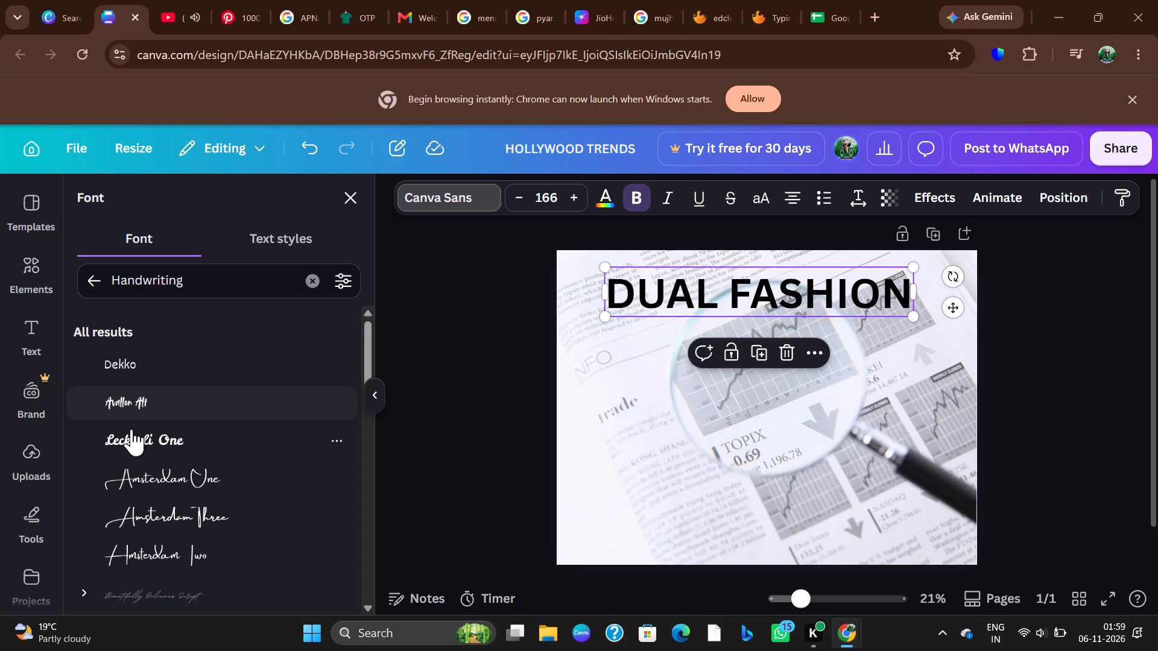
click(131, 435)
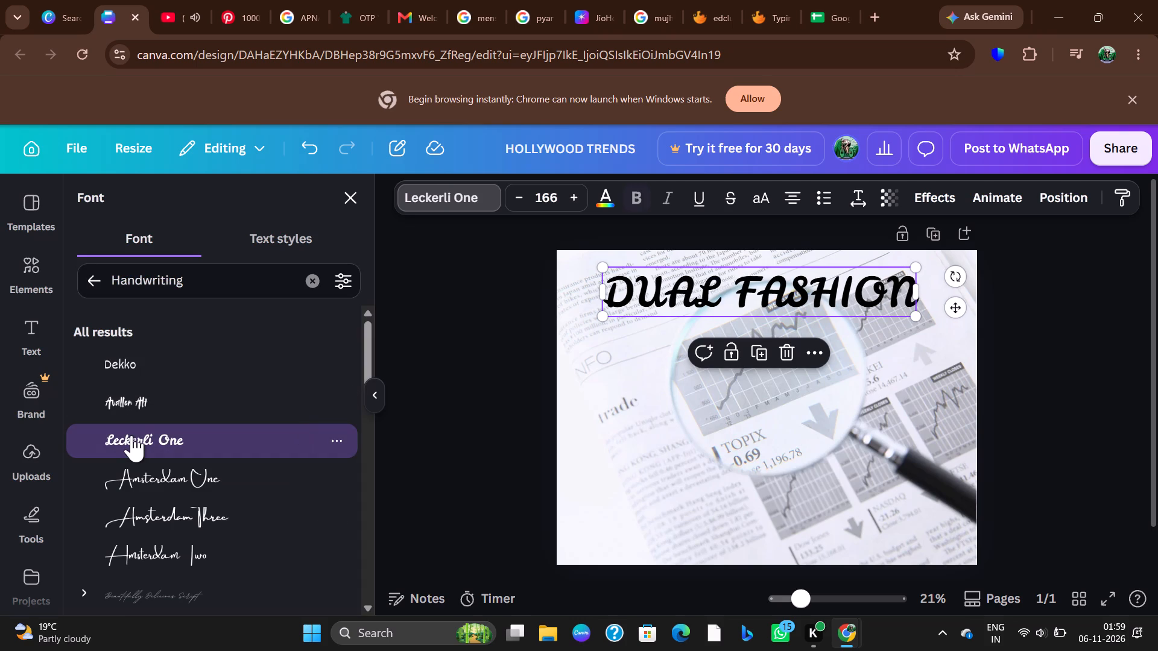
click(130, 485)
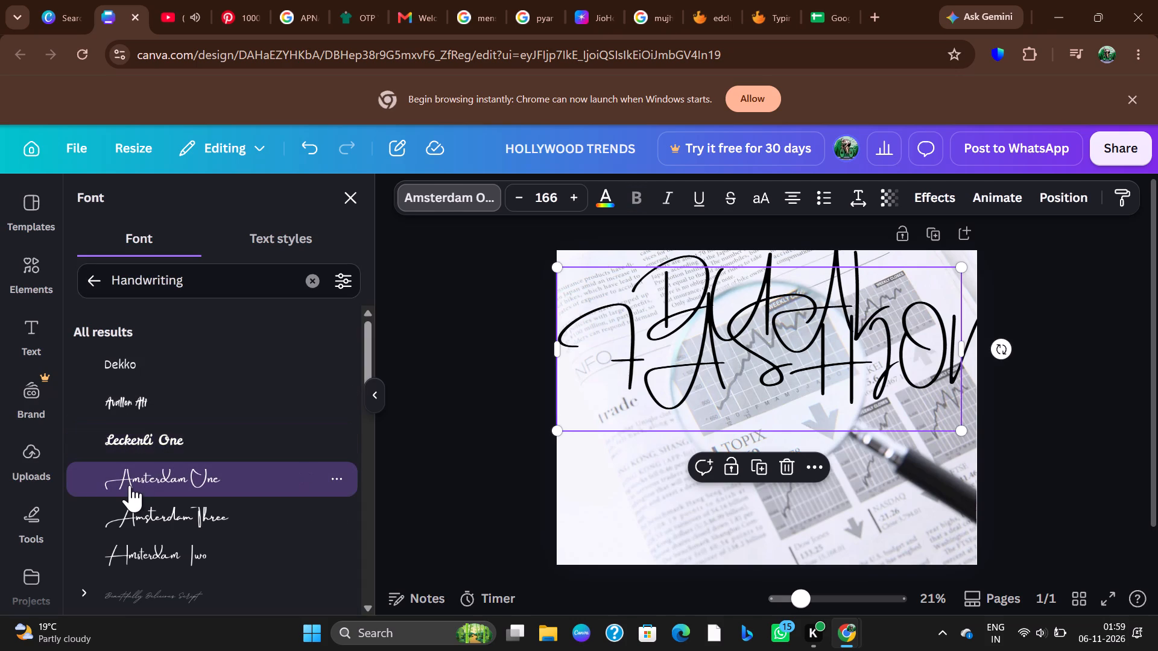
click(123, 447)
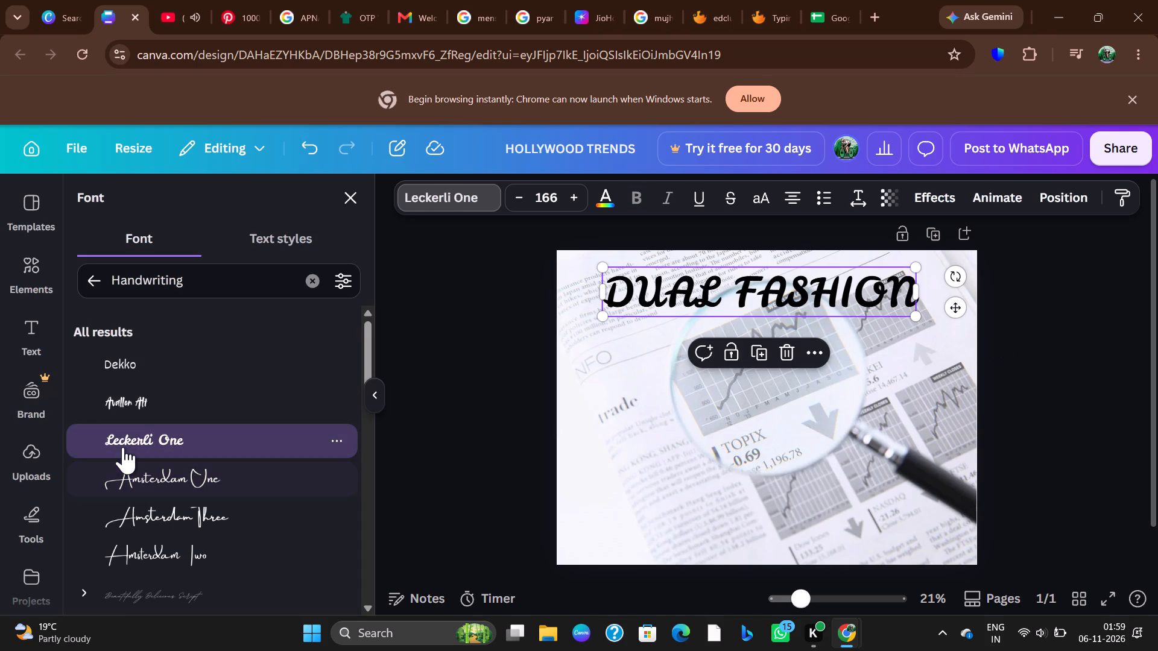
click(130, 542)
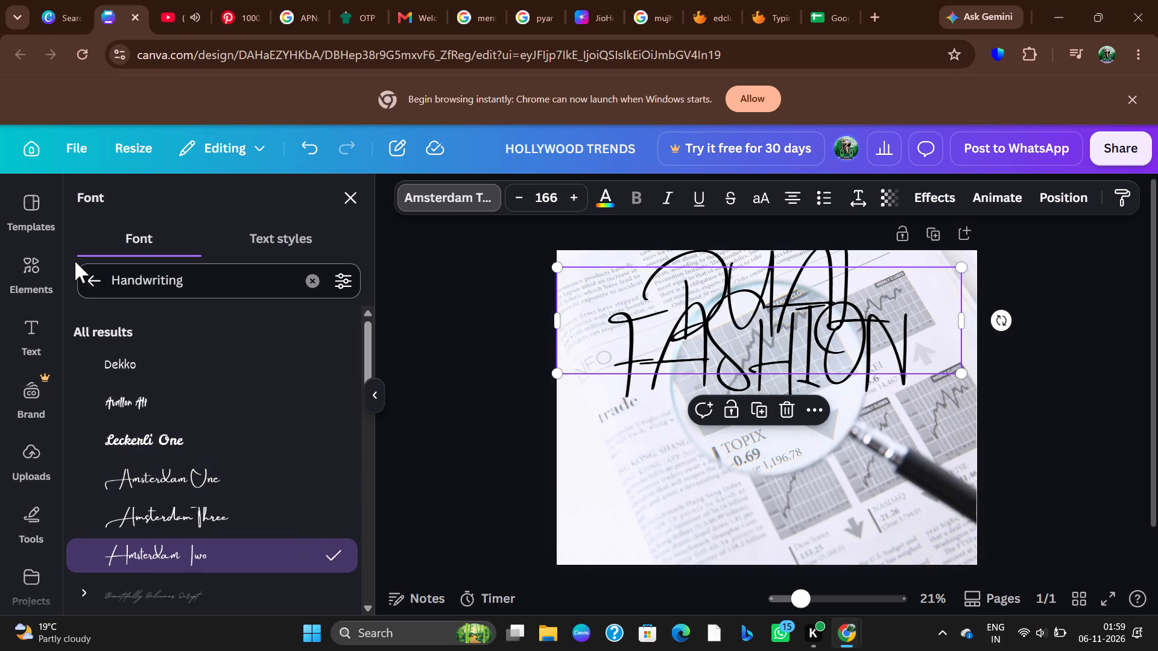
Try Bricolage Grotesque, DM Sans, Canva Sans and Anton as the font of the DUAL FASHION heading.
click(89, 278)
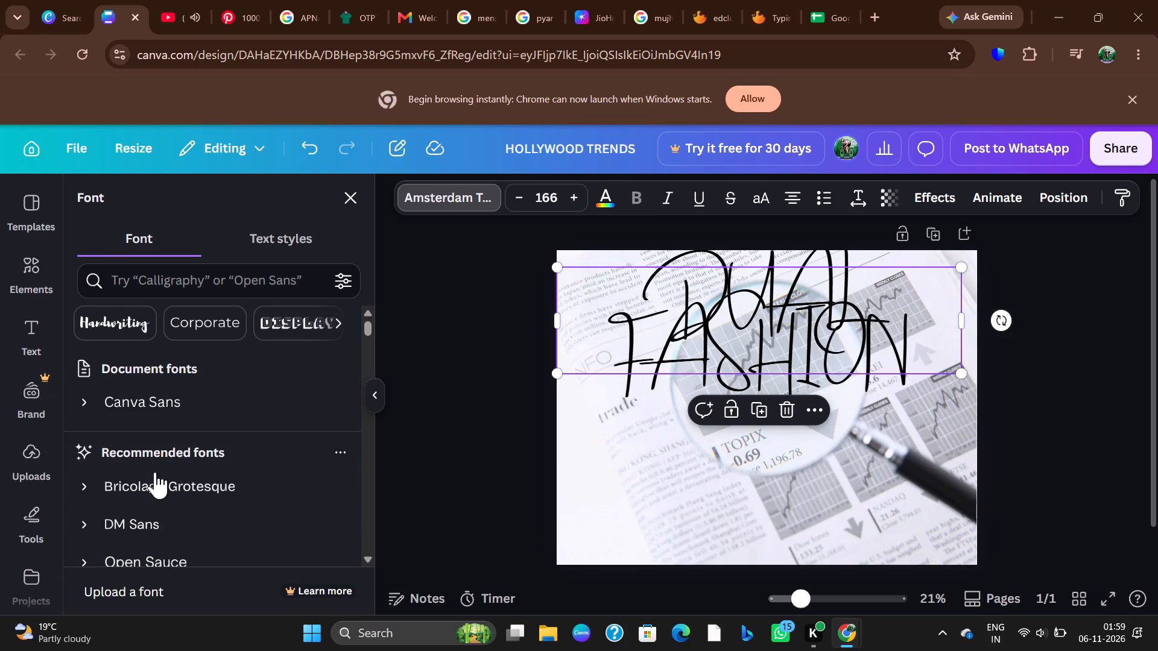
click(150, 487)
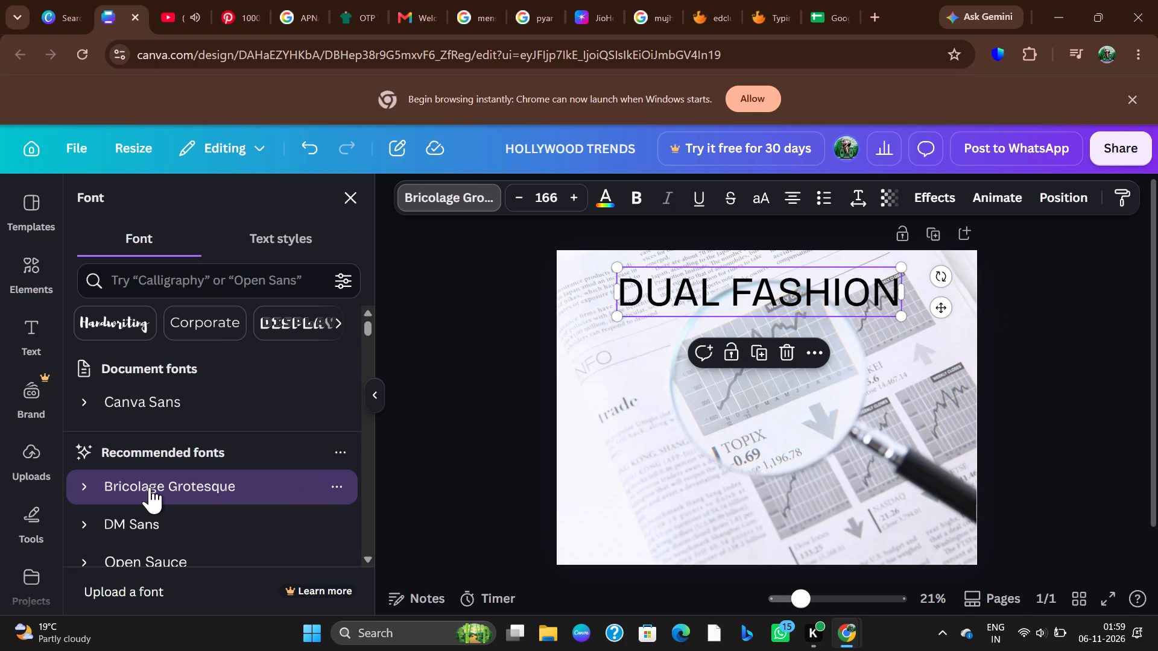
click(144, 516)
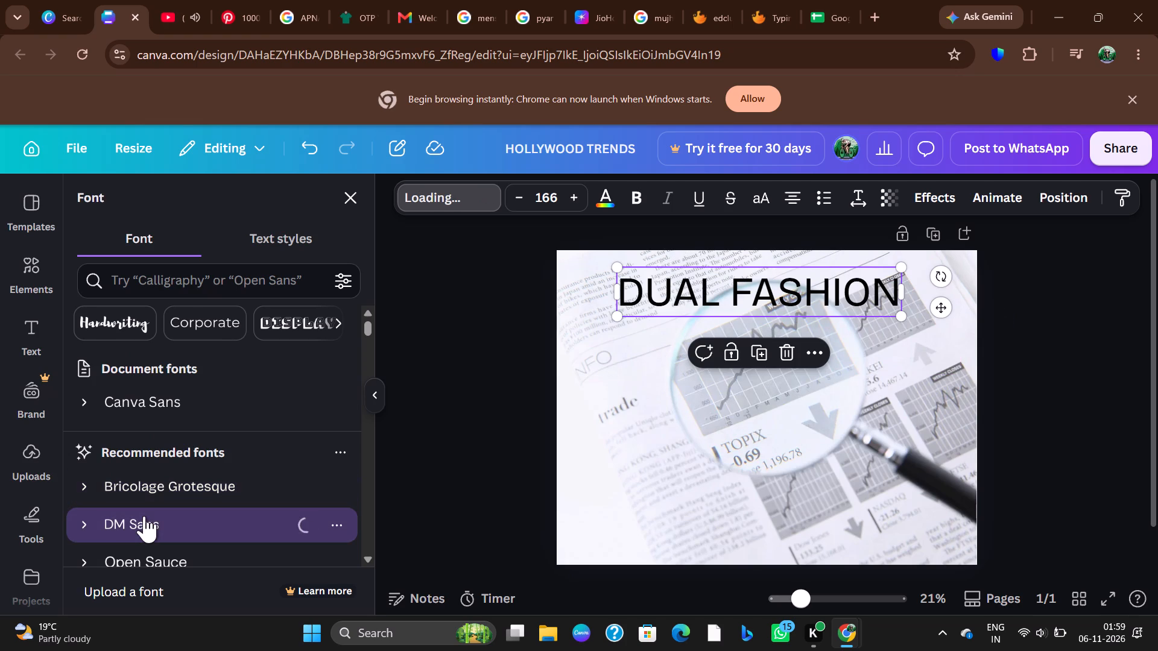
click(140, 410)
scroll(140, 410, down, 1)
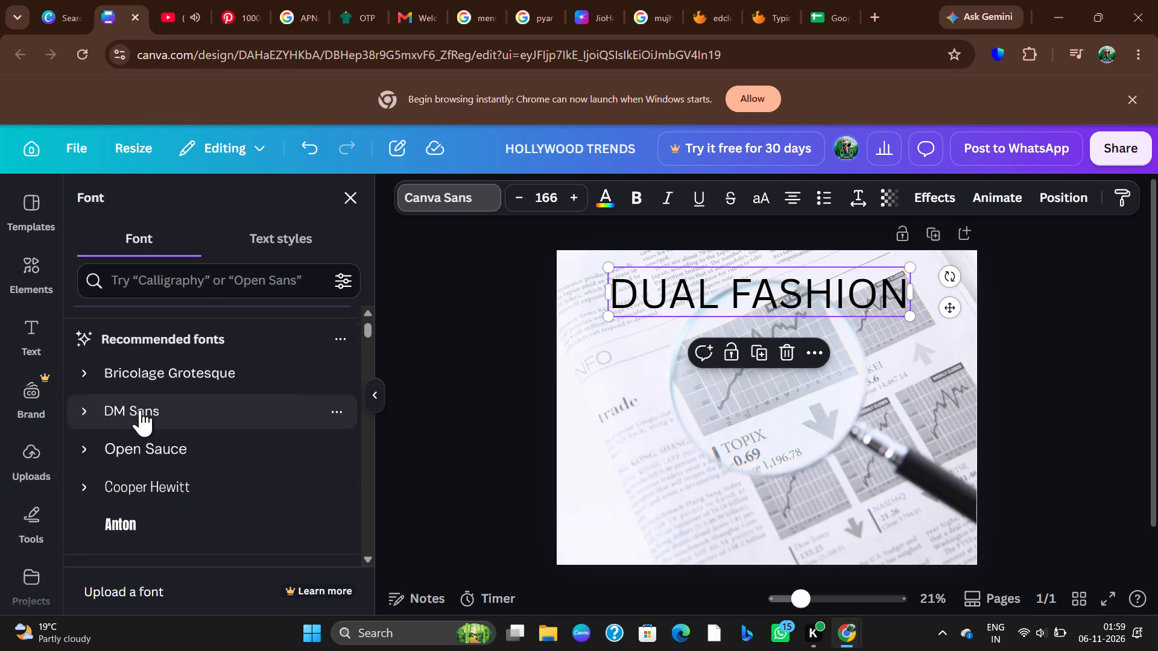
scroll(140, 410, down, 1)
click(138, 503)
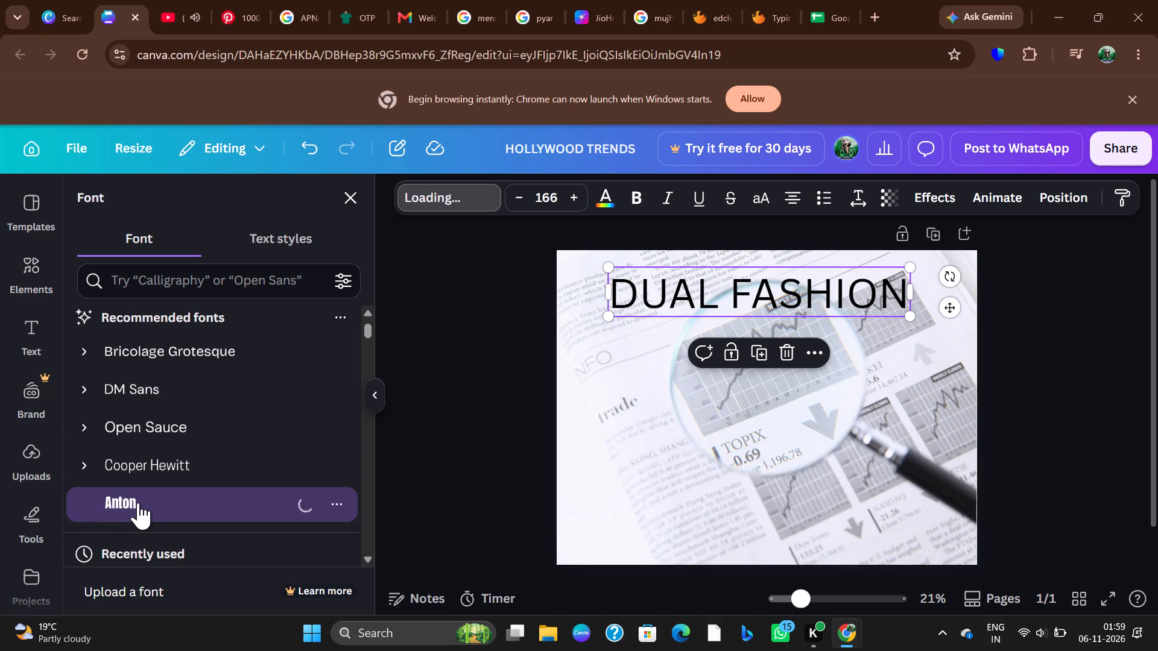
Try the Brittany font on the DUAL FASHION heading and settle on Abril Fatface as its font.
scroll(138, 503, down, 1)
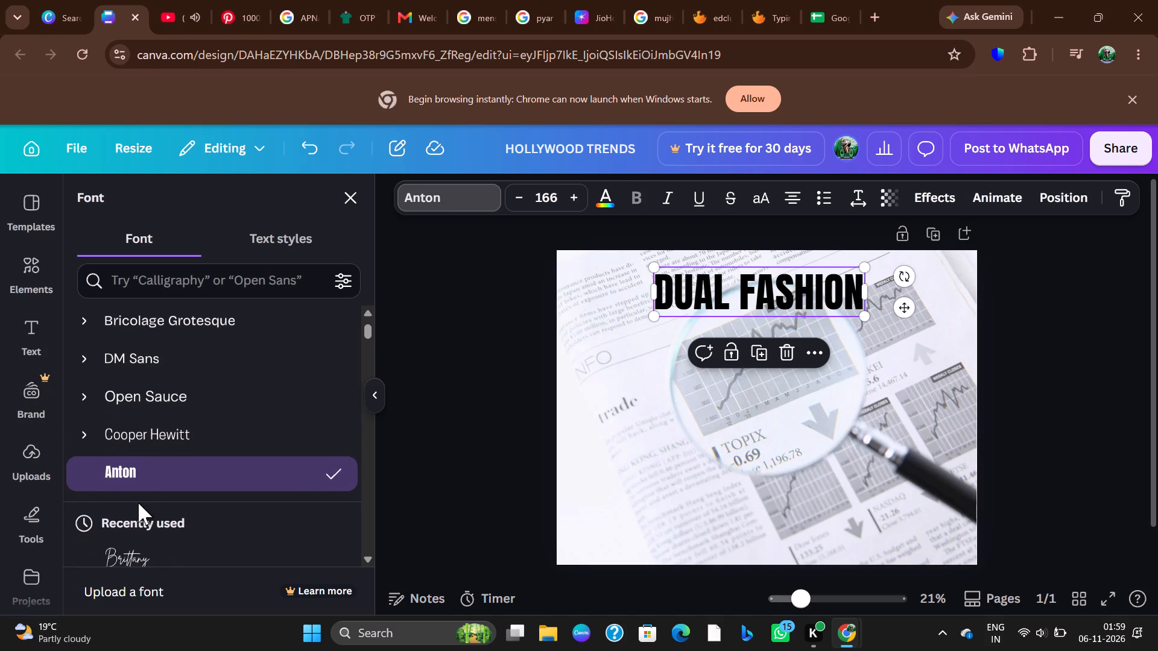
scroll(138, 503, down, 2)
click(138, 503)
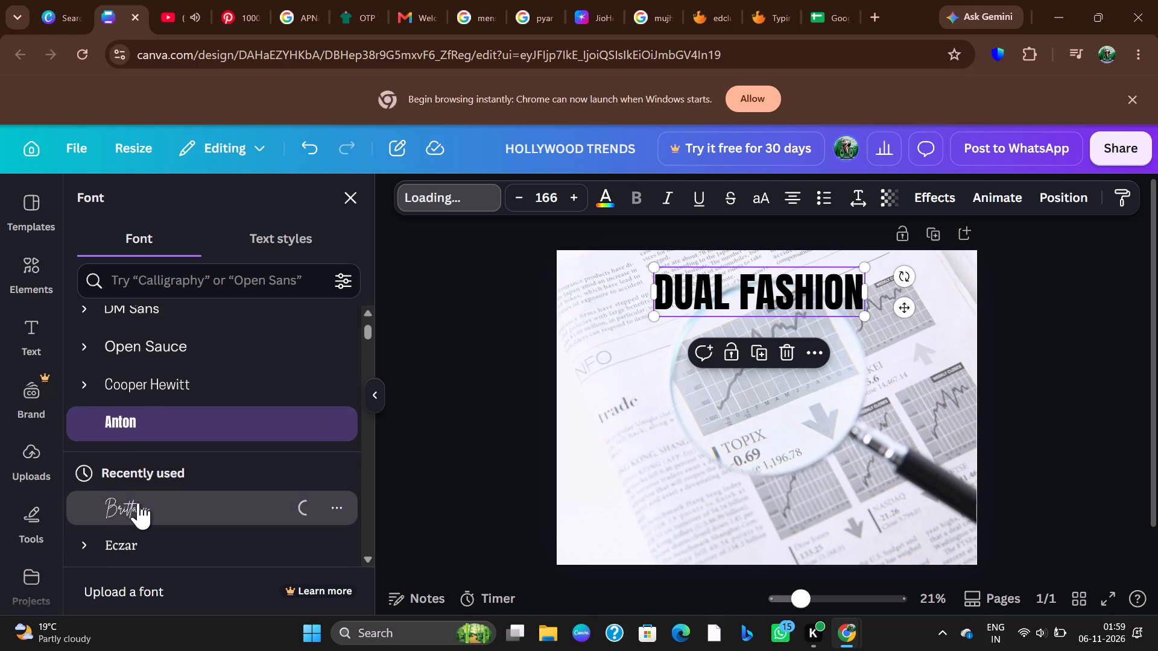
scroll(138, 503, down, 1)
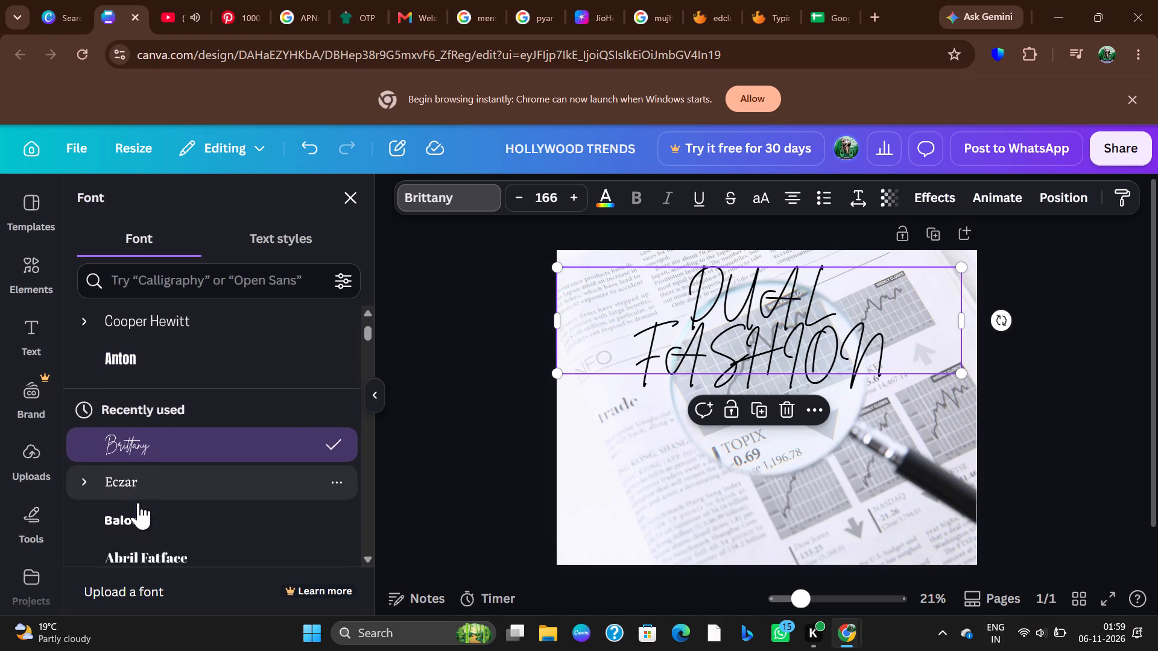
scroll(138, 503, down, 1)
click(124, 453)
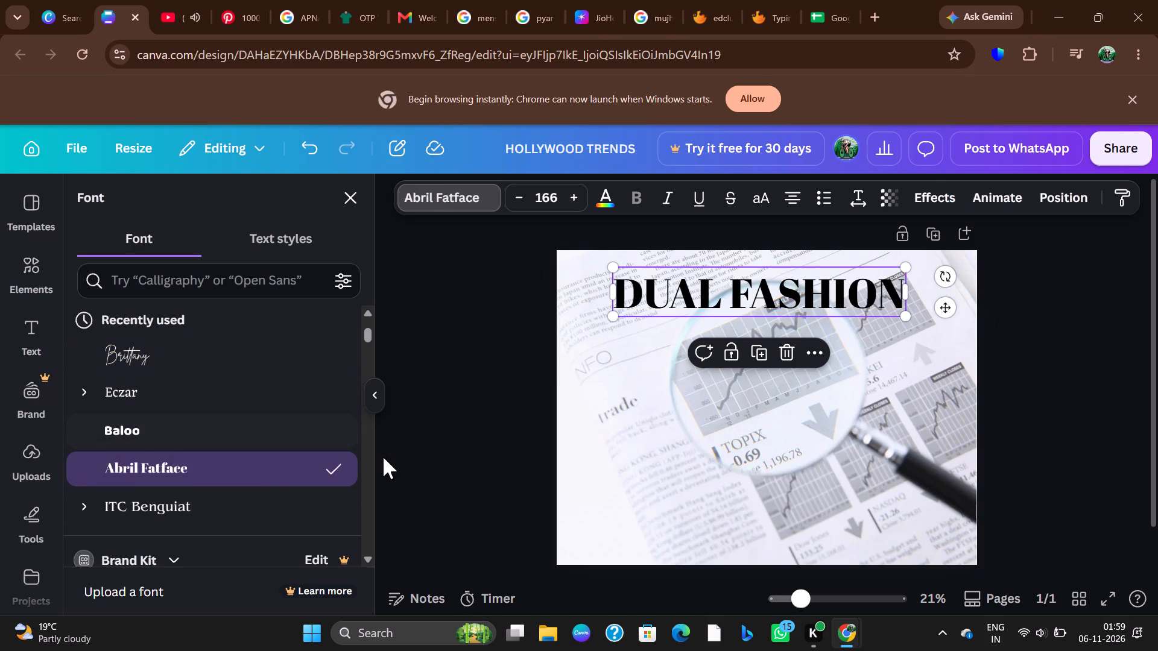
click(518, 394)
click(518, 394)
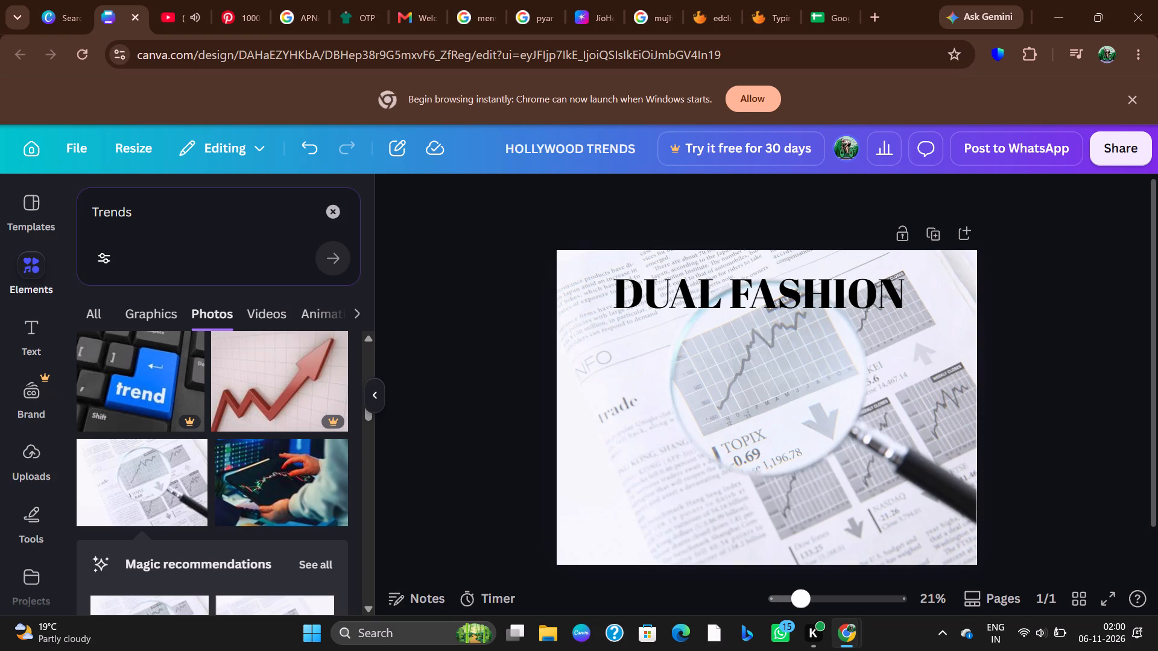
Add a subheading to the page with the text A COMPLETE MENS WEAR.
click(27, 315)
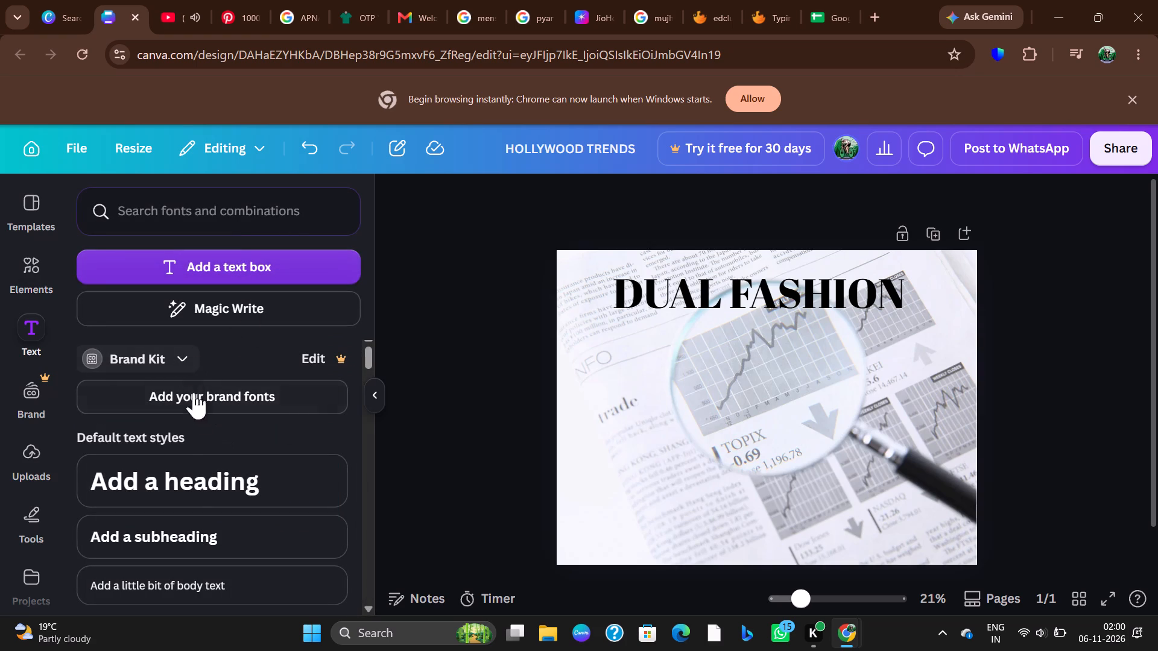
click(182, 526)
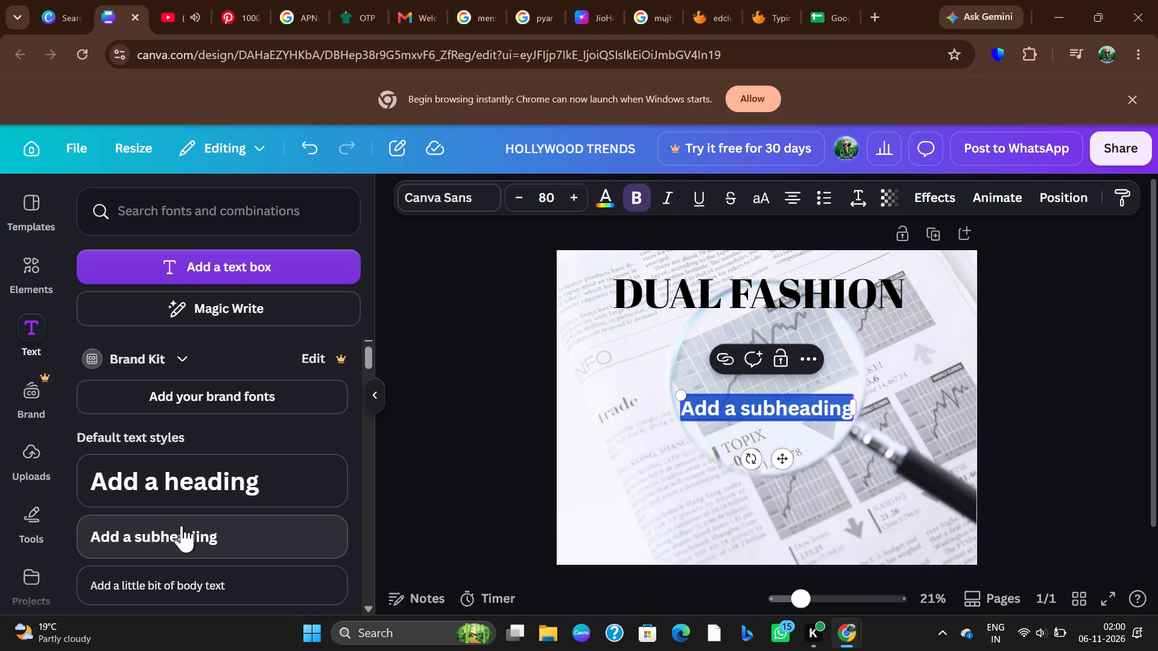
key(space)
text(a)
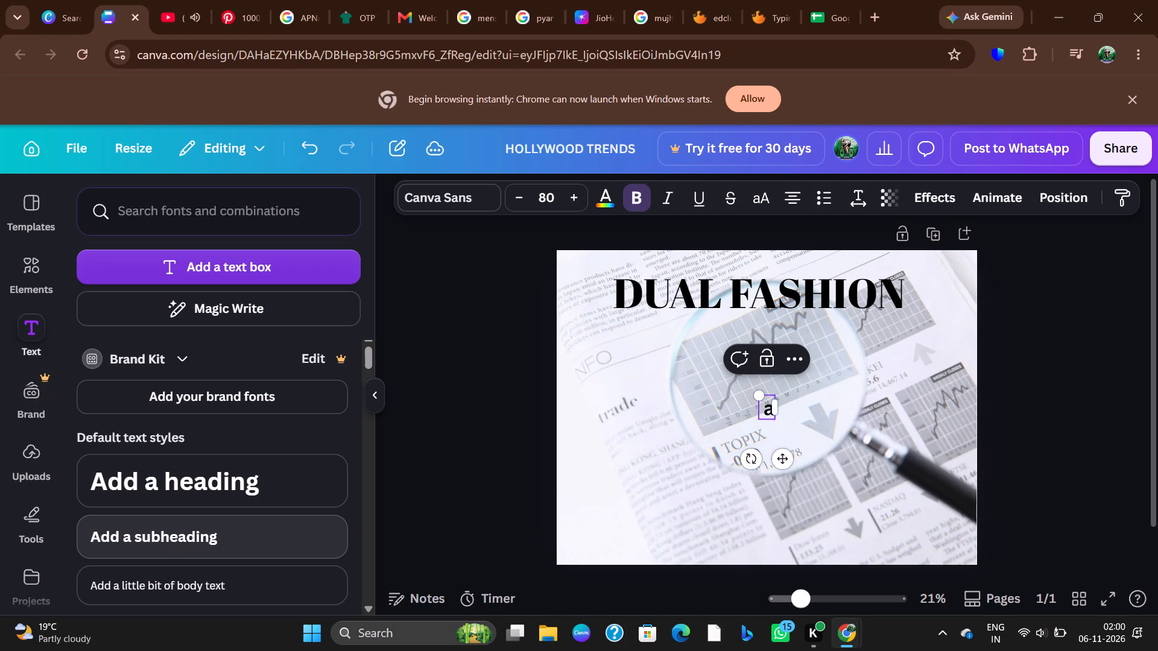
key(space)
key(BackSpace)
key(BackSpace)
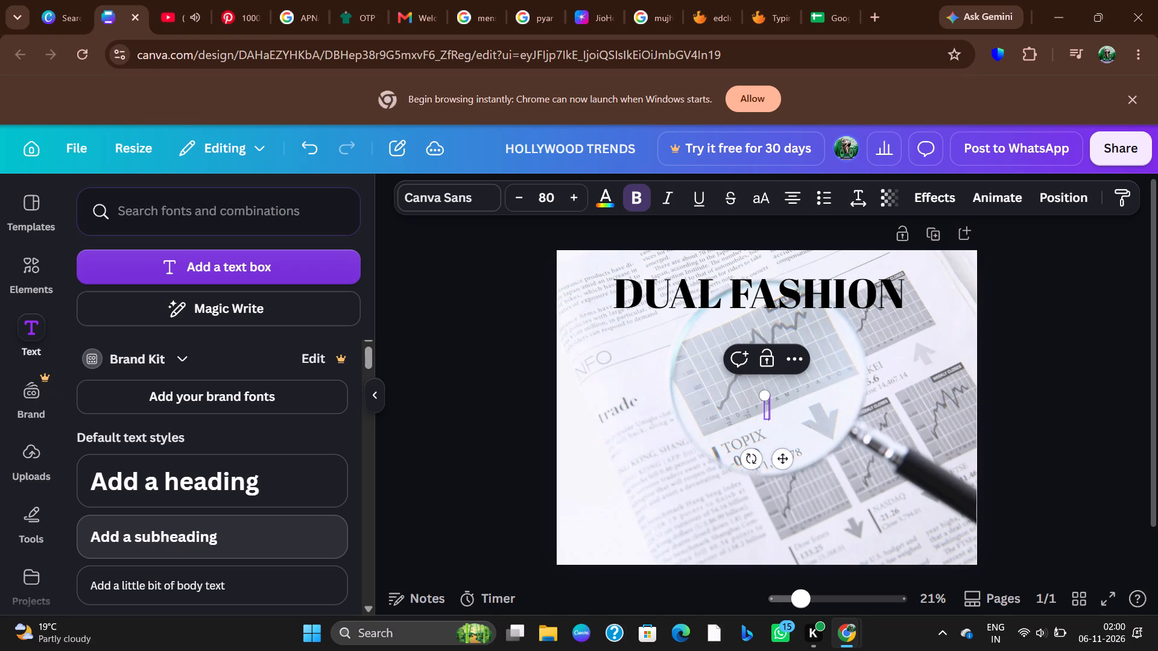
text(A)
key(space)
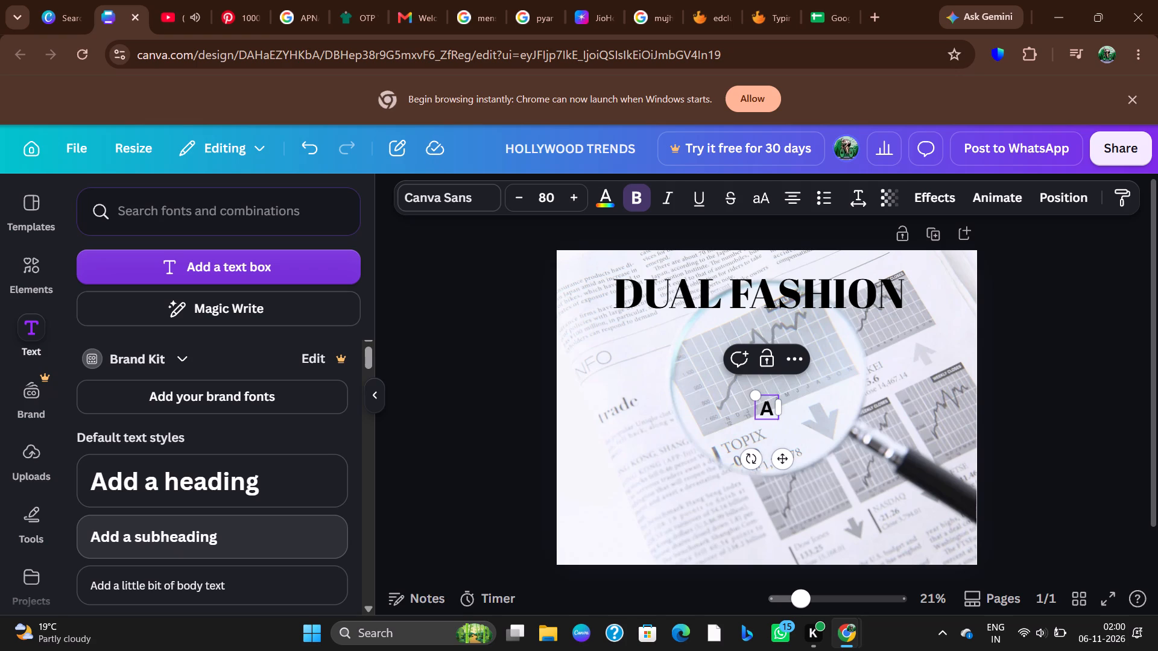
text(COM)
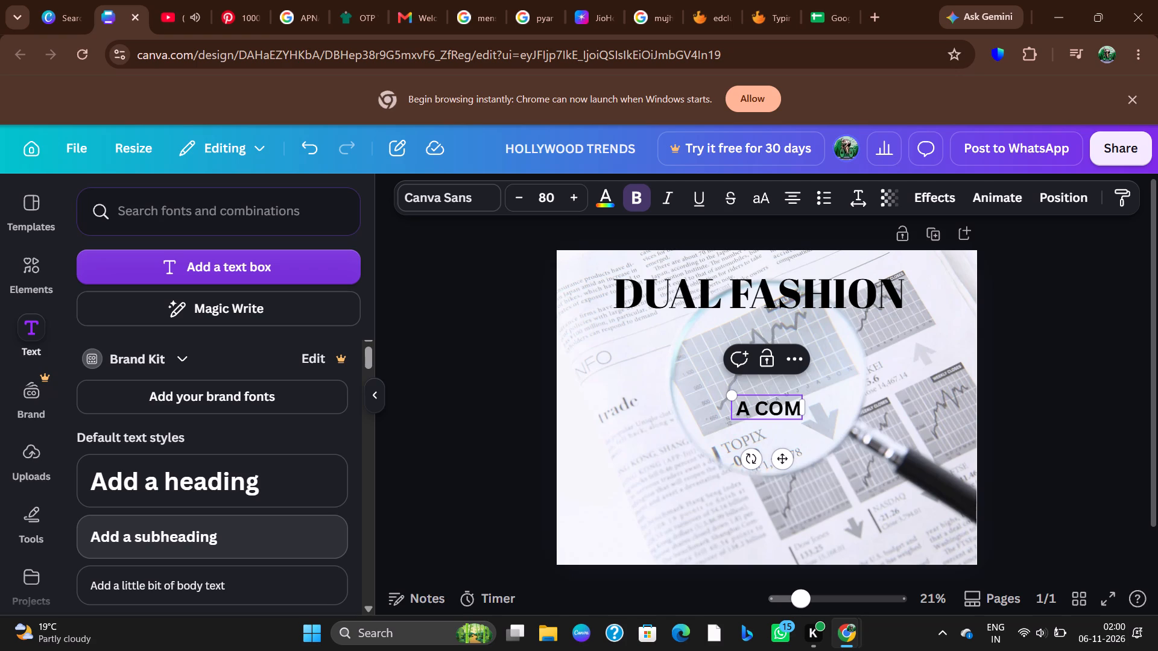
text(PLETE MEND)
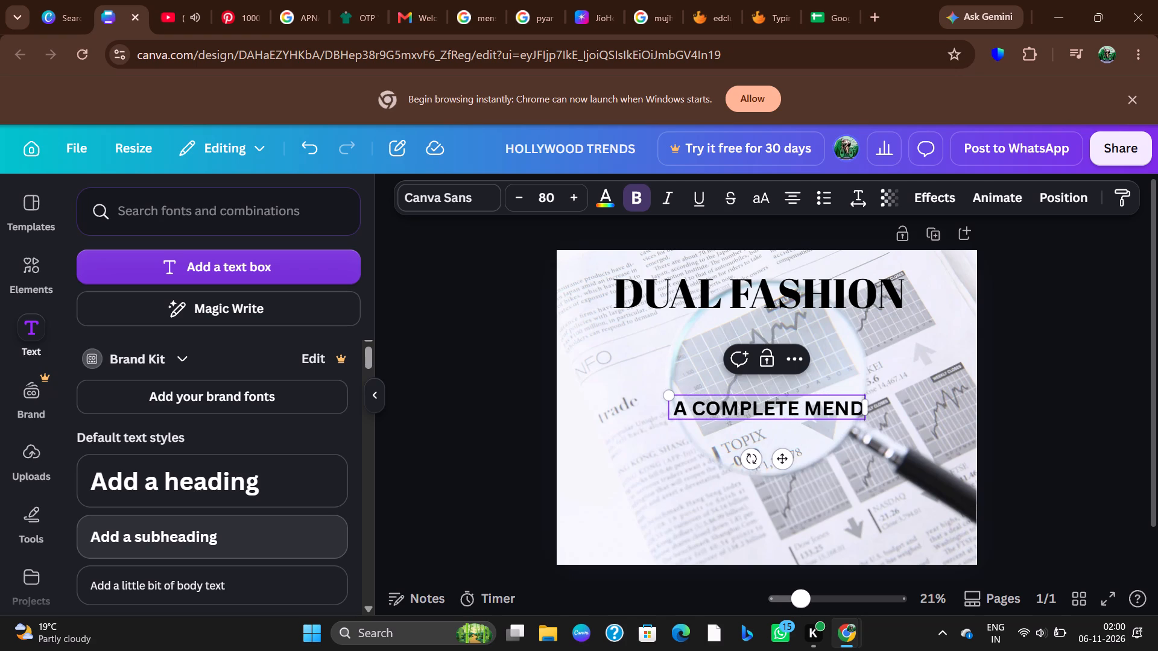
key(BackSpace)
text(S)
key(space)
text(WEAE)
key(BackSpace)
key(r)
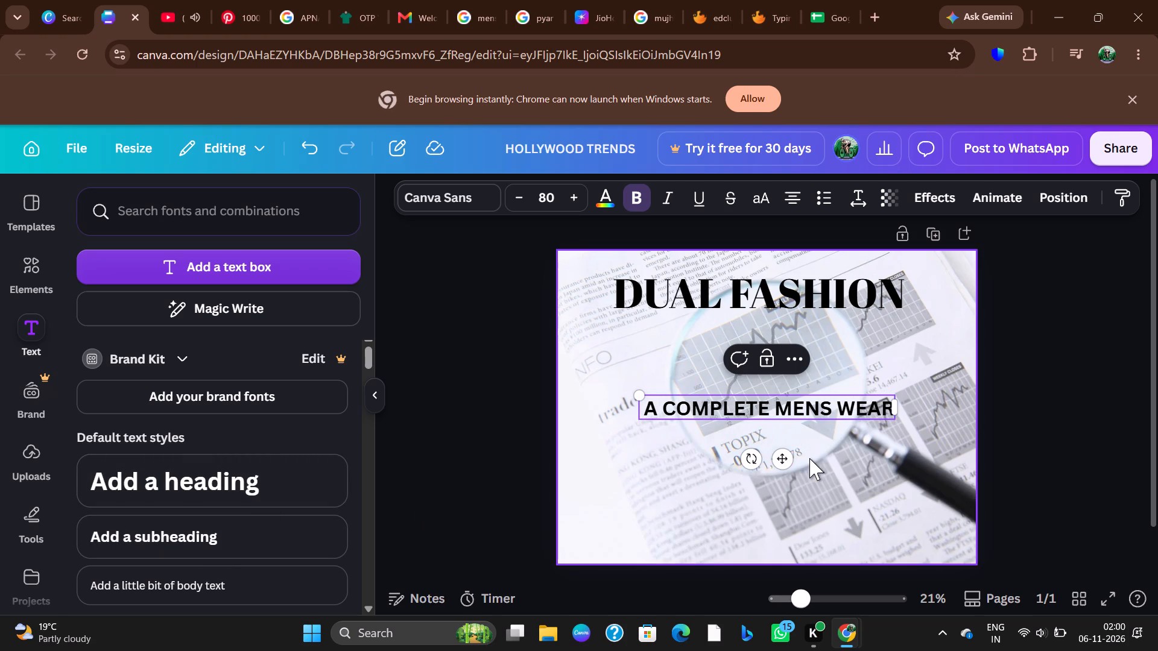
Move the A COMPLETE MENS WEAR subheading just below the DUAL FASHION heading and scale it to a font size of about 77.8.
drag(782, 456, 795, 367)
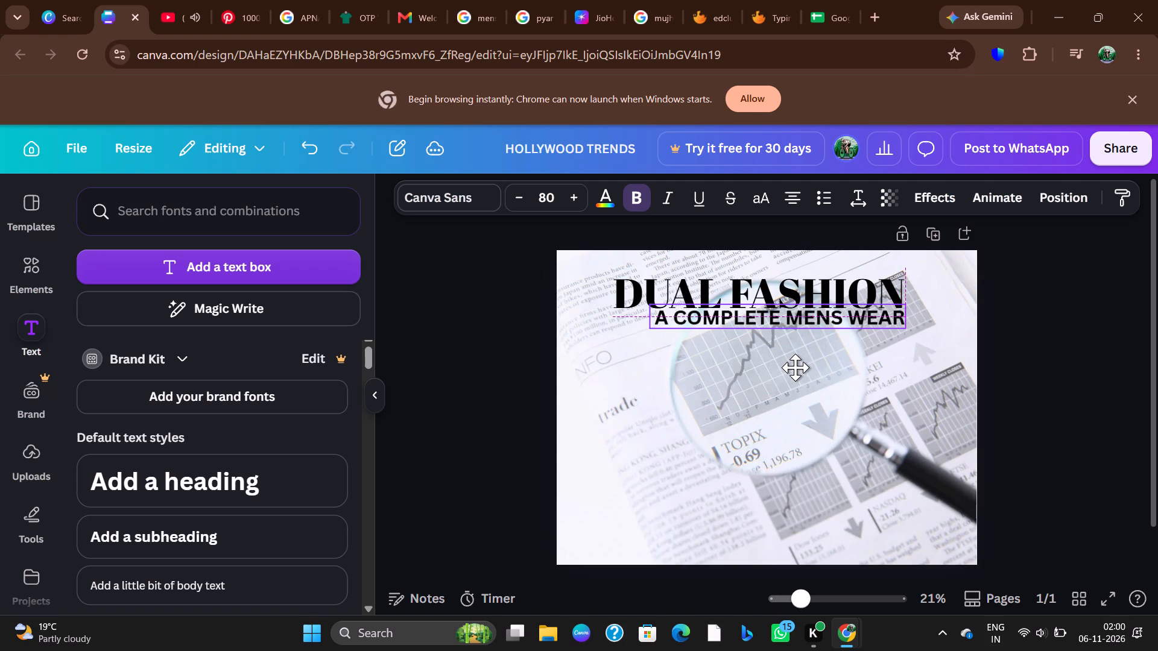
drag(795, 367, 763, 385)
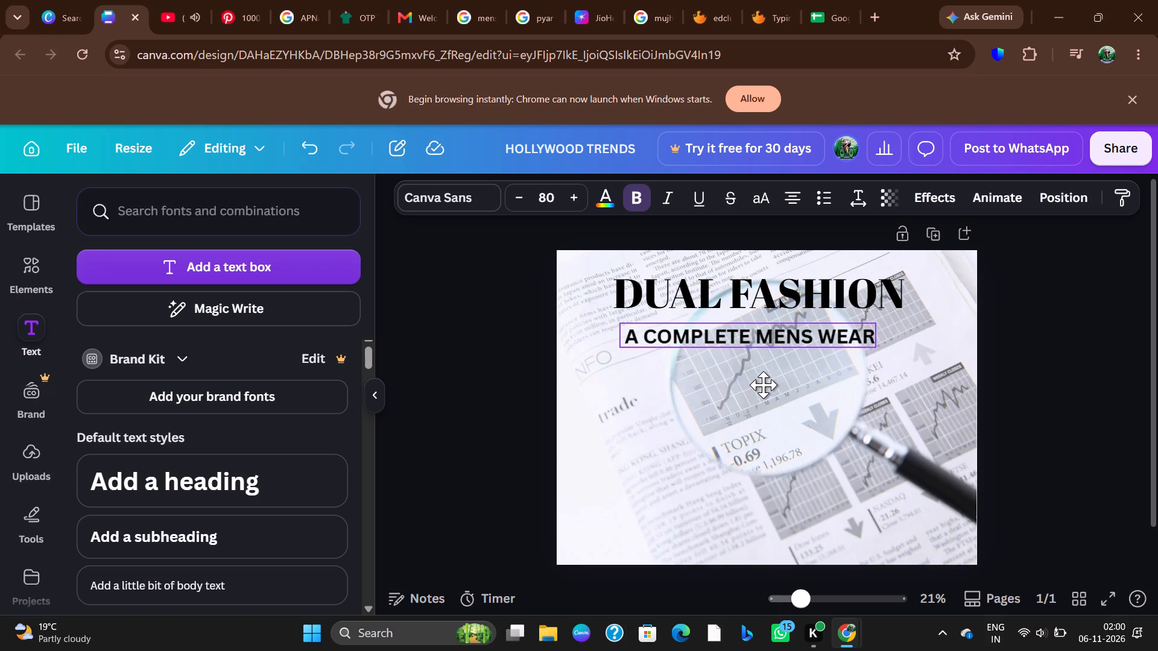
drag(763, 385, 751, 382)
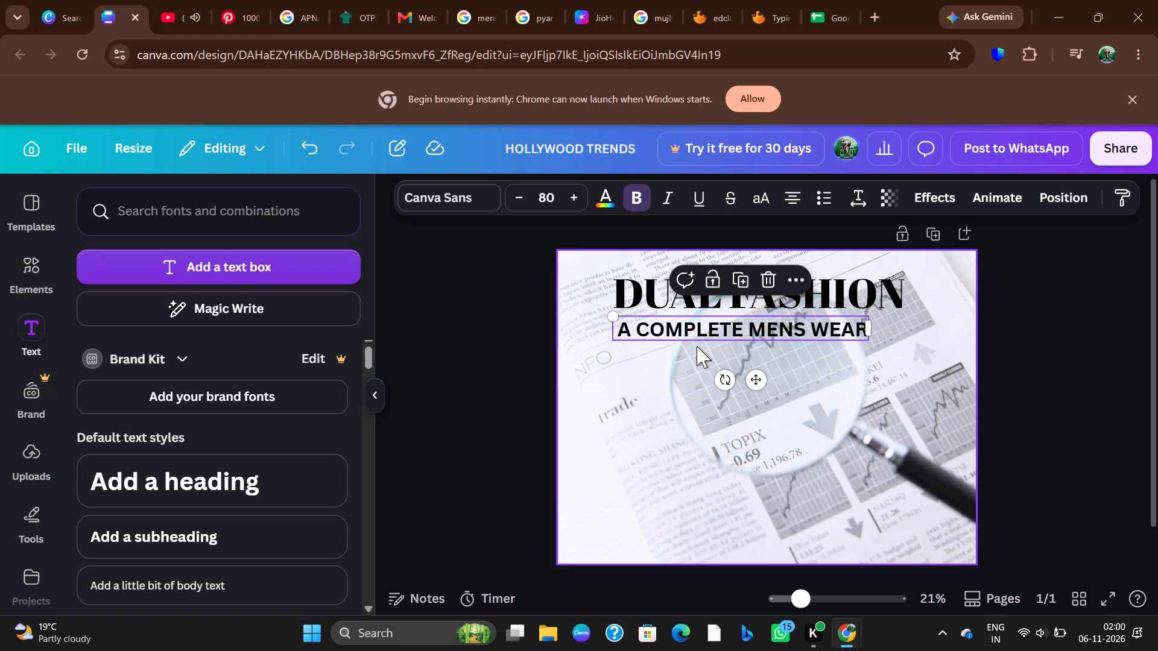
drag(615, 319, 622, 319)
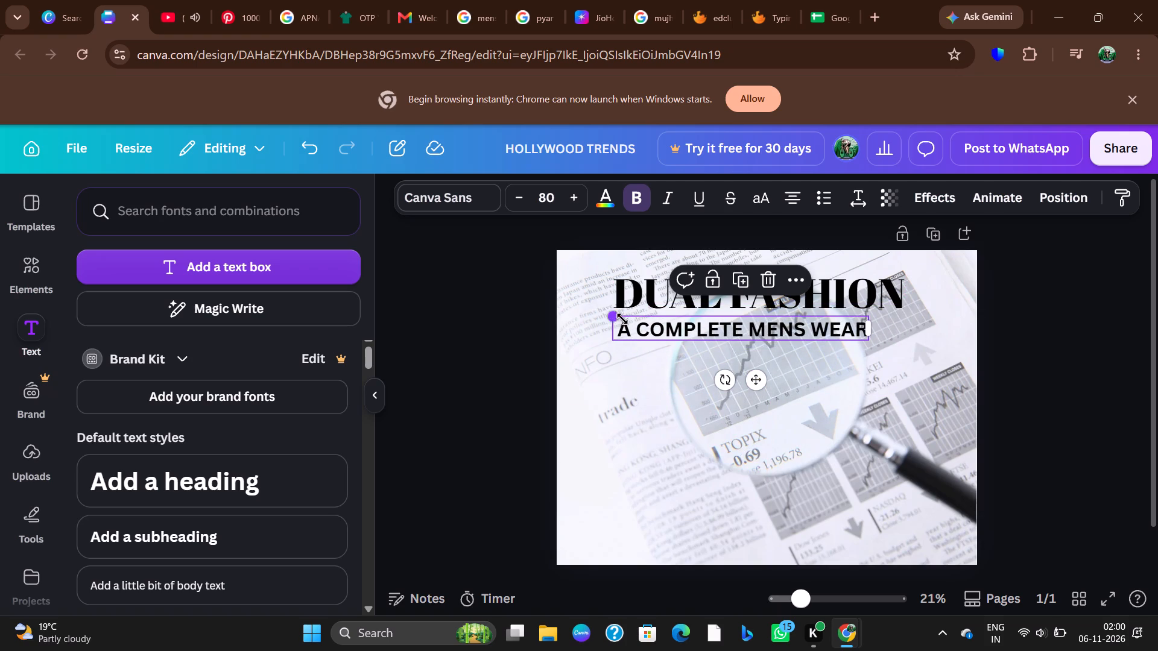
drag(622, 319, 723, 336)
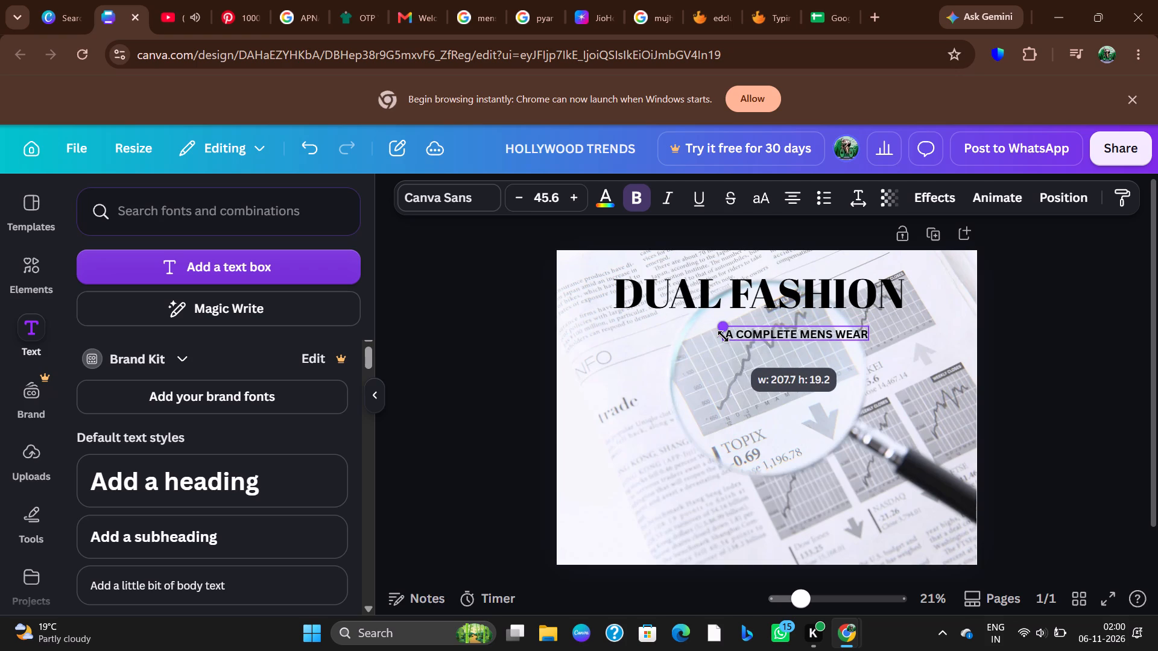
drag(723, 336, 621, 332)
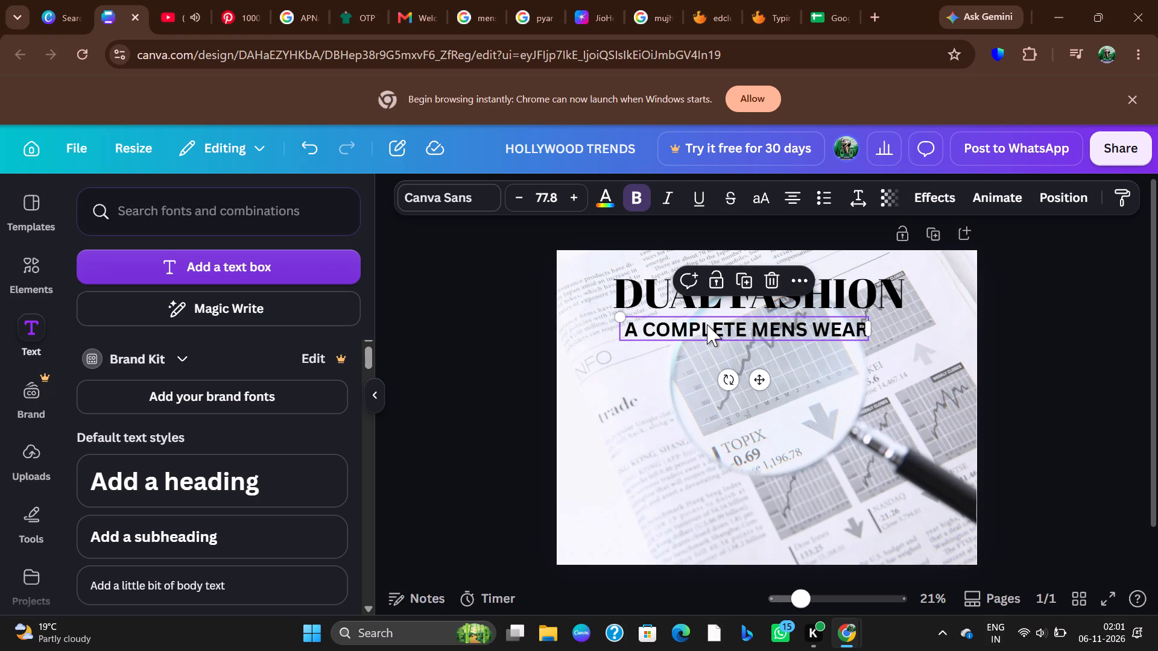
Change the subheading's capitalization so that it reads A Complete Mens Wear.
click(742, 324)
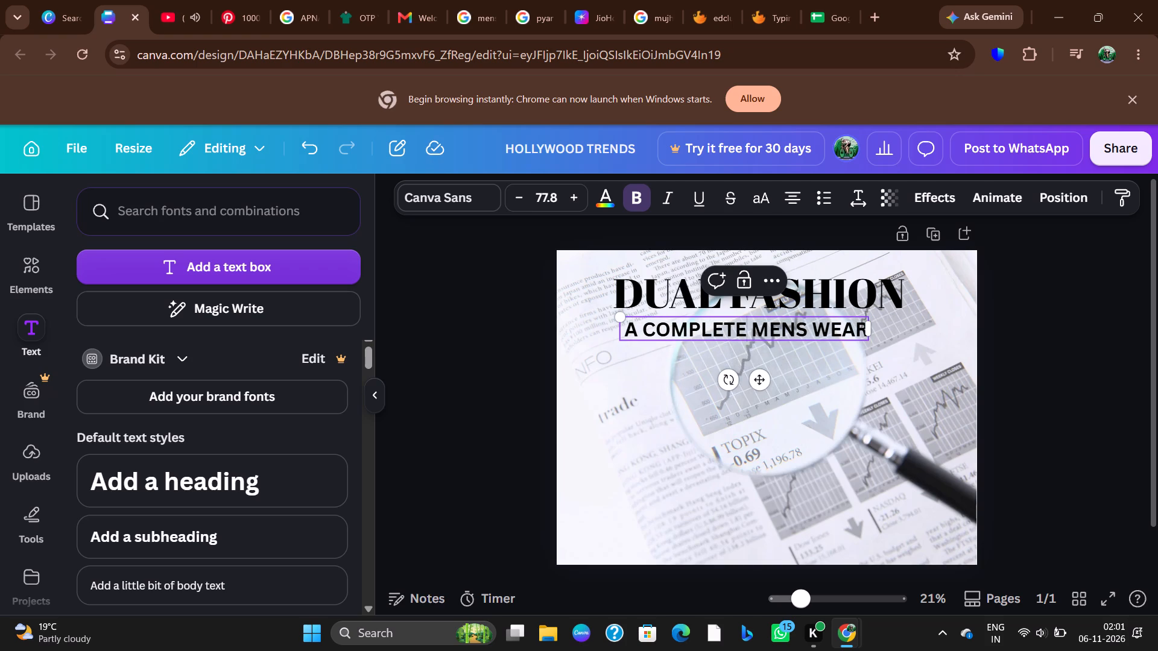
key(BackSpace)
key(BackSpace)
key(BackSpace)
key(BackSpace)
key(BackSpace)
key(BackSpace)
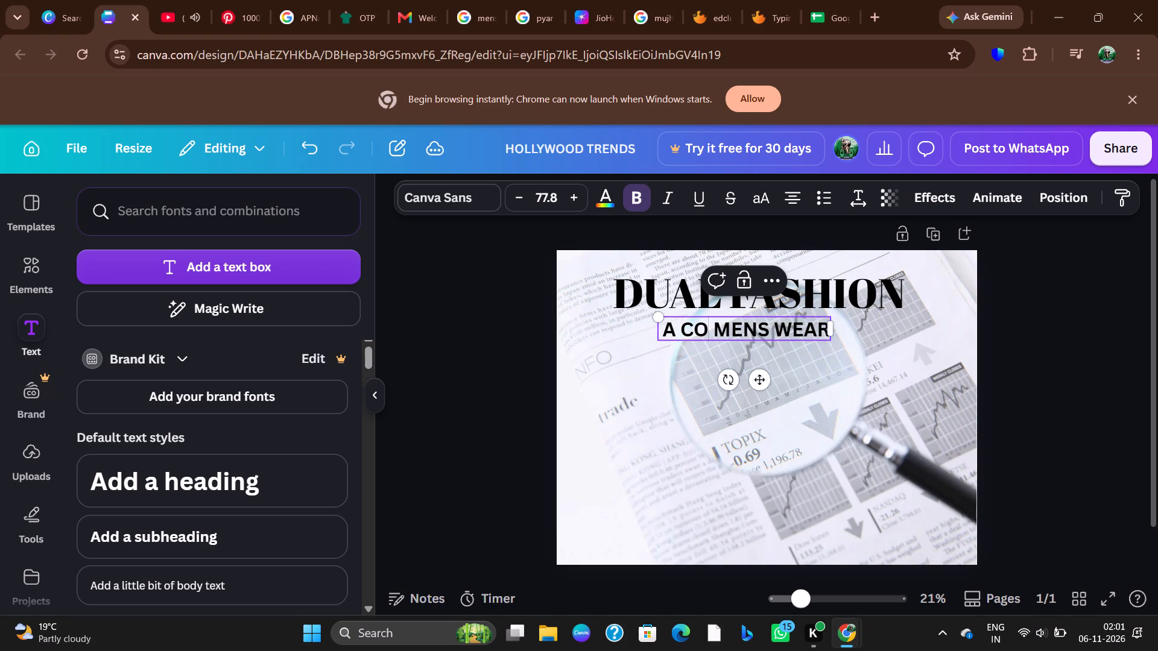
key(BackSpace)
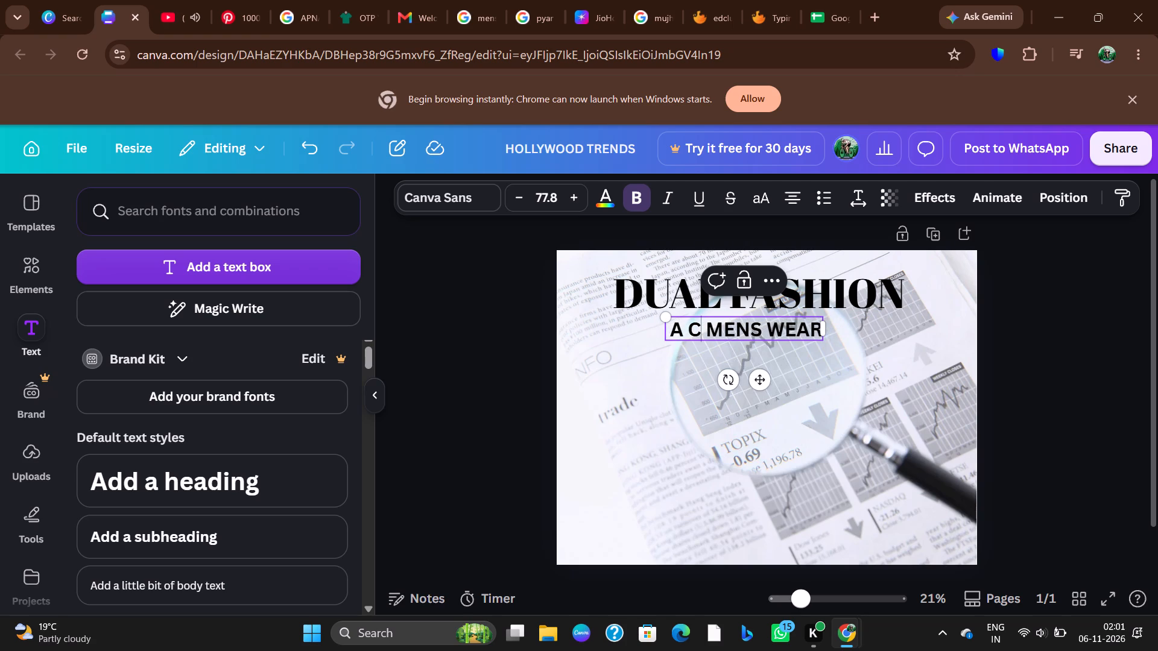
text(omplete)
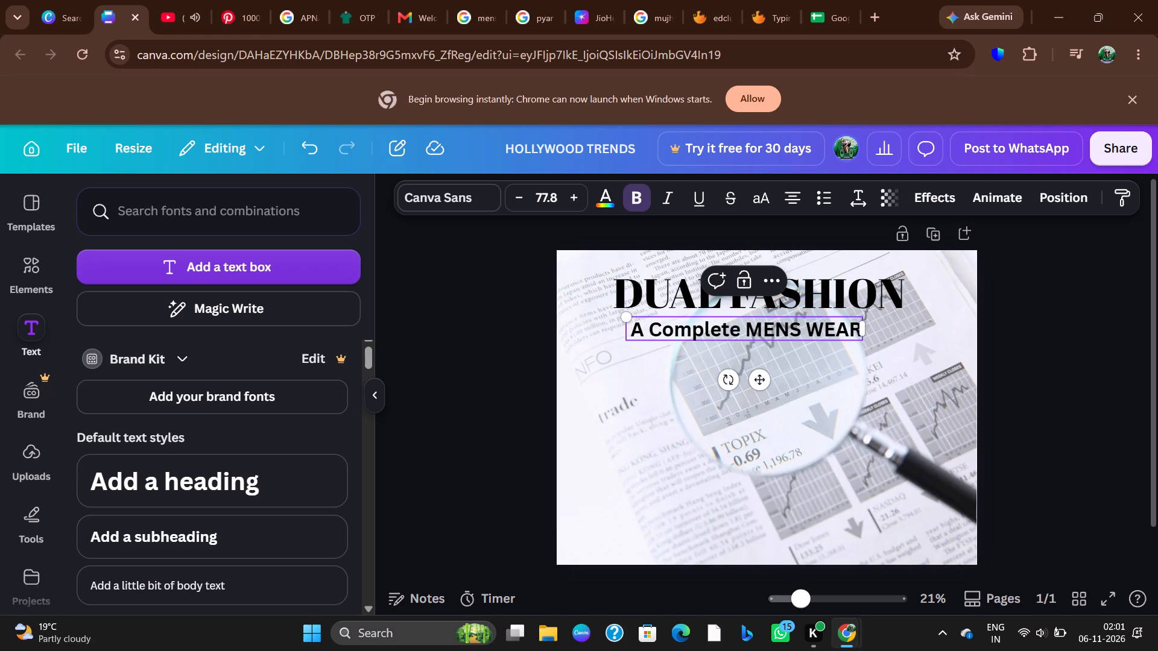
click(799, 329)
key(BackSpace)
key(BackSpace)
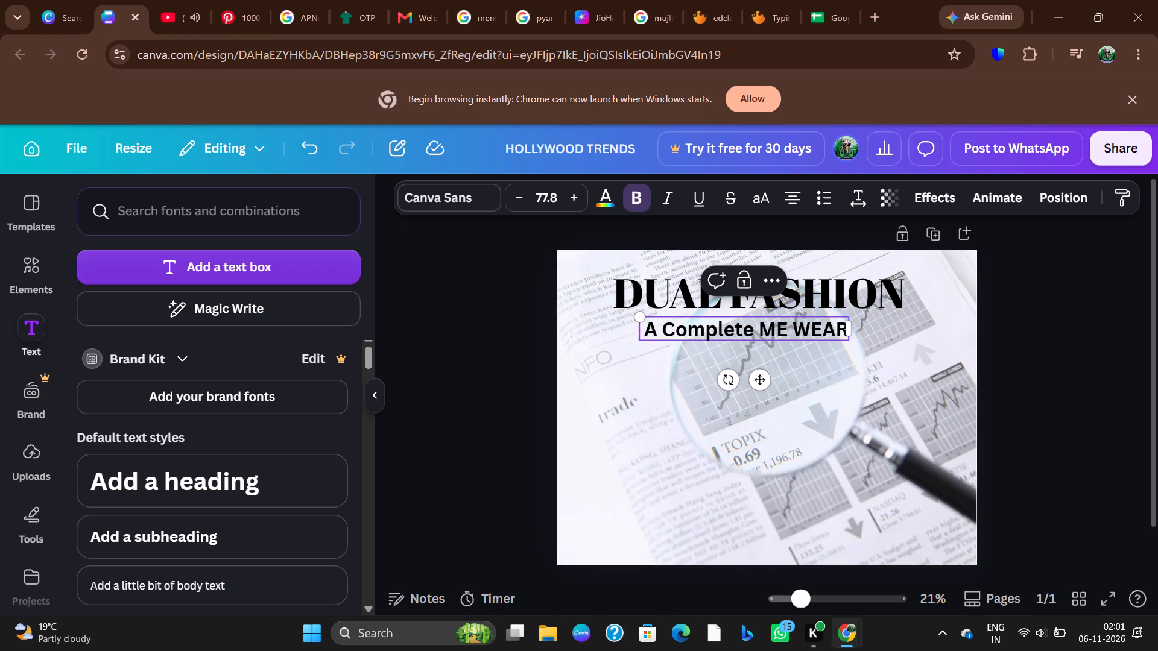
key(BackSpace)
text(ens)
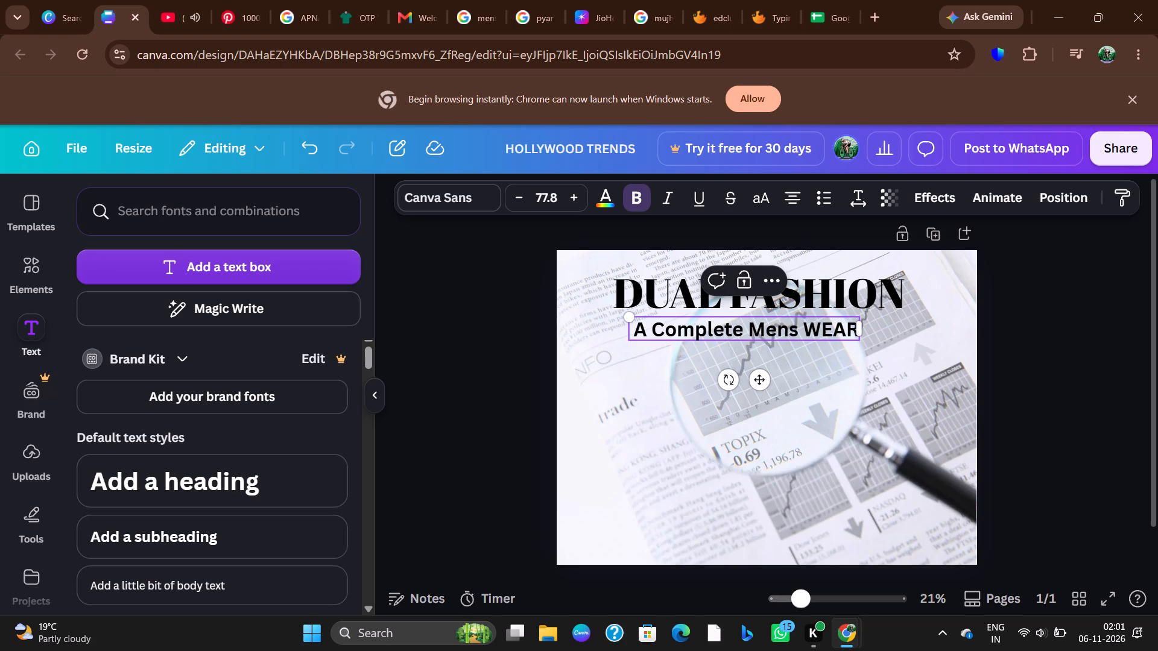
click(855, 327)
key(BackSpace)
key(BackSpace)
key(BackSpace)
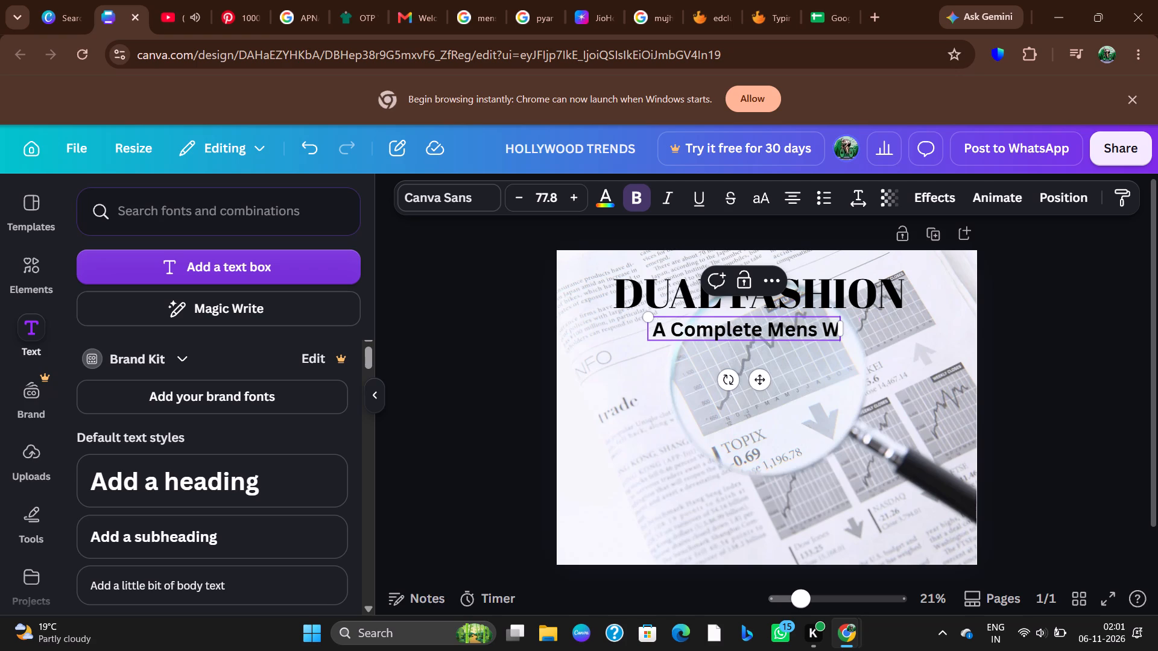
text(ear)
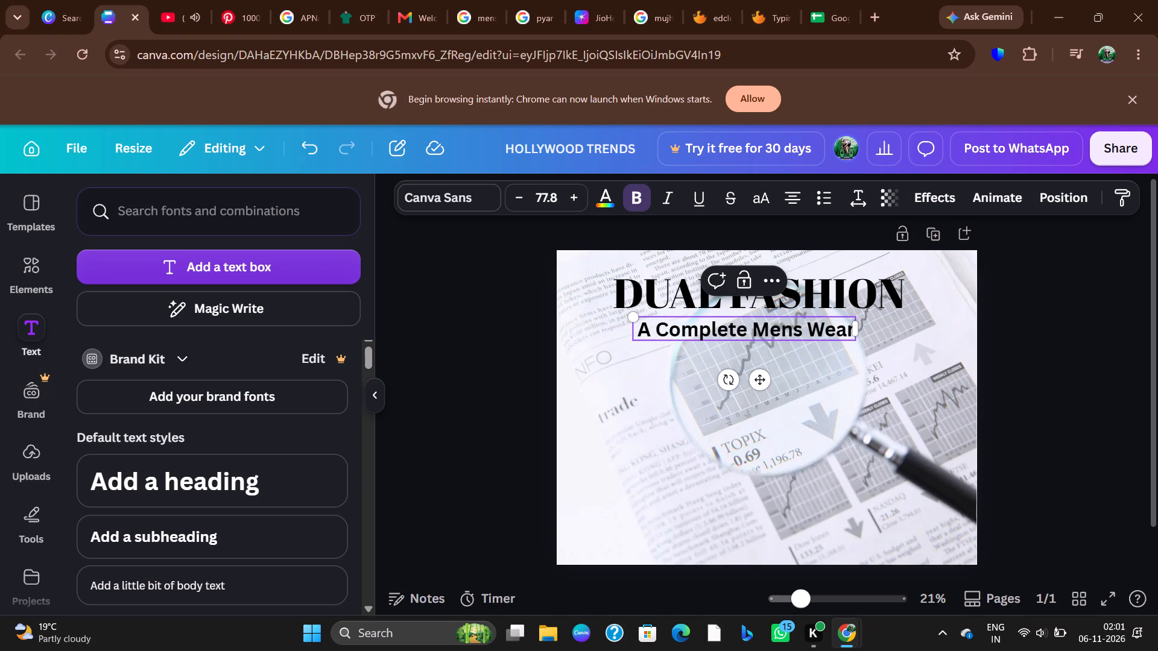
click(893, 351)
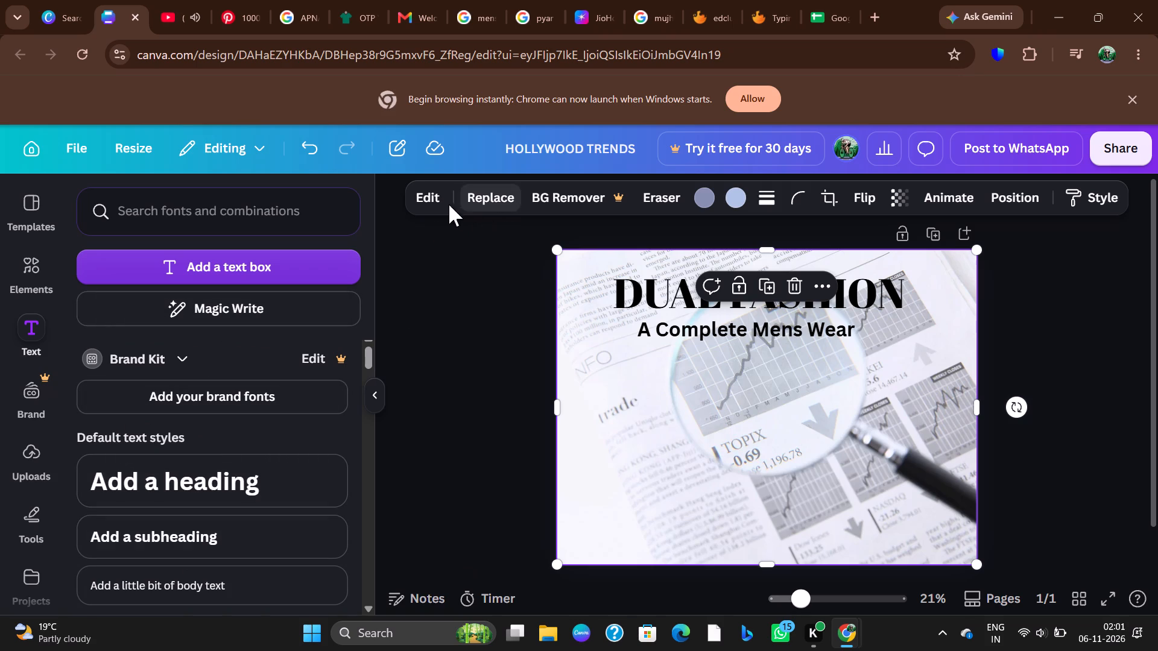
click(487, 343)
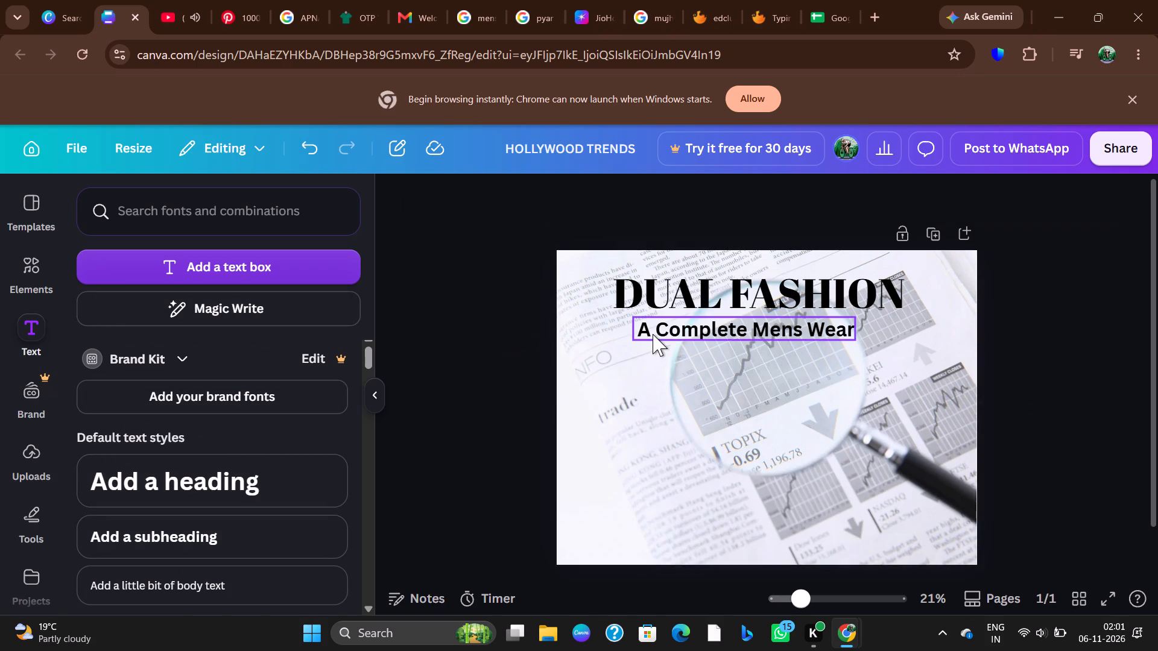
Try the Brittany font on the A Complete Mens Wear subheading and settle on DM Sans.
click(666, 334)
click(429, 203)
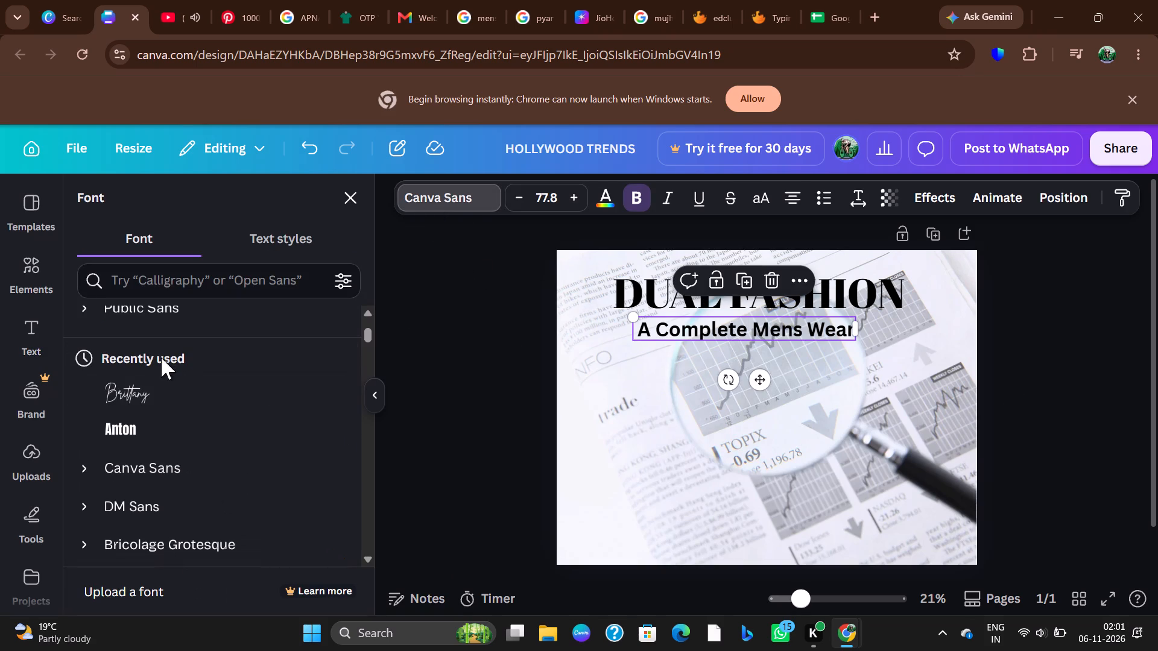
click(140, 391)
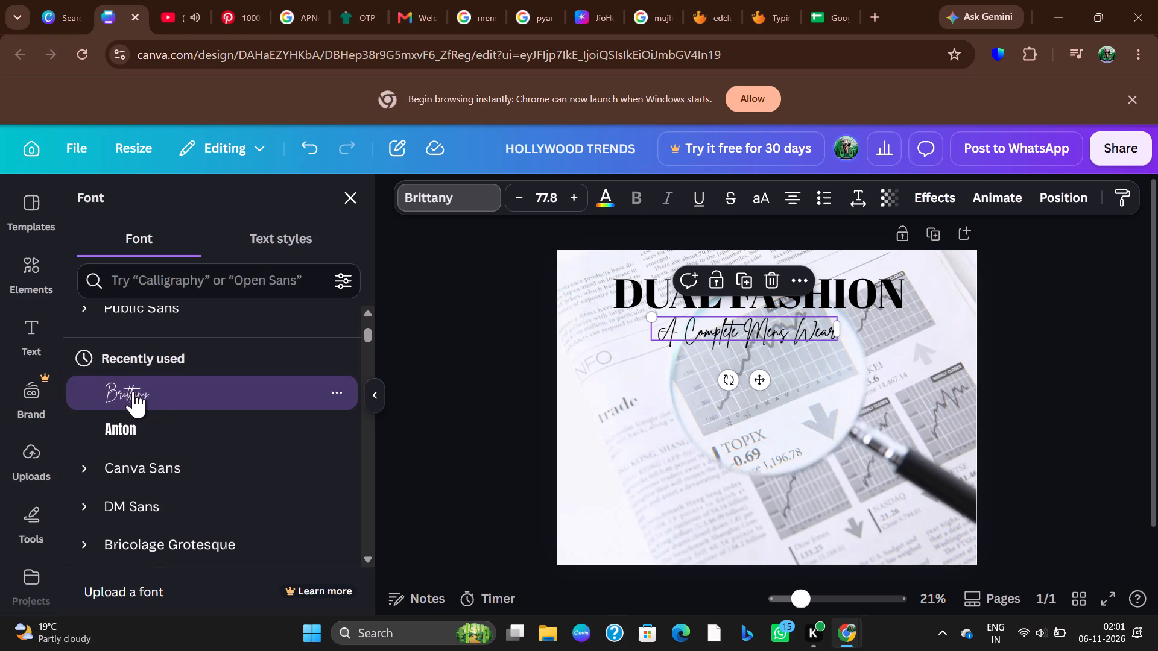
click(122, 503)
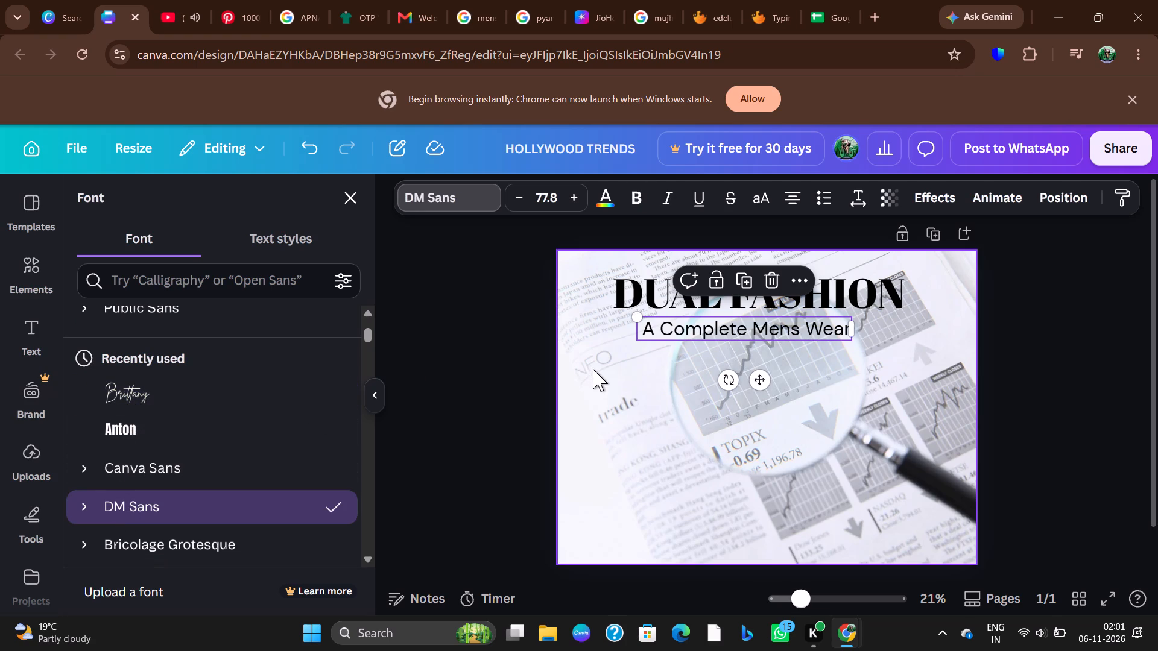
Reduce the opacity of the full-page background photo so that it looks faded behind the text.
click(593, 369)
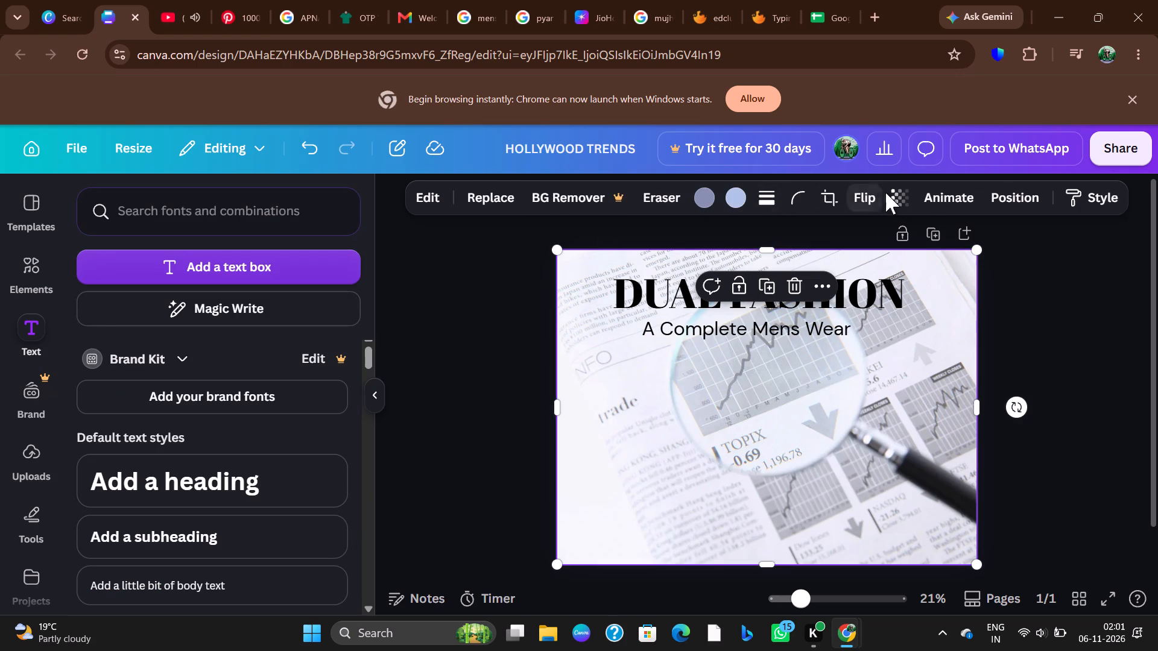
click(897, 197)
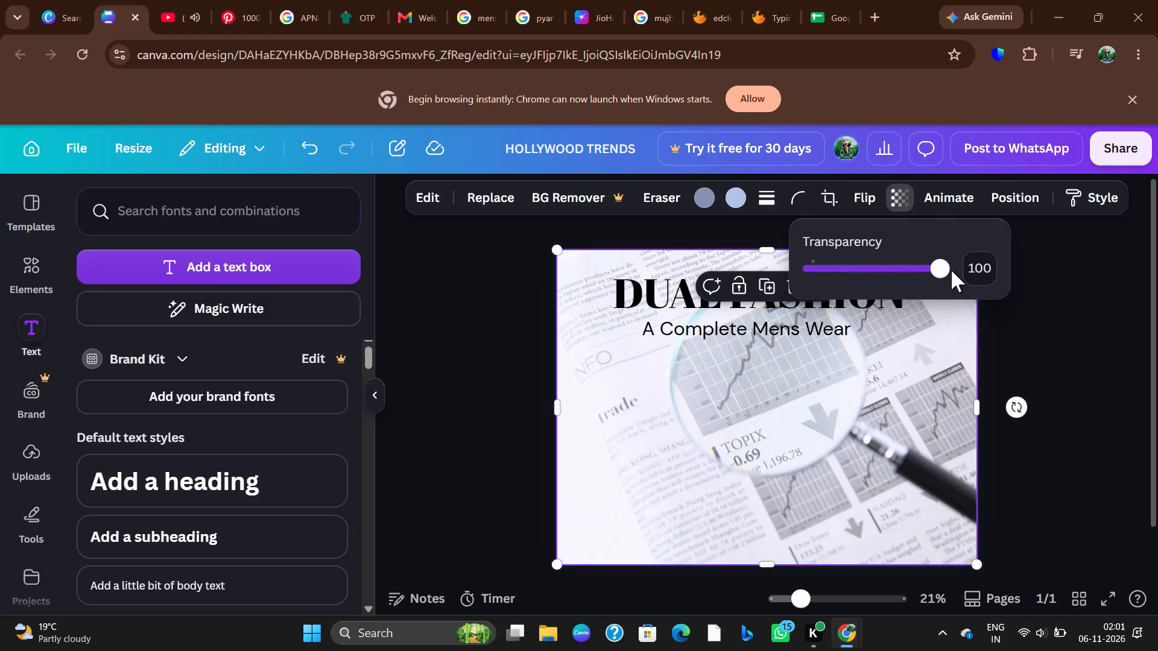
drag(941, 268, 834, 261)
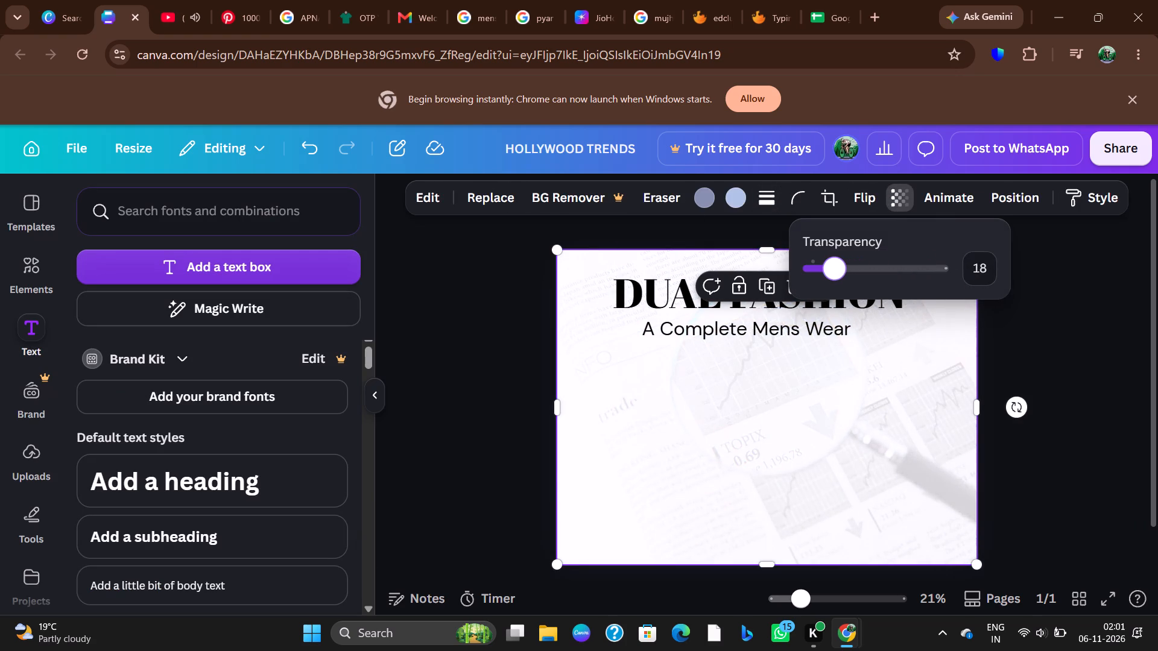
drag(834, 261, 870, 262)
click(1046, 354)
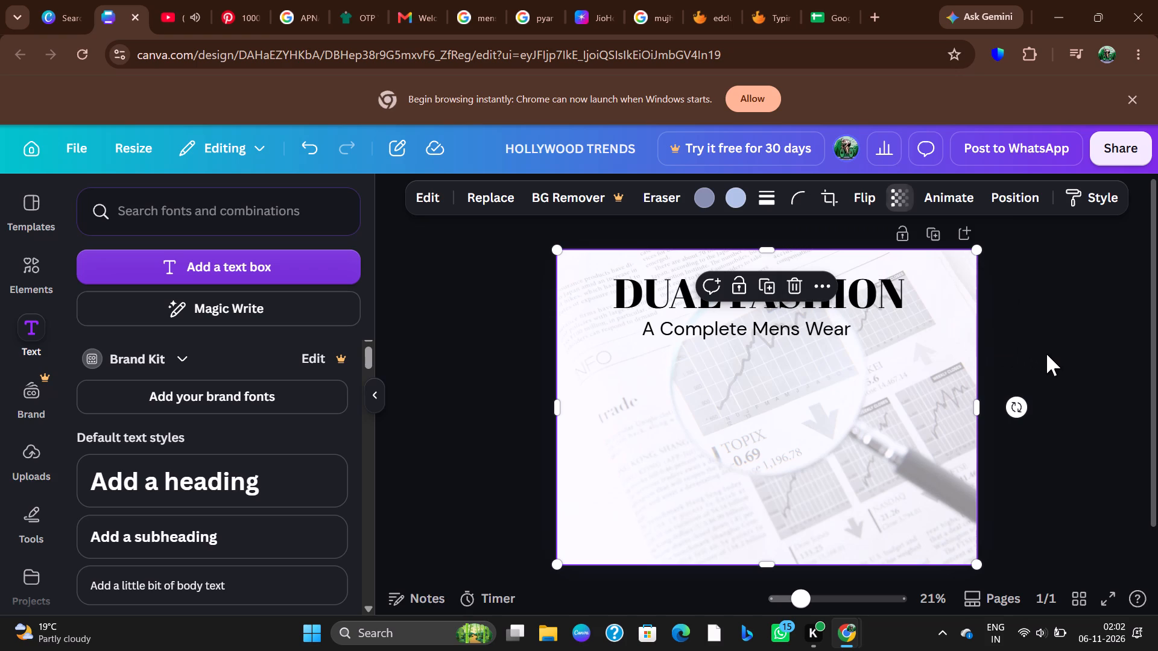
Try the Brittany and Alice fonts on the A Complete Mens Wear subheading and settle on Amsterdam Two.
click(800, 324)
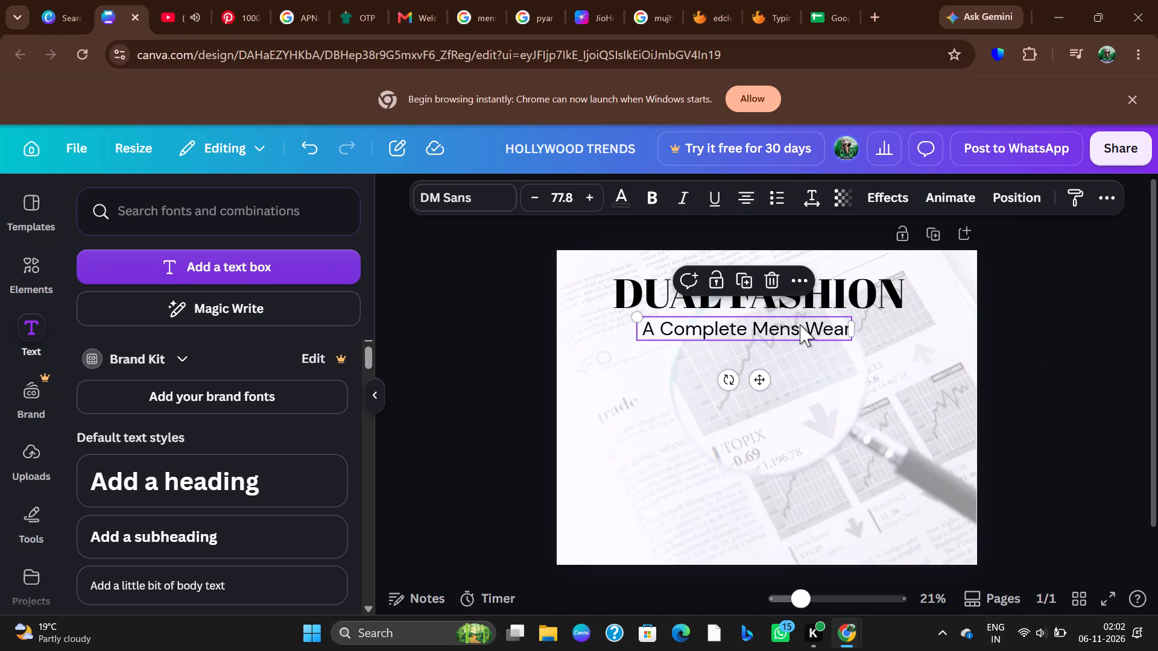
click(470, 203)
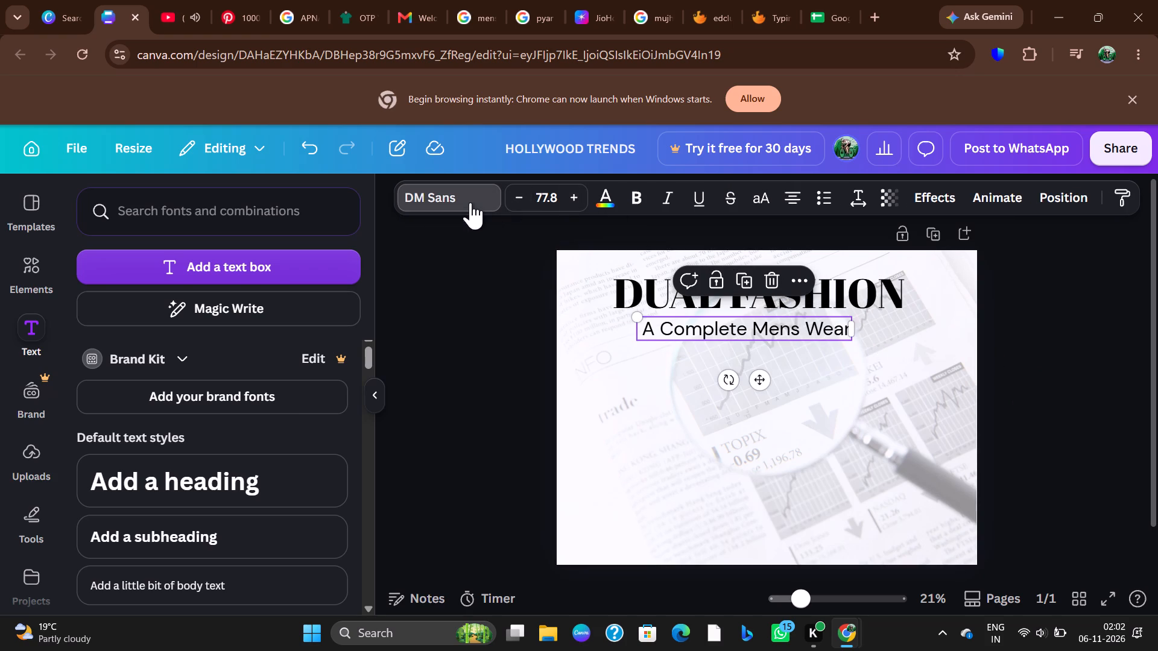
click(169, 387)
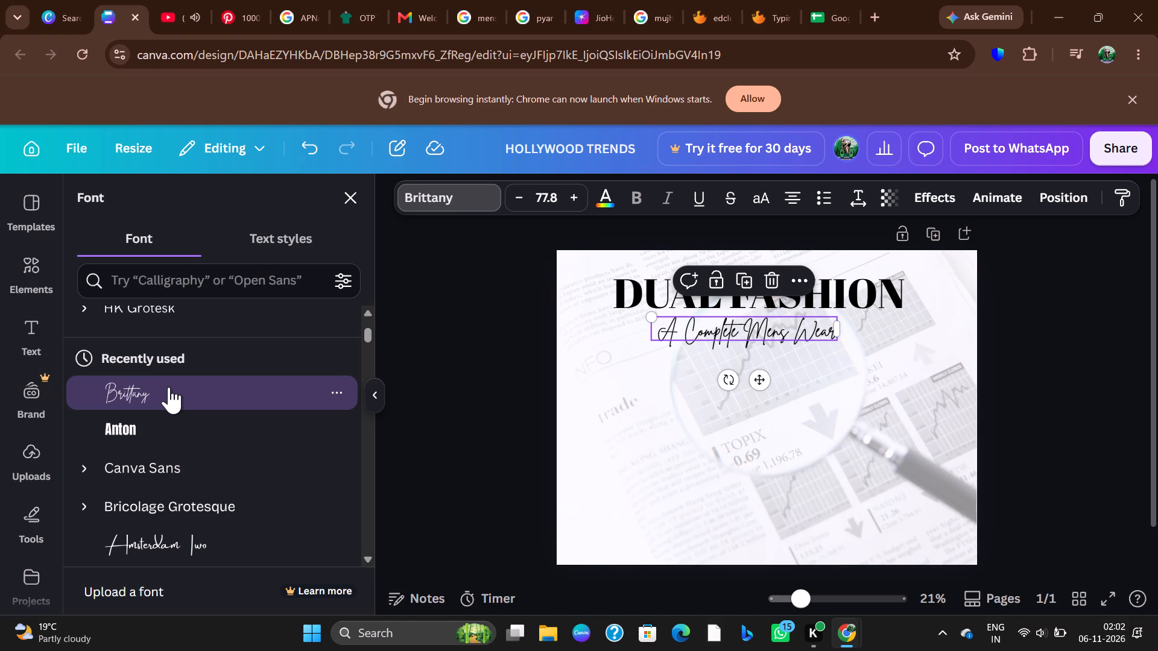
click(154, 529)
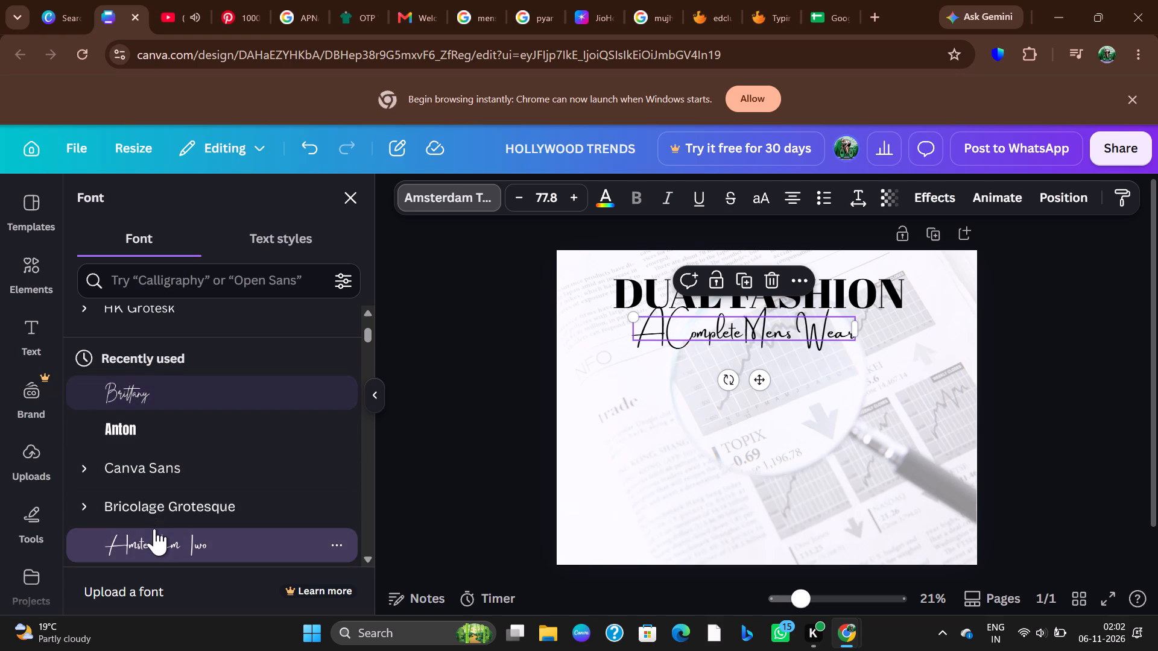
scroll(154, 529, down, 1)
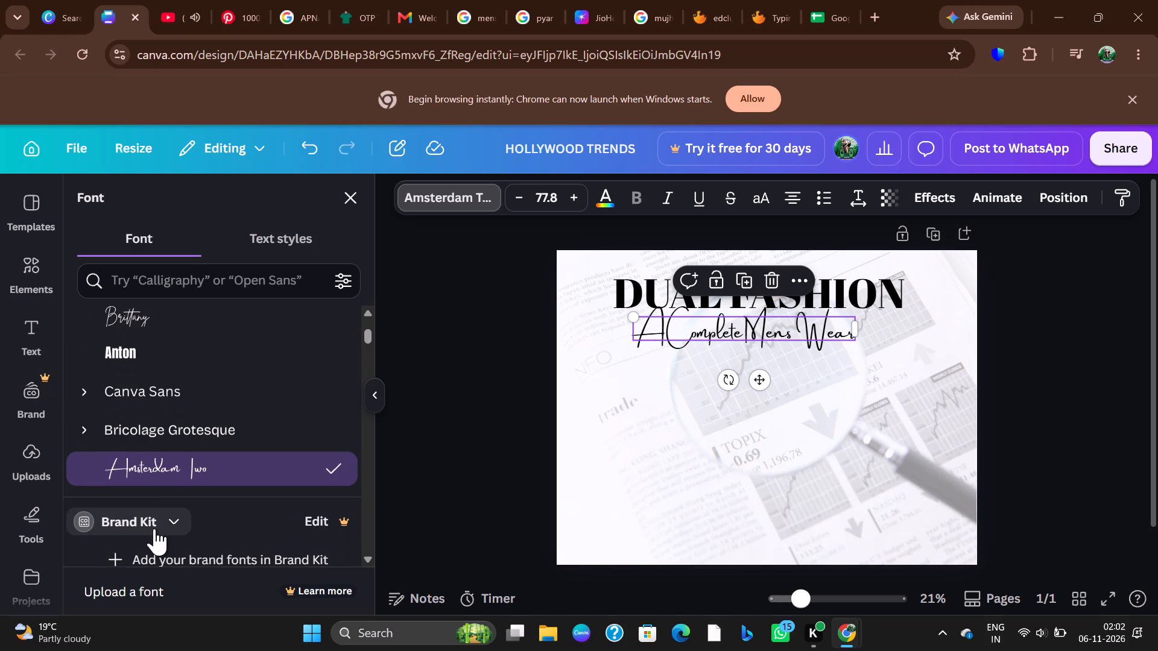
scroll(154, 529, down, 2)
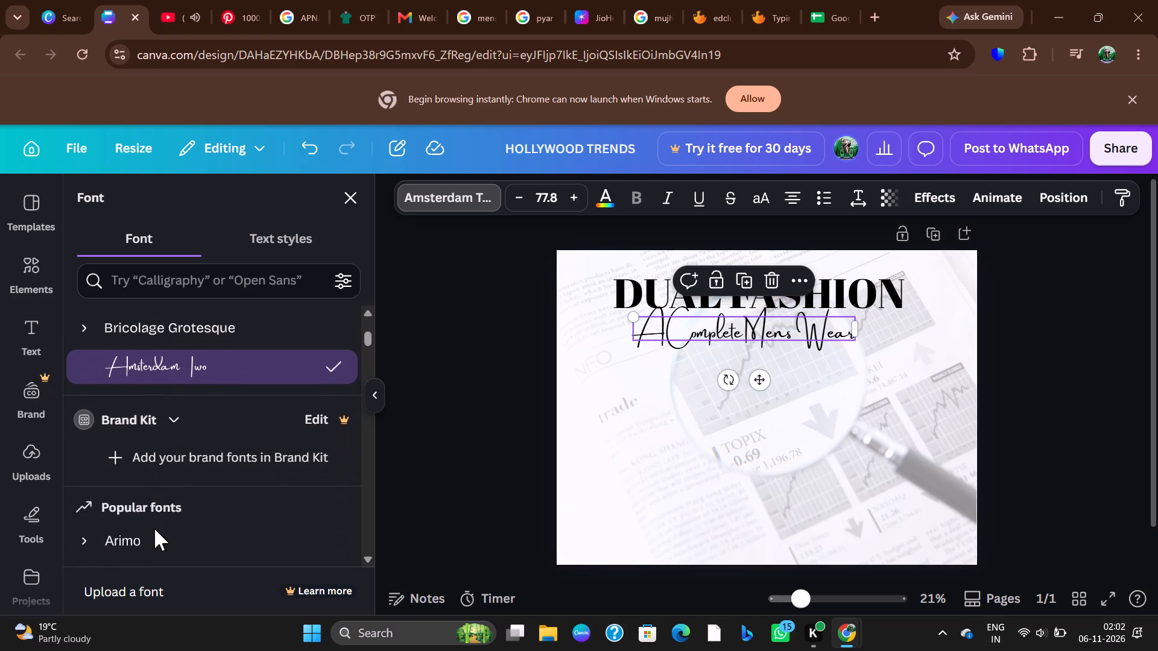
scroll(154, 529, down, 3)
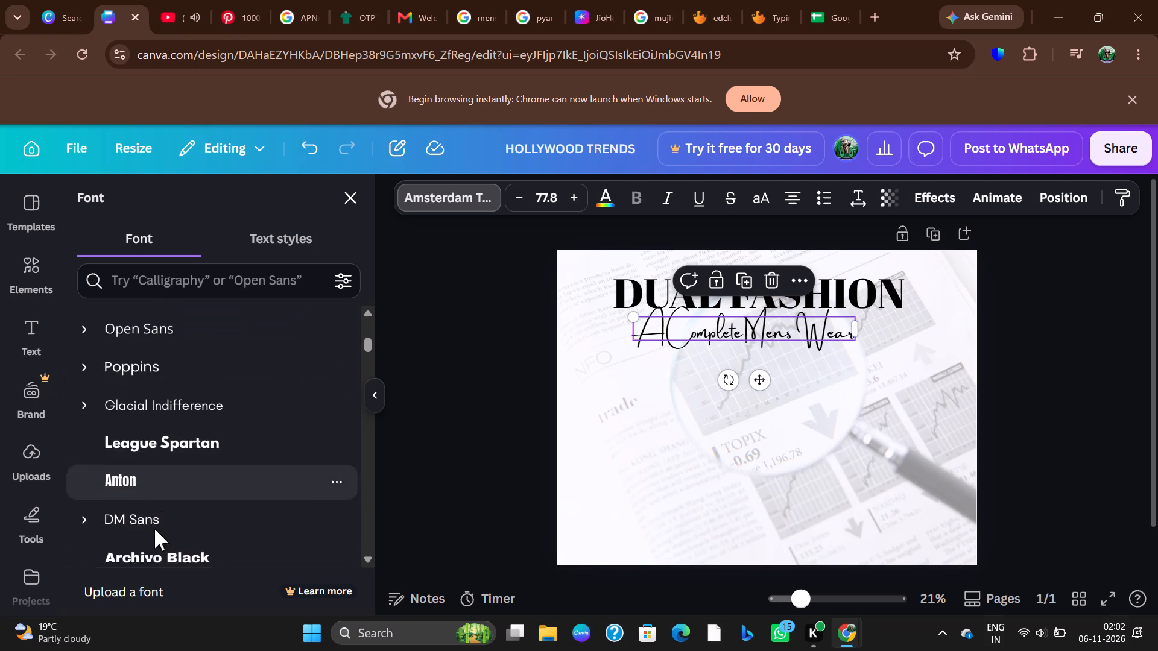
scroll(154, 529, down, 3)
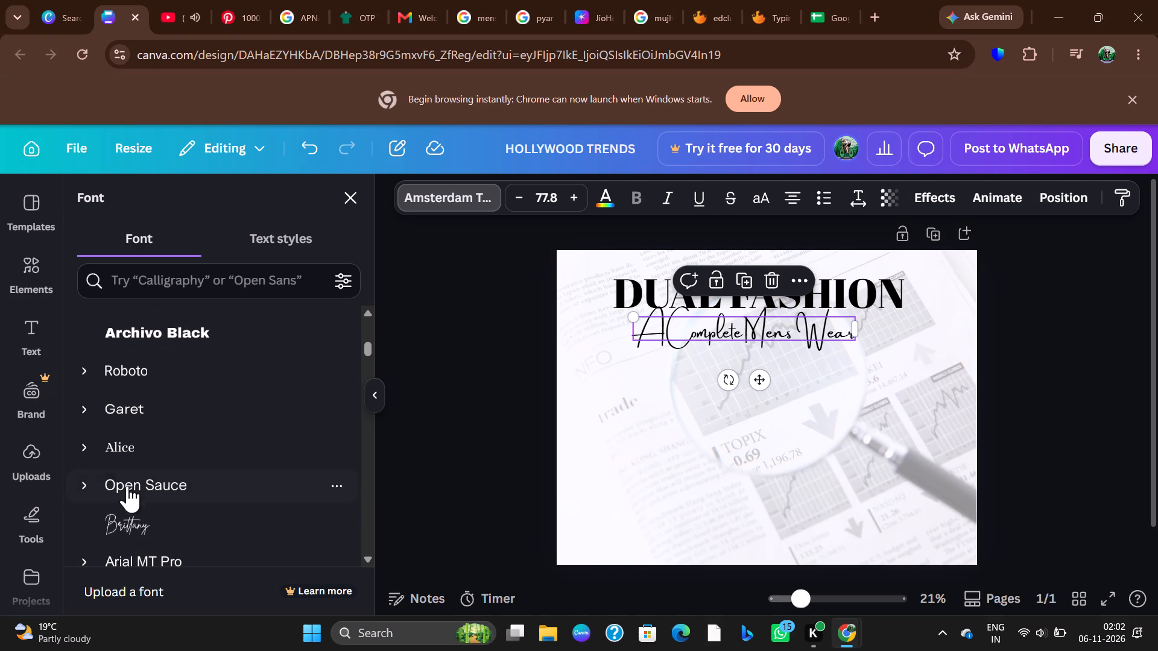
click(116, 442)
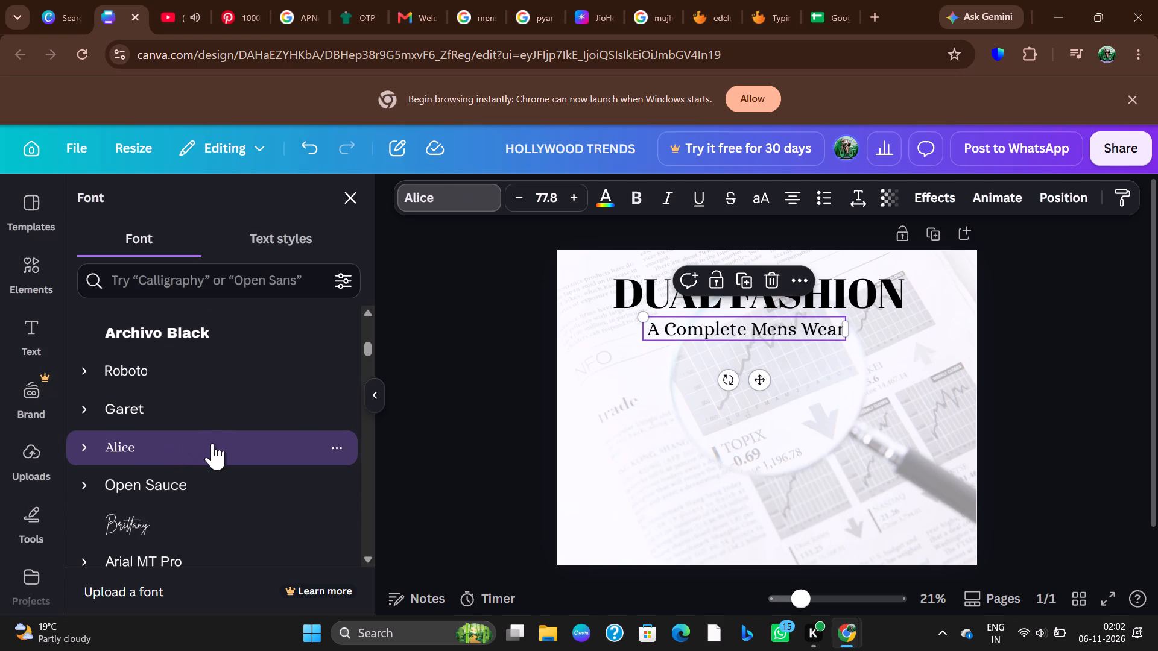
scroll(203, 431, up, 5)
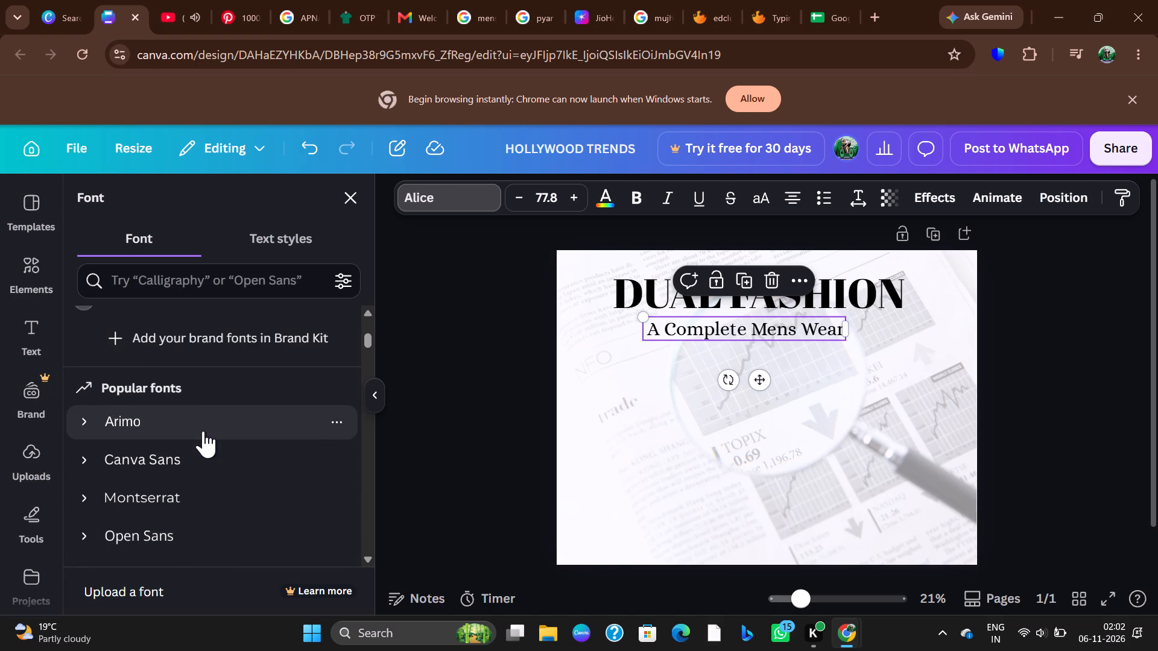
scroll(203, 431, up, 3)
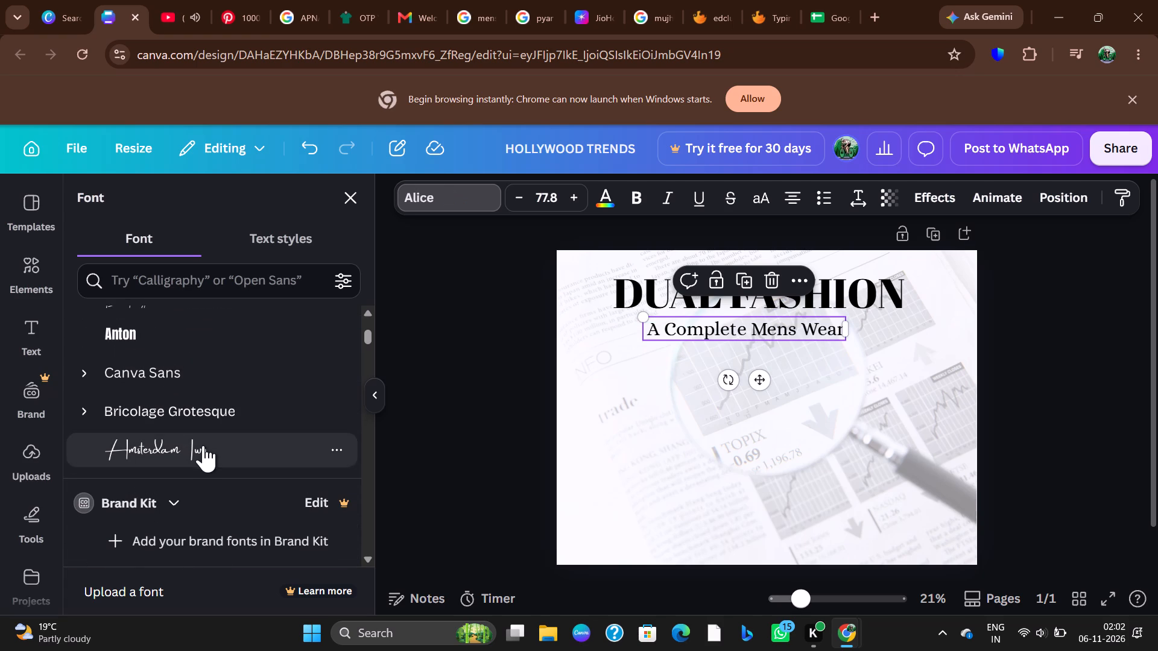
click(203, 445)
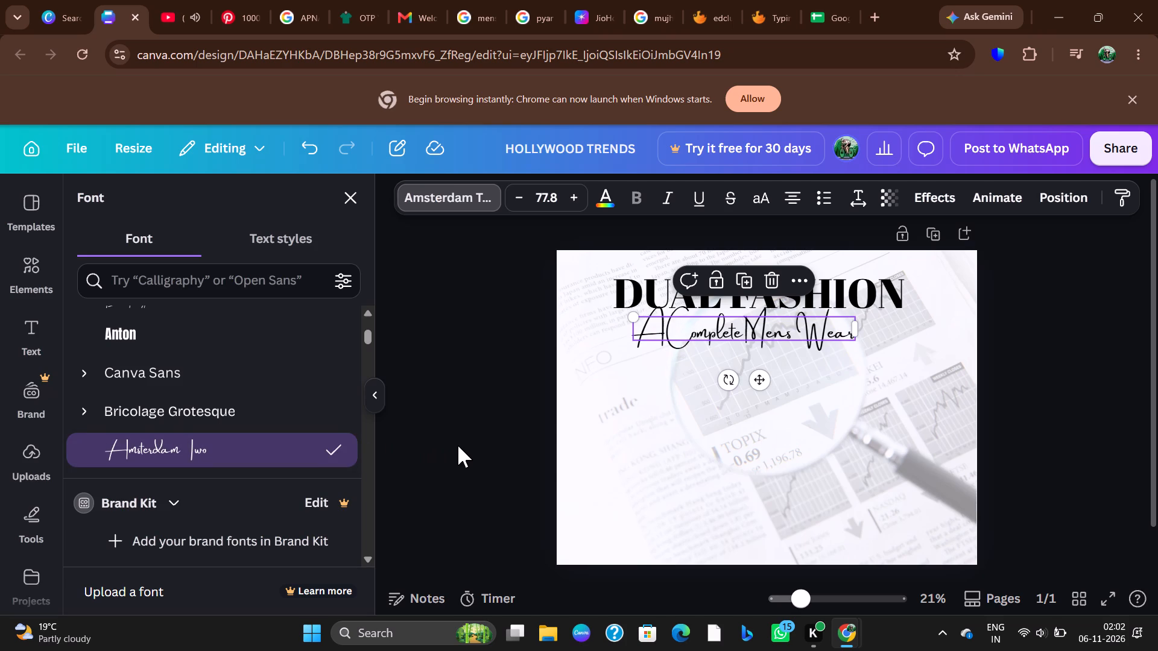
click(463, 445)
click(463, 445)
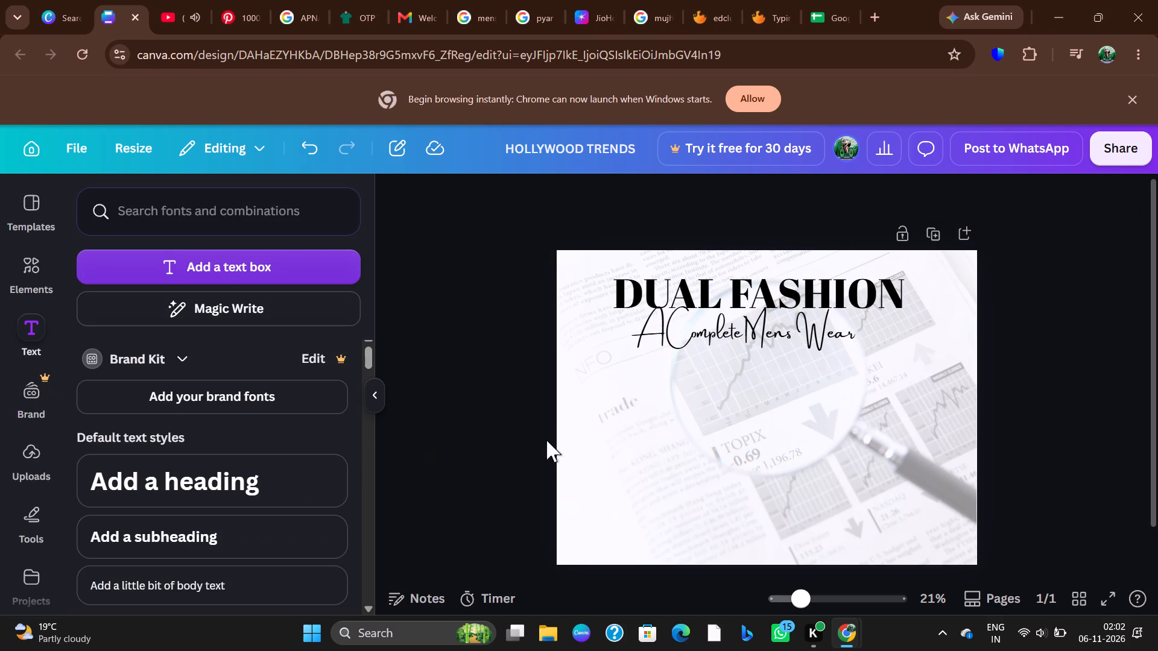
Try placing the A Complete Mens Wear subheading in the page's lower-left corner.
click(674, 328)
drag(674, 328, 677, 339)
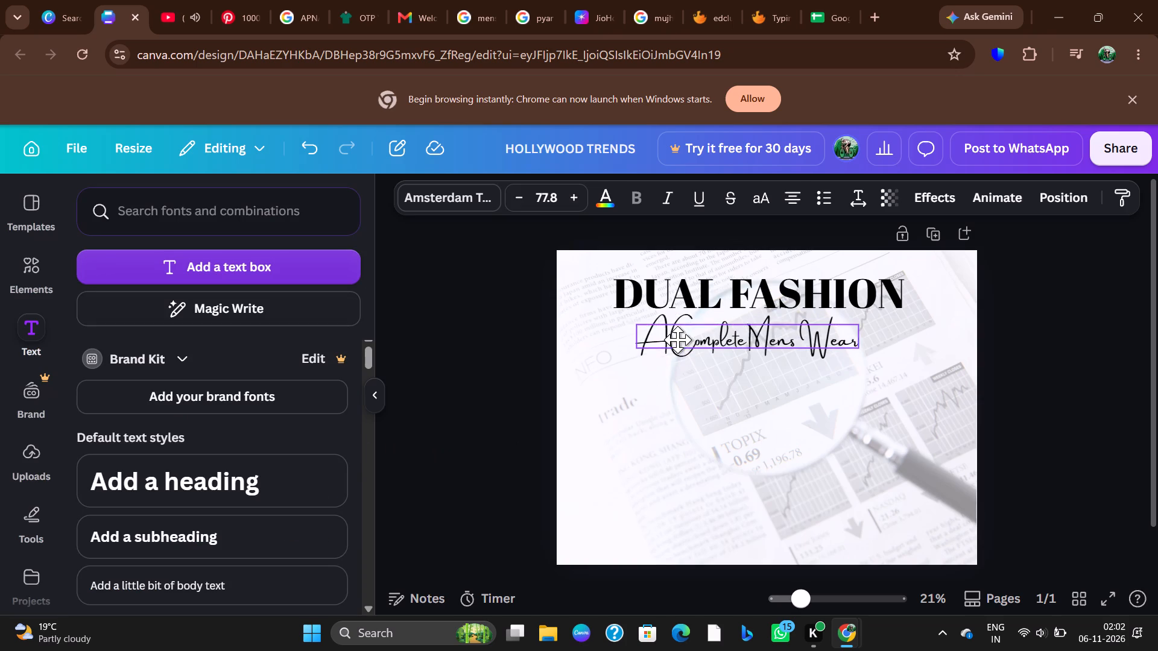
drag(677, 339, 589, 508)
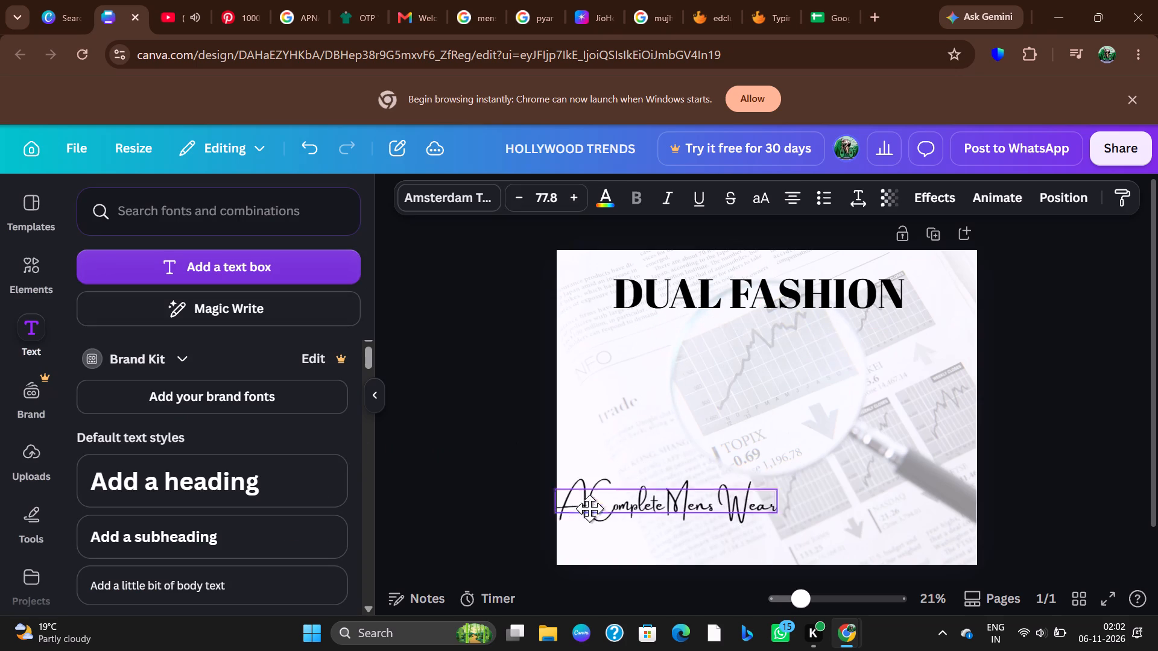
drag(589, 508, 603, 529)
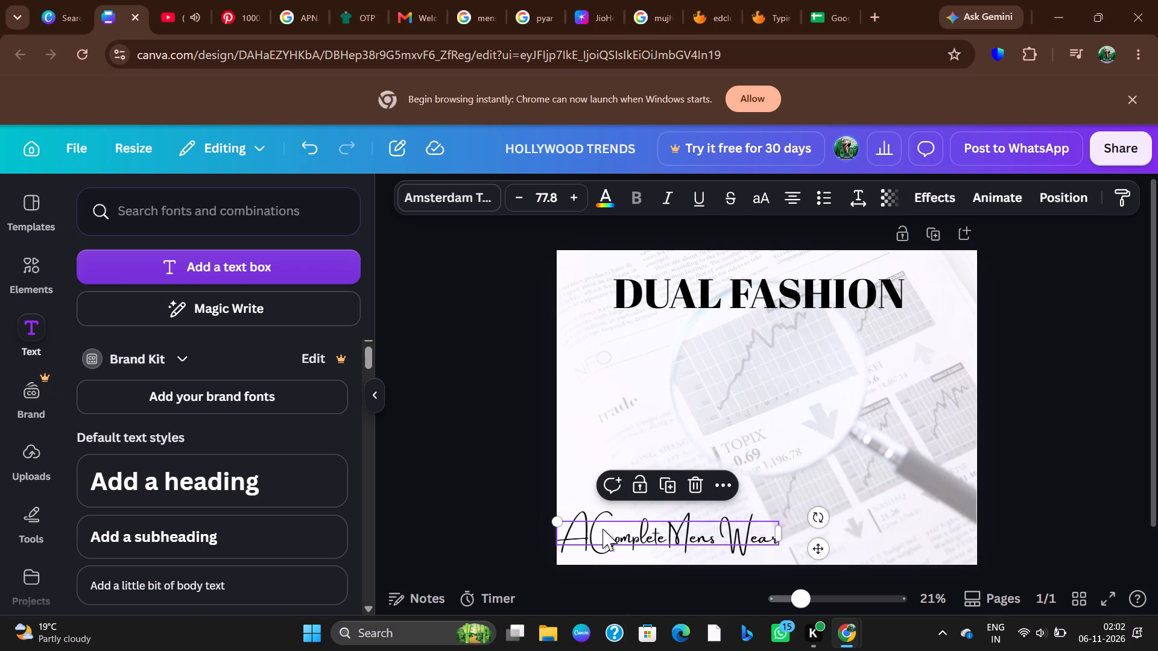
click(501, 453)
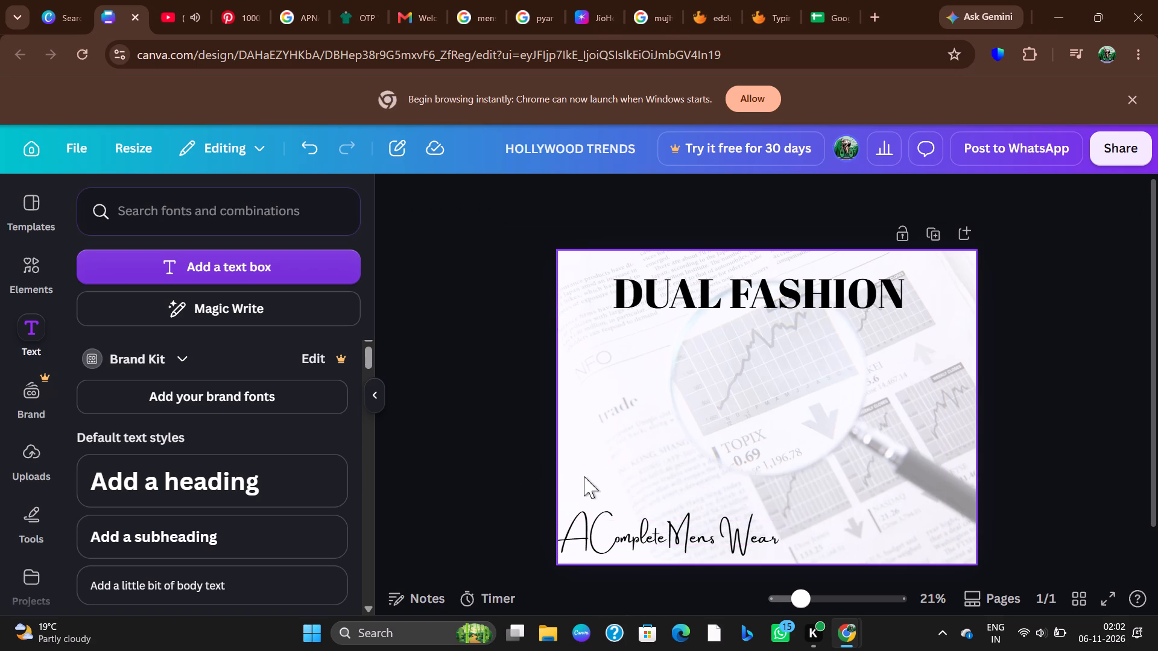
Move the subheading back up just below the DUAL FASHION heading and scale it down to a font size of about 61.8.
click(640, 529)
drag(640, 529, 679, 342)
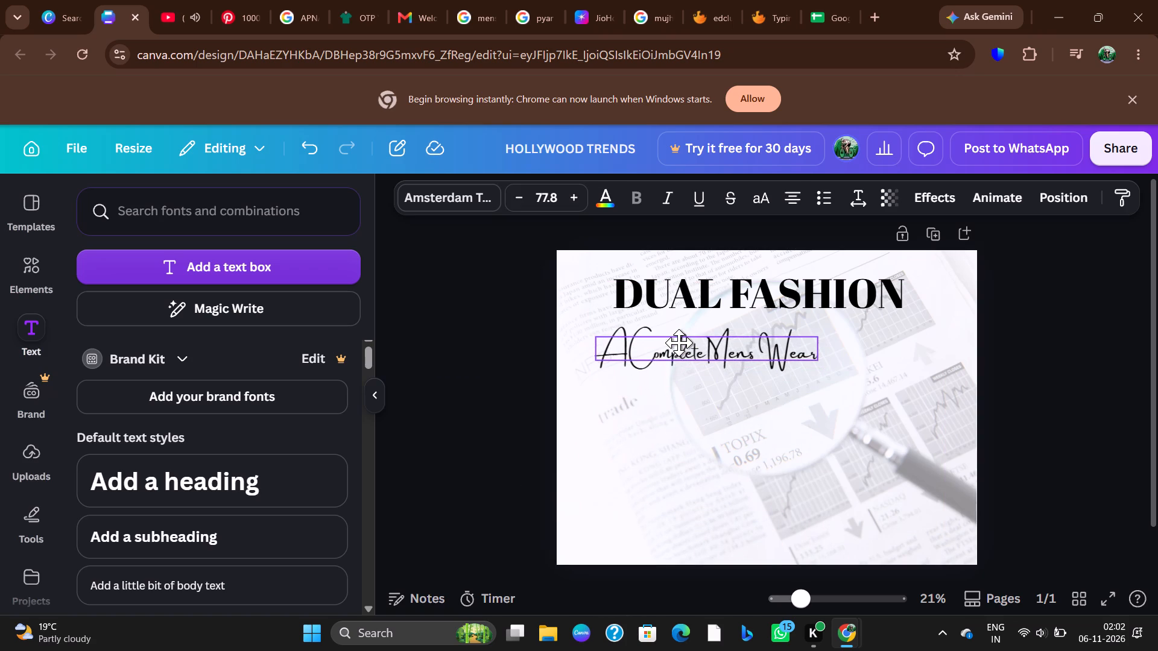
drag(679, 342, 680, 333)
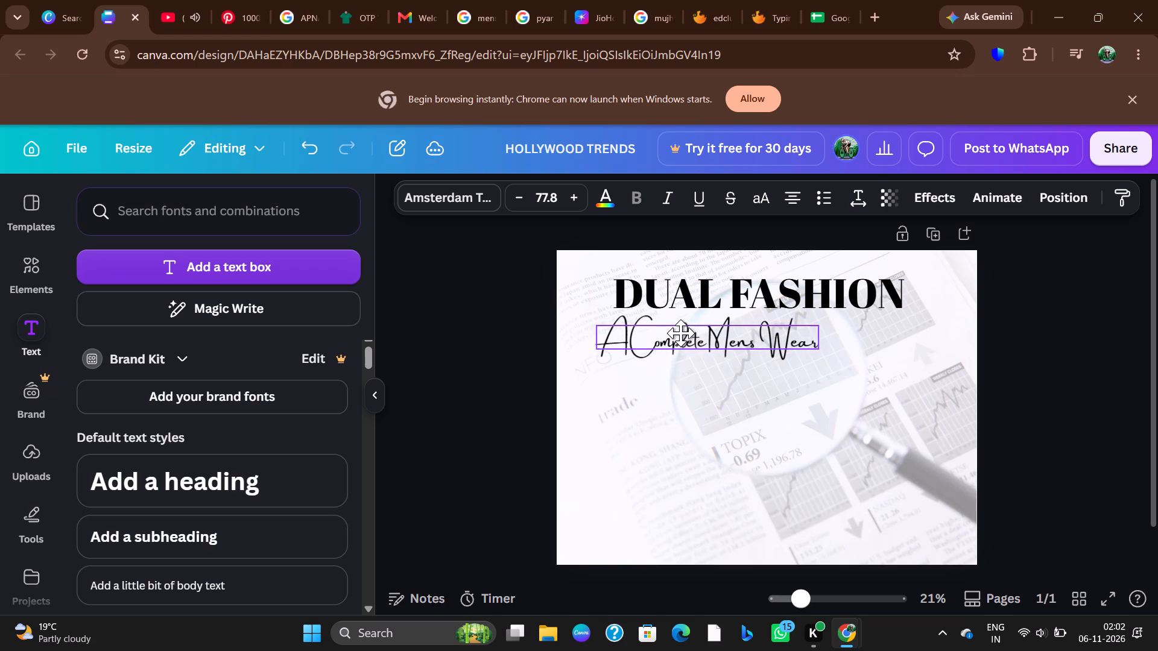
drag(680, 333, 689, 332)
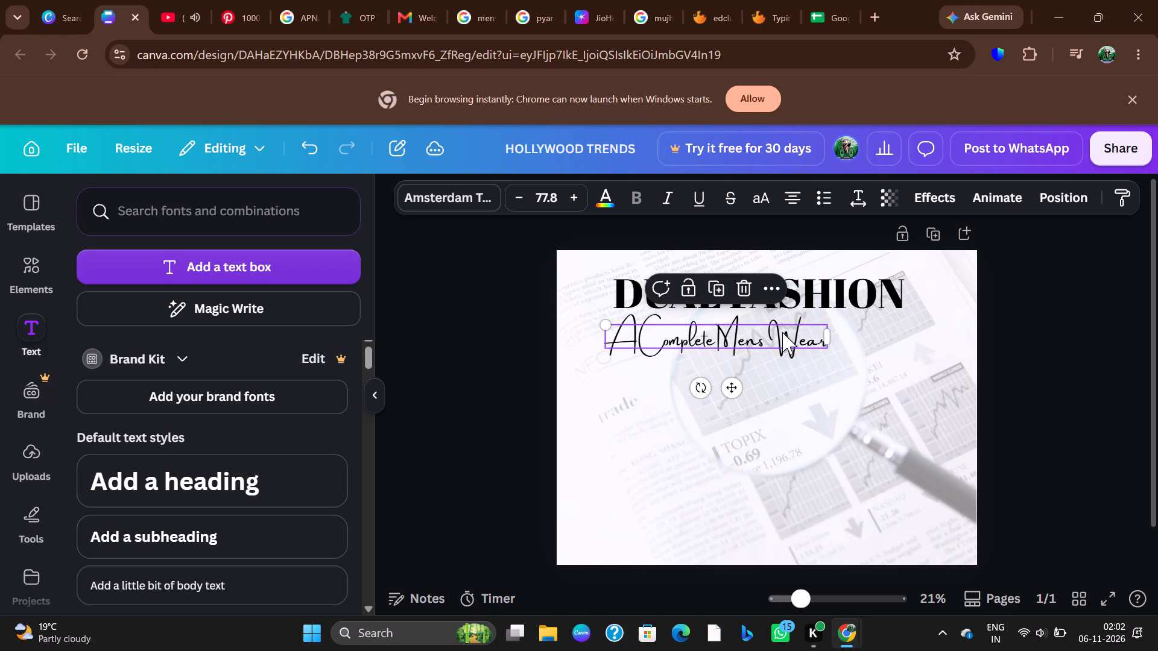
drag(609, 320, 645, 327)
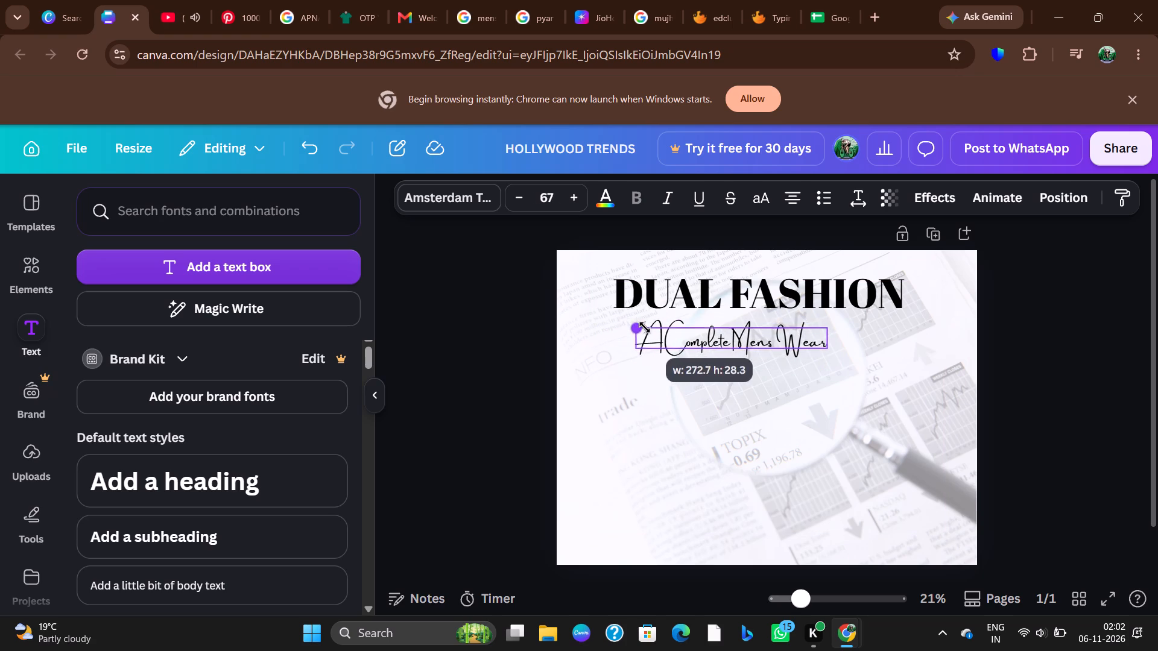
drag(645, 327, 653, 328)
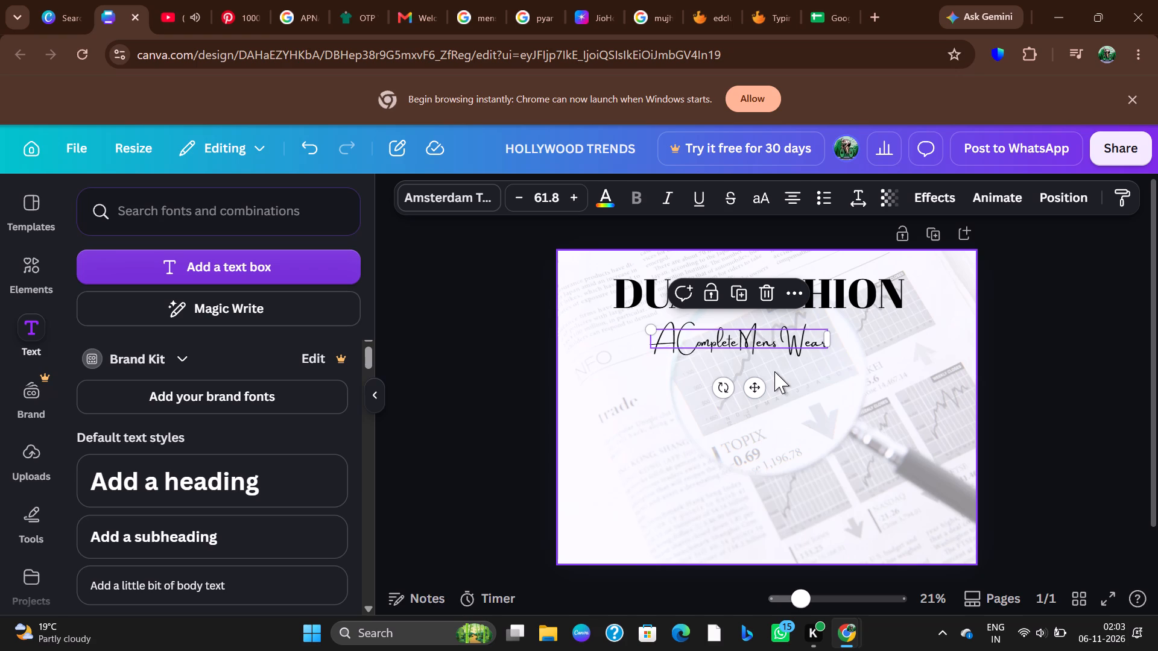
Widen the A Complete Mens Wear text box slightly on its right side and add a space at the end of the text.
key(space)
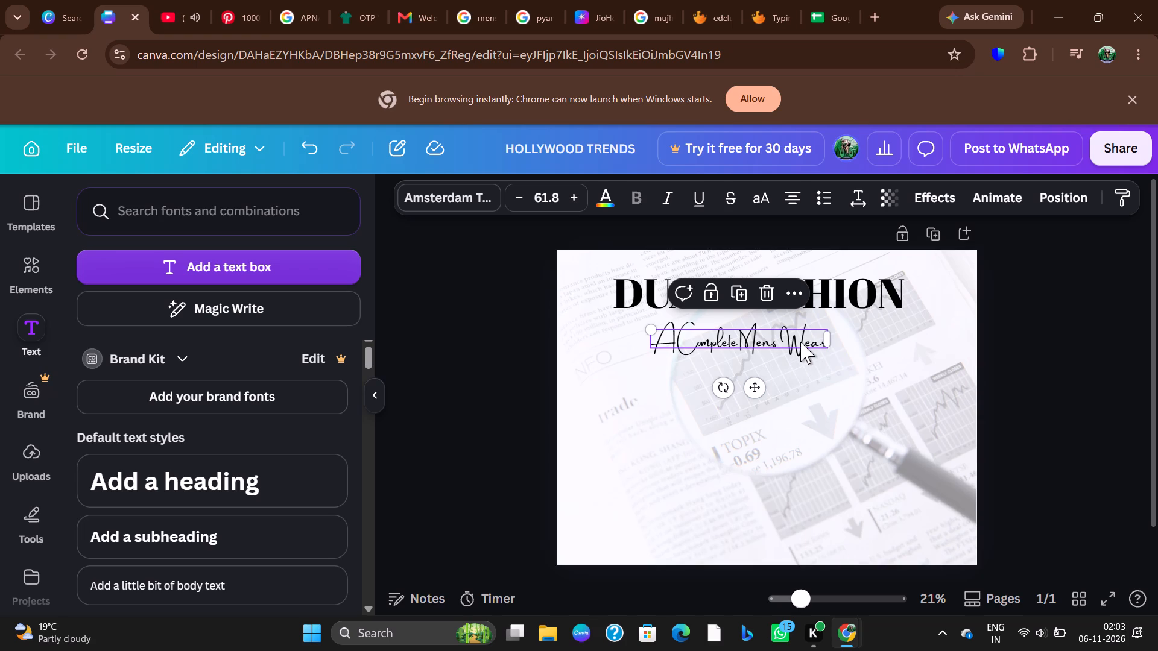
click(800, 342)
click(800, 342)
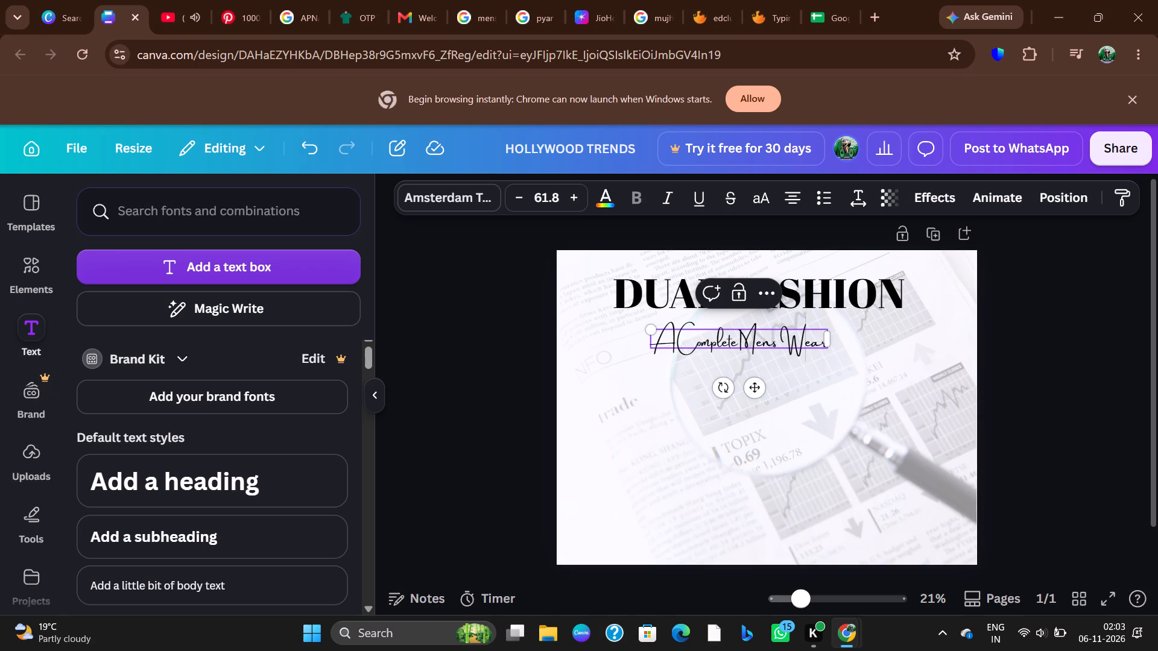
drag(828, 340, 856, 340)
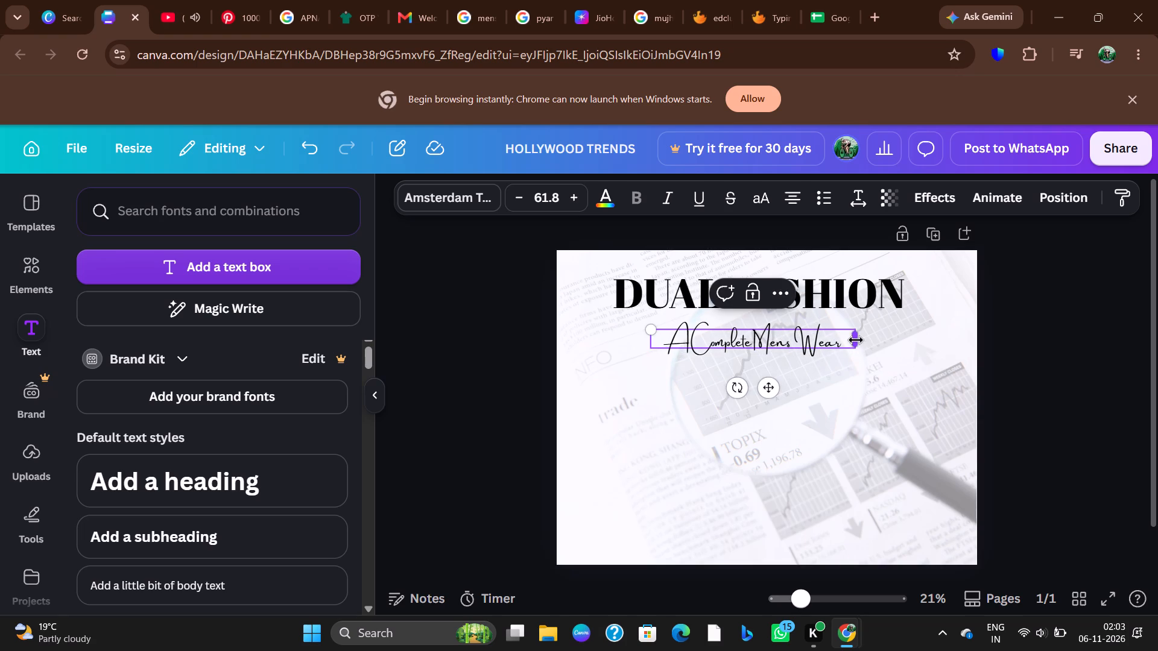
click(848, 340)
key(space)
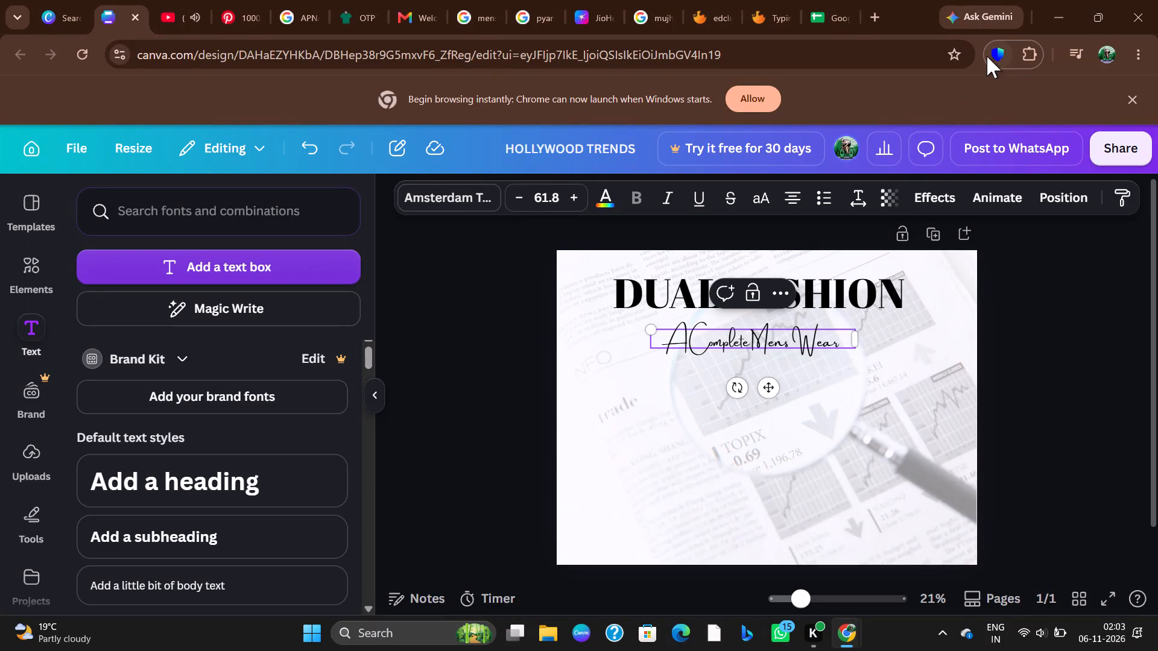
Search Google in a new browser tab for "new born babies ke garments ko kya kehte hai".
click(878, 7)
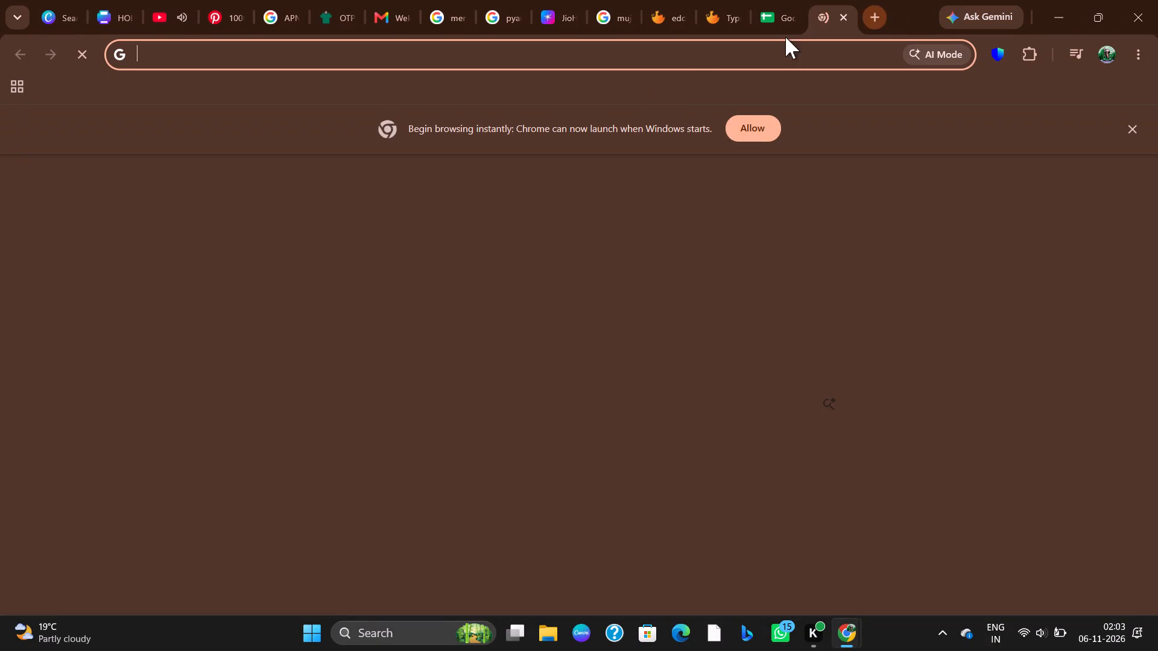
click(395, 391)
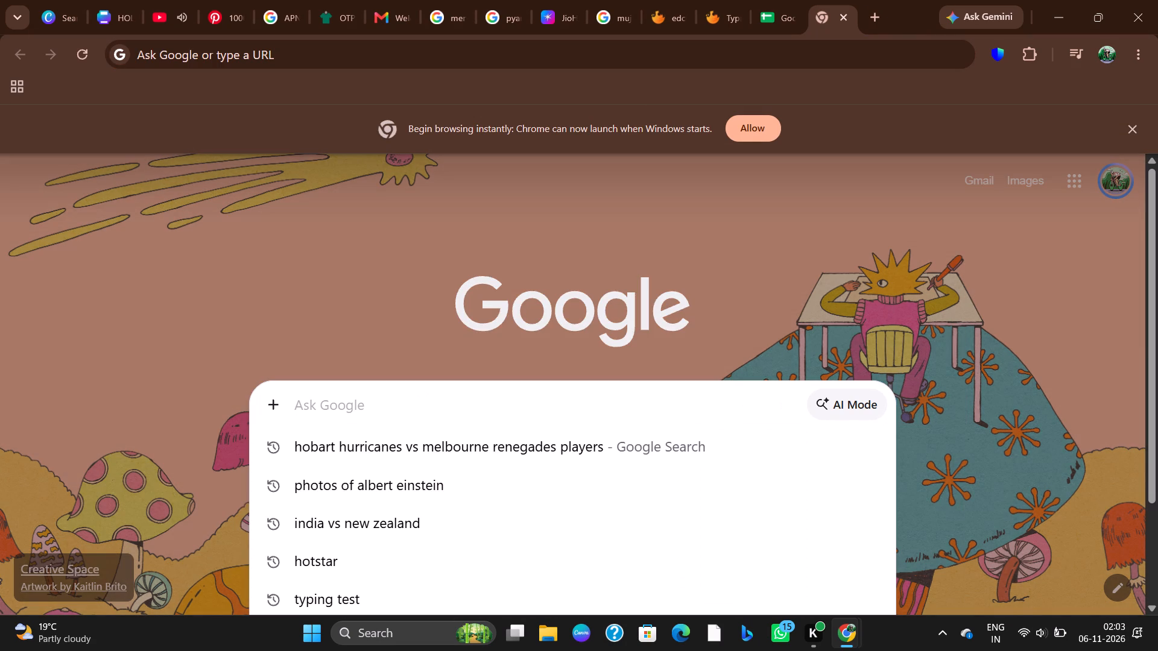
text(nw)
key(BackSpace)
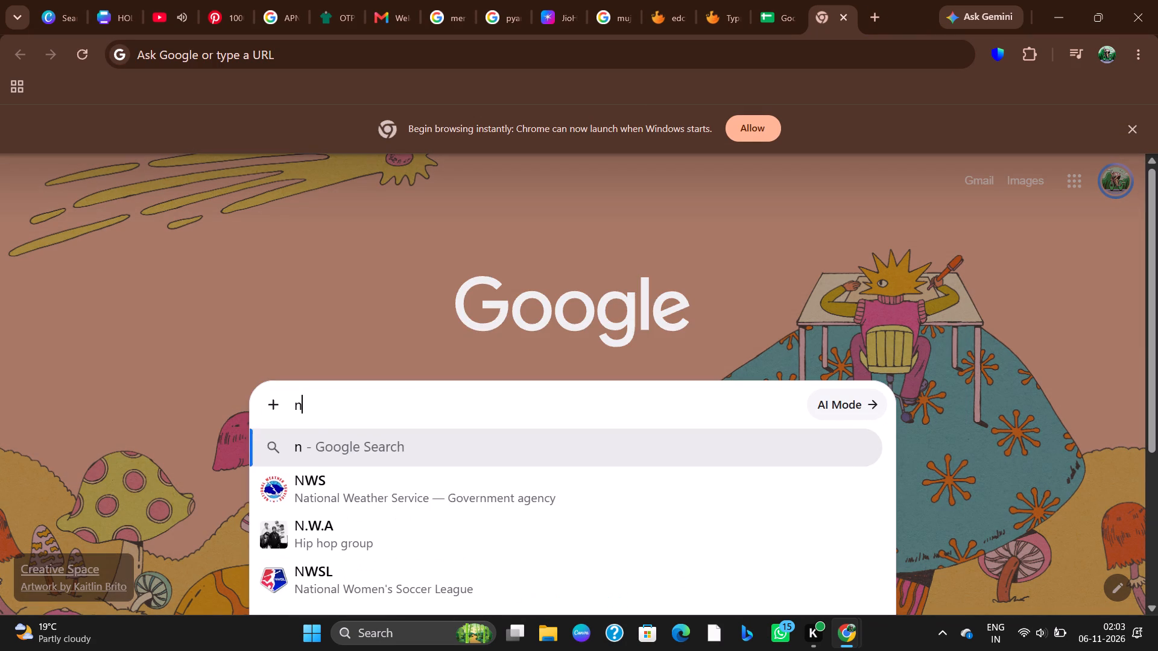
text(ew born babies ke)
key(space)
text(garmen)
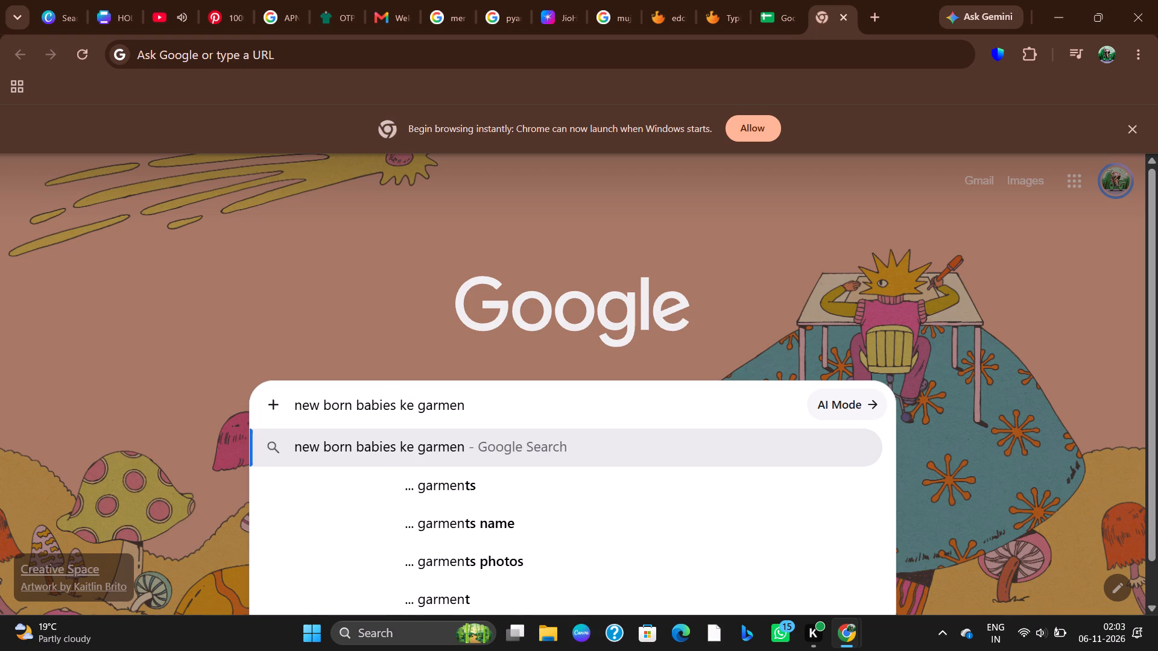
text(ts ko kya keh)
text(te hai)
key(Return)
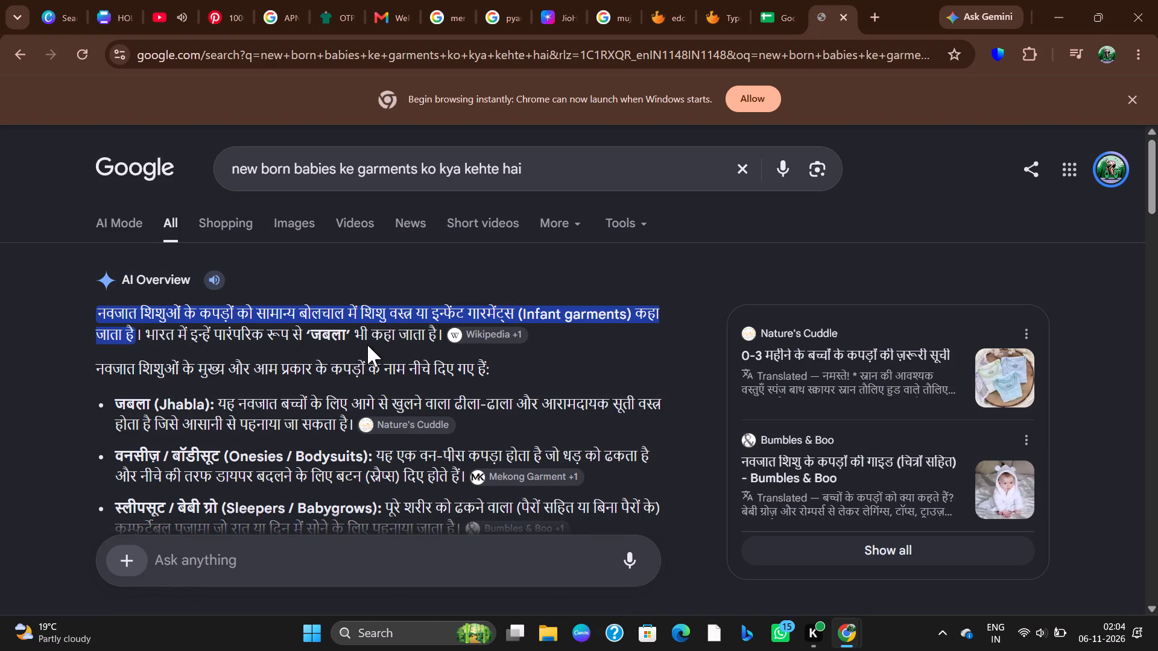
Extend the Google search to "new born babies ke garments ko kya kehte hai in english".
click(532, 154)
key(space)
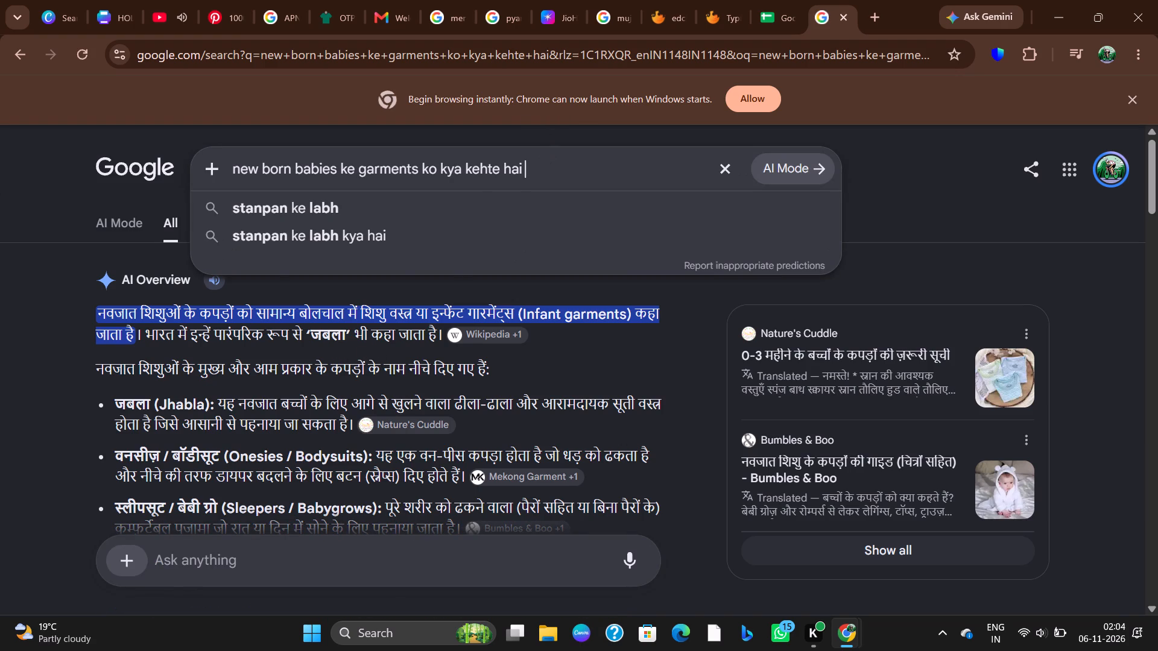
text(in)
key(space)
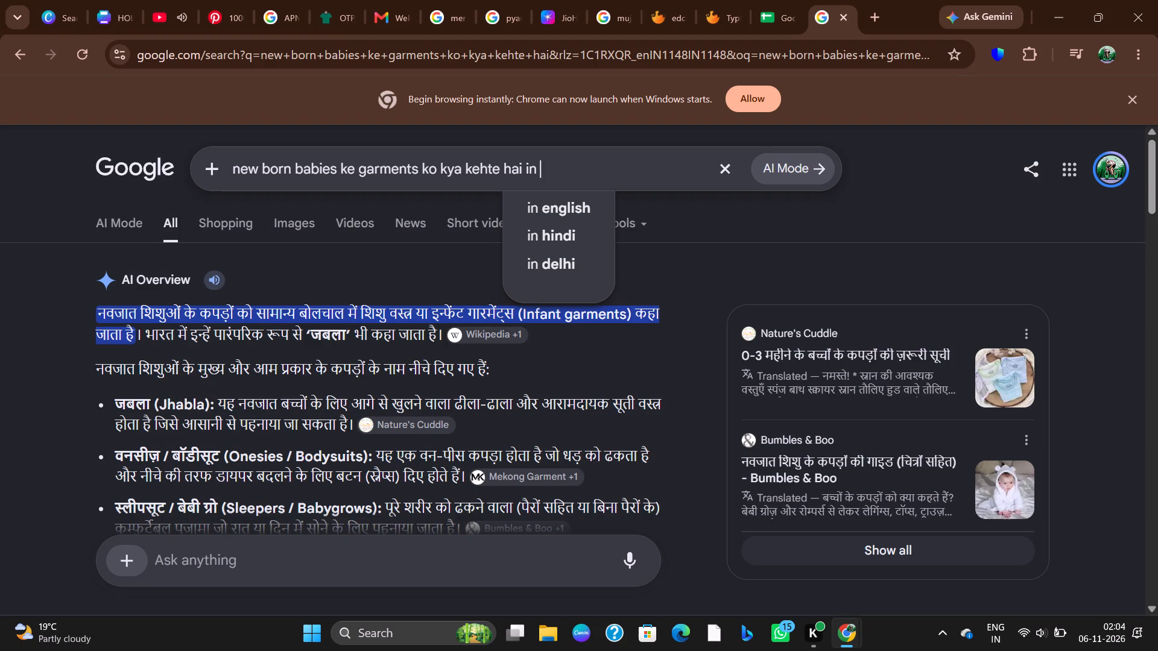
text(en)
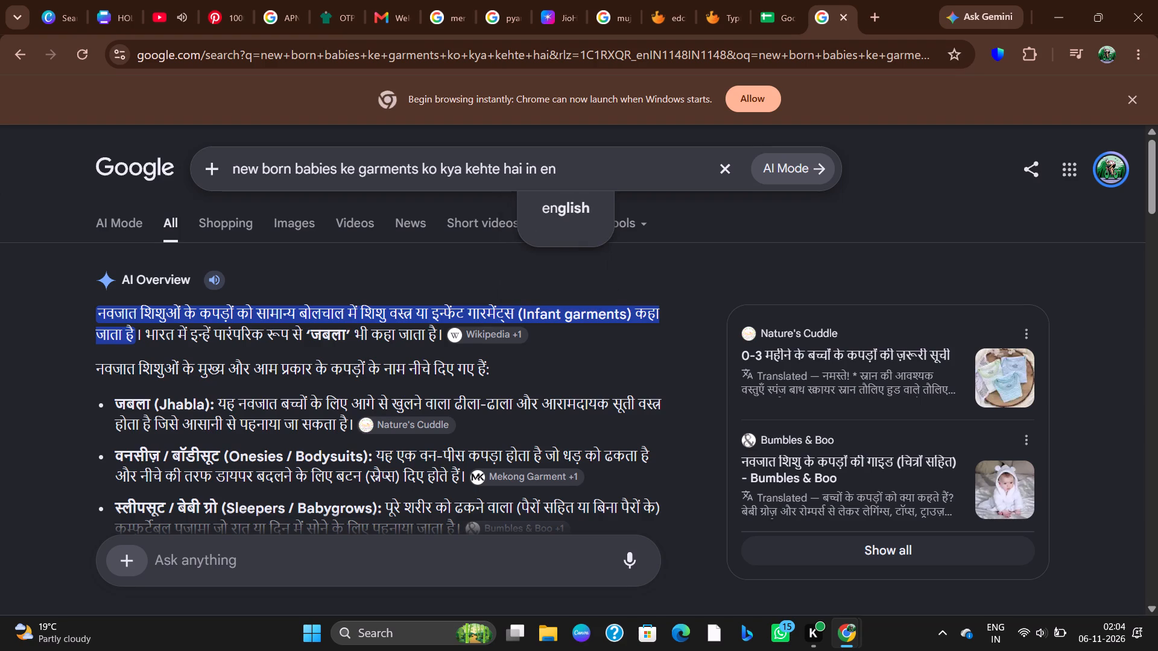
text(glish)
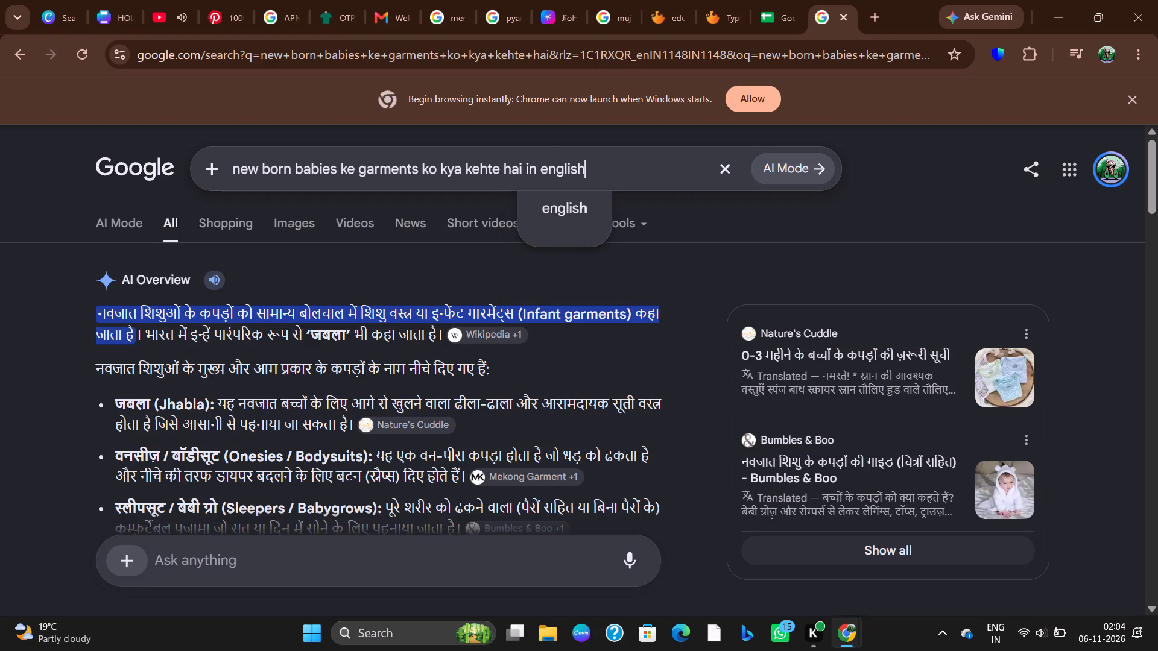
key(Return)
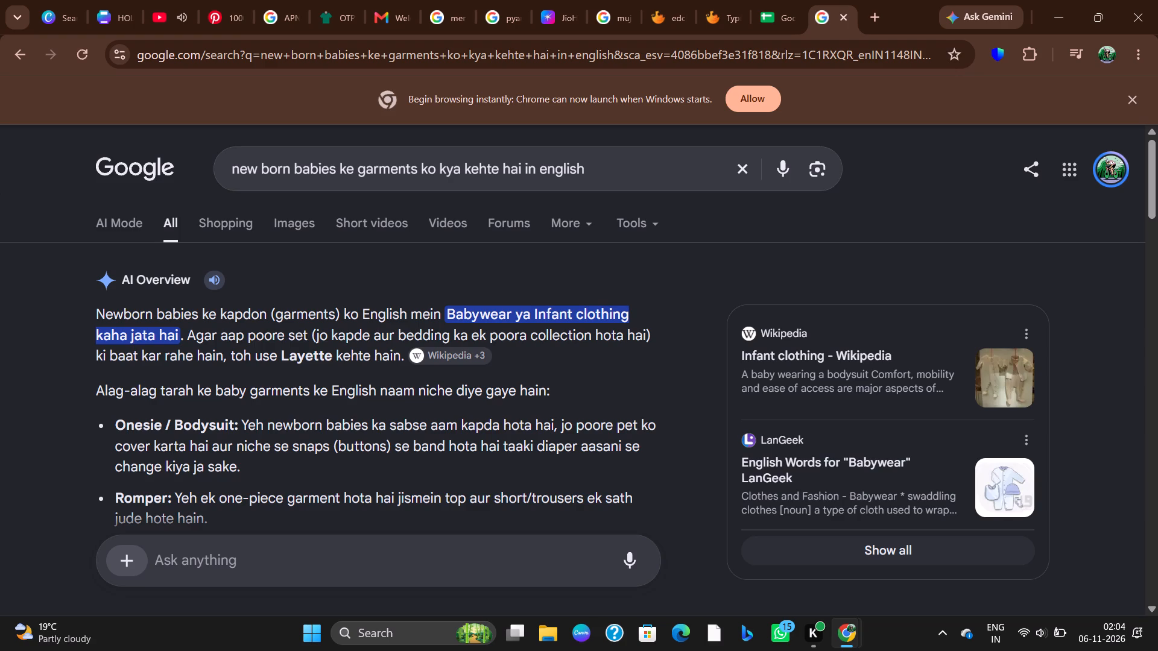
Copy the words "Infant clothing" from the AI Overview answer.
drag(533, 312, 570, 313)
drag(570, 313, 633, 313)
right_click(599, 315)
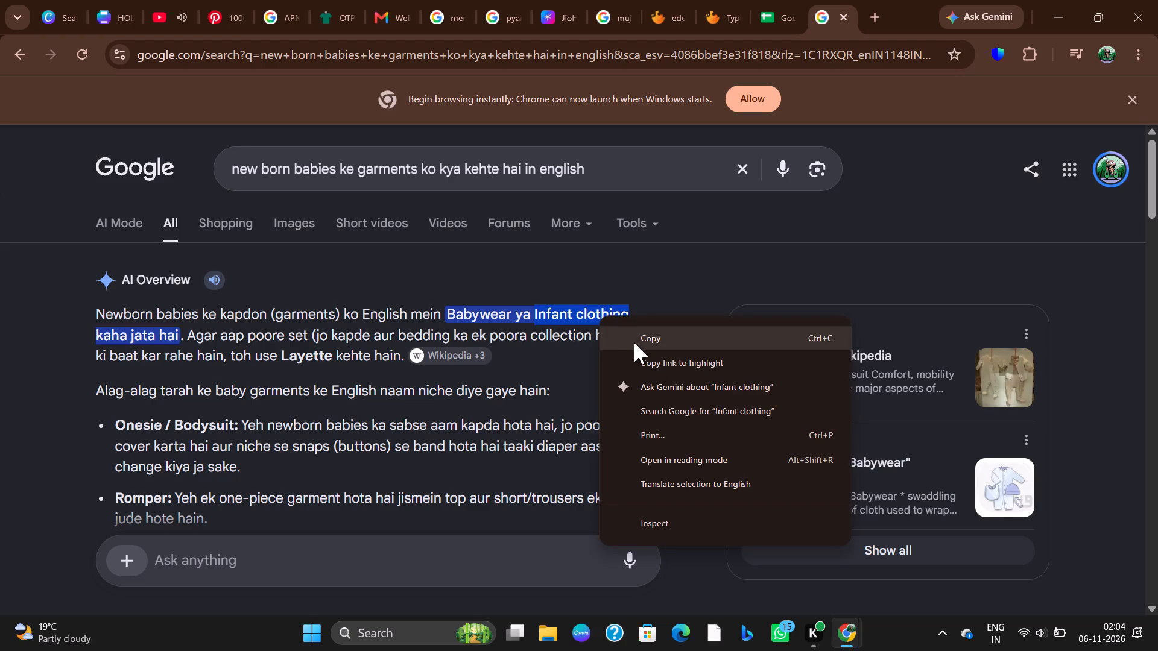
click(634, 344)
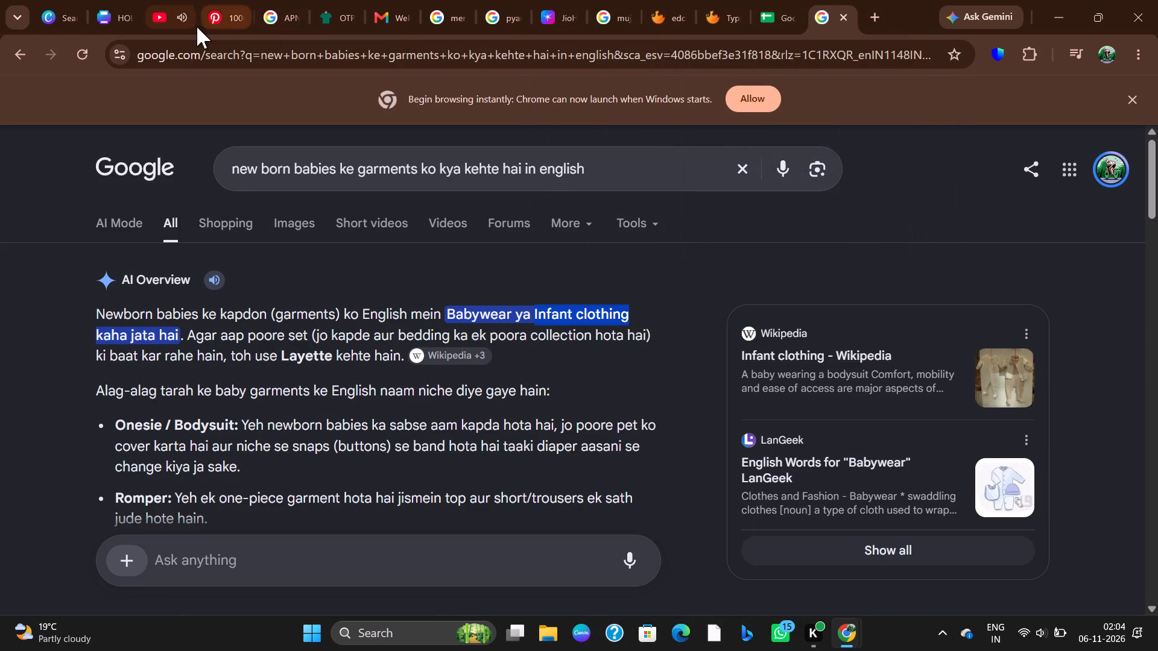
Look through the open browser tabs and windows for the HOLLYWOOD TRENDS yard sign design.
click(18, 47)
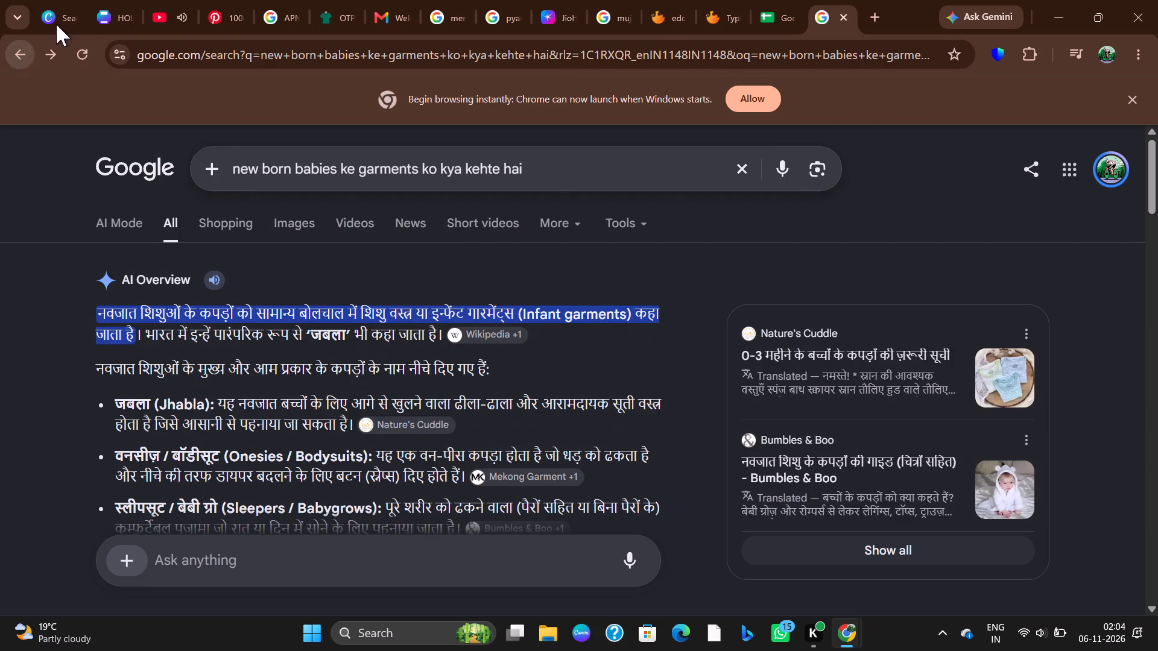
click(68, 19)
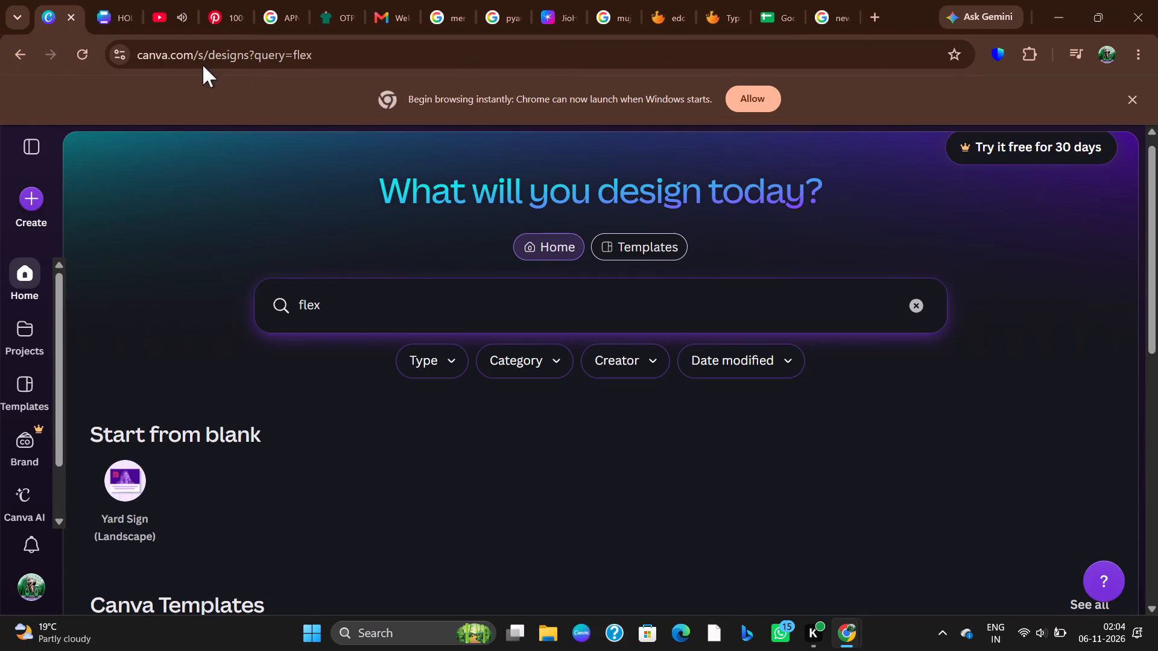
click(116, 10)
click(175, 12)
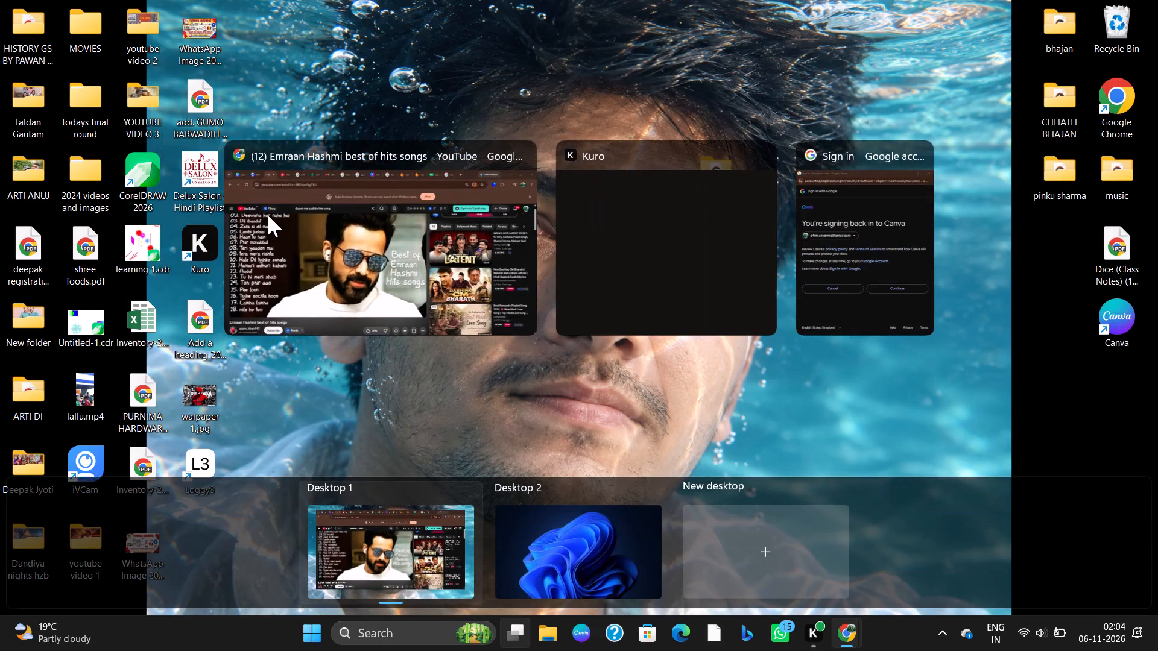
click(411, 245)
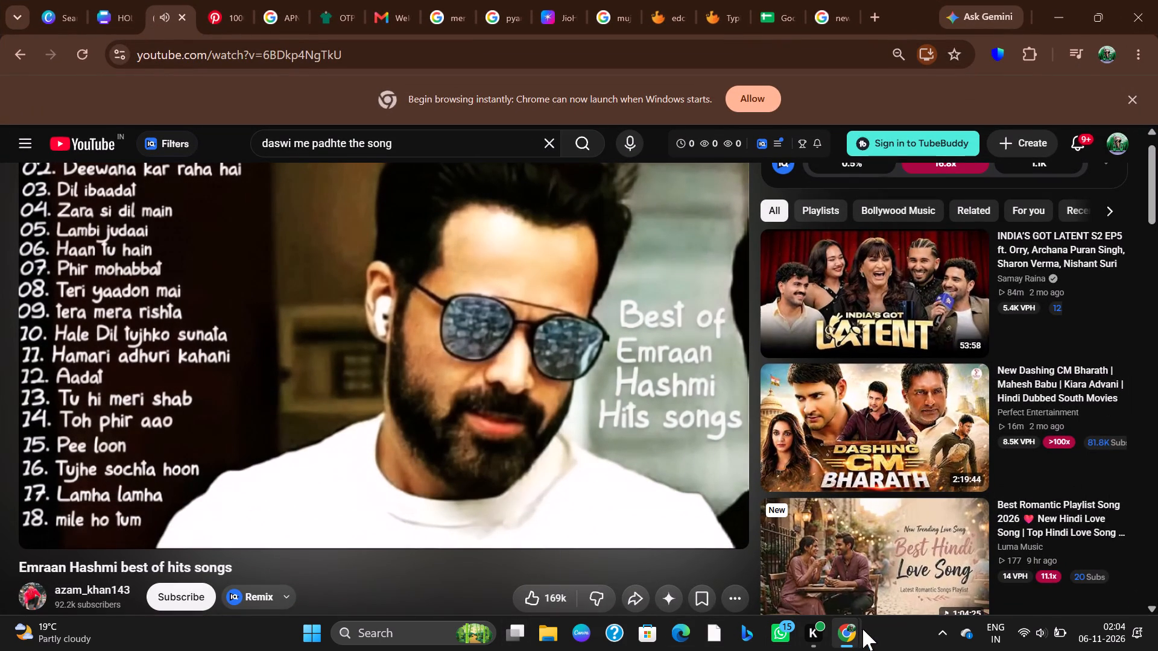
click(796, 577)
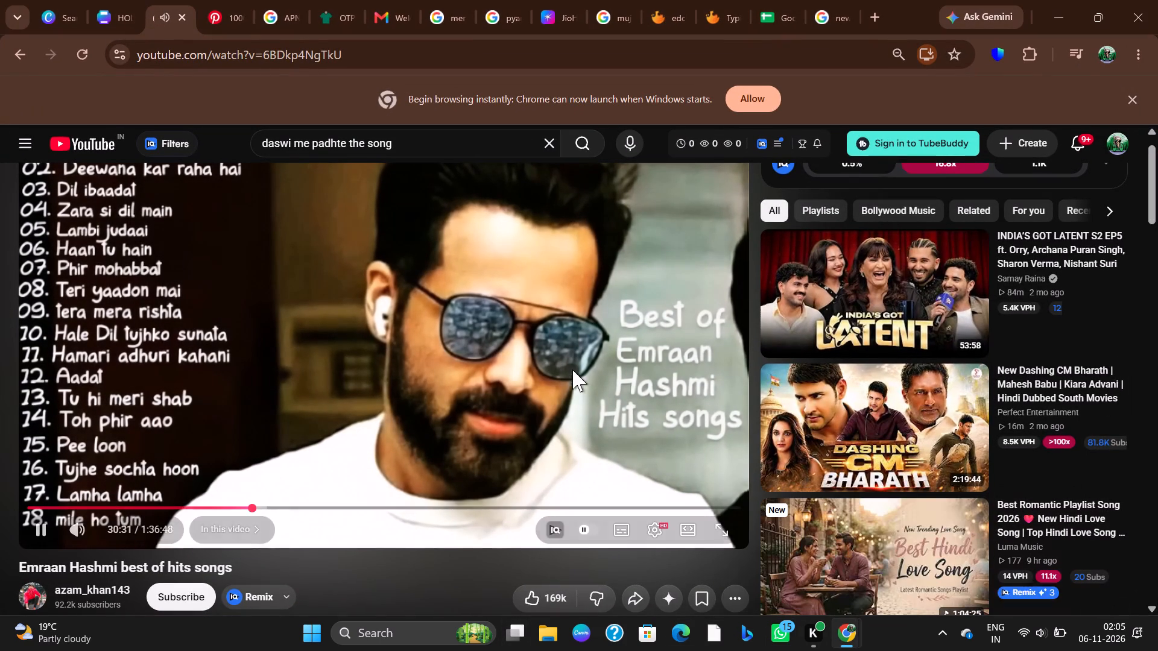
click(563, 12)
click(512, 10)
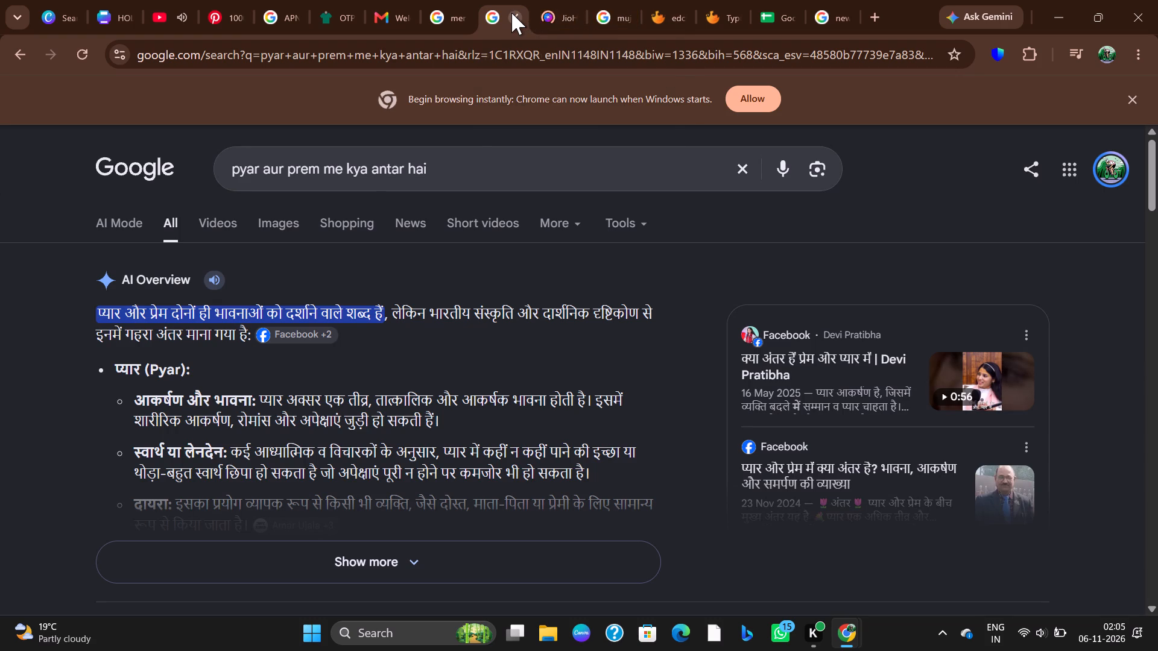
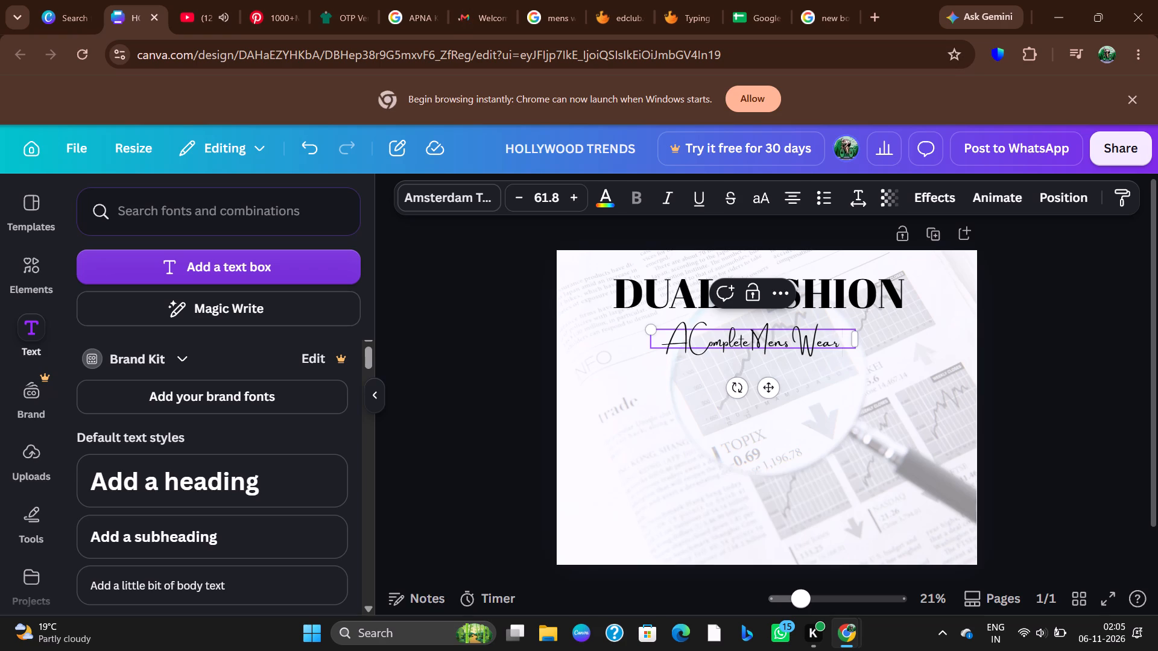
Append "+ Infant clothing" to the "A Complete Mens Wear" subheading and widen its text box to fit one line.
key(plus)
key(space)
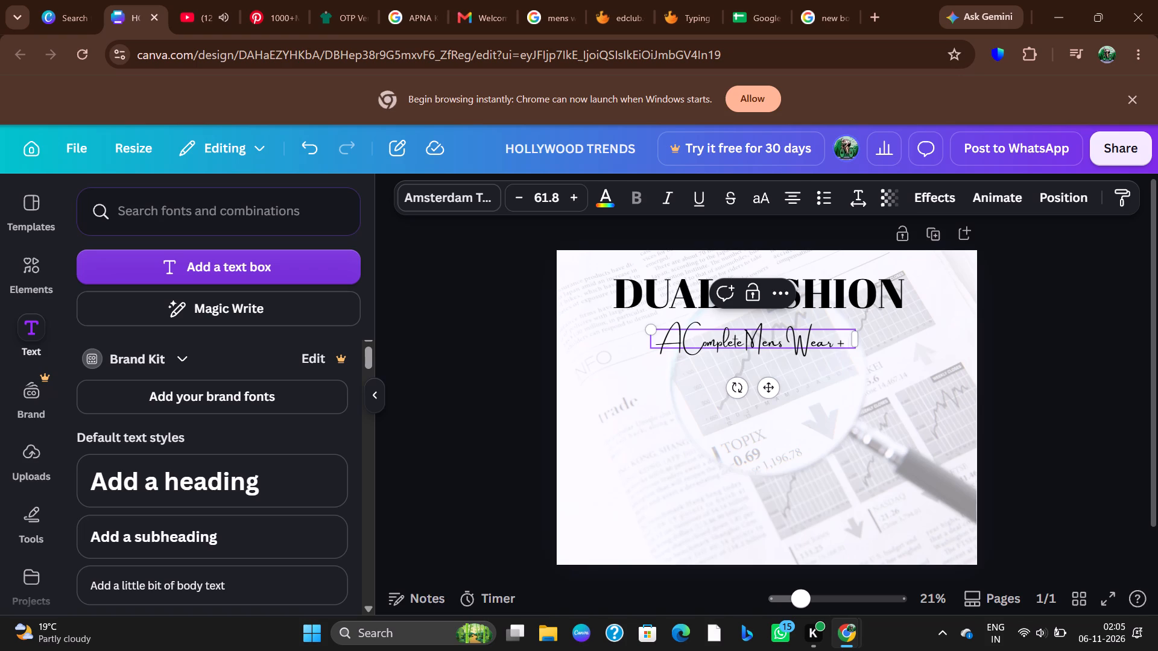
key(ctrl+v)
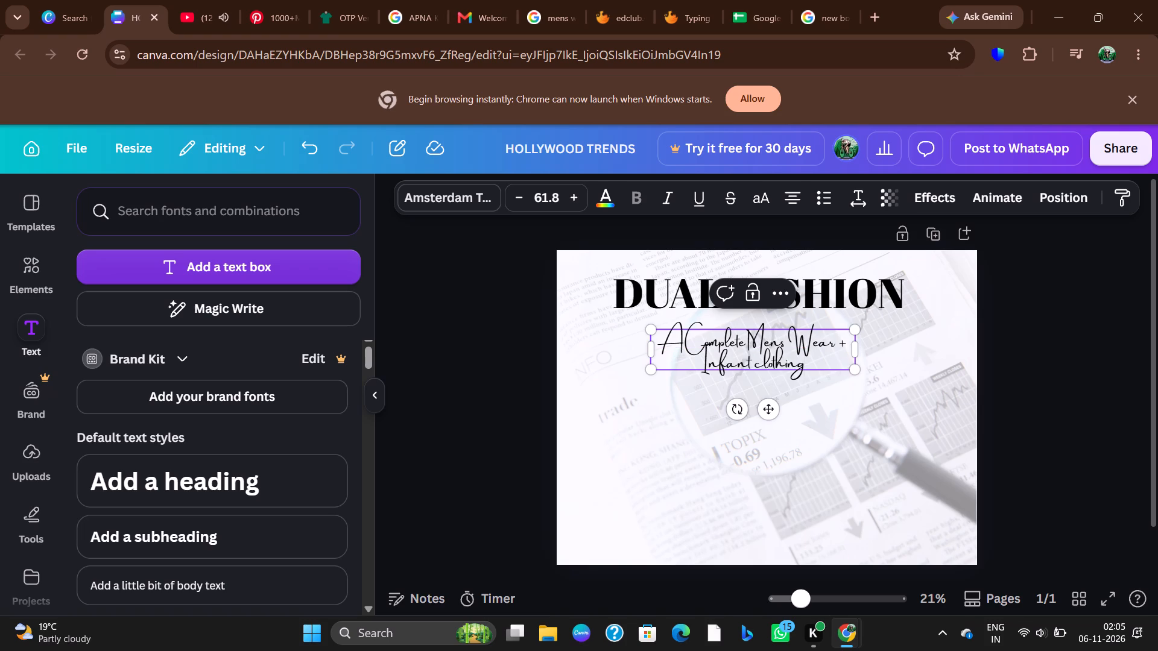
drag(858, 347, 971, 340)
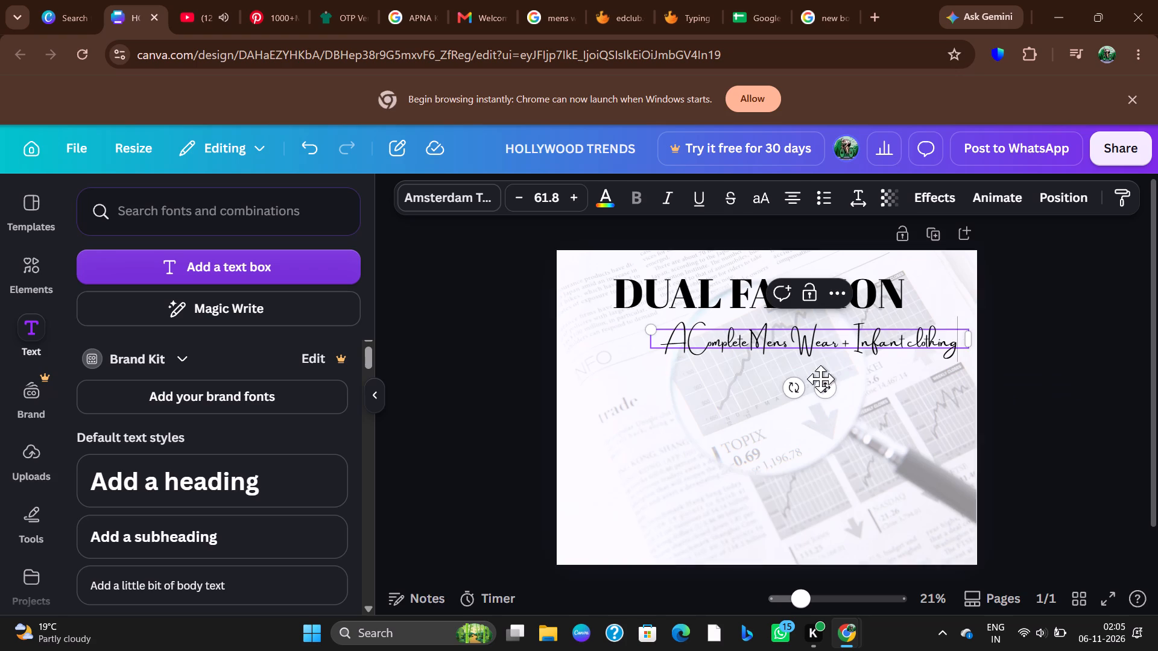
drag(821, 377, 808, 380)
drag(808, 380, 803, 381)
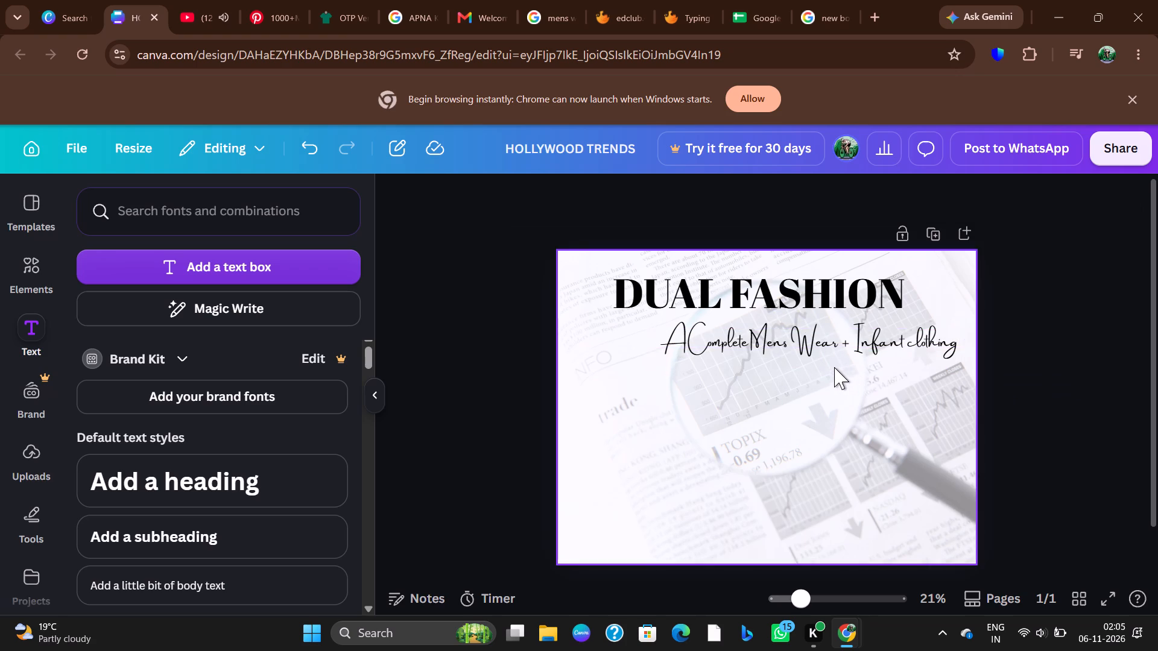
Capitalise the C of "Clothing" in the subheading and add an extra space between "Infant" and "Clothing".
click(847, 344)
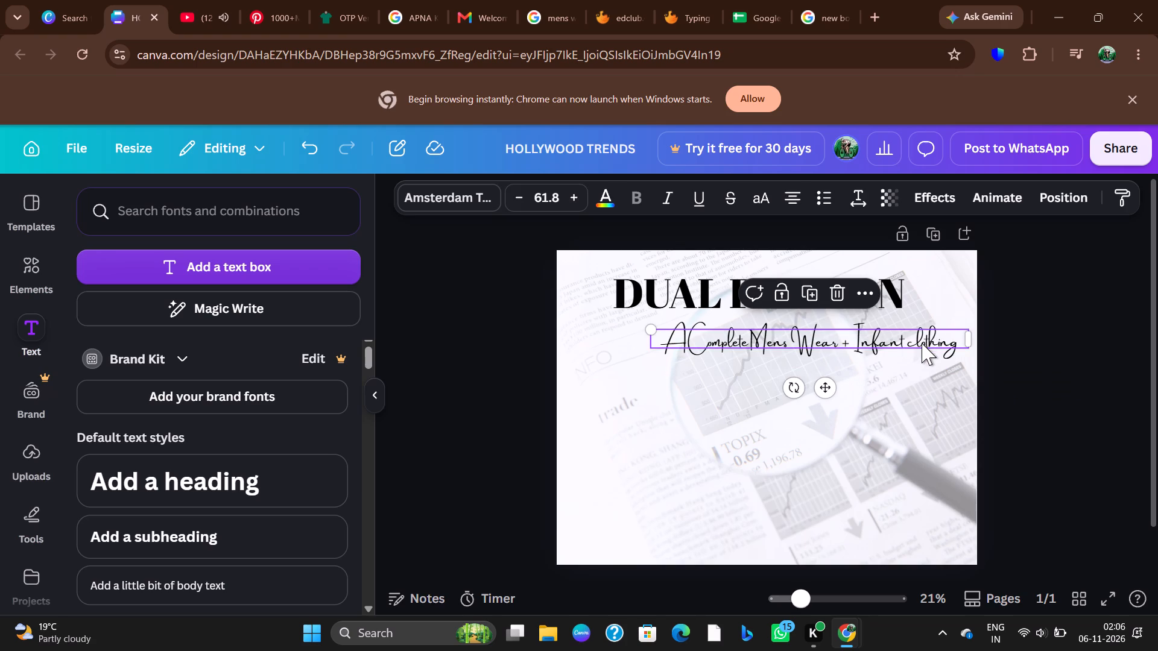
click(922, 343)
click(916, 343)
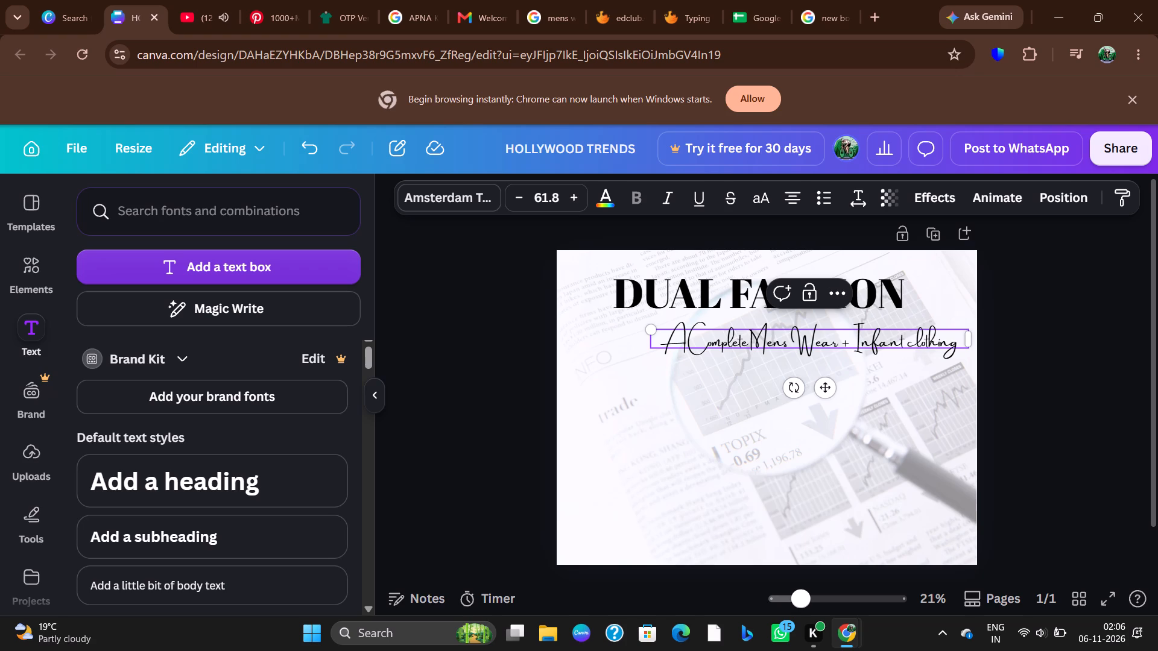
key(BackSpace)
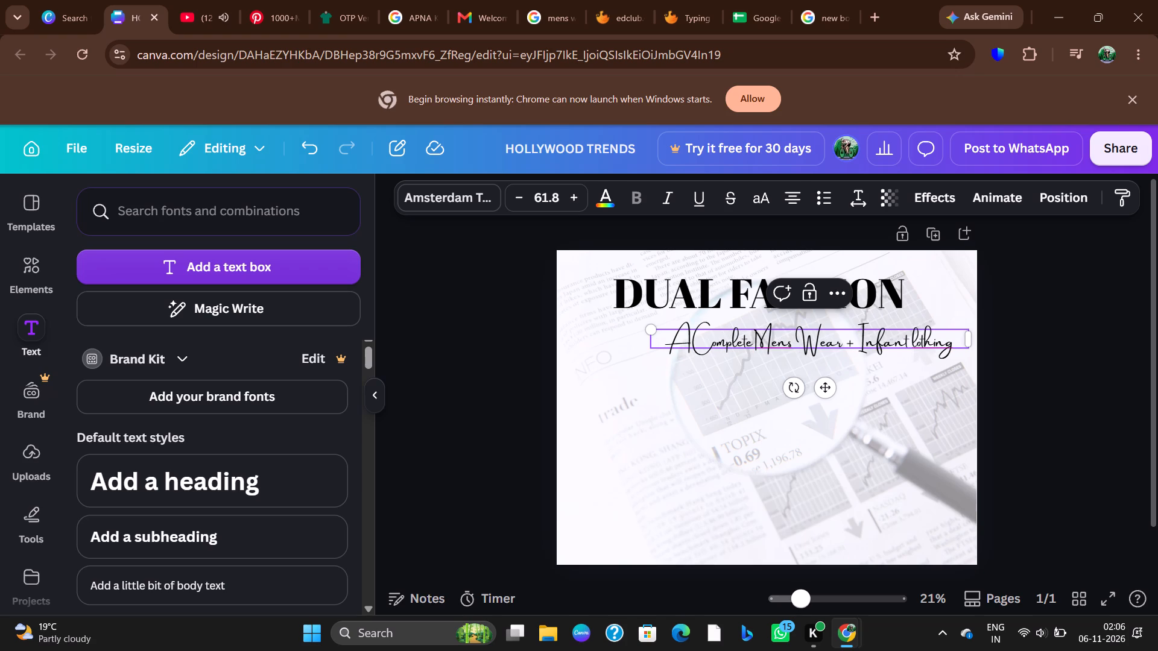
key(shift+c)
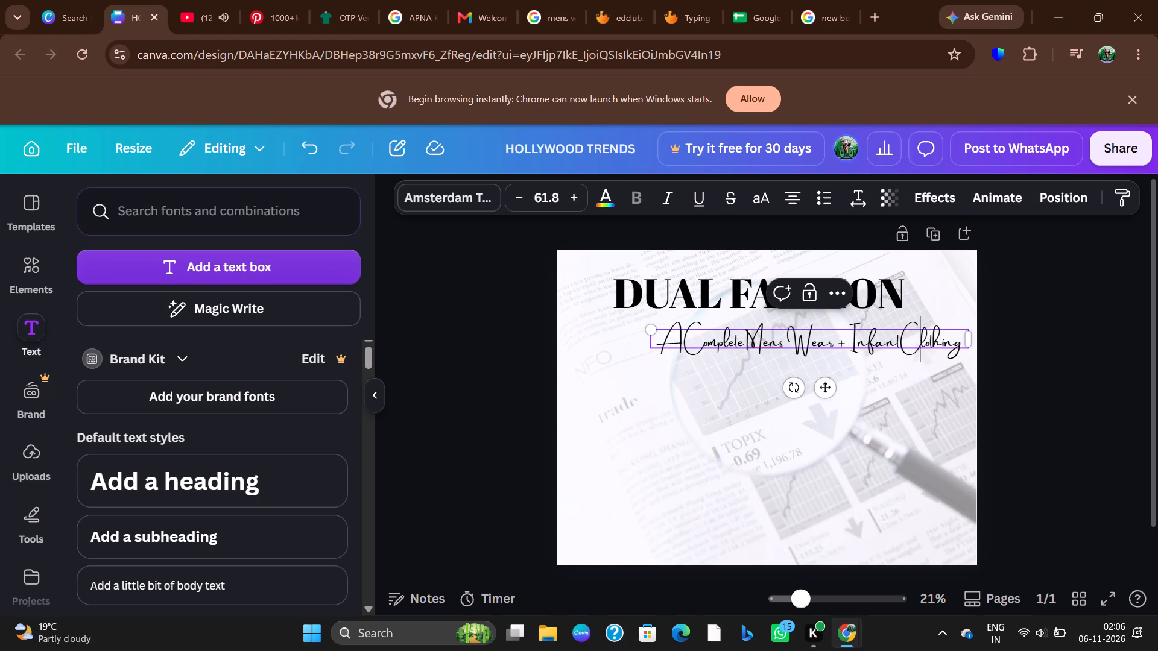
click(896, 343)
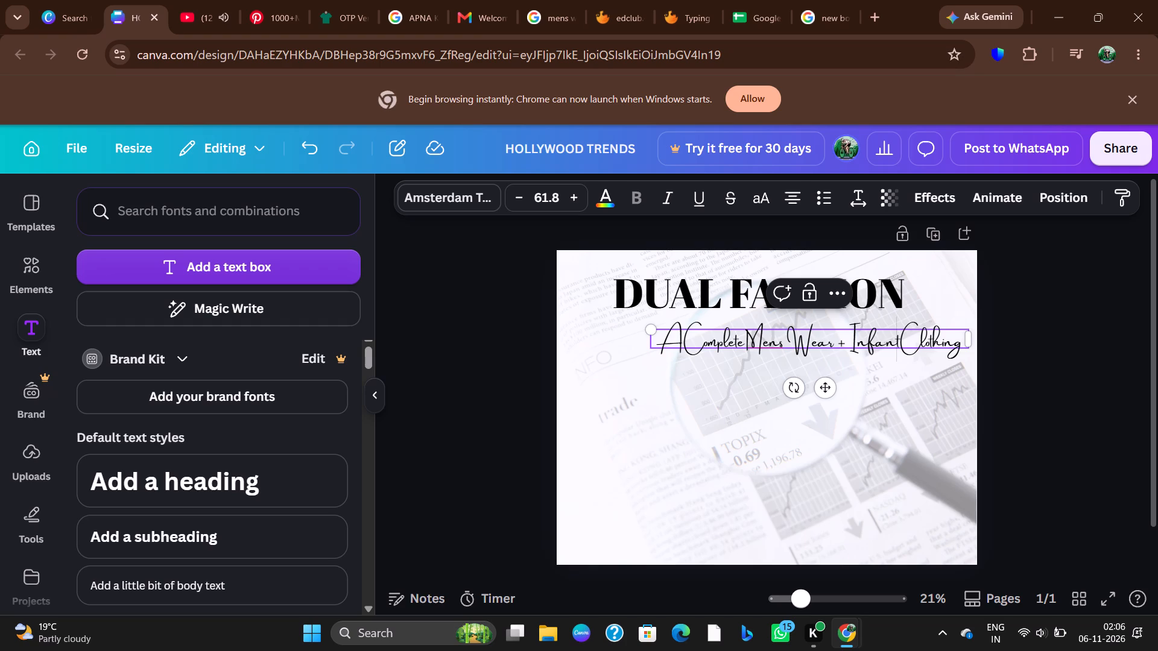
click(898, 344)
click(898, 344)
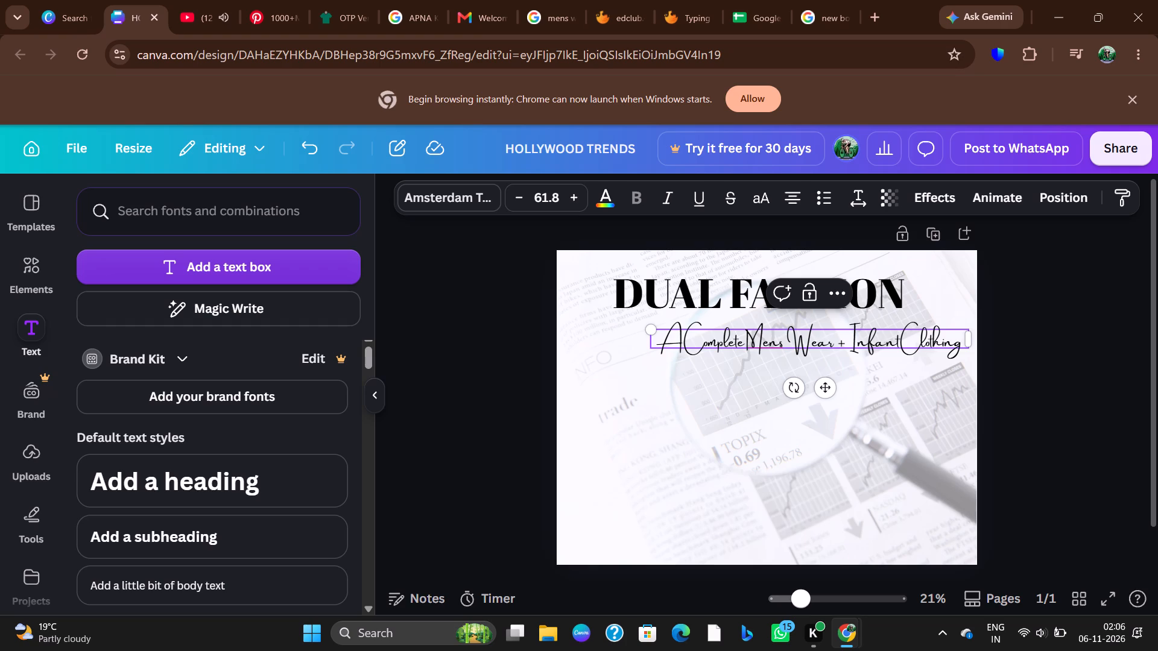
click(900, 345)
key(space)
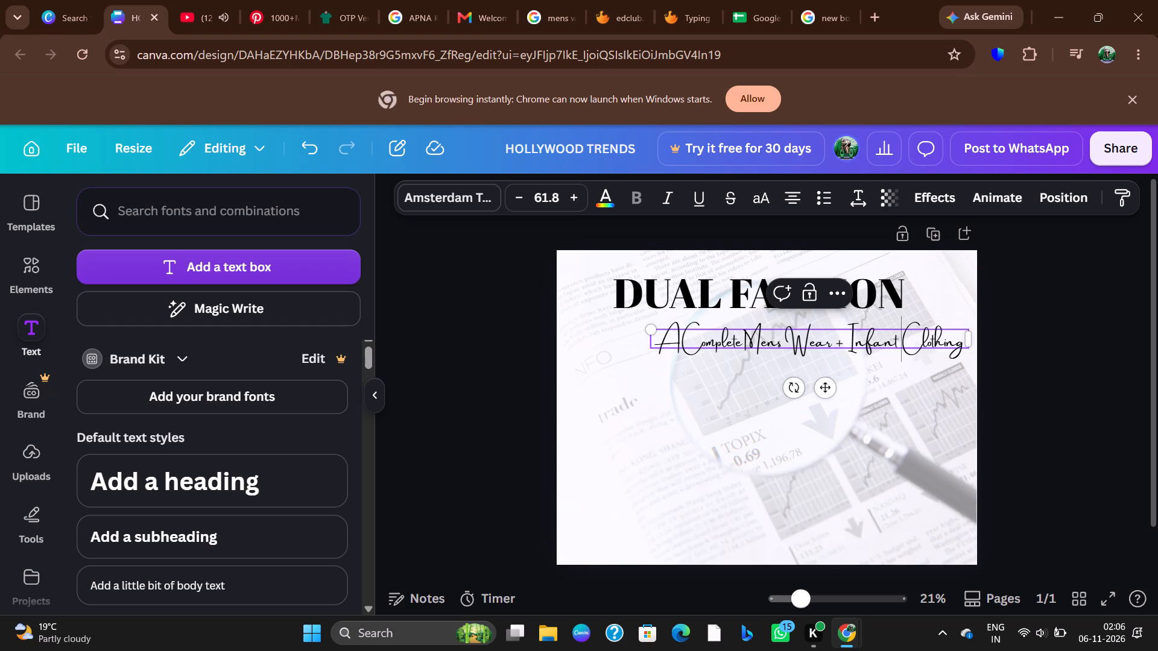
Move the subheading so it sits roughly centred just beneath the DUAL FASHION heading.
drag(826, 381, 783, 374)
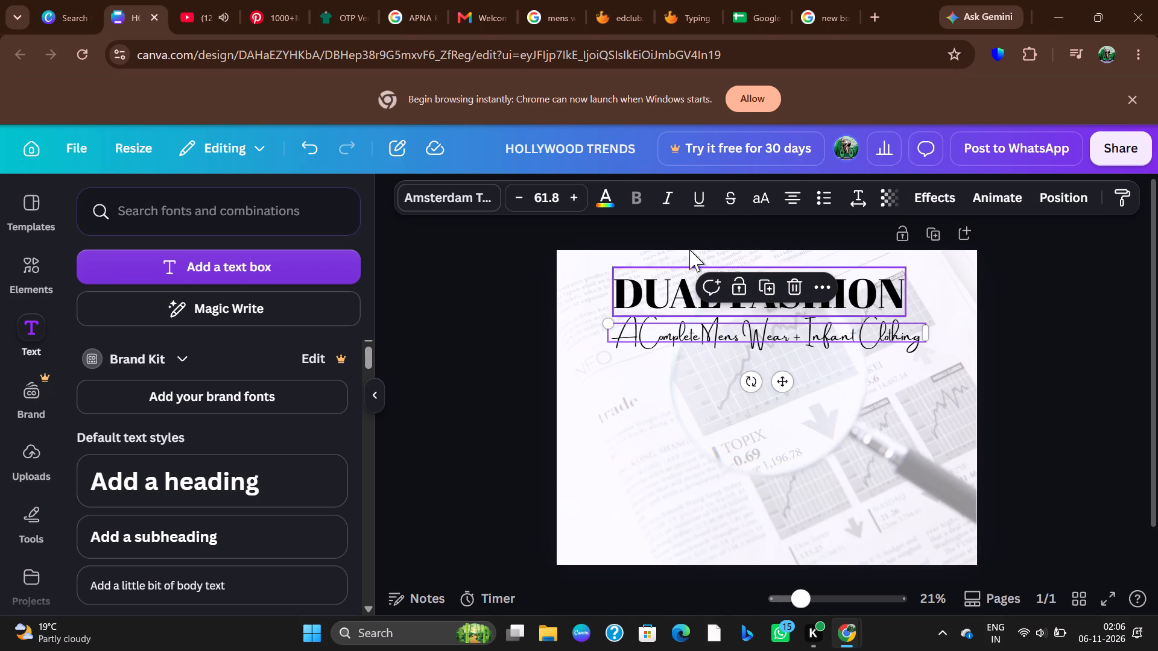
click(636, 206)
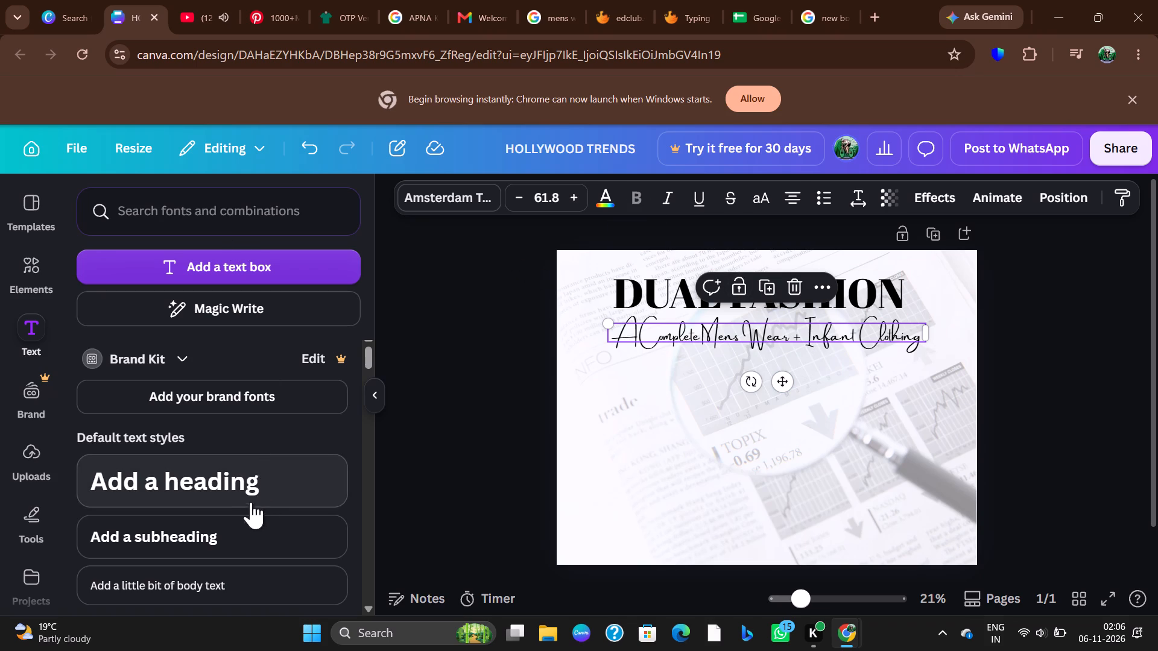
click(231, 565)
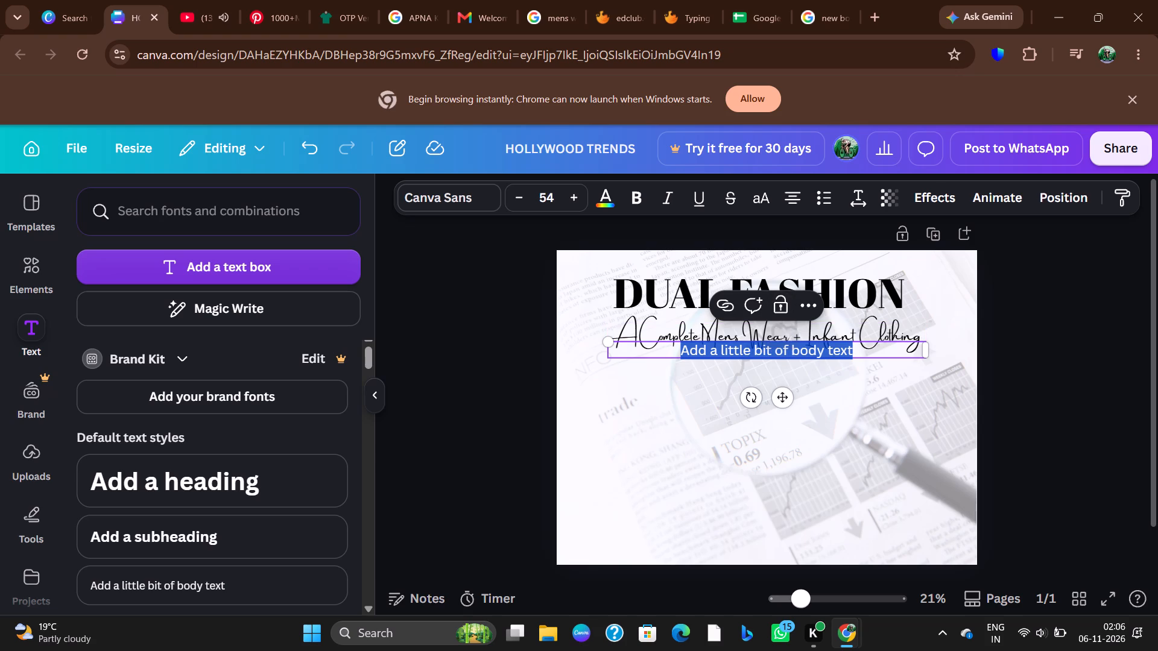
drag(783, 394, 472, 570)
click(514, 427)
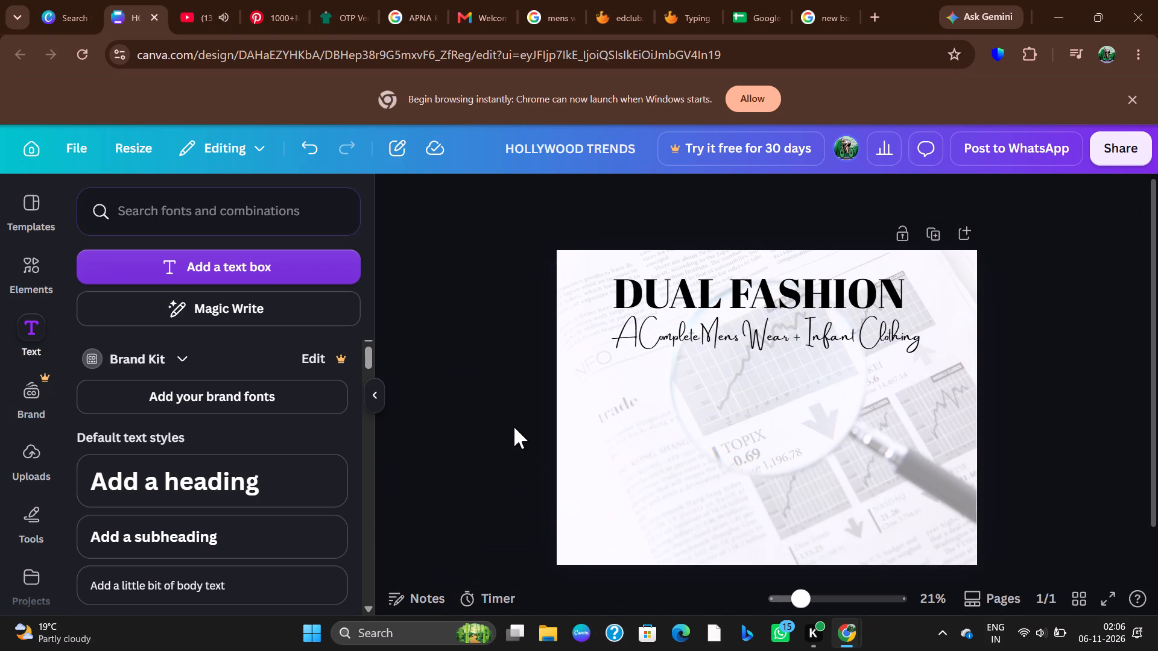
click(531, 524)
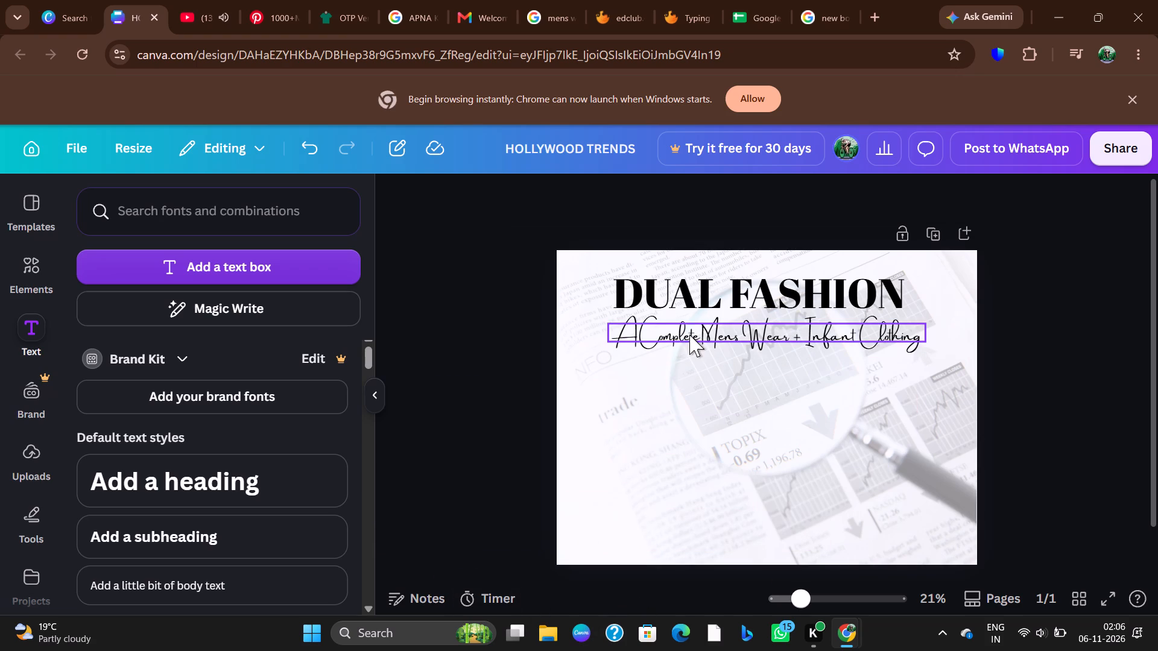
Change the subheading's font to Anton and move it up closer beneath the DUAL FASHION heading.
click(685, 330)
click(470, 204)
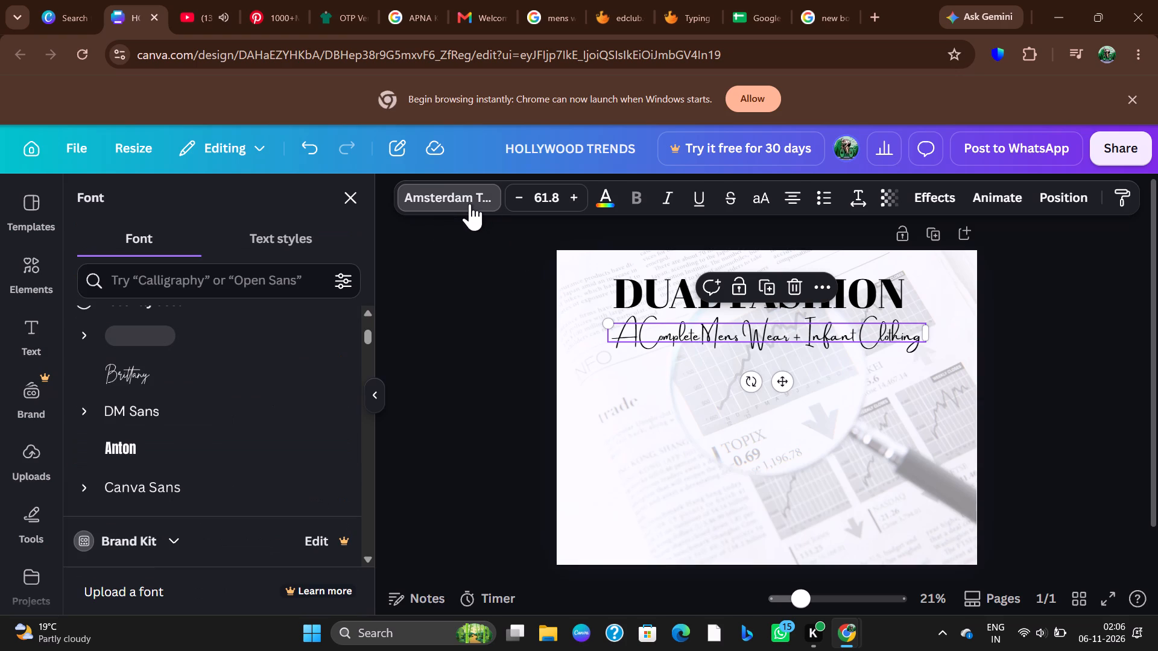
click(158, 445)
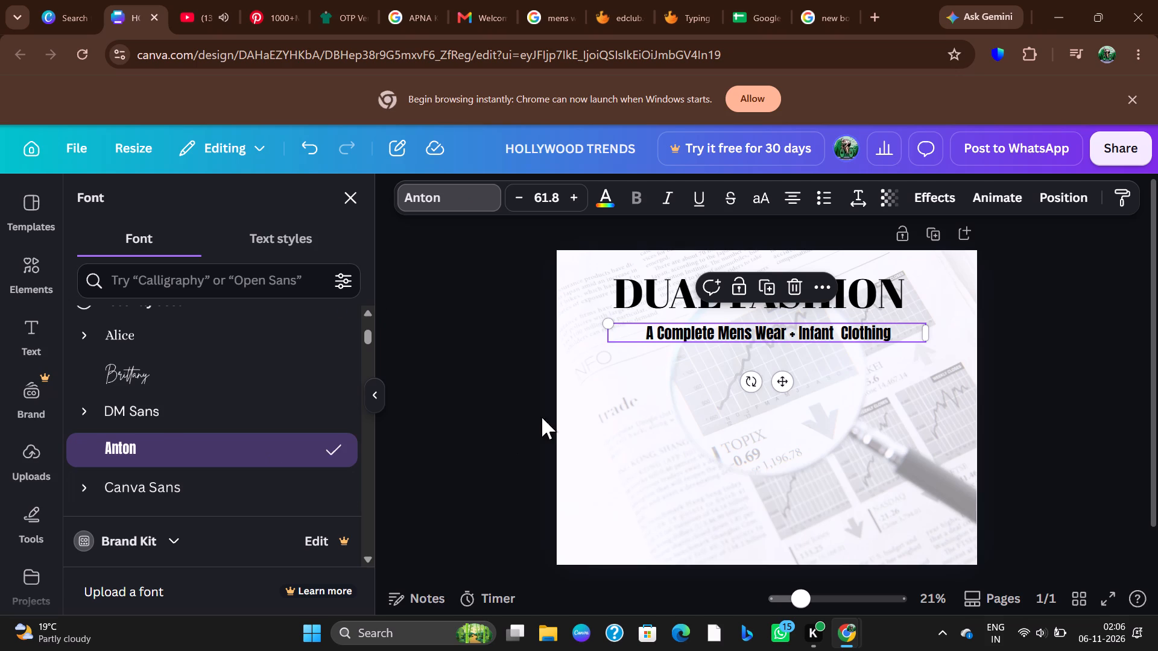
drag(788, 377, 782, 365)
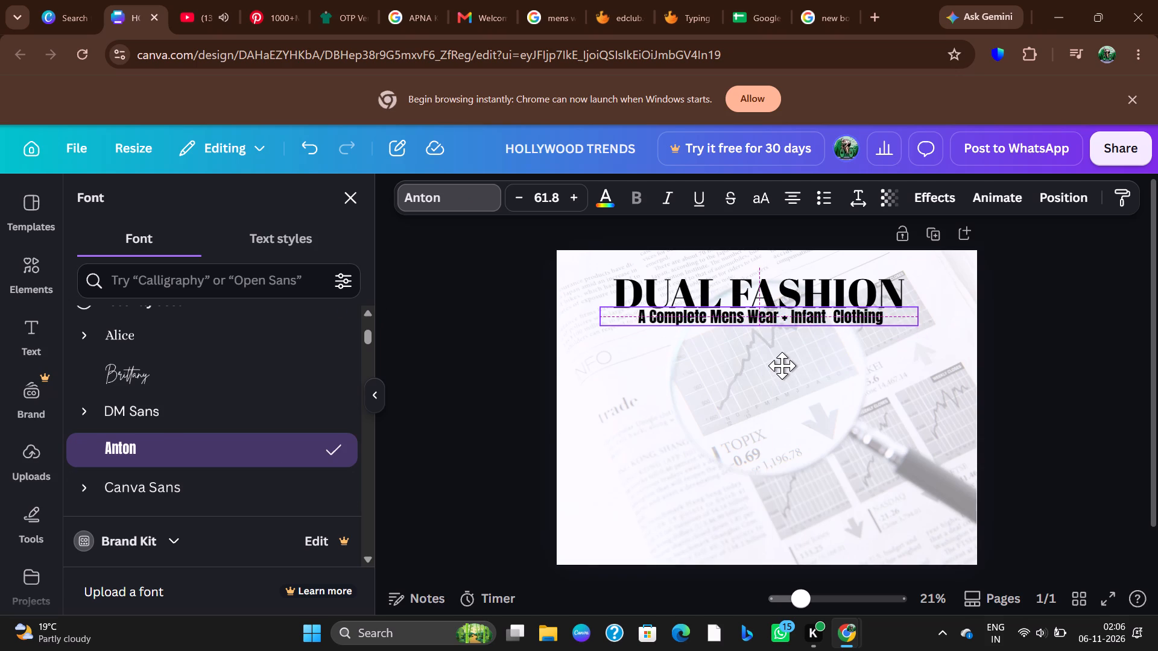
drag(782, 365, 785, 367)
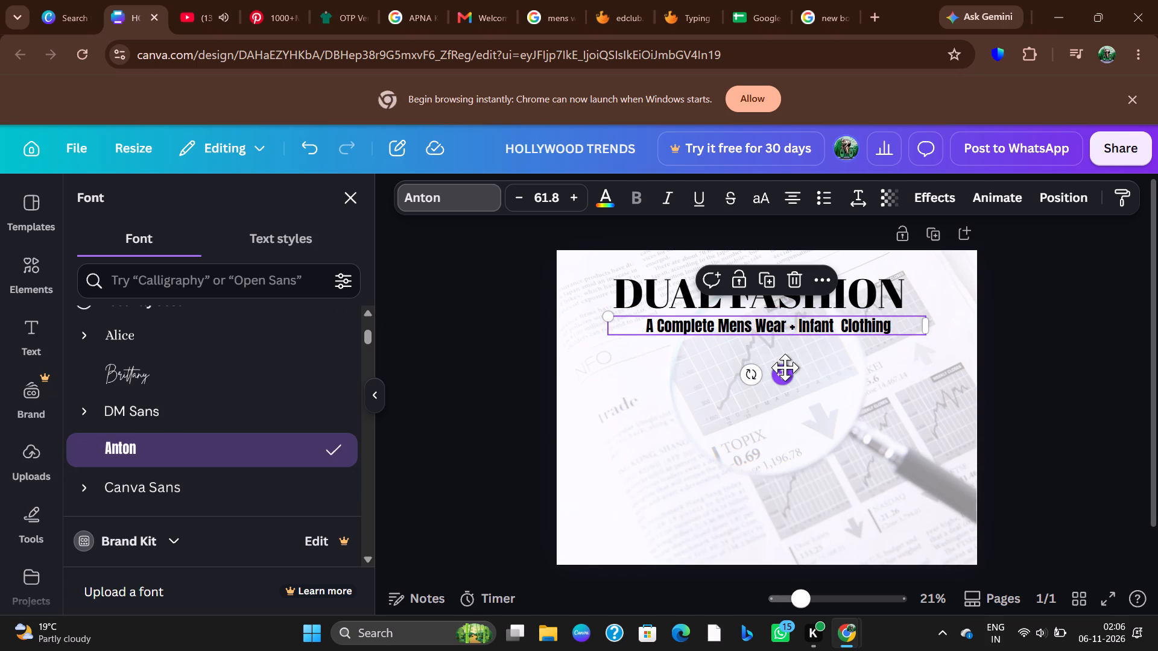
click(1014, 330)
click(1014, 330)
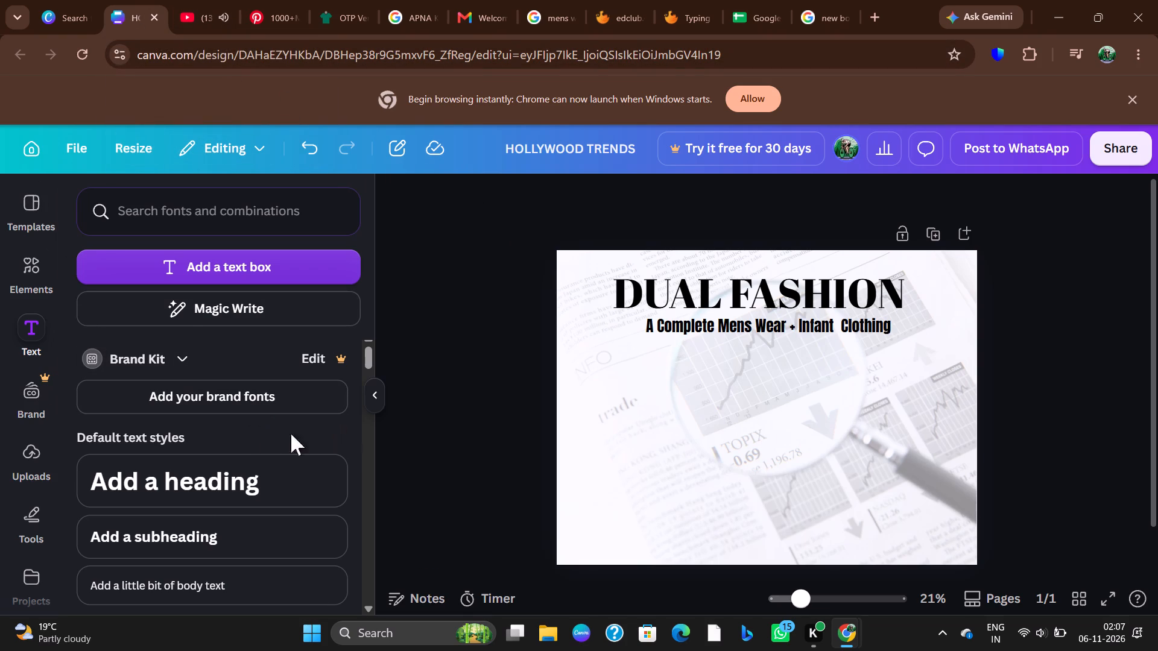
Search the elements library for "trends" and show only the photo results.
click(244, 435)
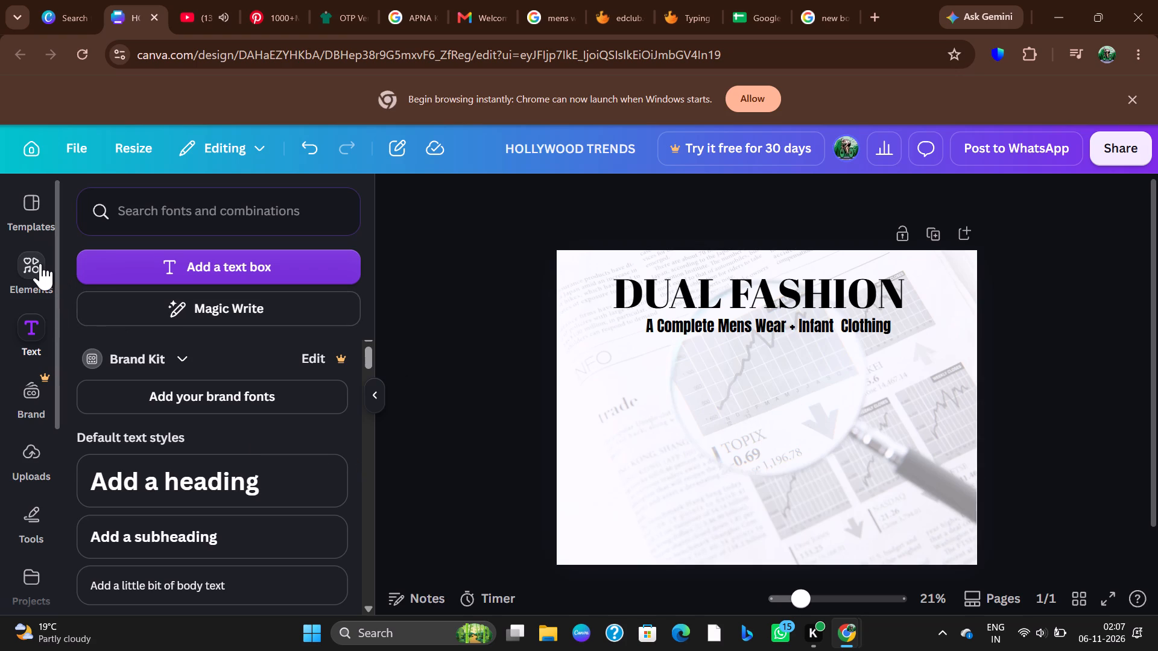
click(24, 263)
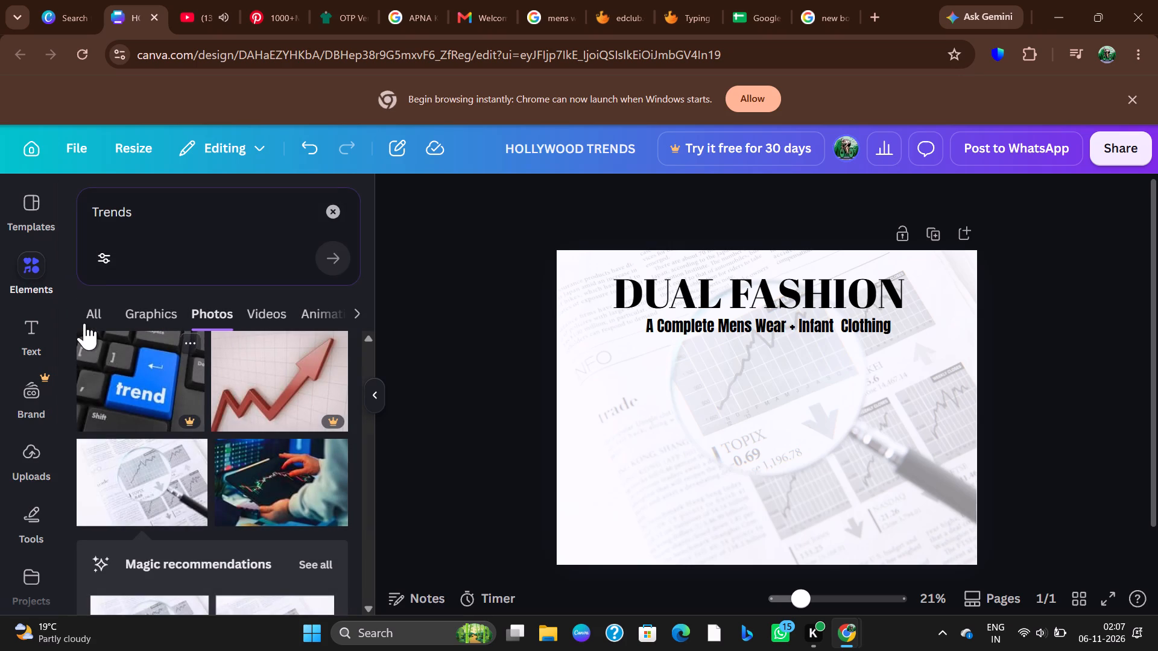
click(338, 215)
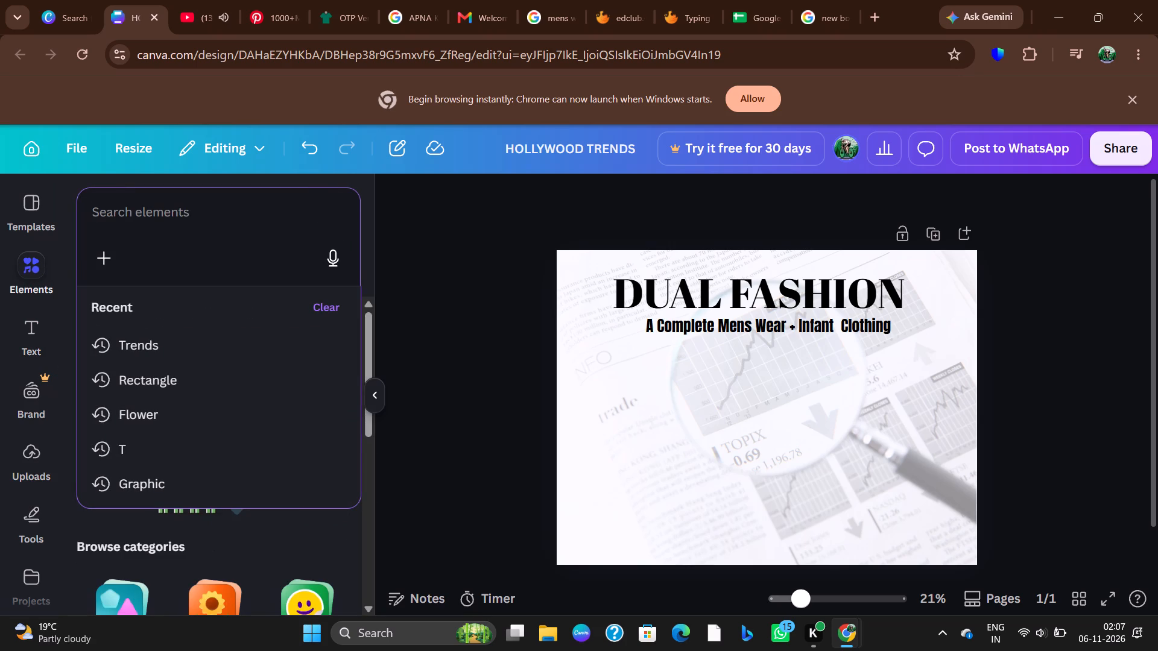
click(145, 228)
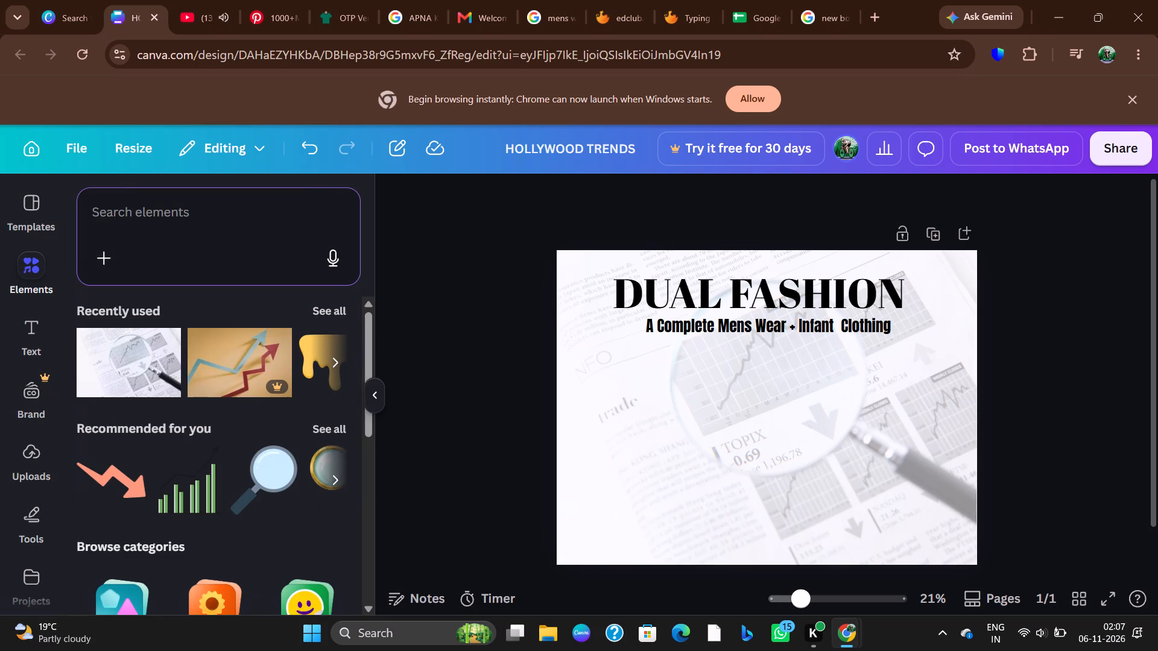
text(trends)
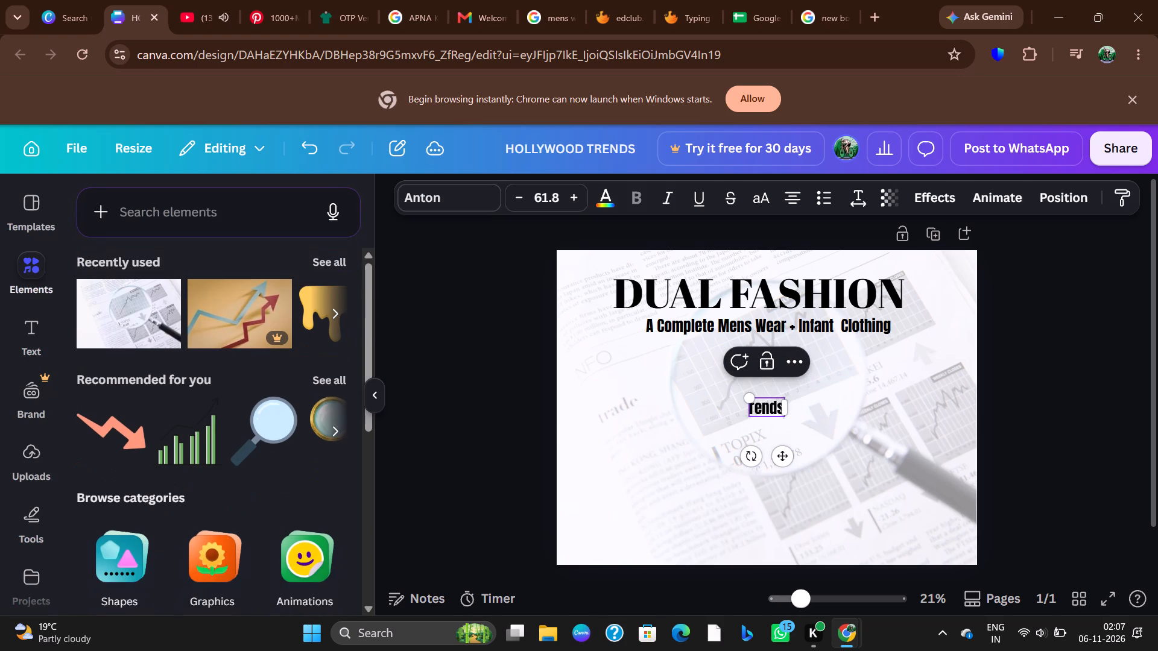
click(168, 213)
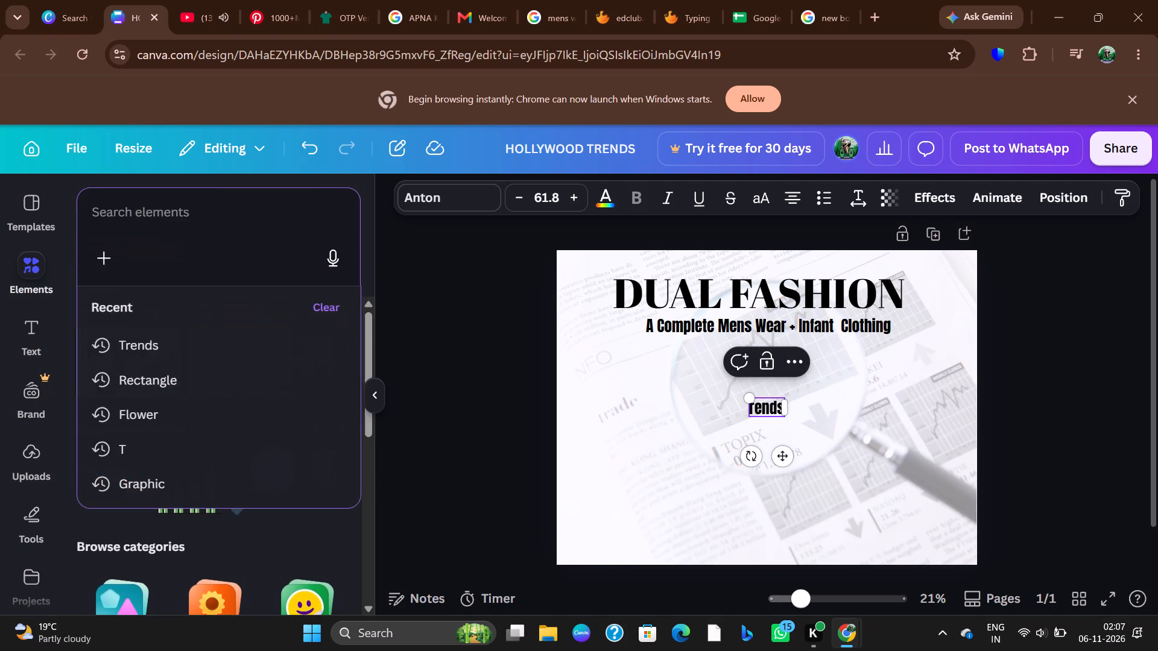
text(trends)
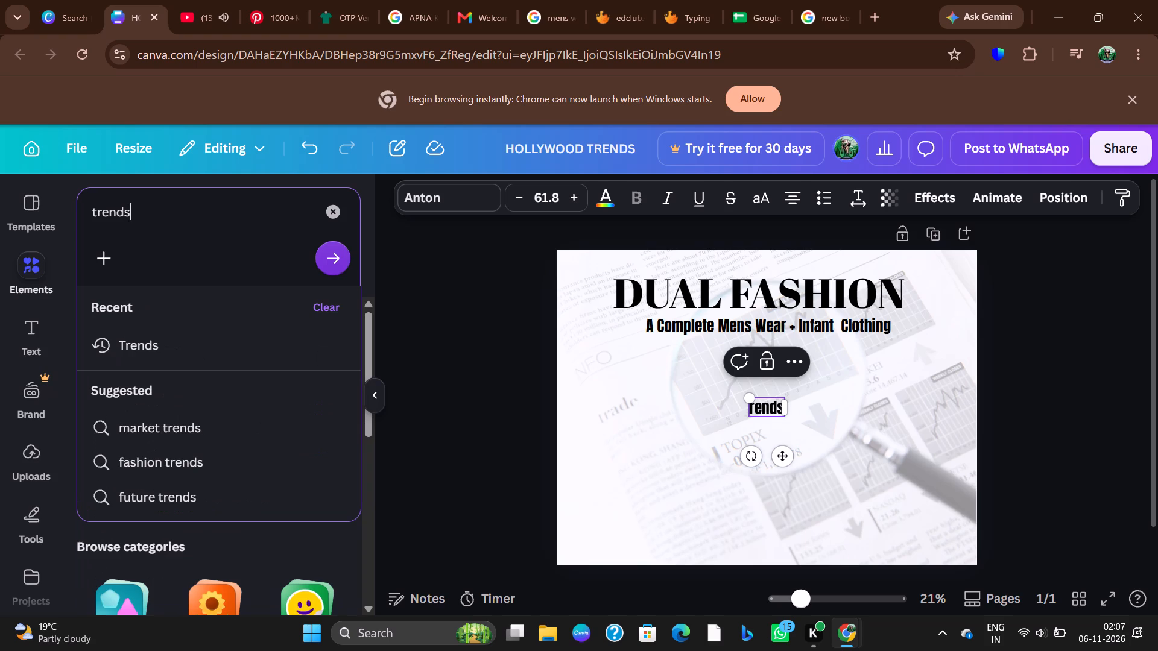
key(Return)
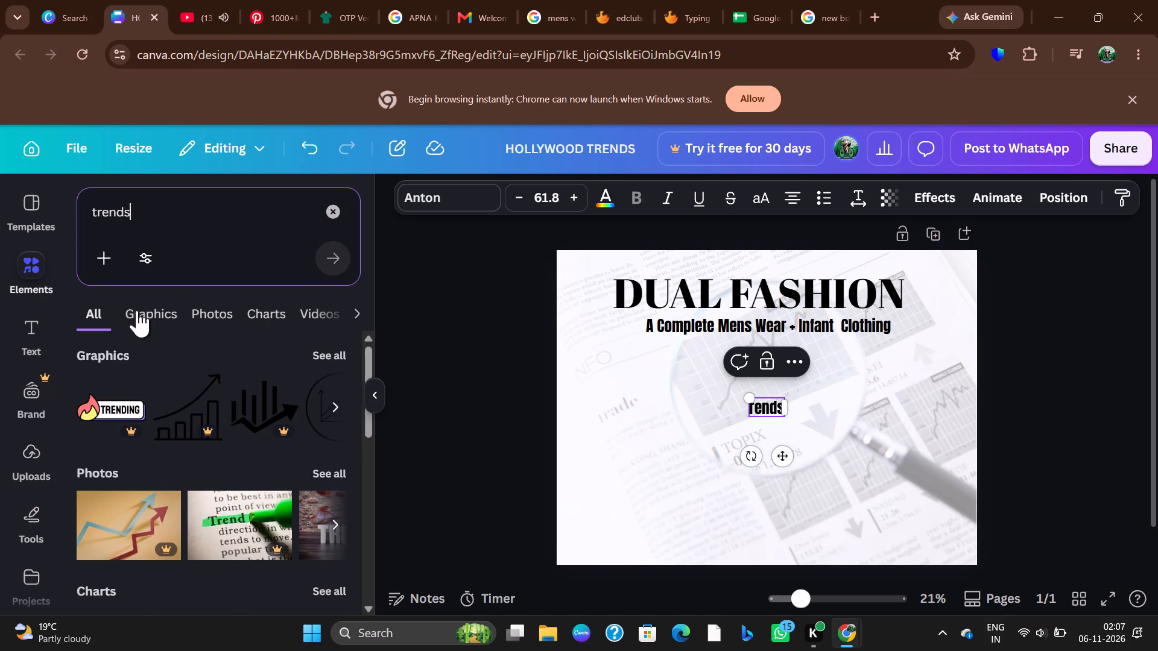
click(218, 312)
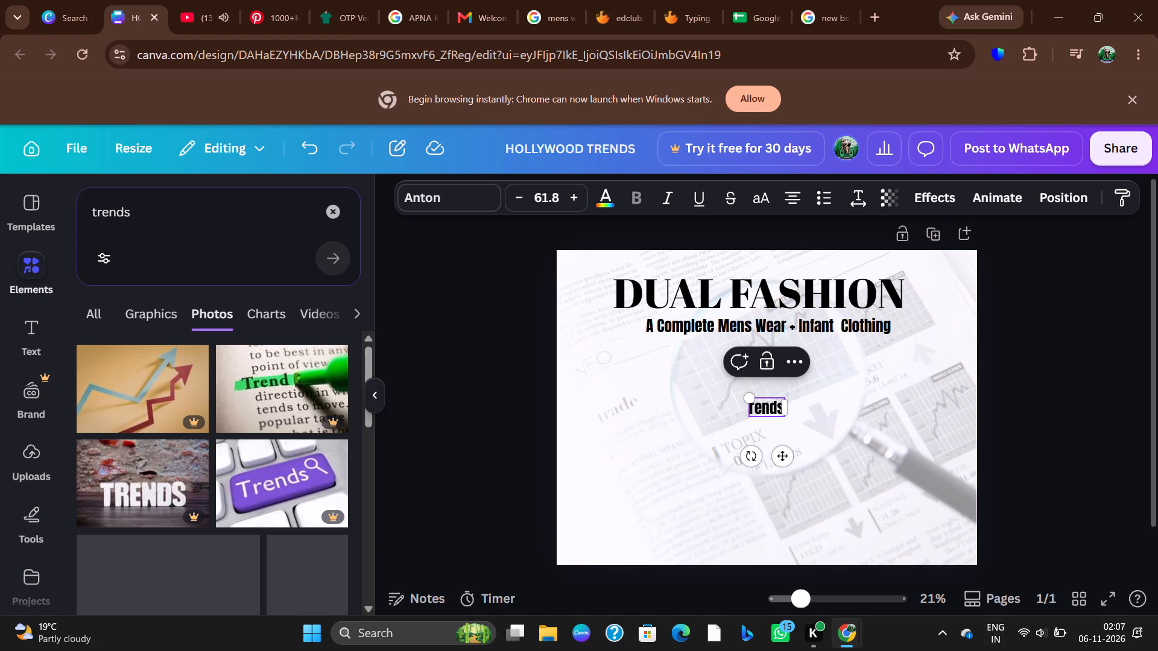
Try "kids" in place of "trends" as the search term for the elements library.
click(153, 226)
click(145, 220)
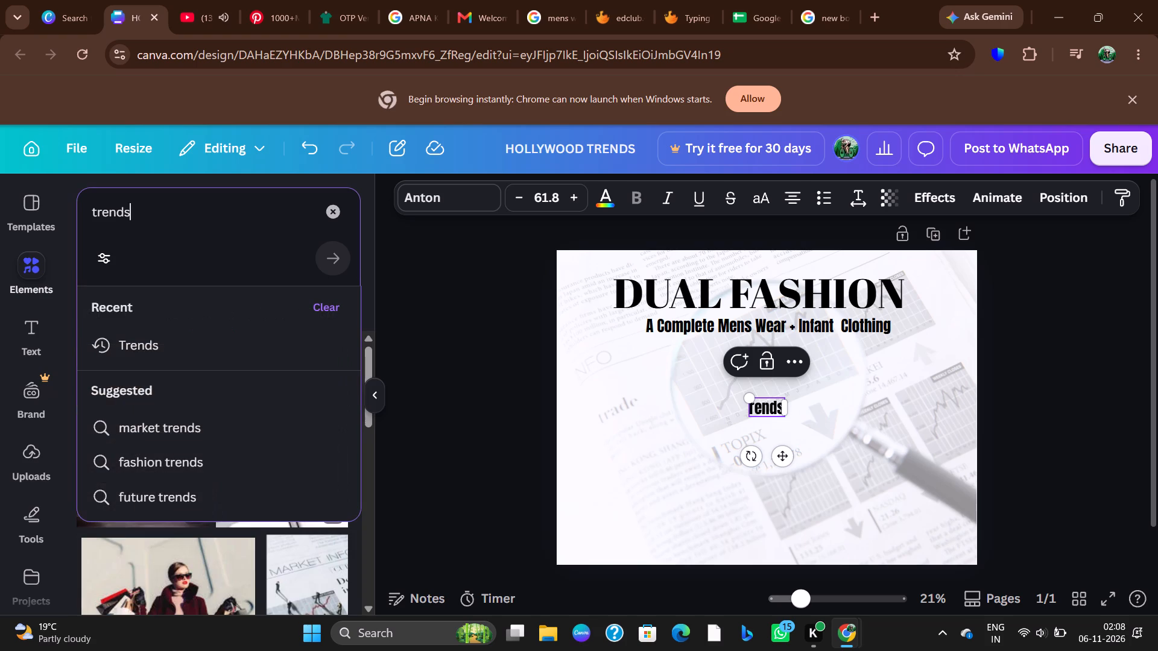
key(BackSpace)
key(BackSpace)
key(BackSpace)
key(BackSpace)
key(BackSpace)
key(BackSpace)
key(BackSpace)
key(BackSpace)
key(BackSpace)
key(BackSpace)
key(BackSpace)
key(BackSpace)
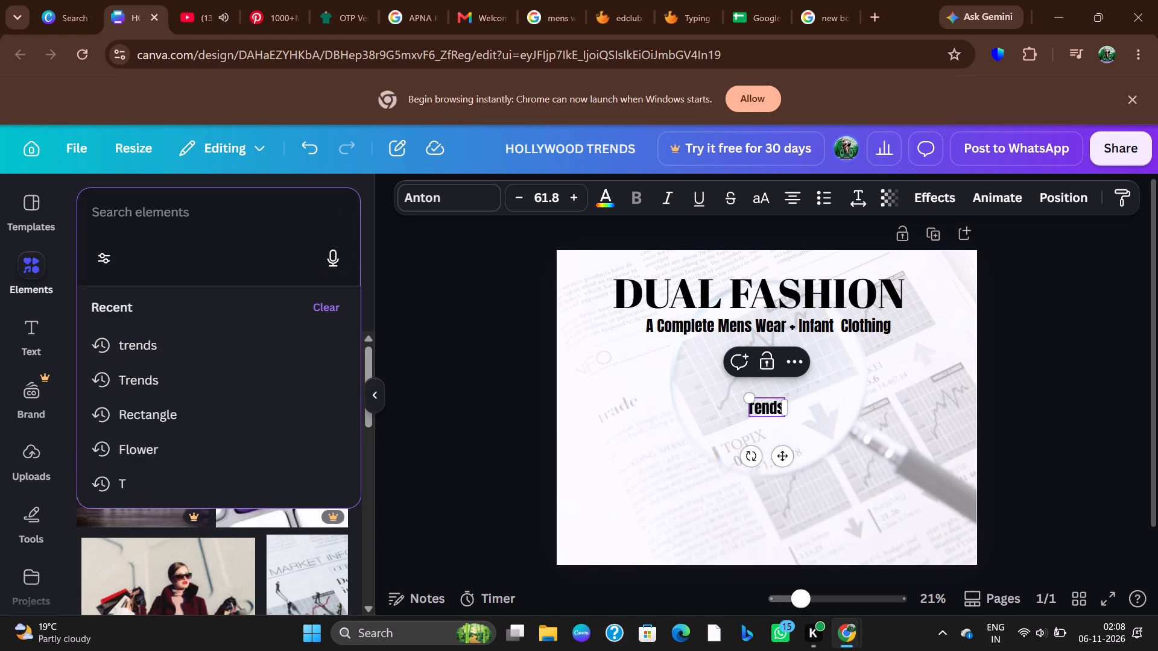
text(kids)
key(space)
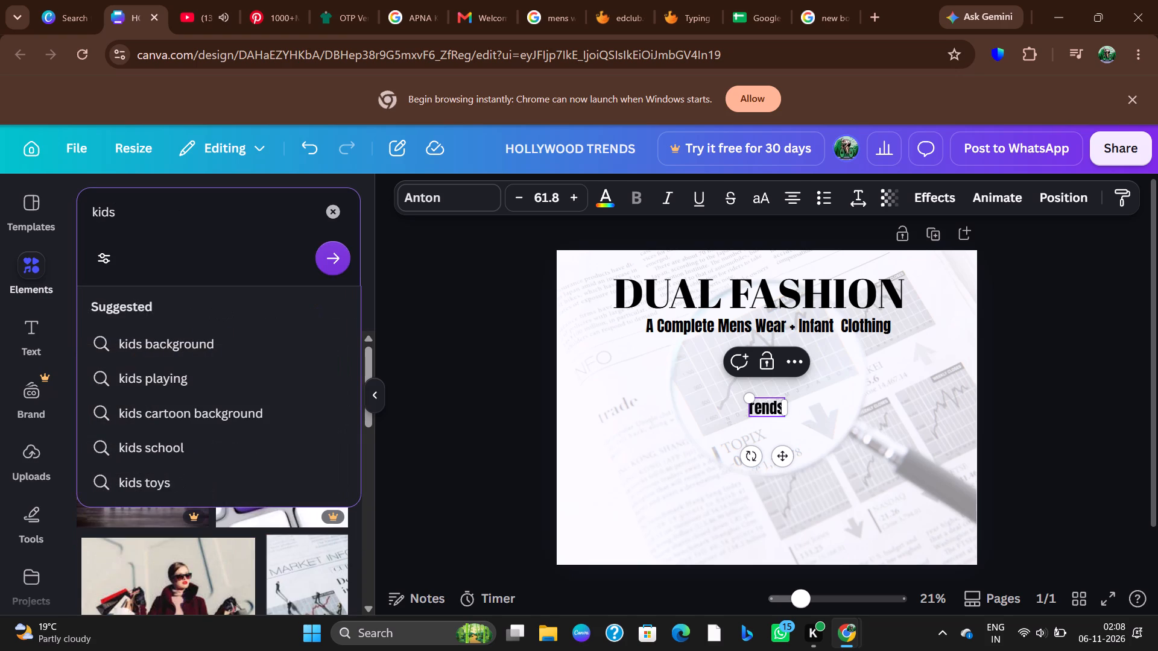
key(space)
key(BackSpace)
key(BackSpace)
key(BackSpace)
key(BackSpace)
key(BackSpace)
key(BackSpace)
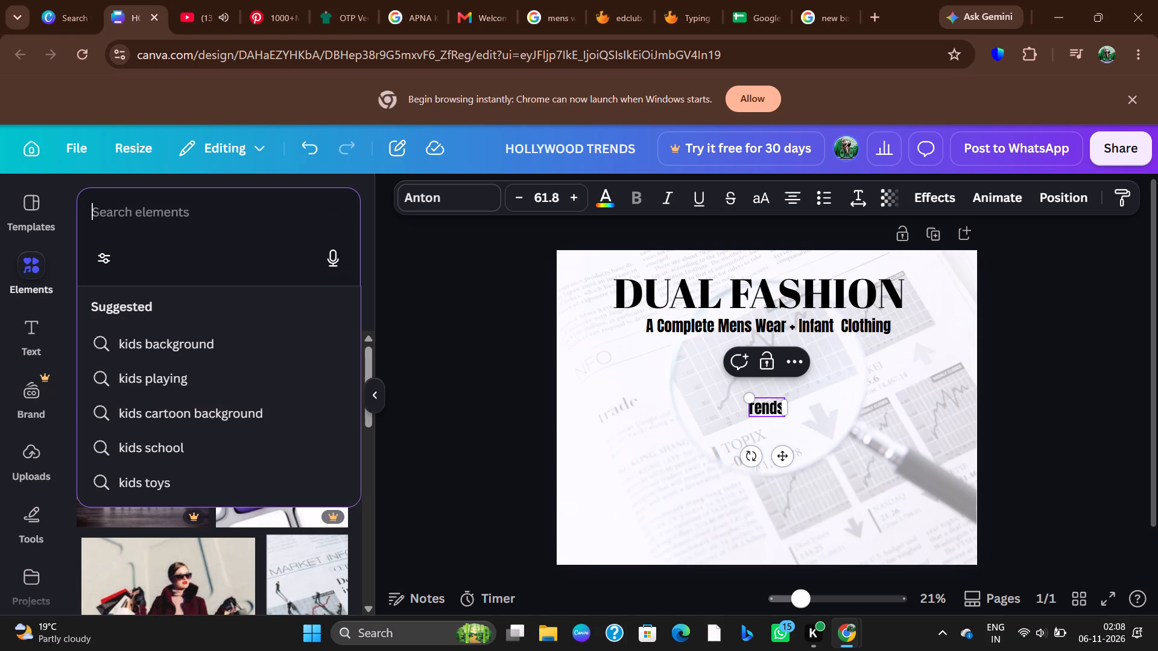
Search the photo elements for "infant clothing" and look through the results.
text(in)
text(fan)
text(t clothing)
key(Return)
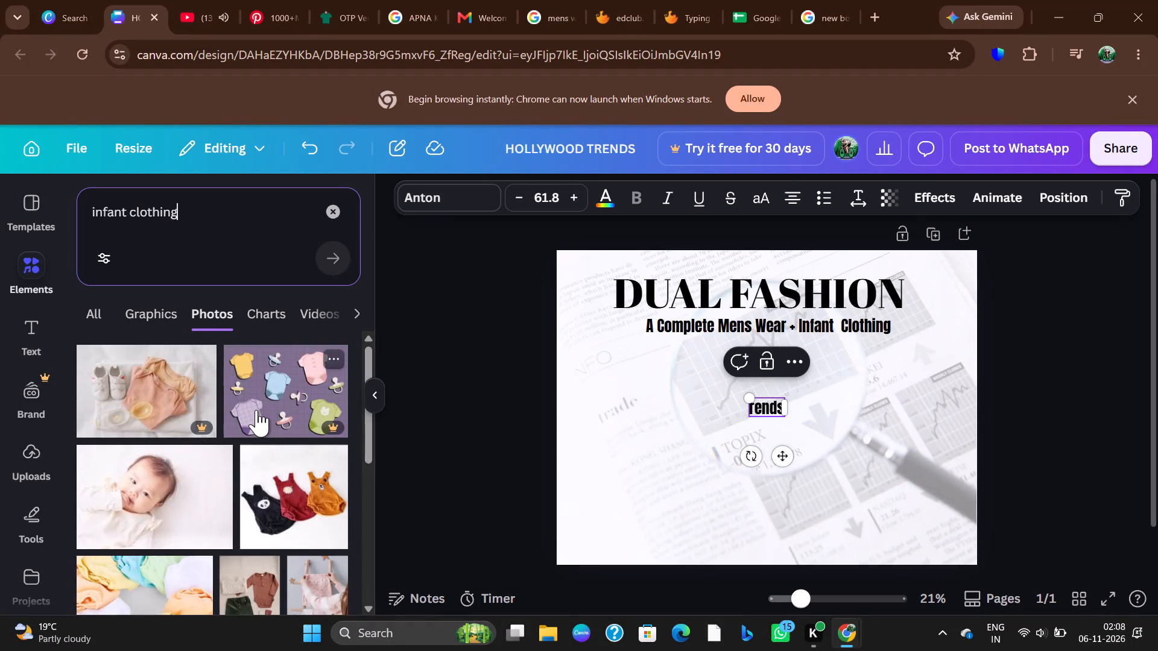
scroll(153, 410, down, 1)
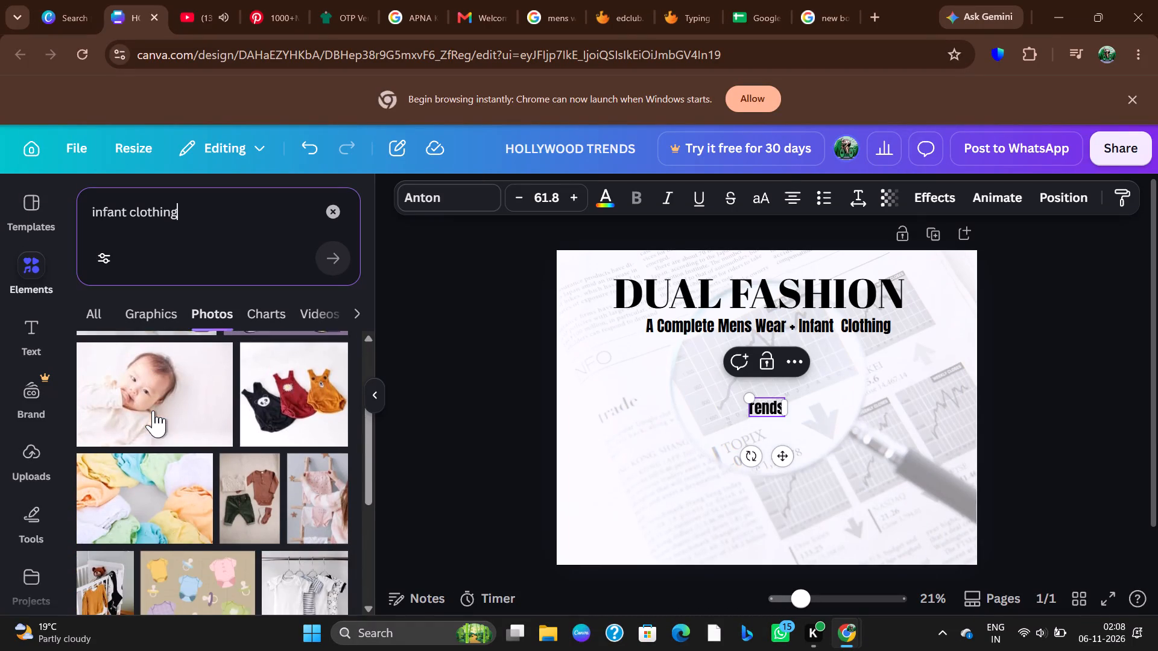
scroll(153, 410, down, 1)
Search the photo elements for "mens wear" in place of "infant clothing".
click(196, 210)
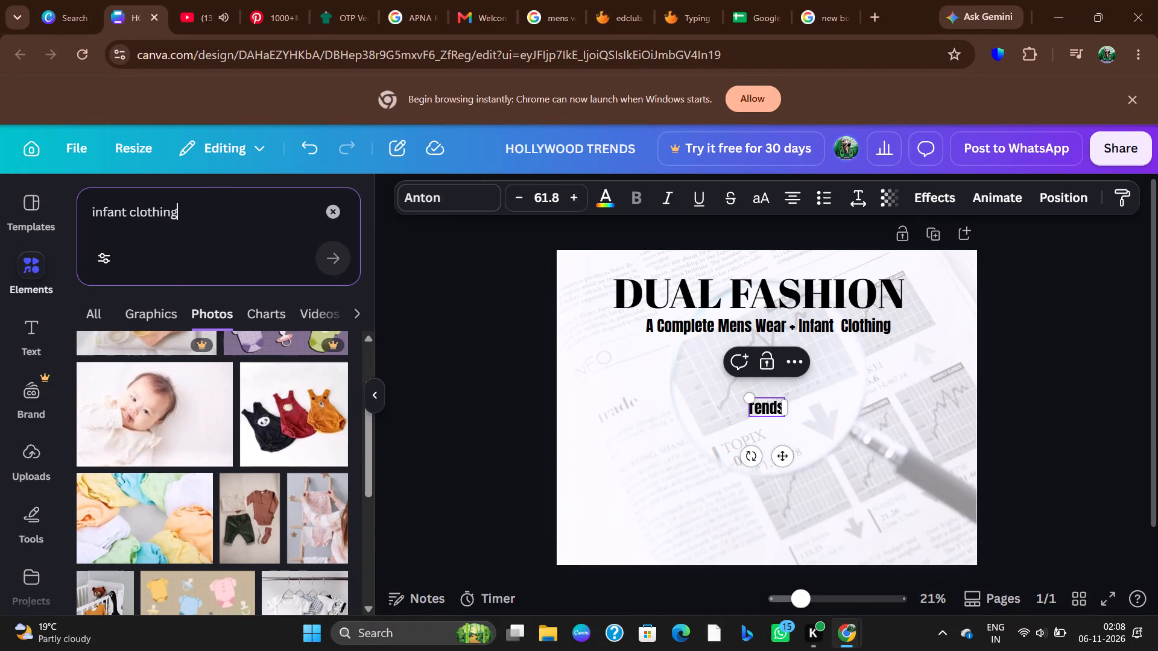
key(BackSpace)
key(BackSpace)
key(BackSpace)
key(BackSpace)
key(BackSpace)
key(BackSpace)
key(BackSpace)
key(BackSpace)
key(BackSpace)
key(BackSpace)
key(BackSpace)
key(BackSpace)
key(BackSpace)
key(BackSpace)
key(BackSpace)
key(BackSpace)
key(BackSpace)
key(BackSpace)
key(BackSpace)
key(BackSpace)
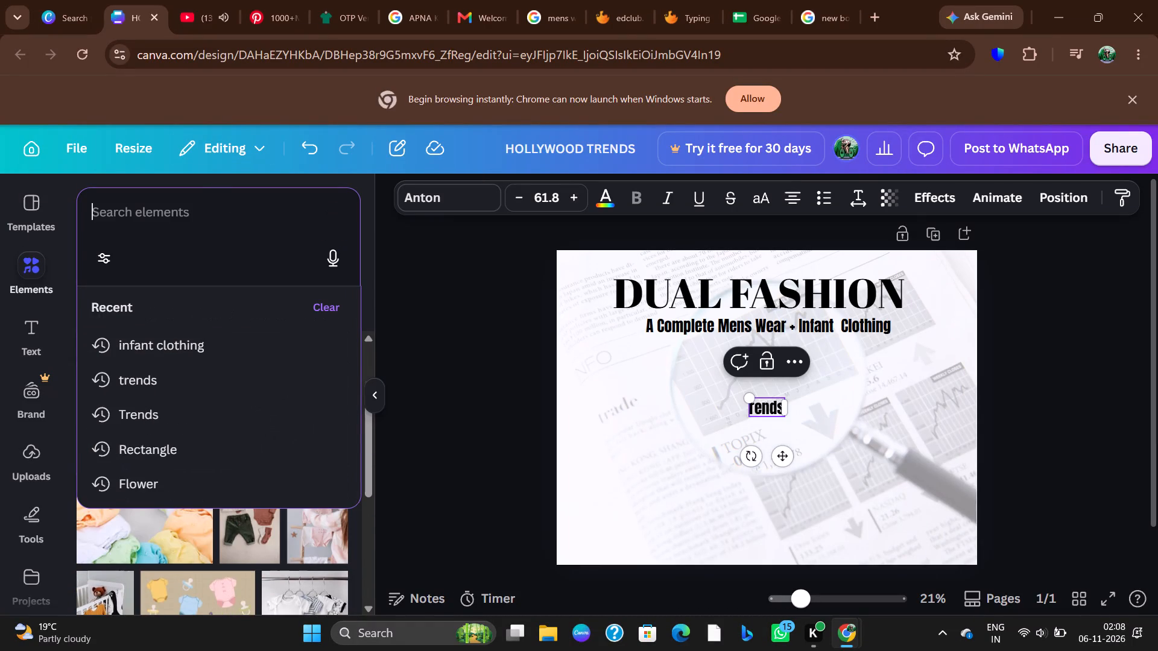
text(mens we)
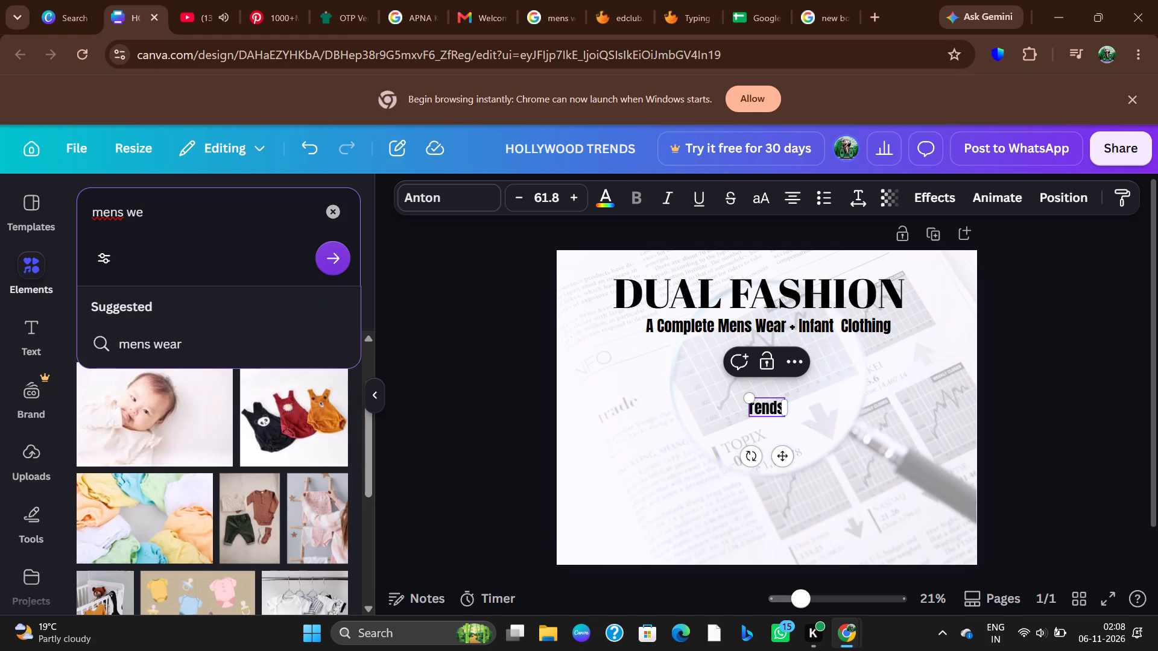
text(AE)
key(BackSpace)
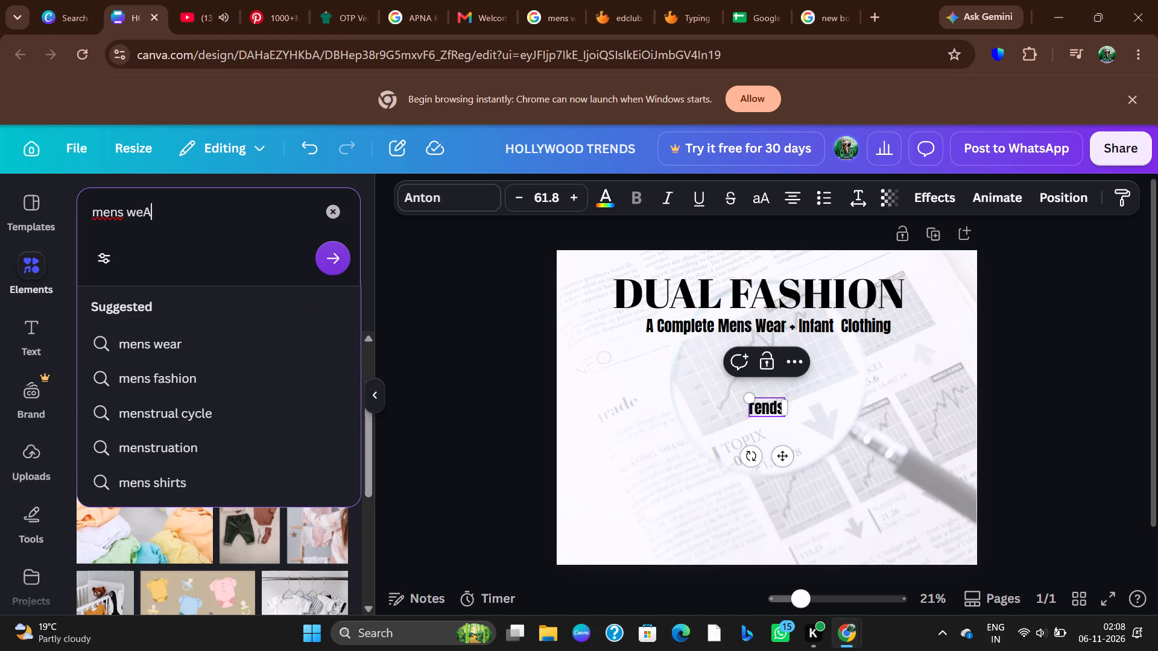
key(BackSpace)
key(BackSpace)
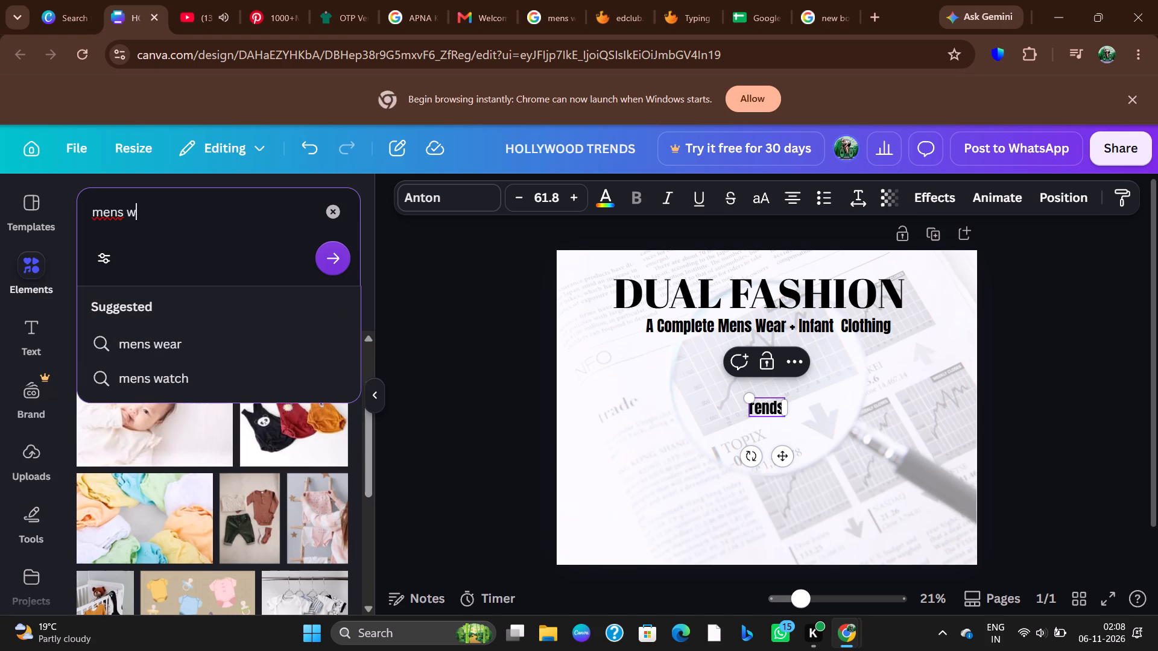
text(ar)
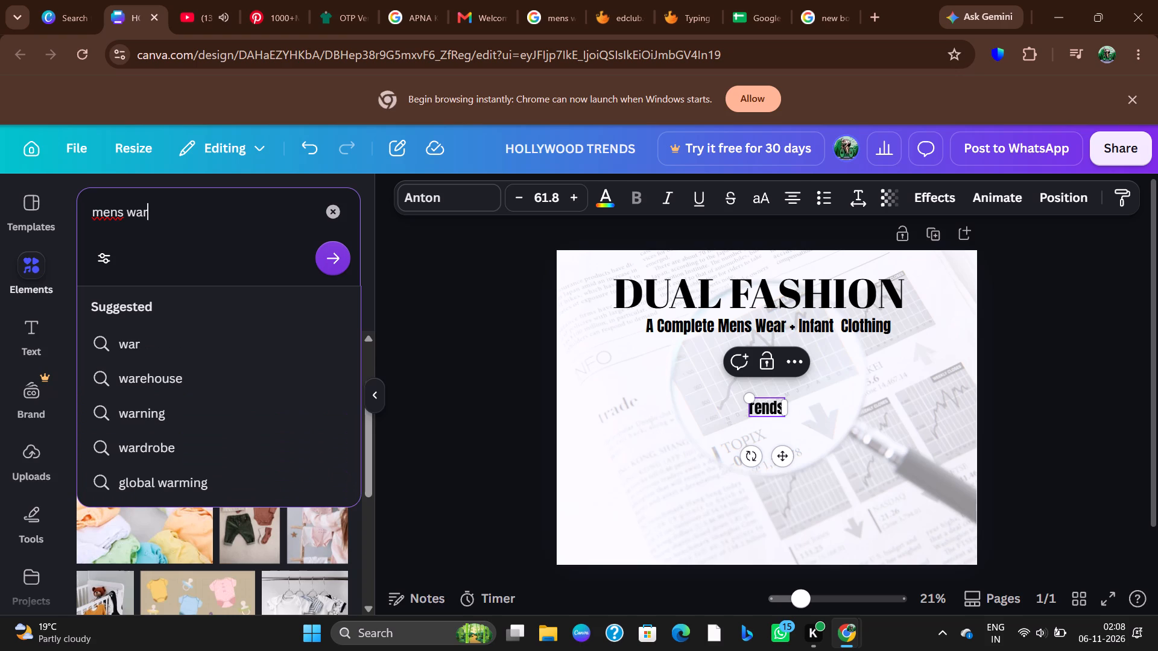
key(BackSpace)
key(BackSpace)
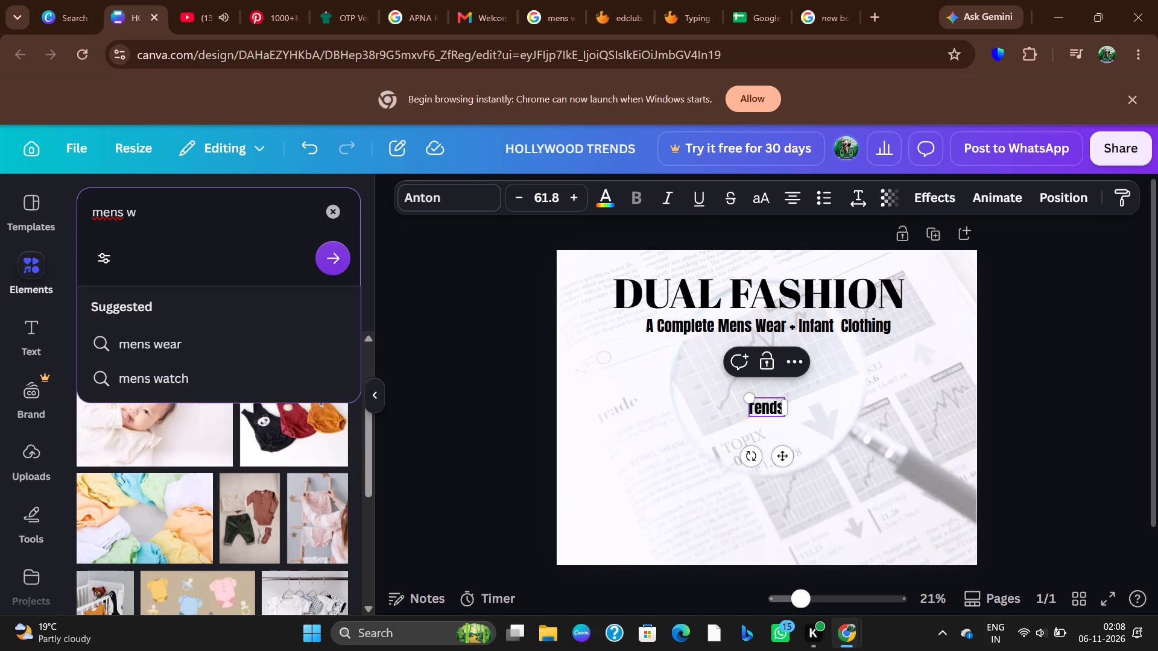
text(ear)
key(Return)
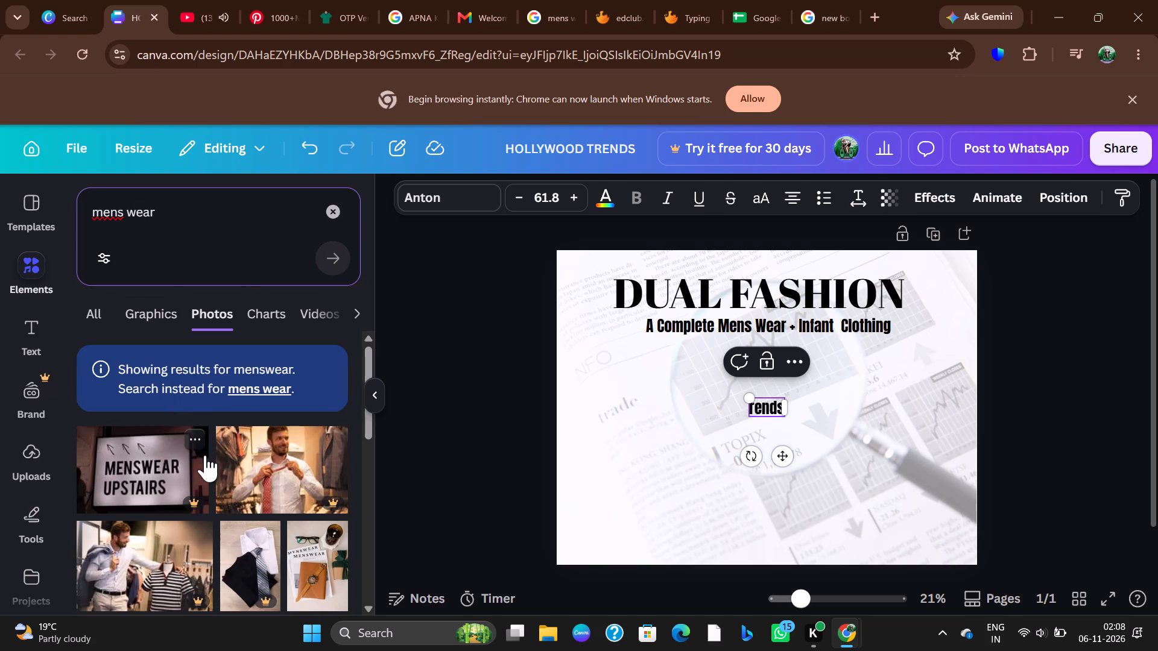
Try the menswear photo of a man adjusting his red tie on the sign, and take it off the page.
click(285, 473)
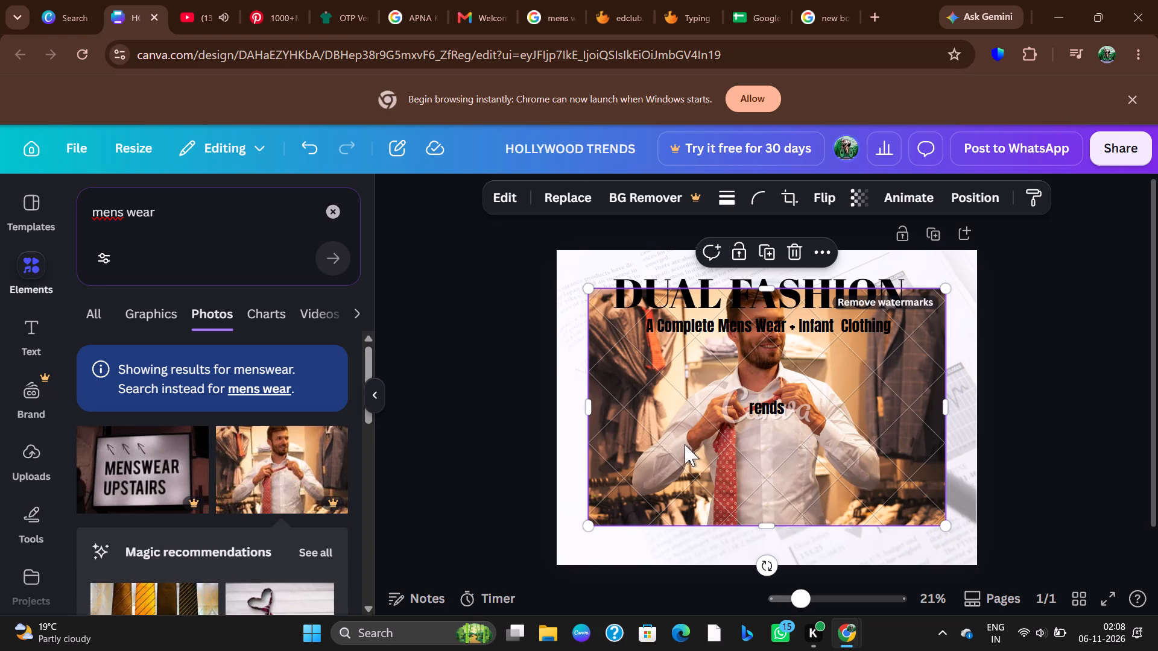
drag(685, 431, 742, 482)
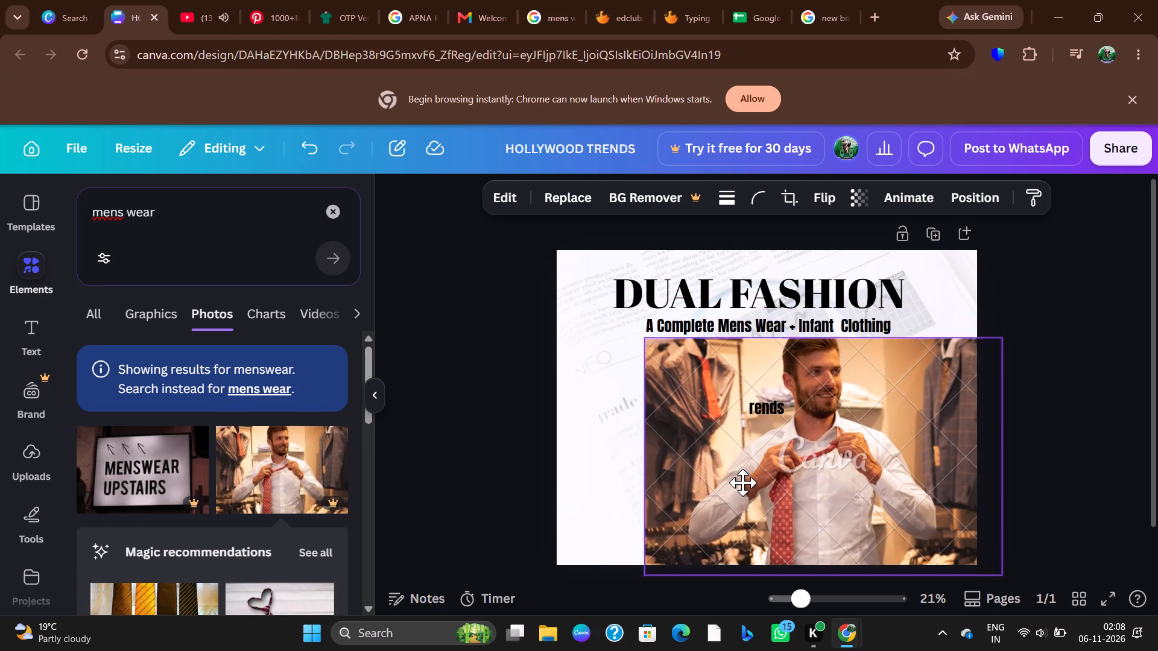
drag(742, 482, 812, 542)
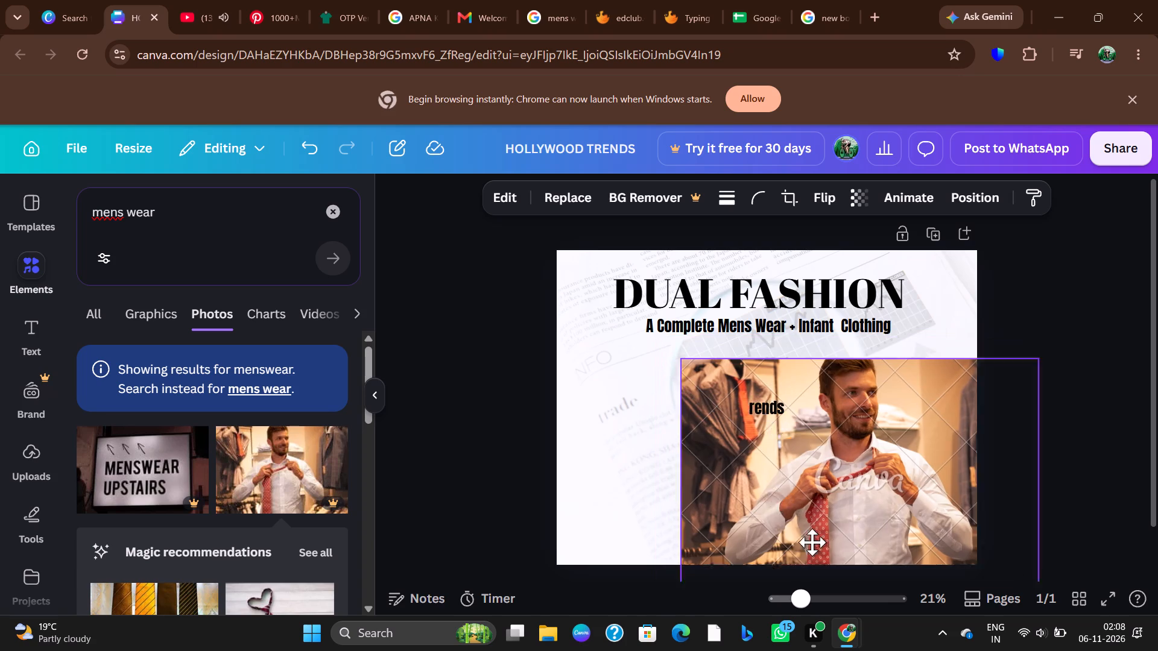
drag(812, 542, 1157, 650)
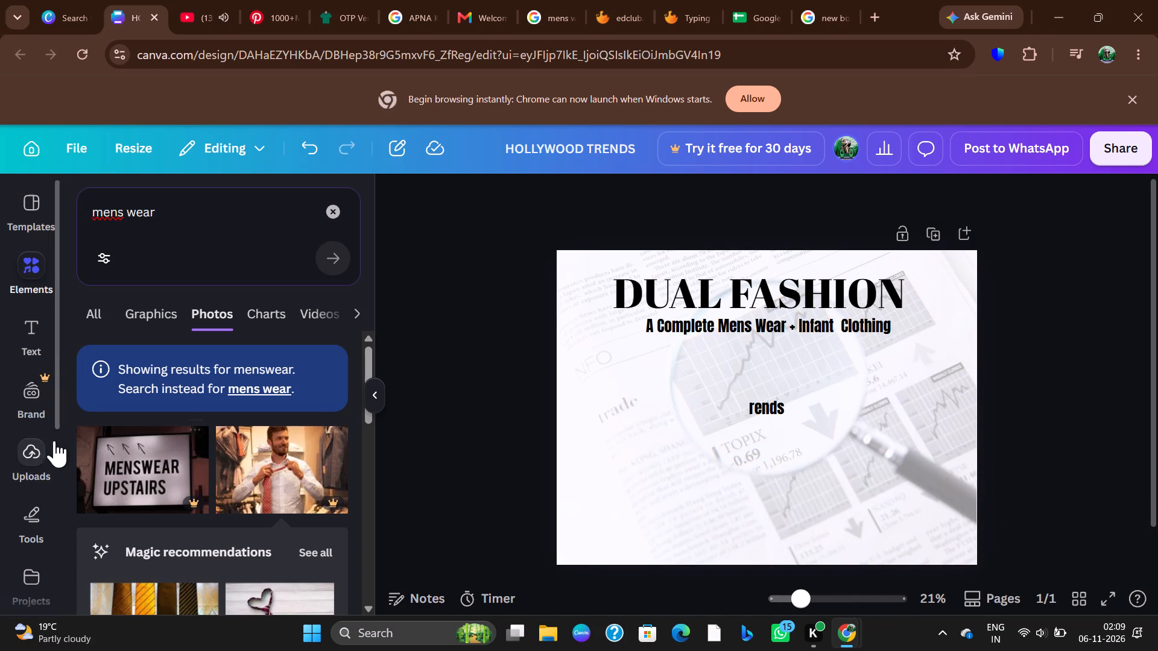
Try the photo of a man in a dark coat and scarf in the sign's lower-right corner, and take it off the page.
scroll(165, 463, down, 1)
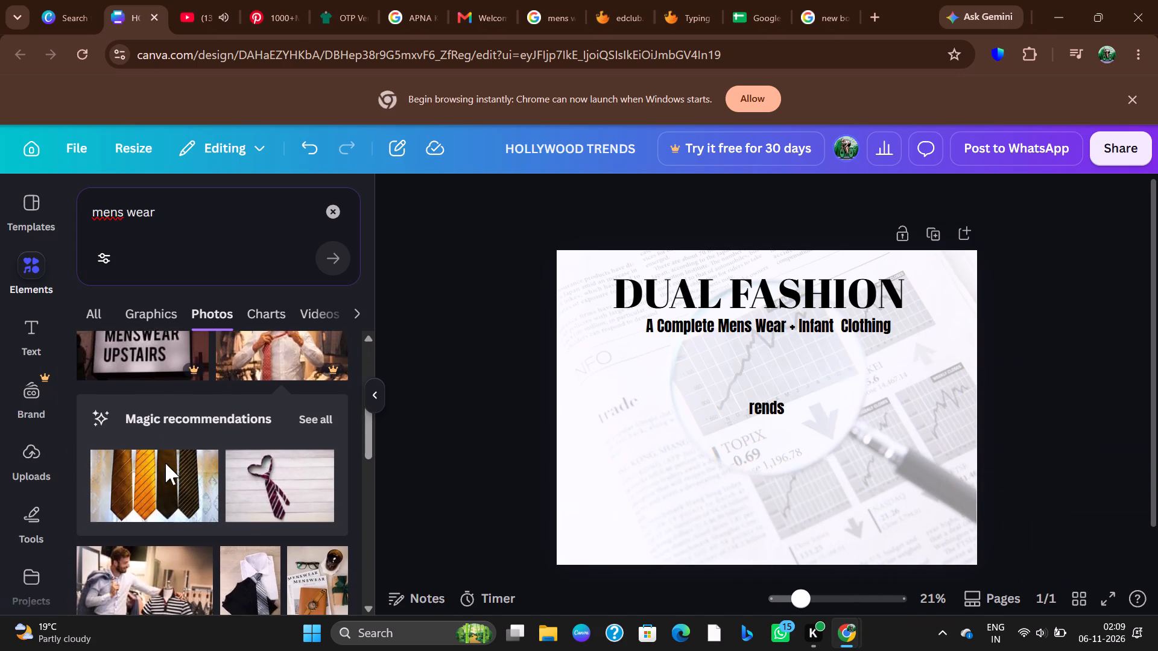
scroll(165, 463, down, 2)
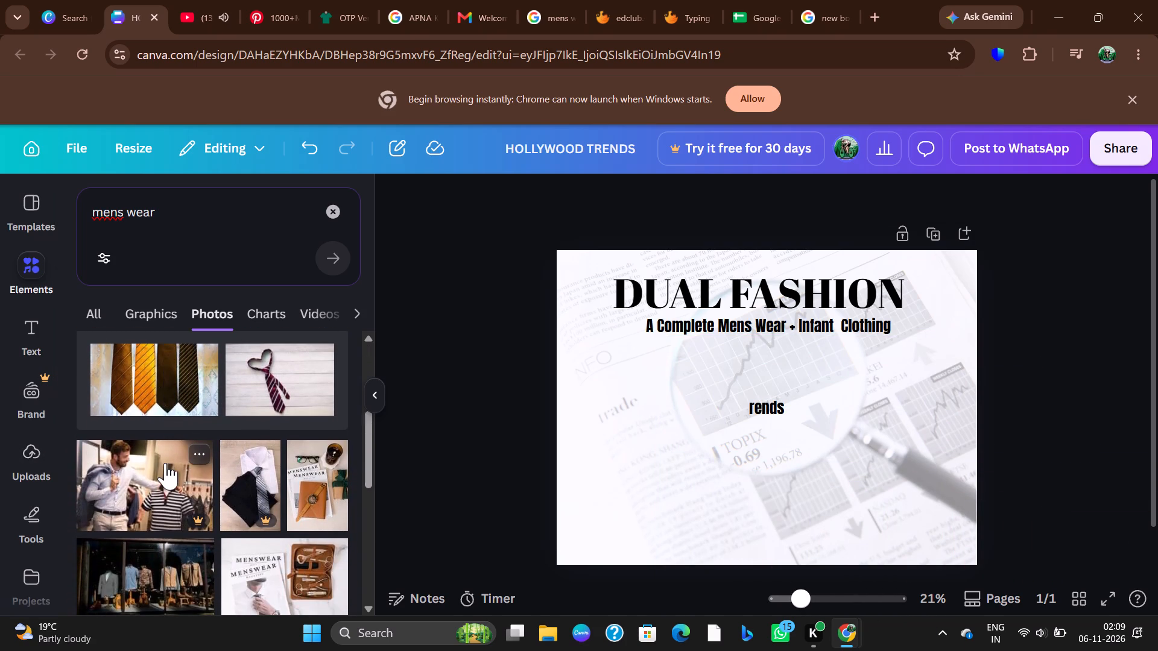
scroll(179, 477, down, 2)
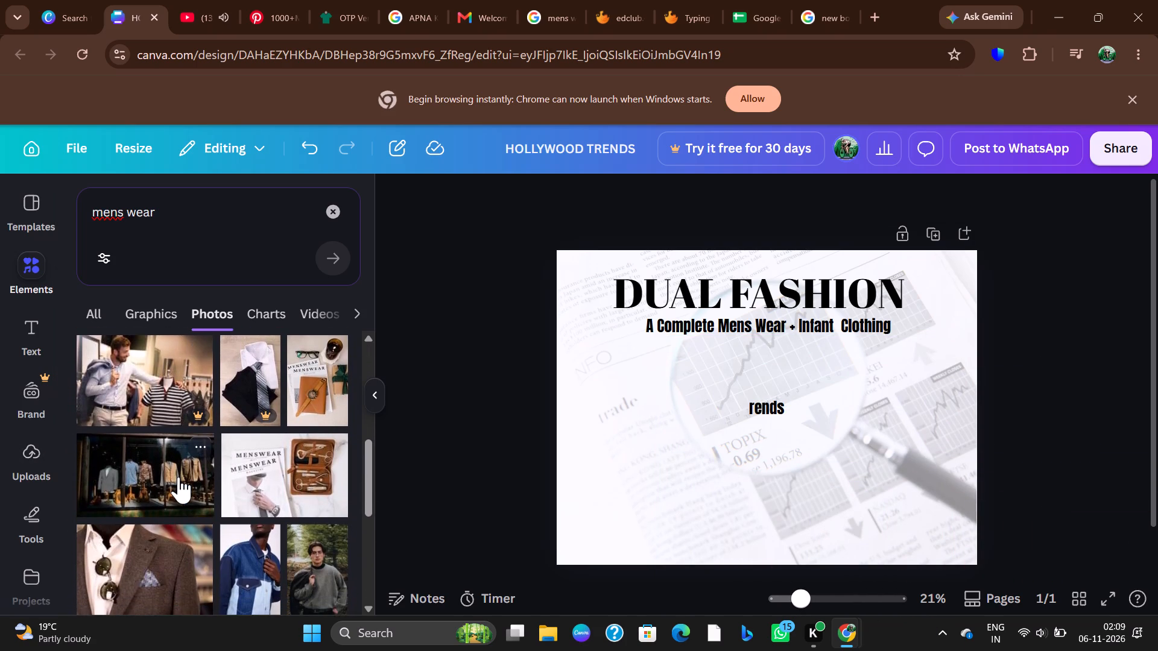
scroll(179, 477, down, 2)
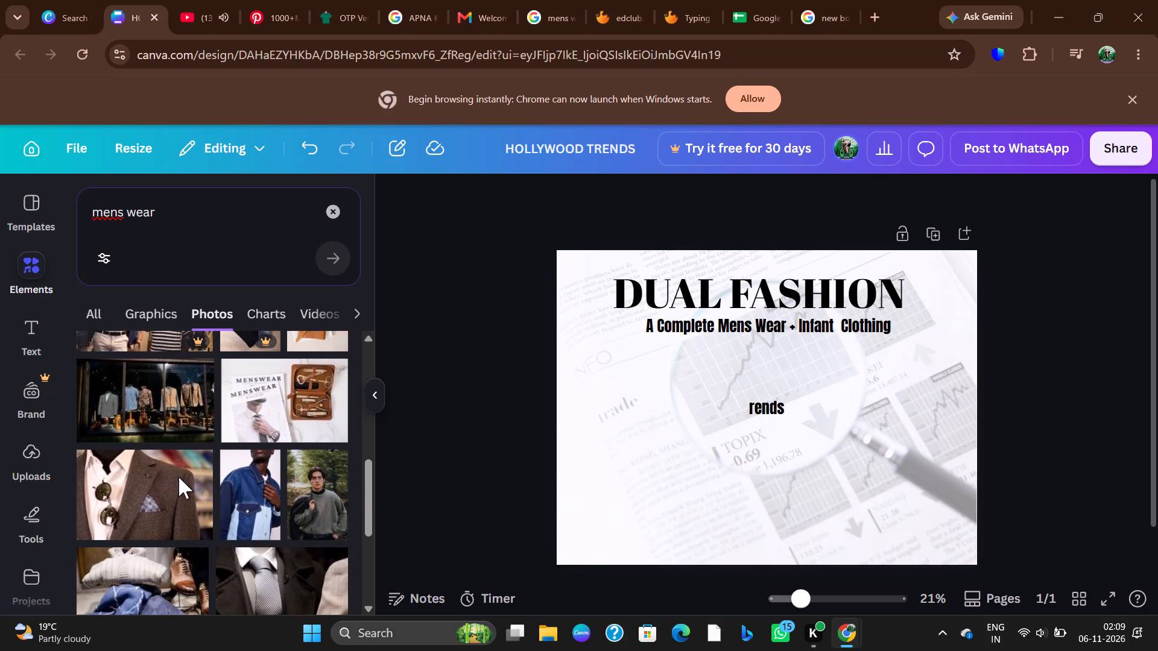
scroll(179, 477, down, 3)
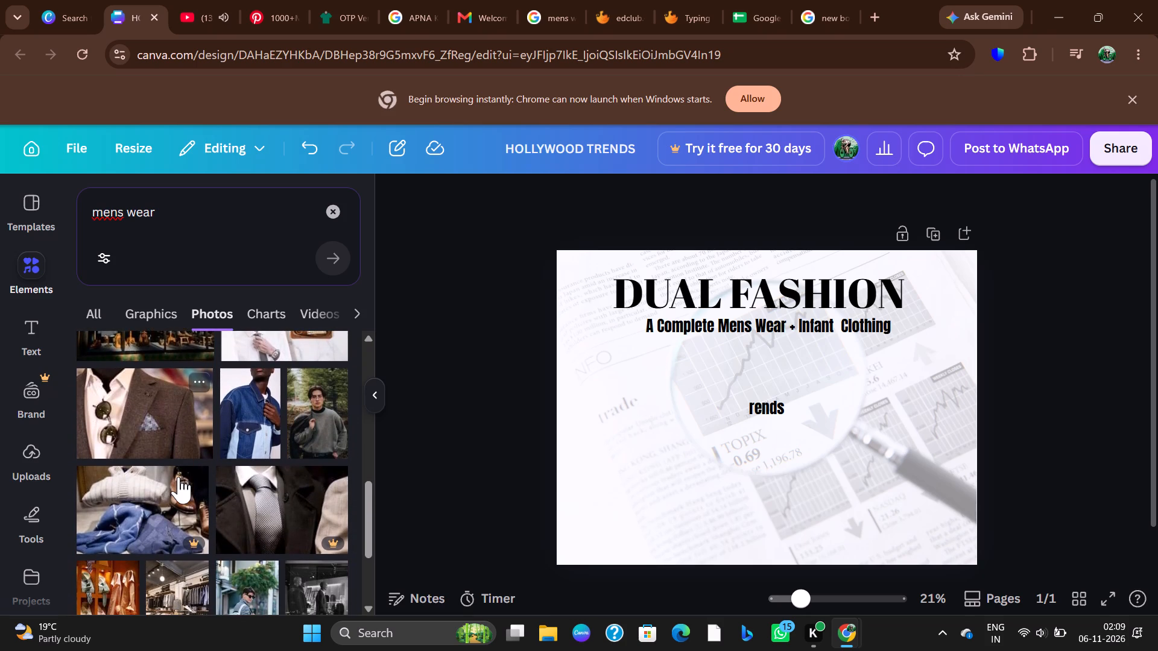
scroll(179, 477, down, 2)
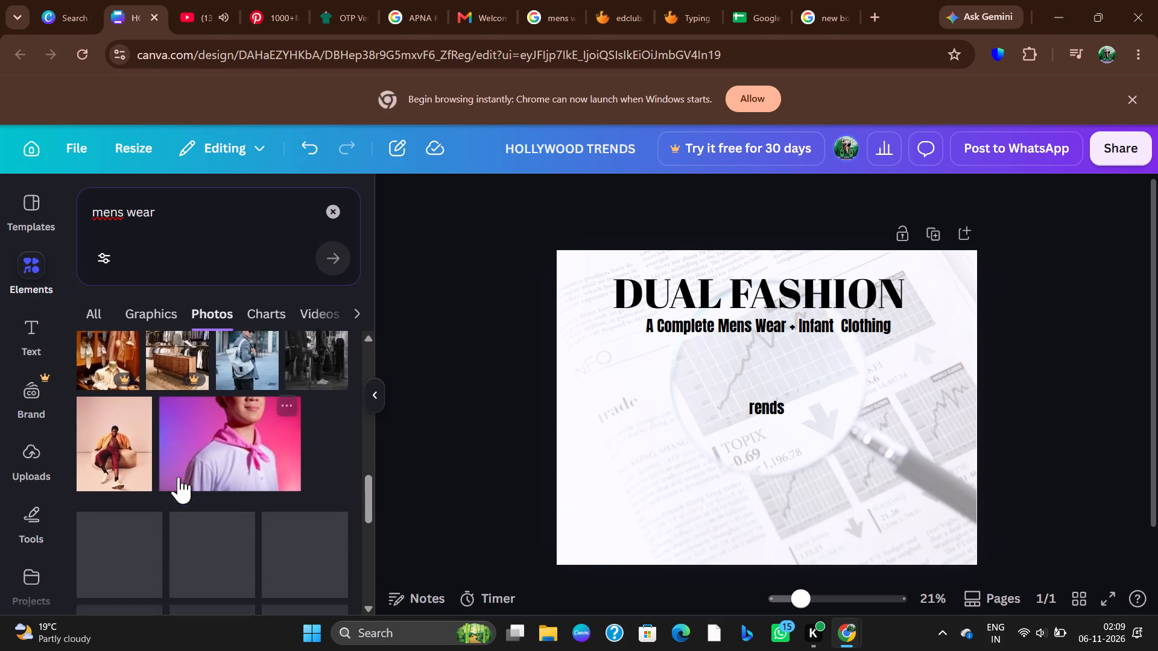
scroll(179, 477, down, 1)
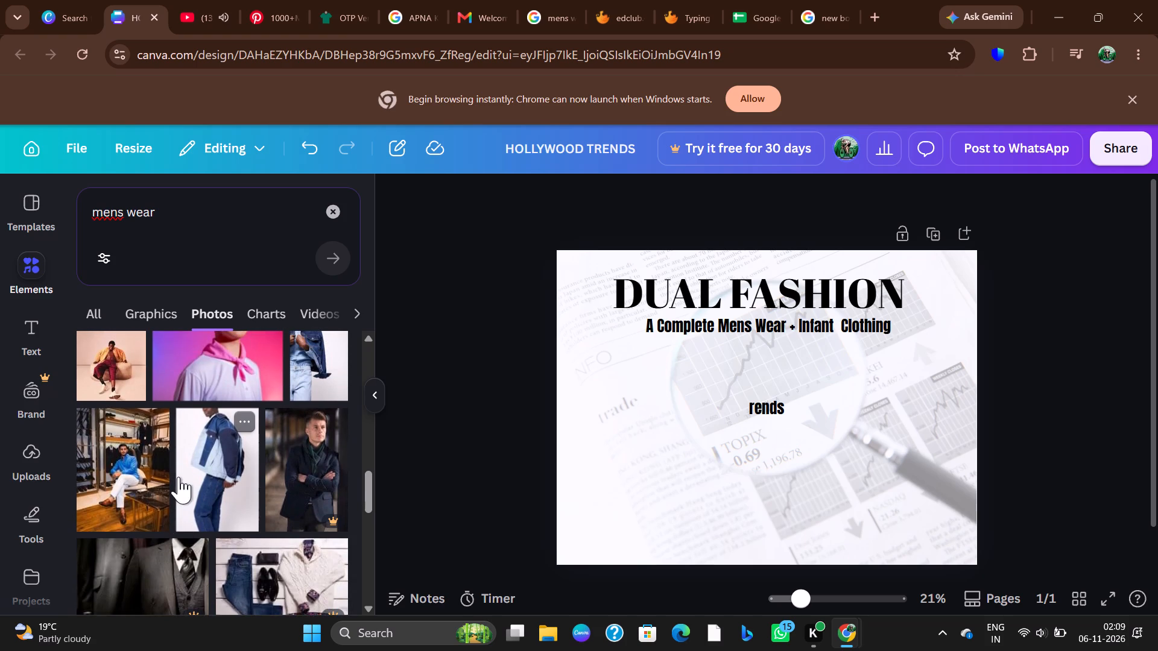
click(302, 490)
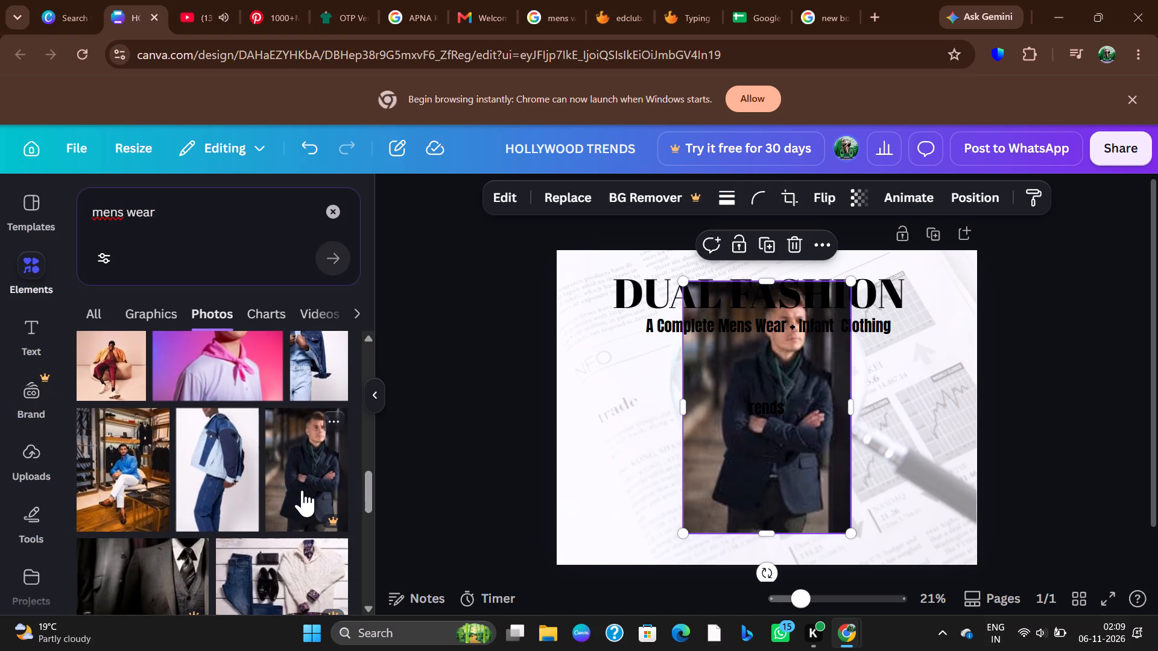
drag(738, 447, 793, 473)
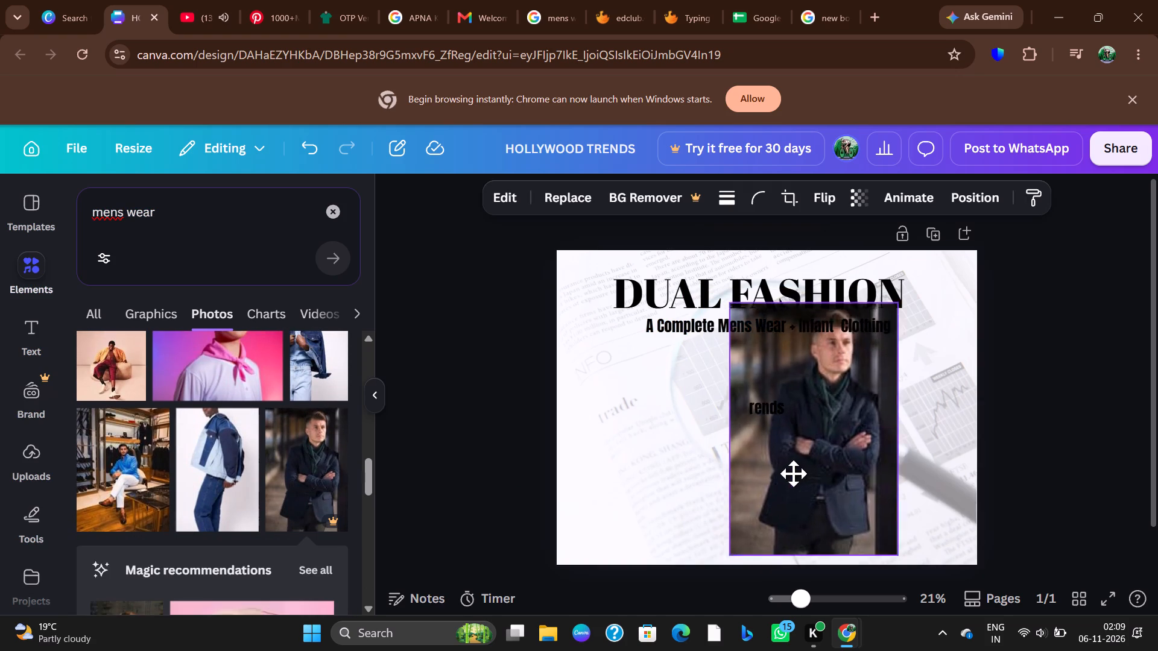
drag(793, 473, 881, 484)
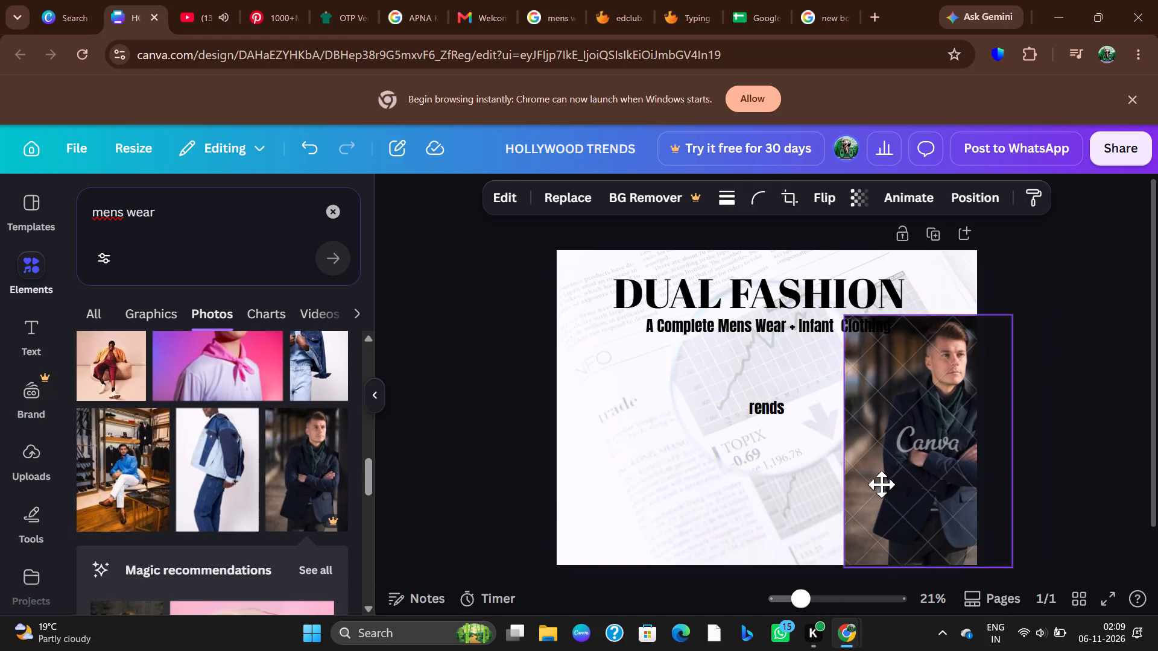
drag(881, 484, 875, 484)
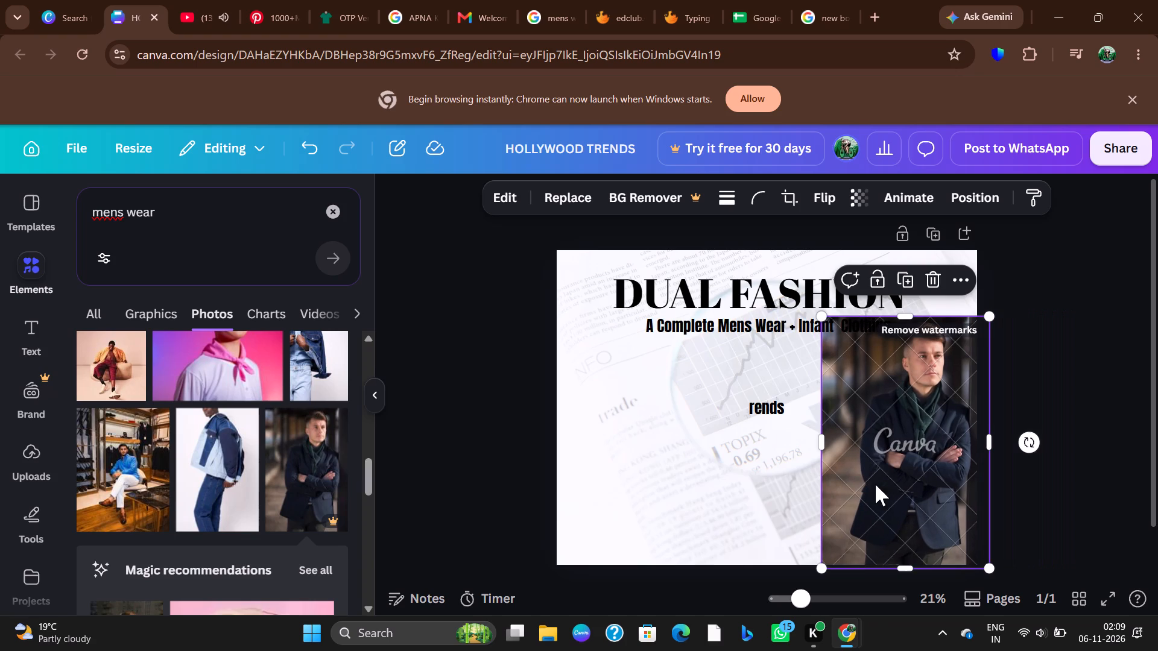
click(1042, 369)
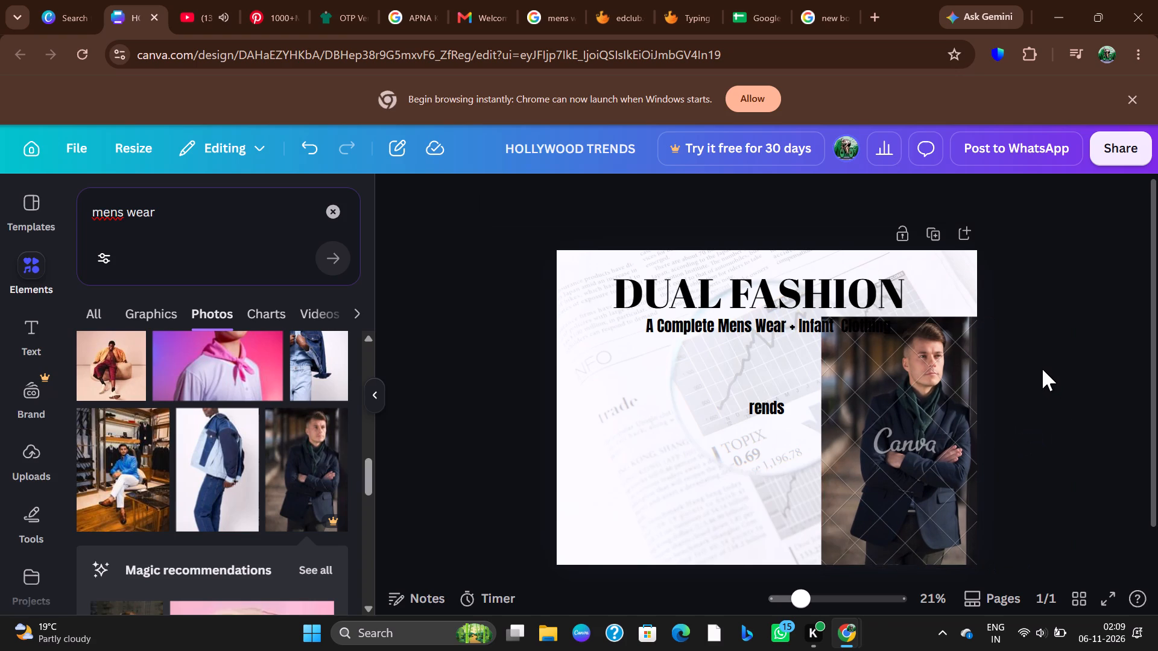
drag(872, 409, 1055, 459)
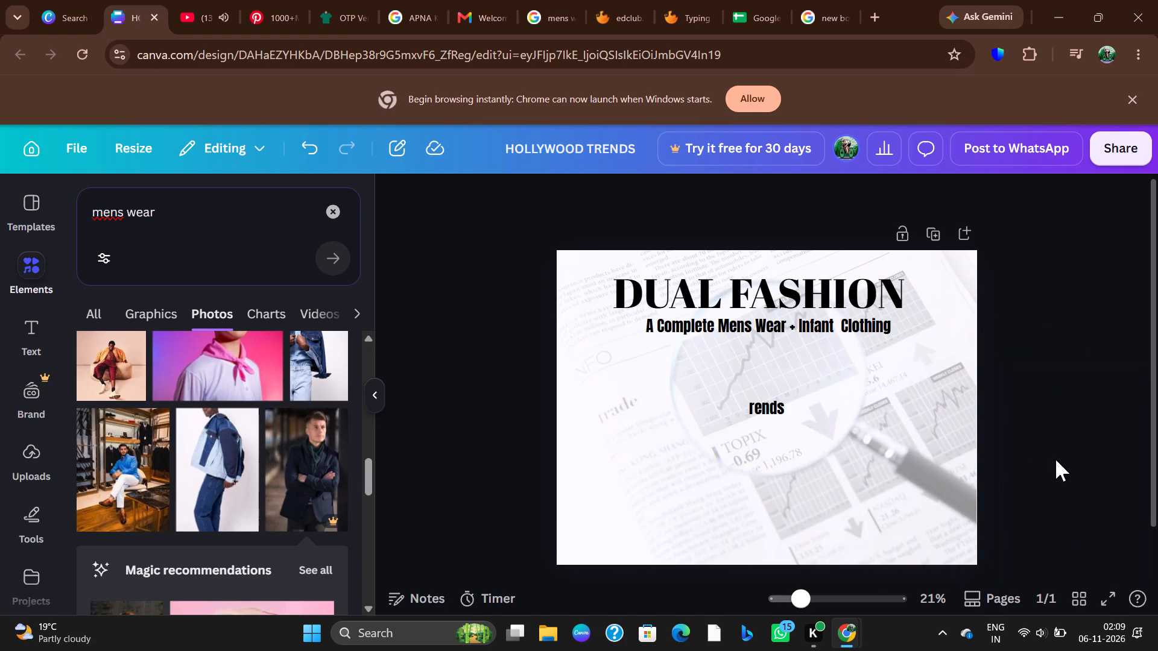
Add the recommended photo of a man in a white shirt and trousers to the sign.
scroll(201, 425, down, 1)
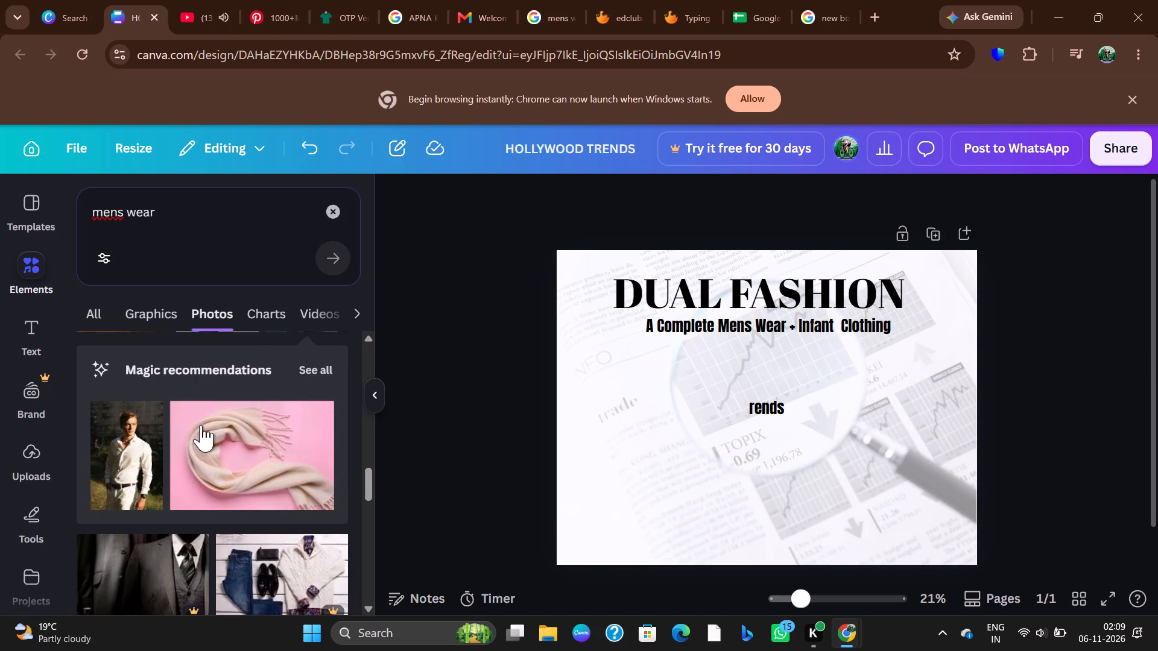
scroll(201, 425, down, 1)
click(128, 422)
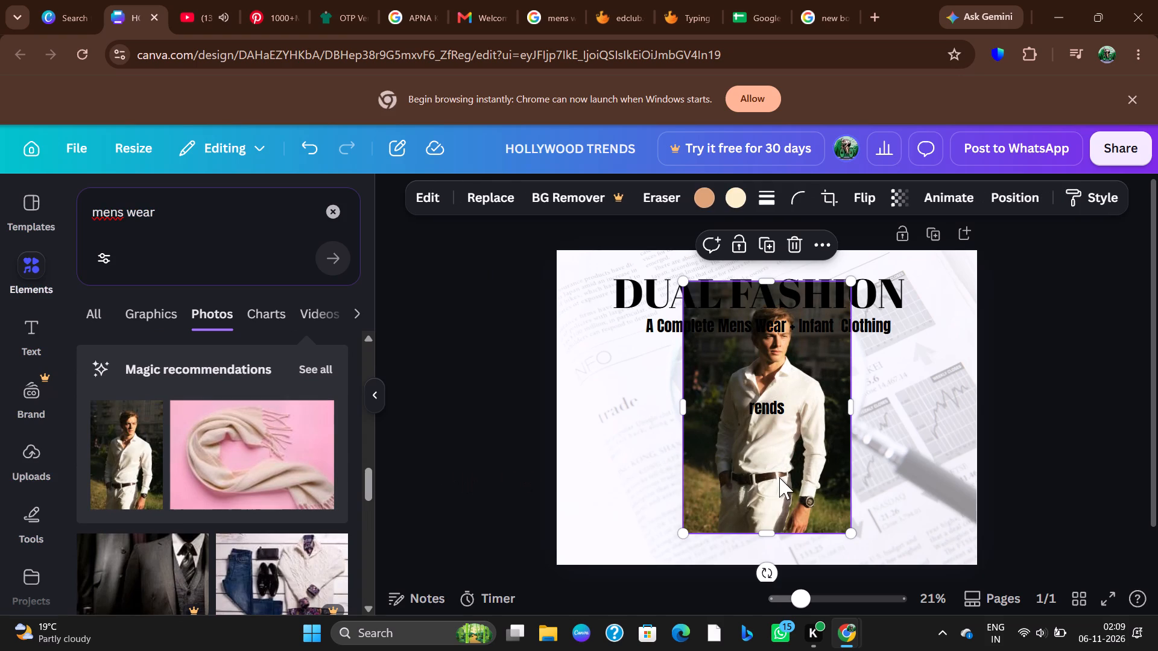
Move the photo of the man in white into the sign's lower-right corner and shrink it to clear the heading text.
drag(739, 454, 858, 485)
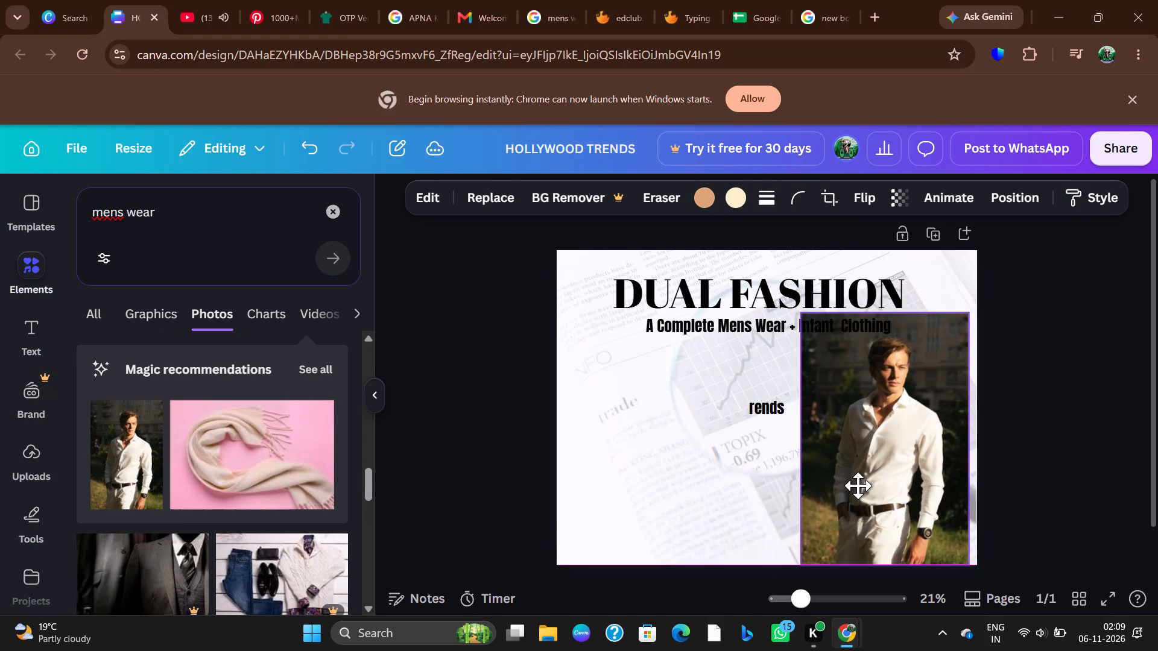
drag(858, 485, 865, 486)
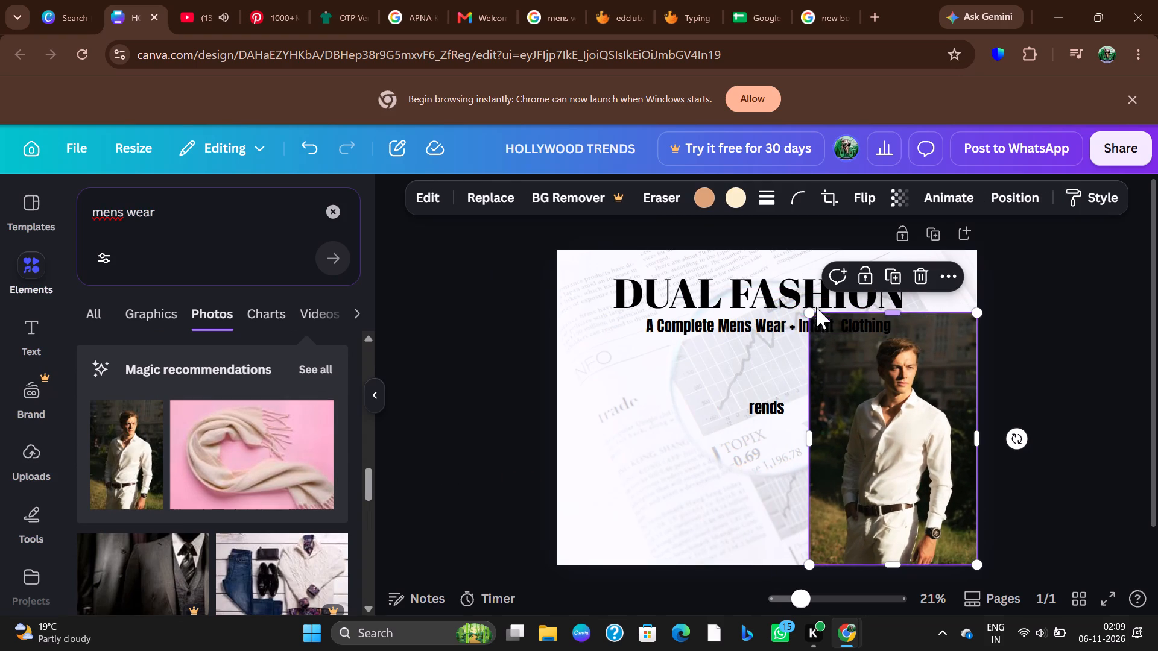
drag(813, 313, 838, 357)
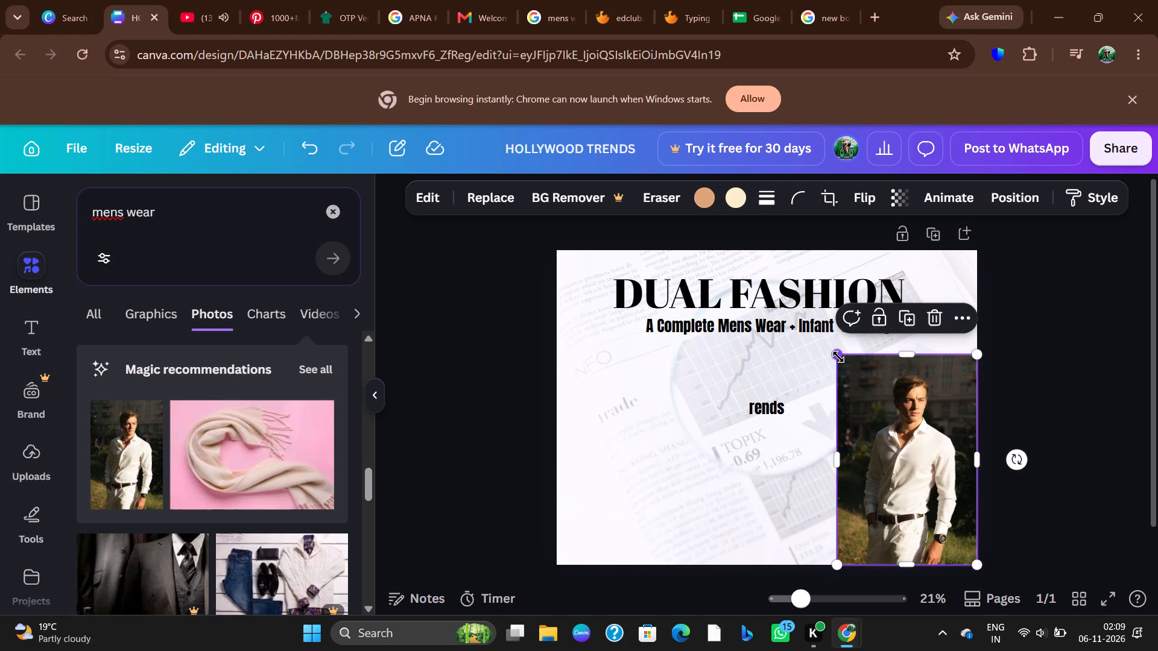
scroll(761, 236, down, 1)
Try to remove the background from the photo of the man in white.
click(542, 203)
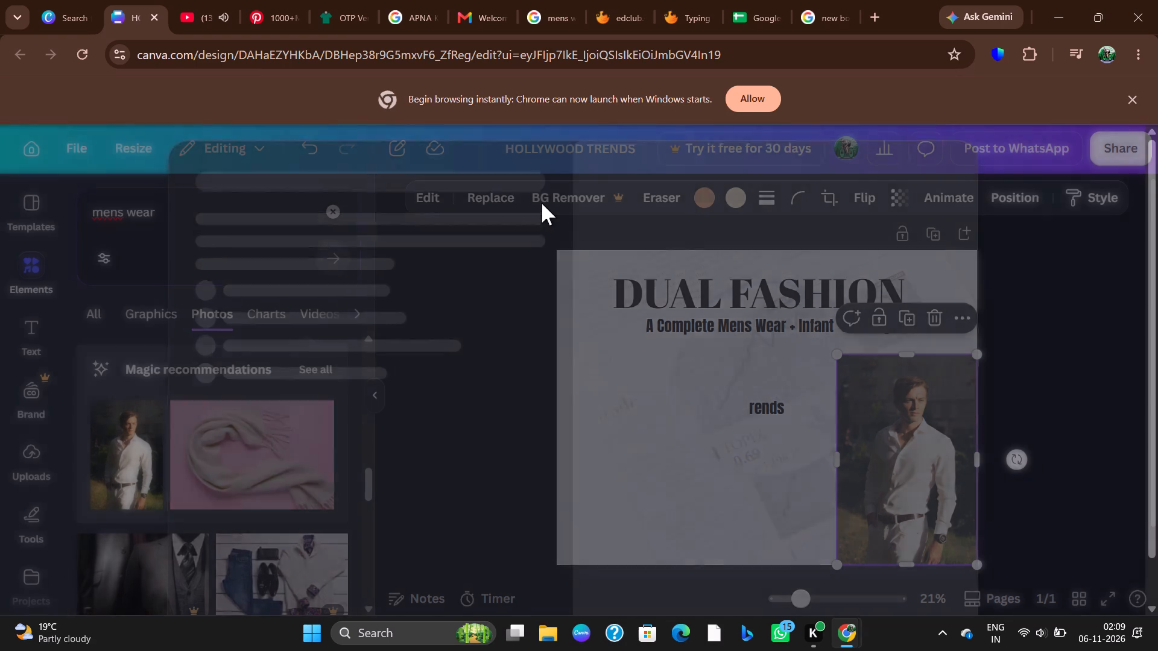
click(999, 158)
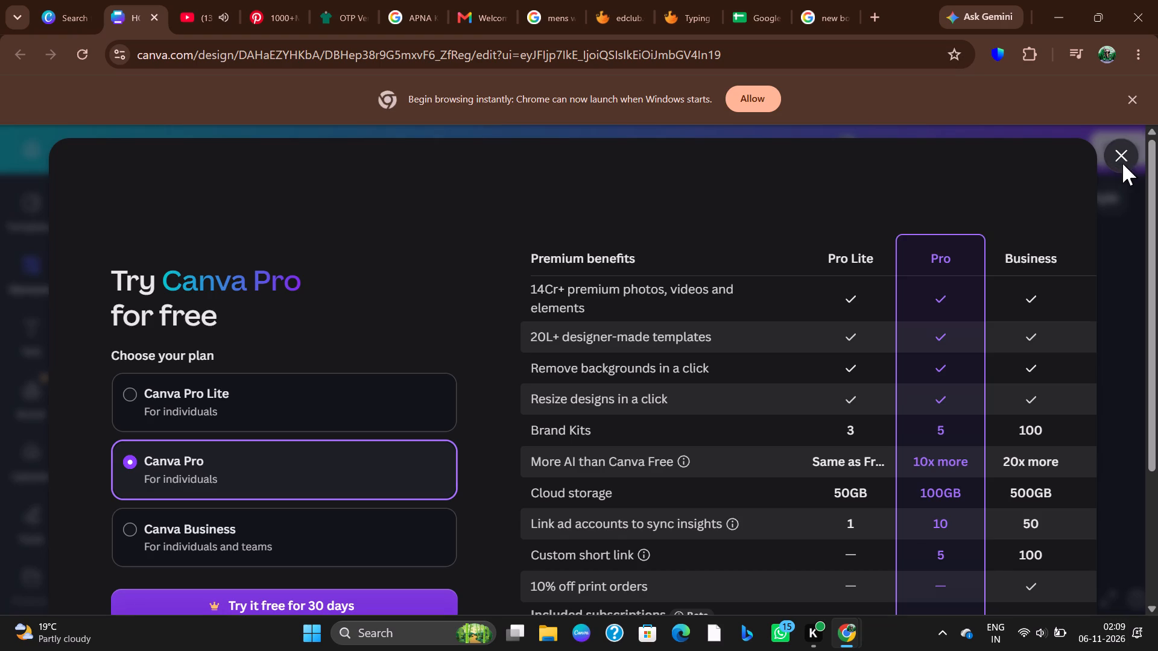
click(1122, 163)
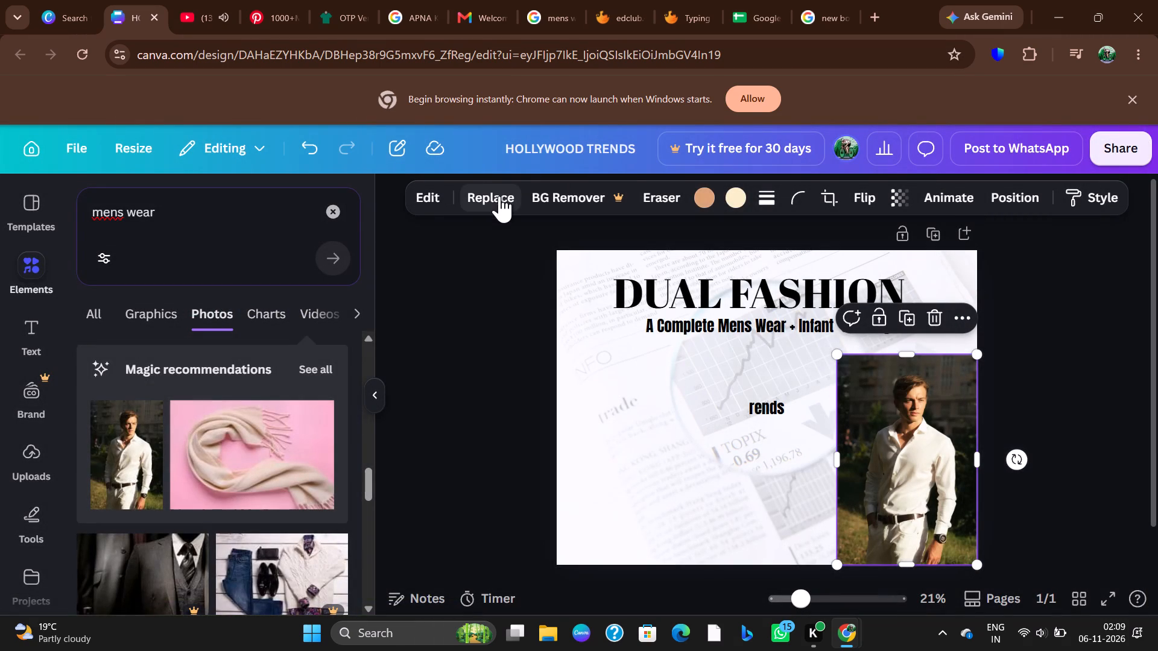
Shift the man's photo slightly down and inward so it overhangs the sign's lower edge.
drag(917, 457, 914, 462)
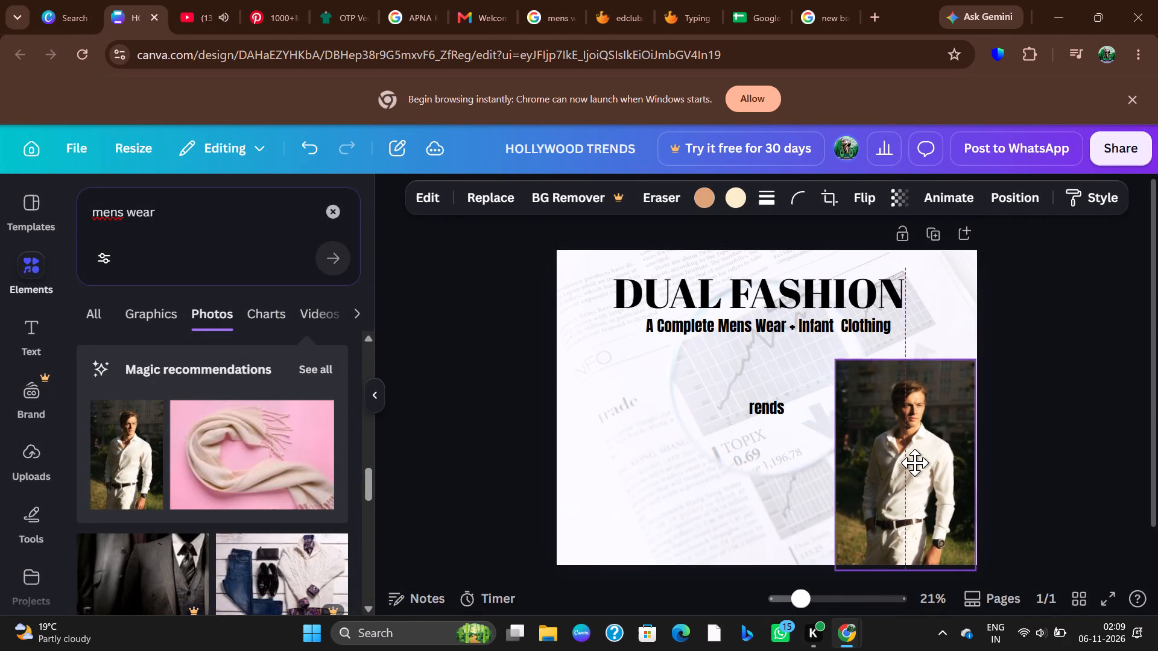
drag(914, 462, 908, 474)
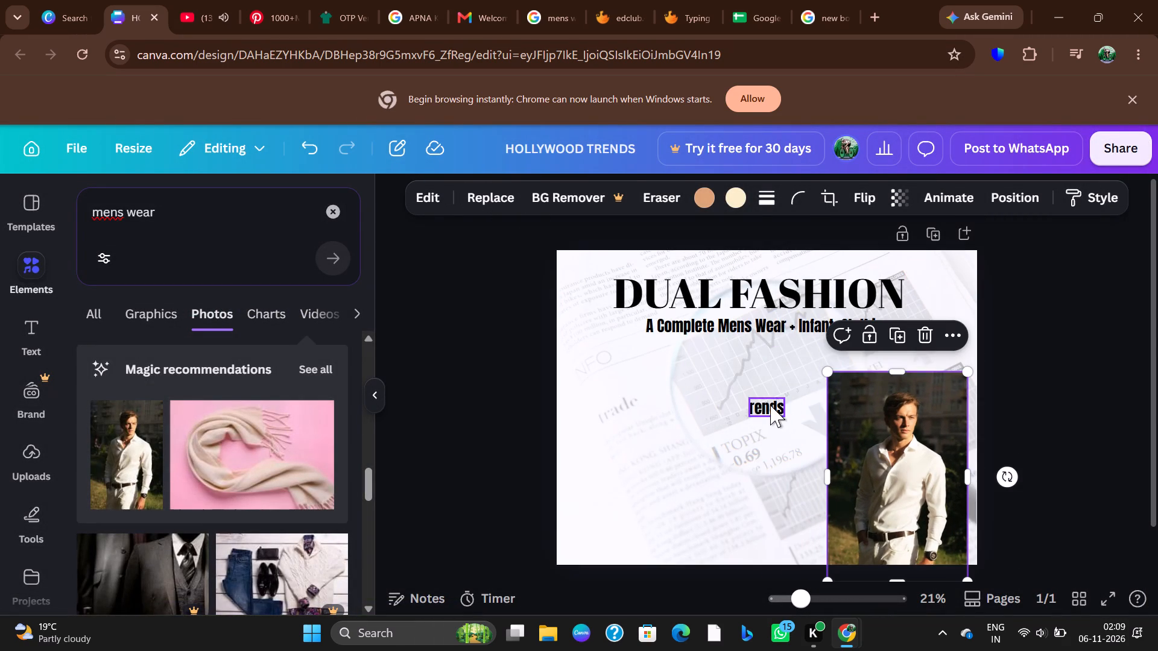
Take the leftover "rends" text off the page.
click(770, 405)
drag(770, 405, 921, 606)
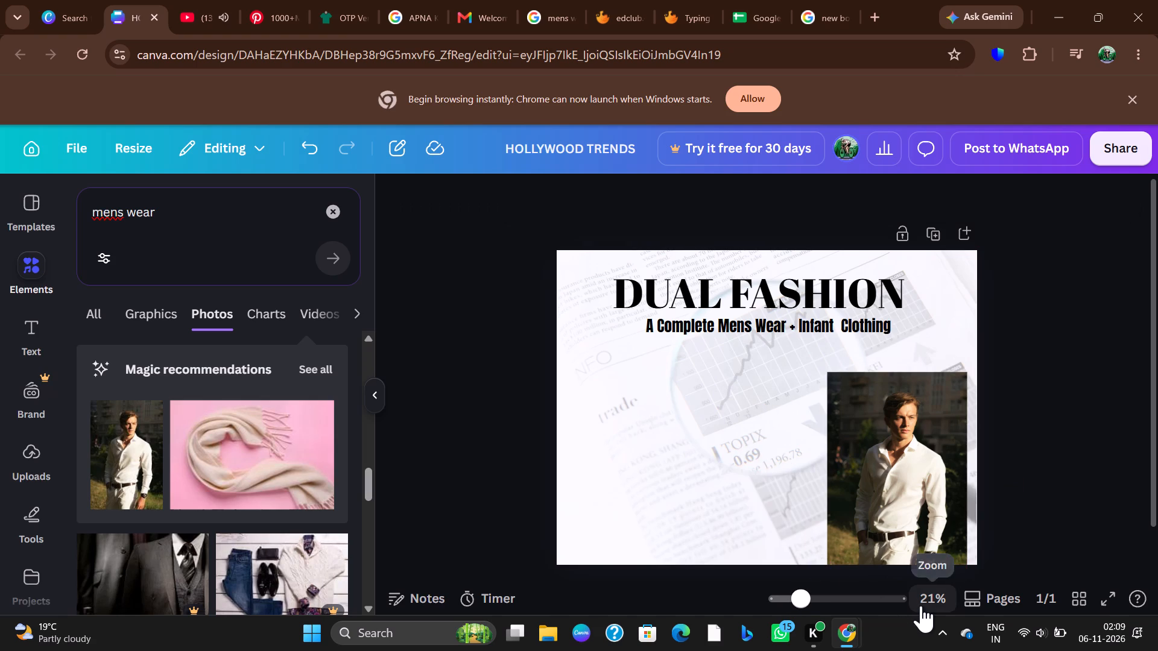
Reposition the man's photo beneath the clothing subheading, just left of the sign's centre and inside the lower edge.
click(867, 476)
drag(867, 476, 820, 444)
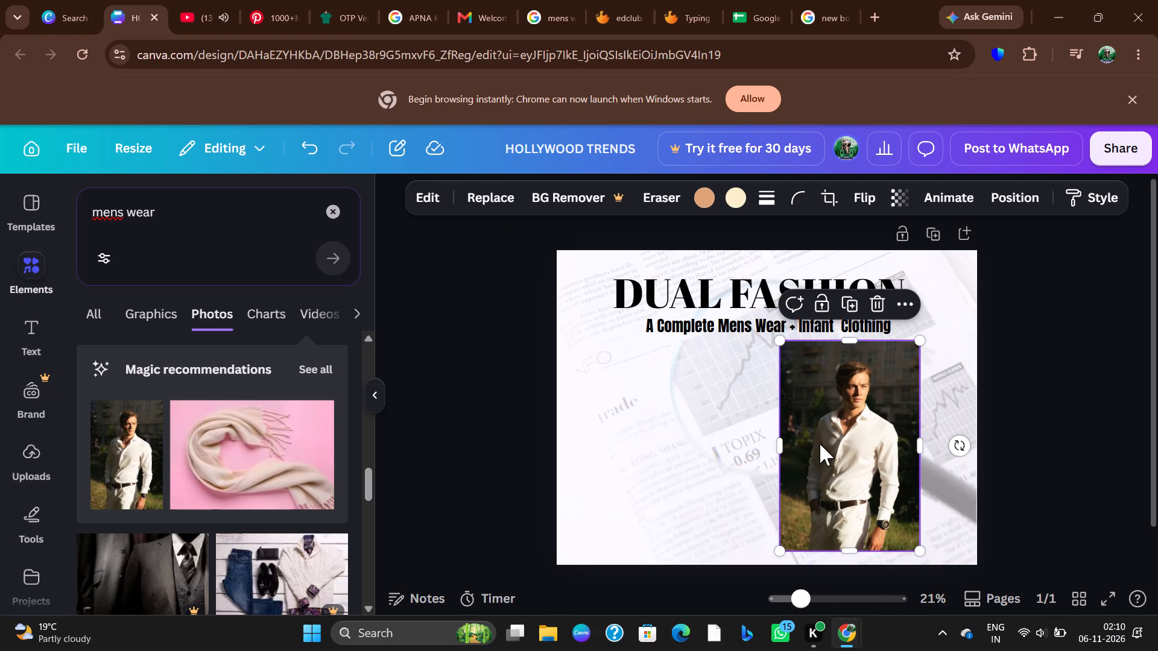
double_click(820, 444)
click(838, 421)
click(838, 421)
drag(838, 421, 688, 434)
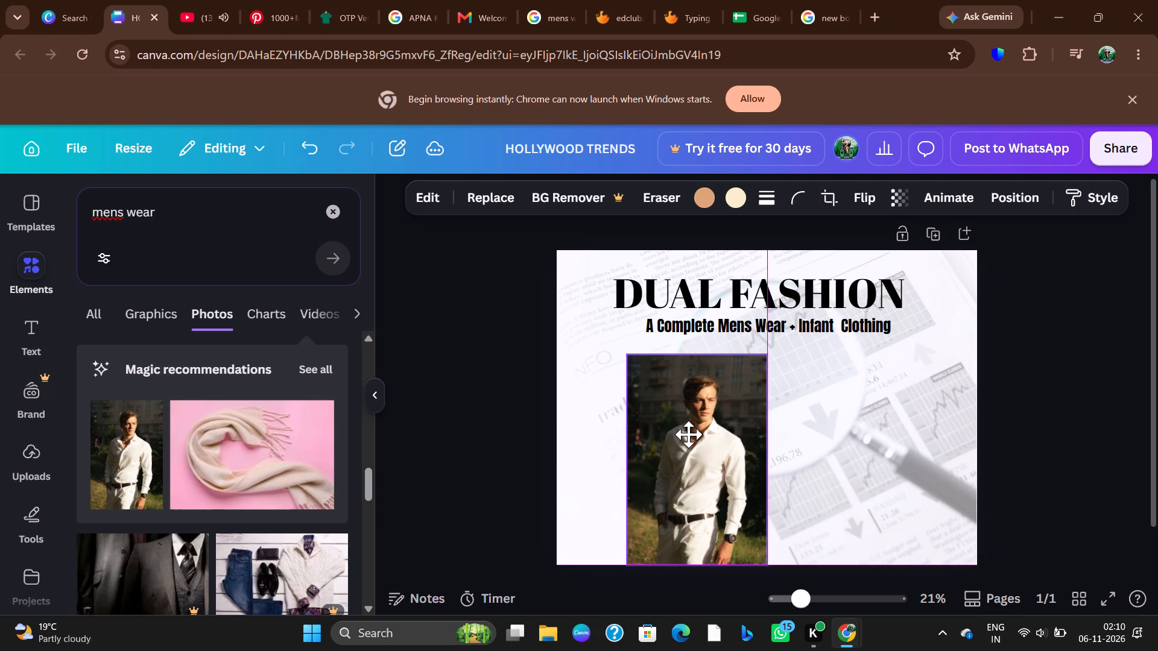
drag(688, 434, 691, 429)
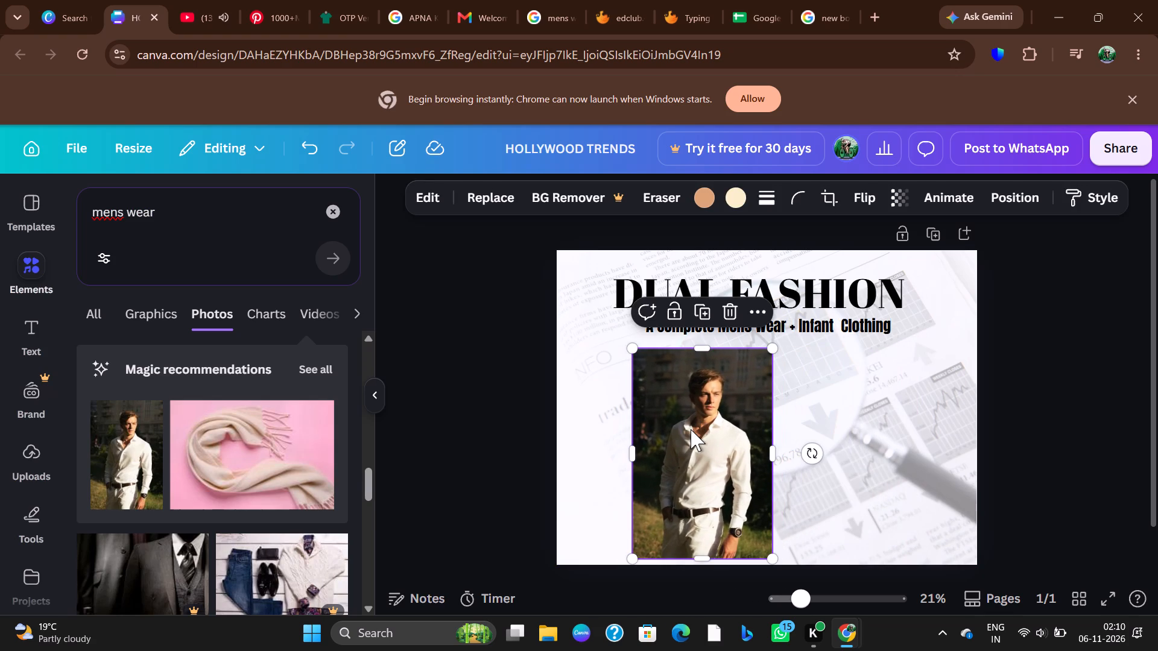
click(1058, 382)
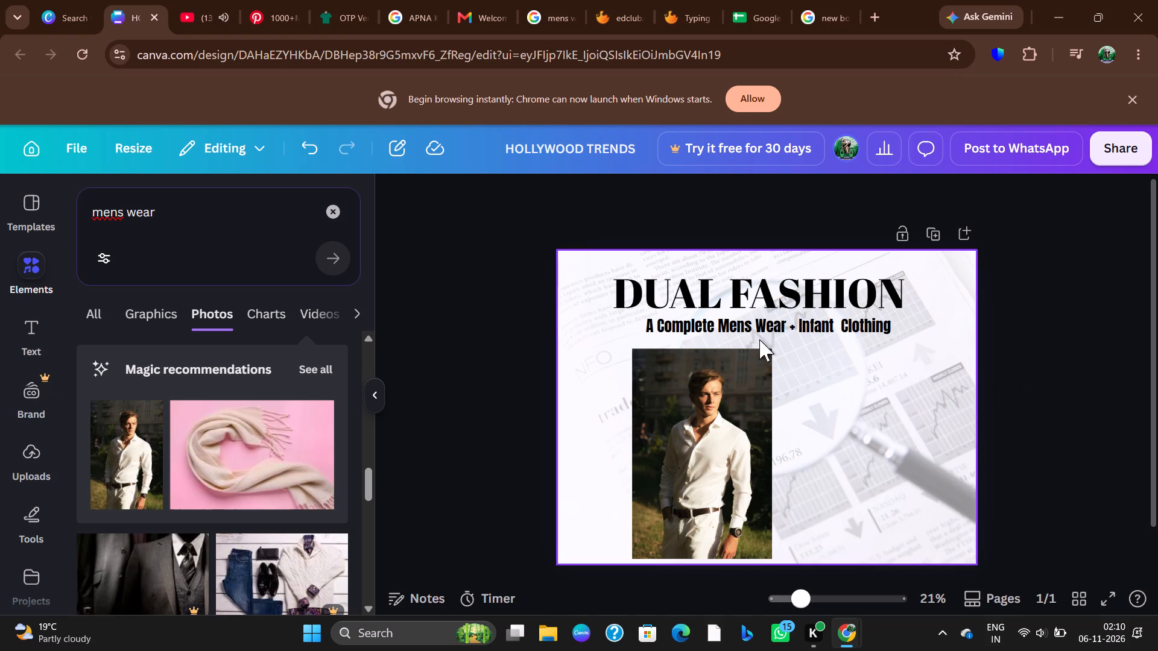
Search the photo elements for "mens wear plus infant clothing".
click(161, 222)
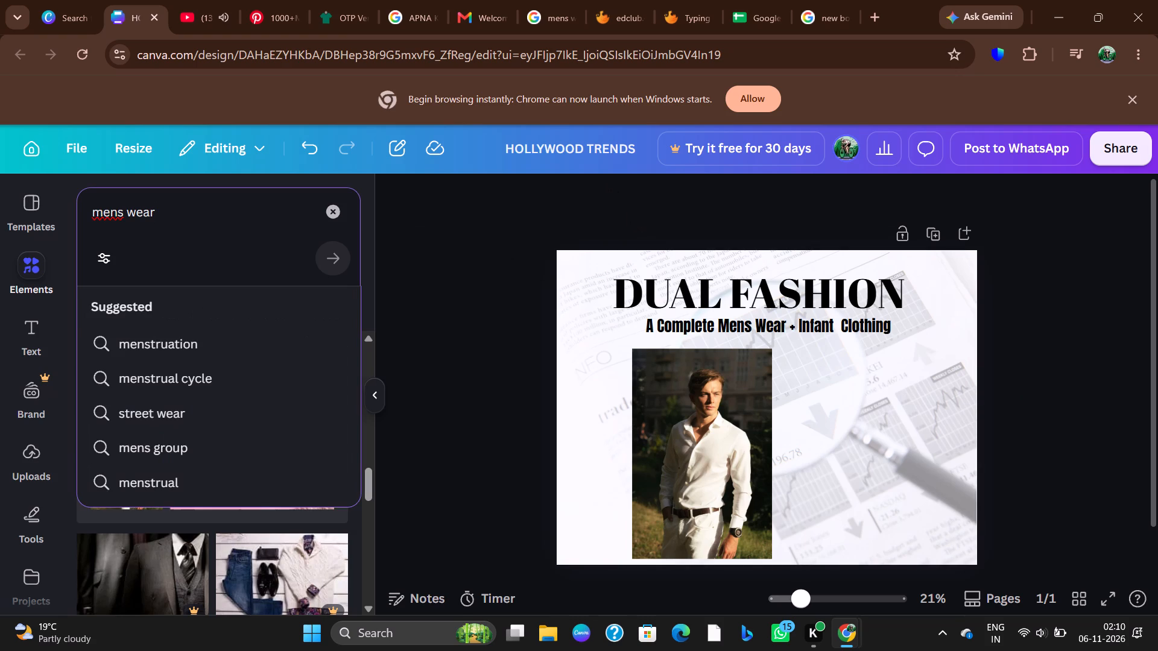
key(space)
text(plus)
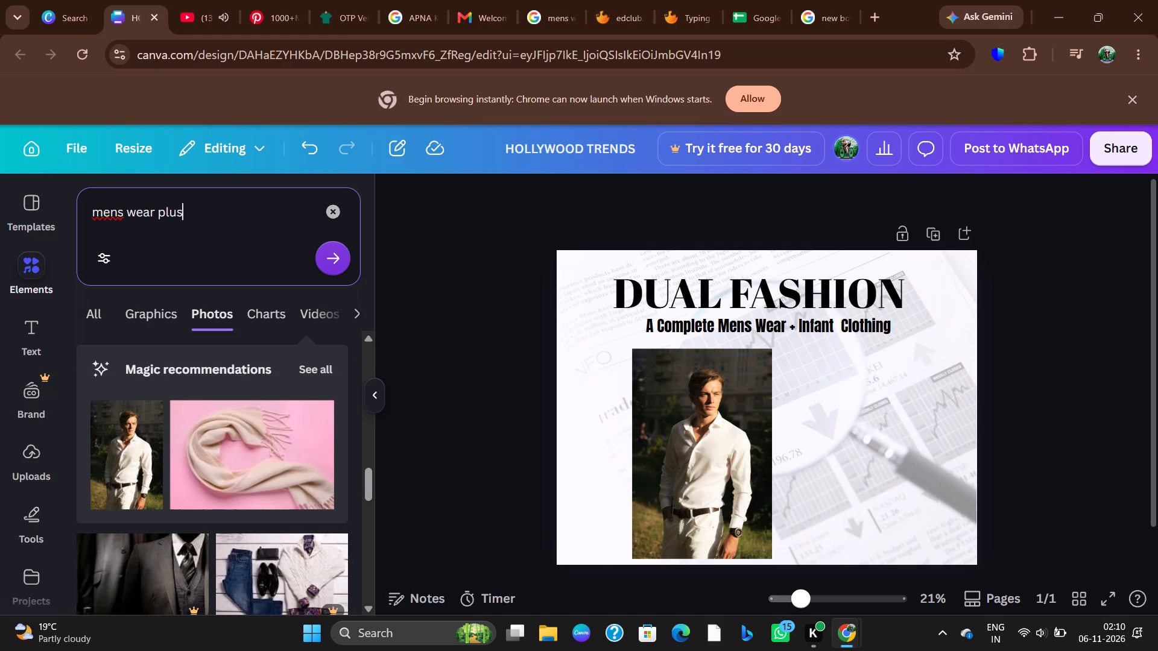
key(space)
text(infant)
key(space)
text(clo)
key(t)
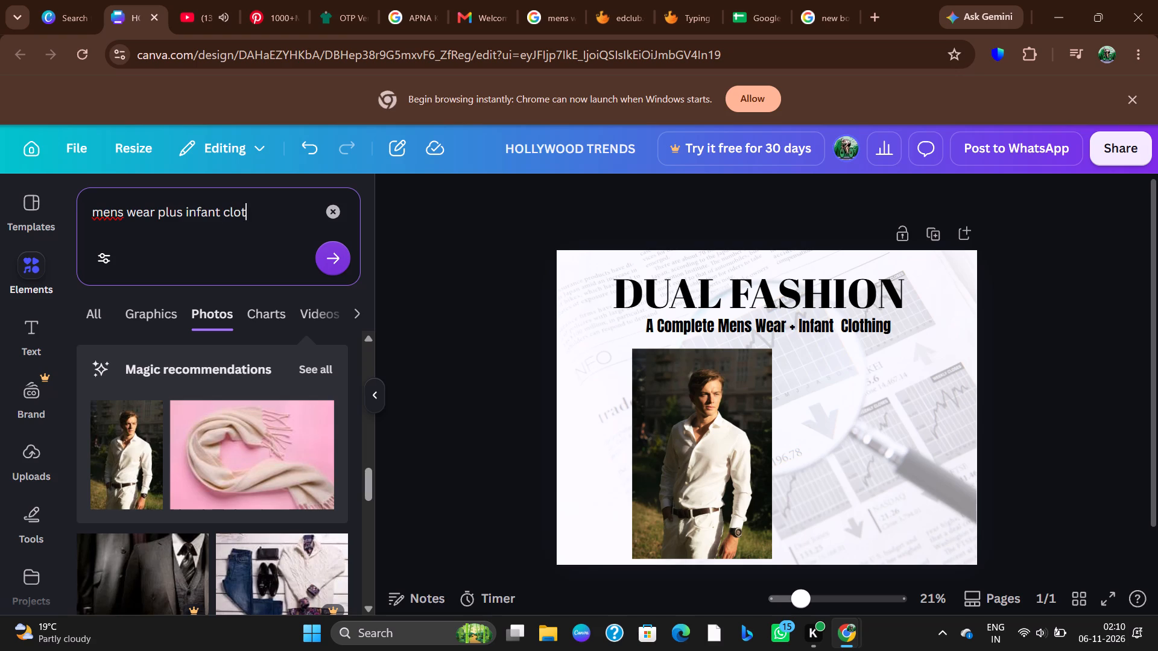
text(hing)
key(Return)
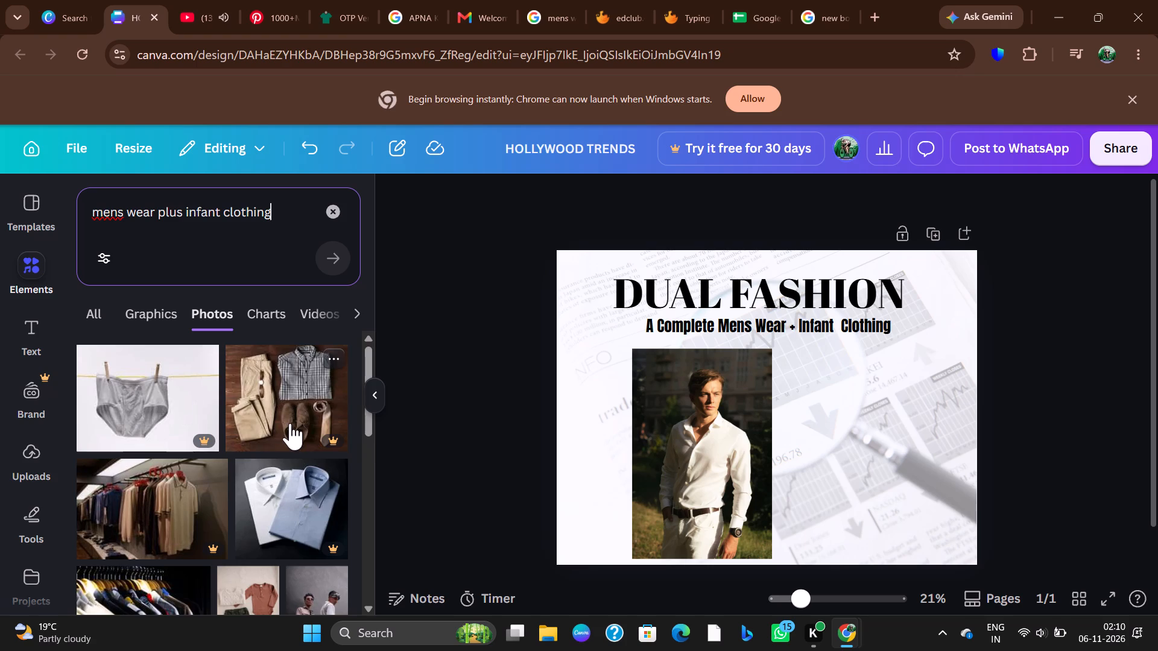
Look through the photo results for menswear and infant clothing for another image suited to the sign.
scroll(290, 423, down, 3)
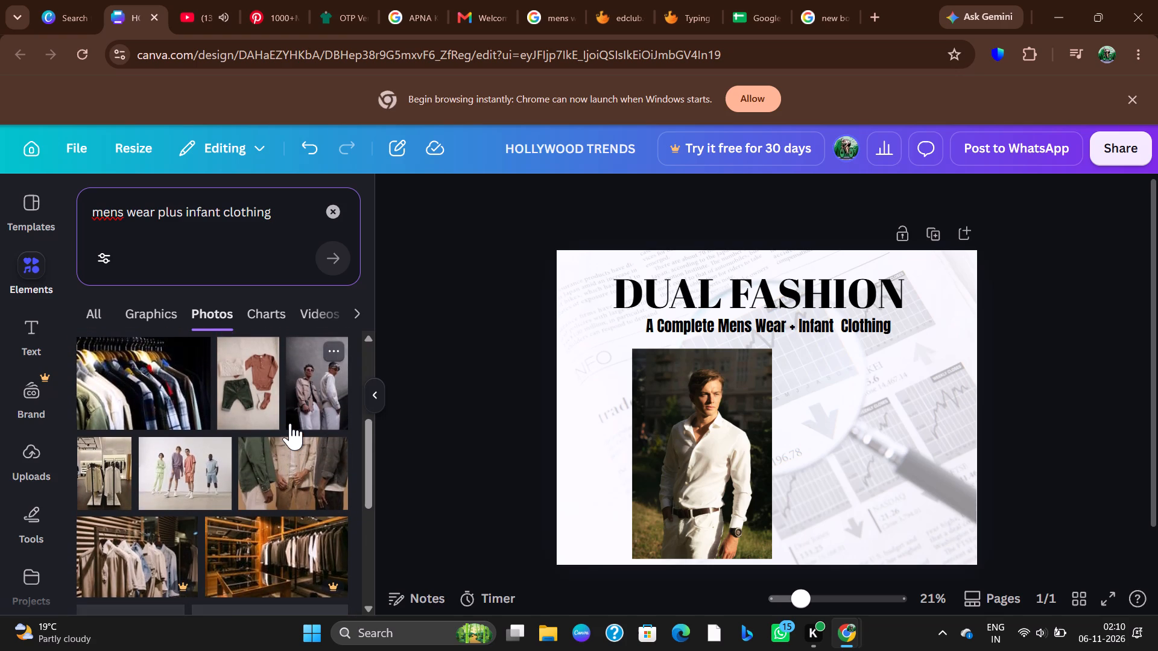
scroll(290, 423, up, 2)
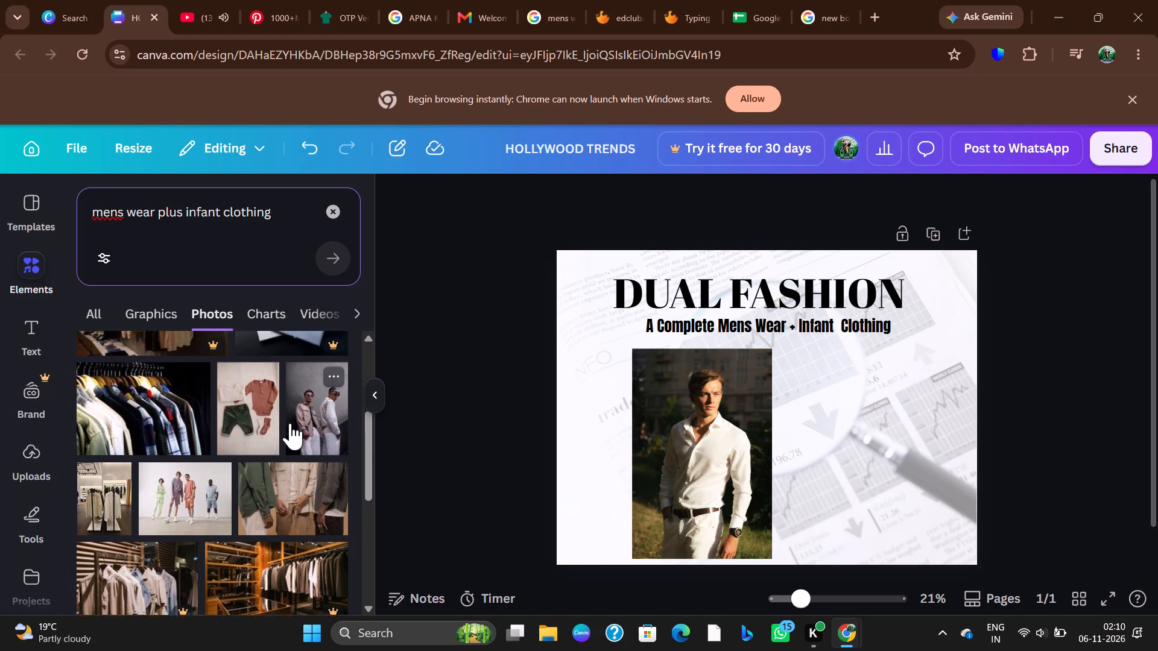
scroll(290, 423, up, 1)
scroll(290, 423, down, 3)
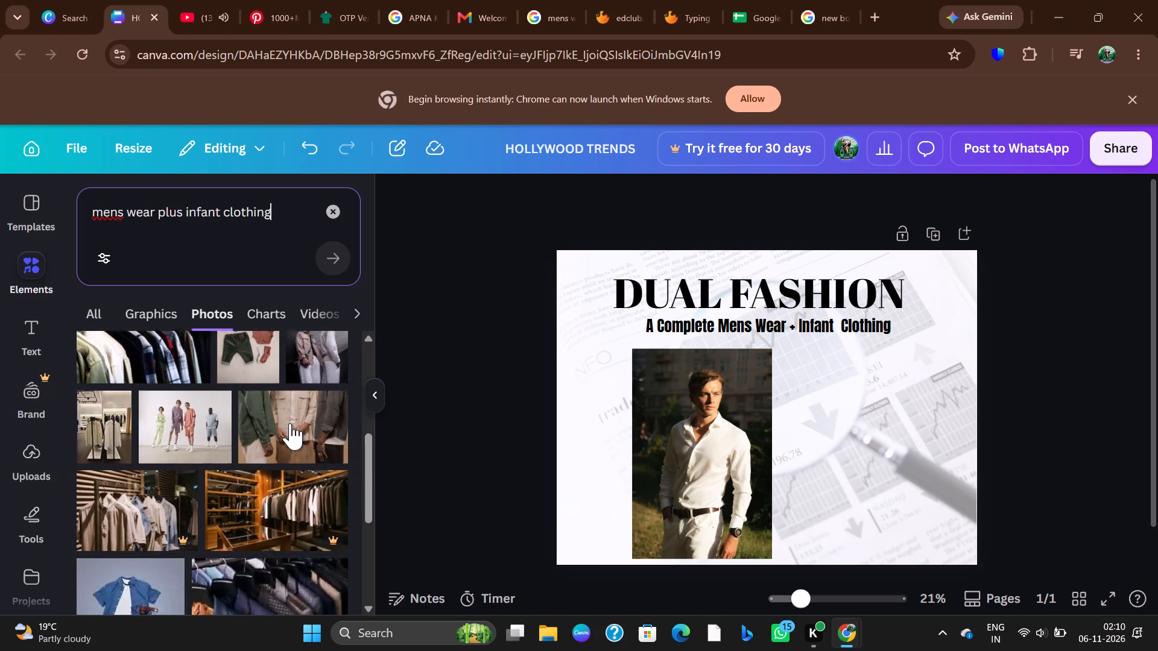
scroll(290, 423, down, 3)
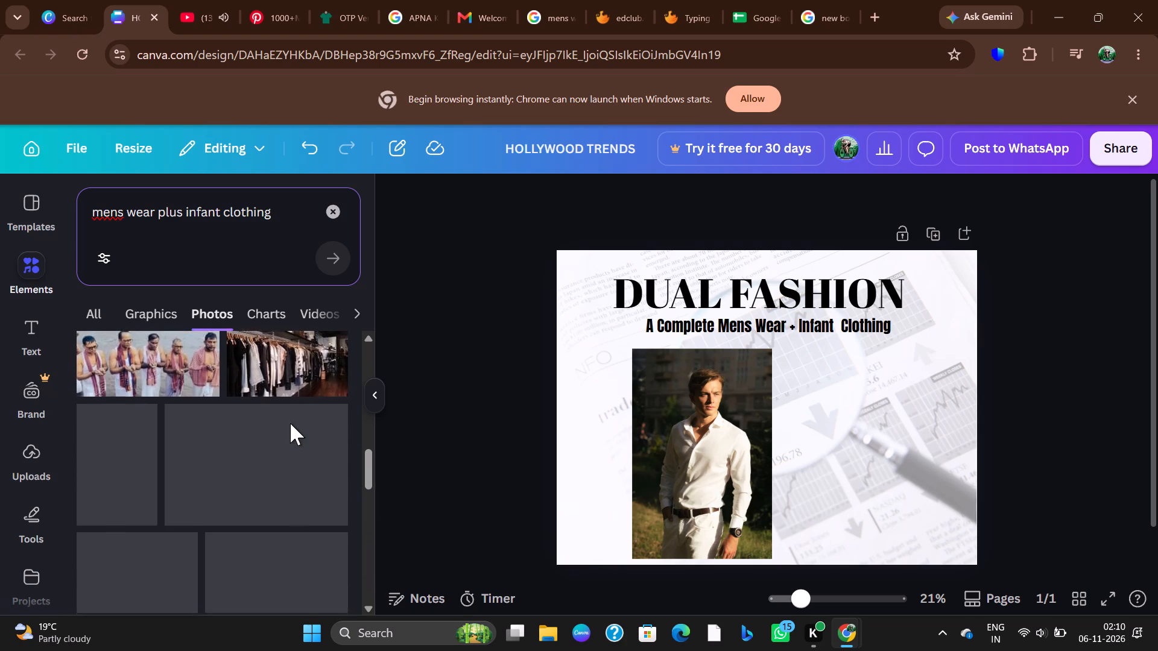
scroll(290, 423, down, 1)
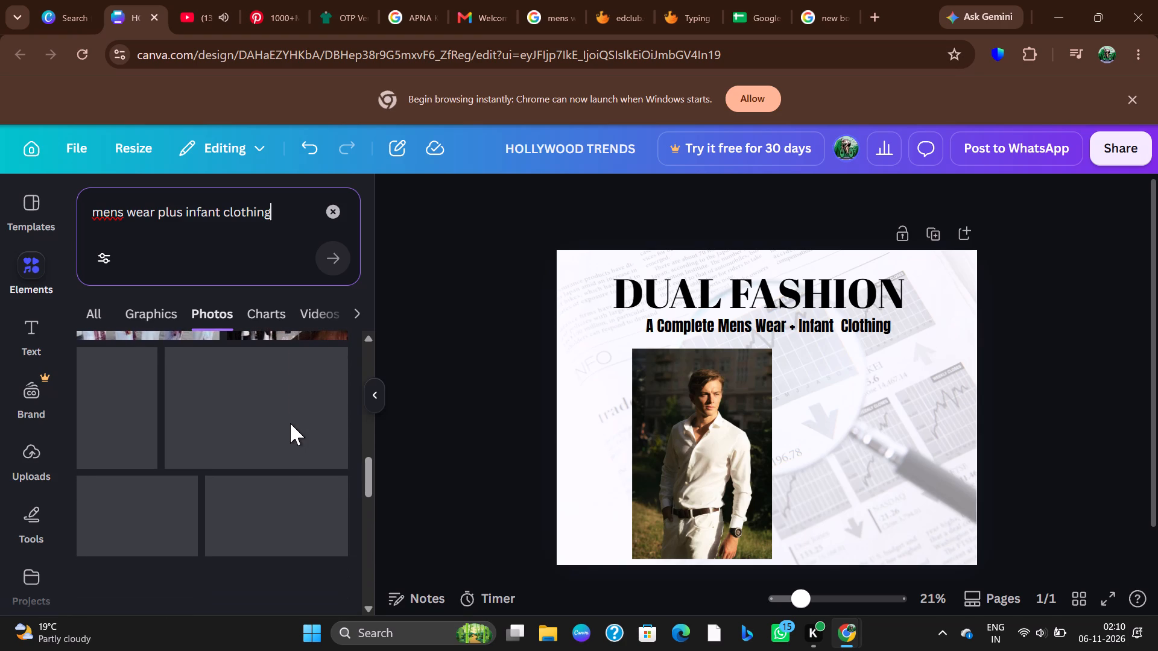
scroll(290, 423, down, 1)
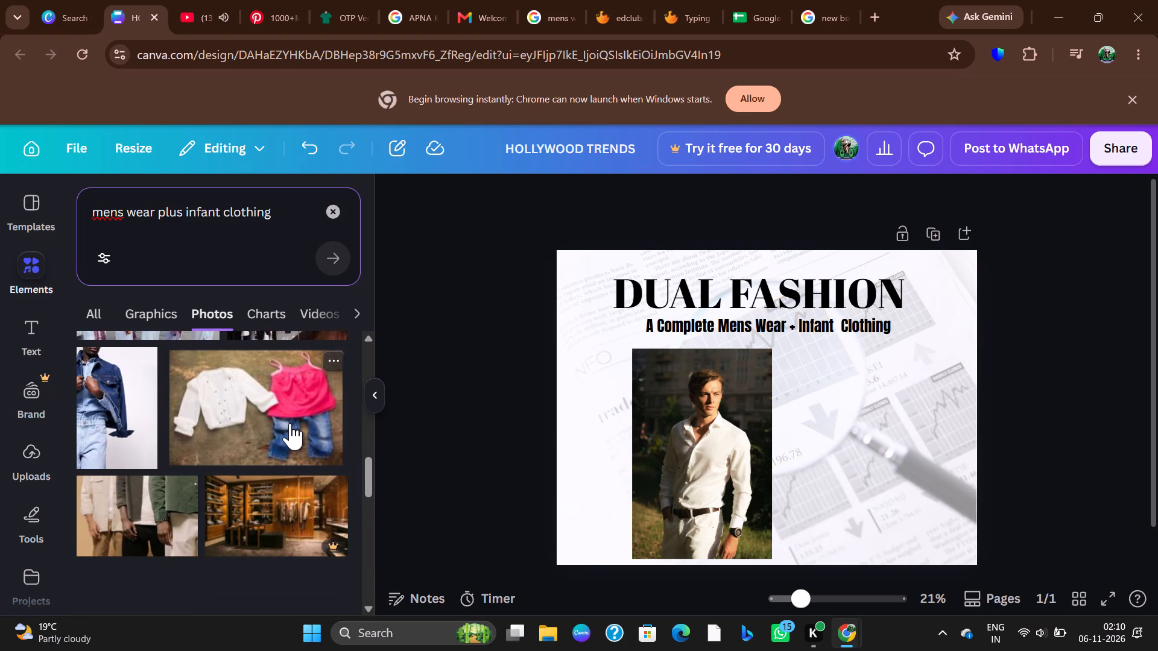
scroll(290, 423, down, 1)
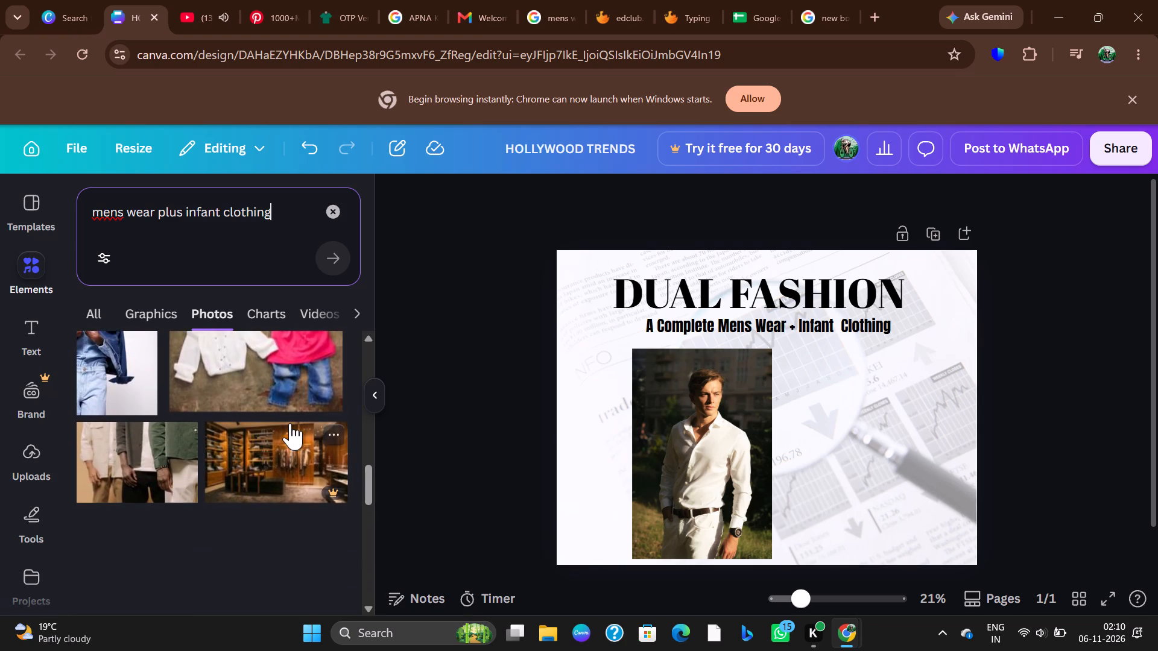
scroll(290, 423, down, 1)
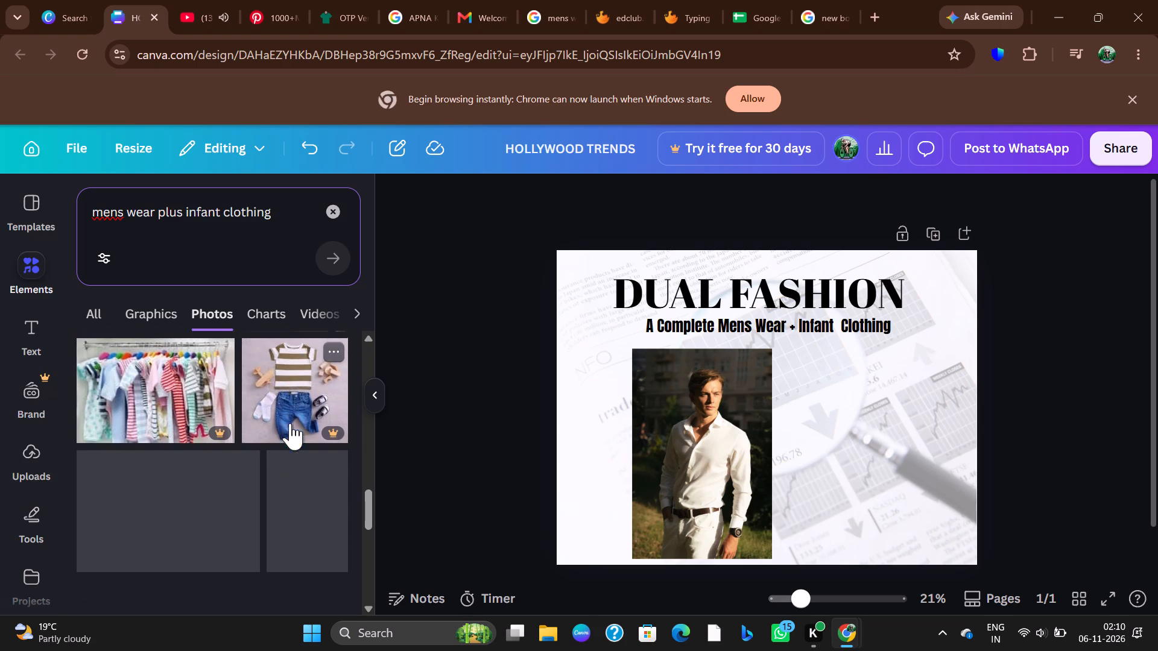
scroll(290, 423, down, 1)
scroll(290, 423, up, 1)
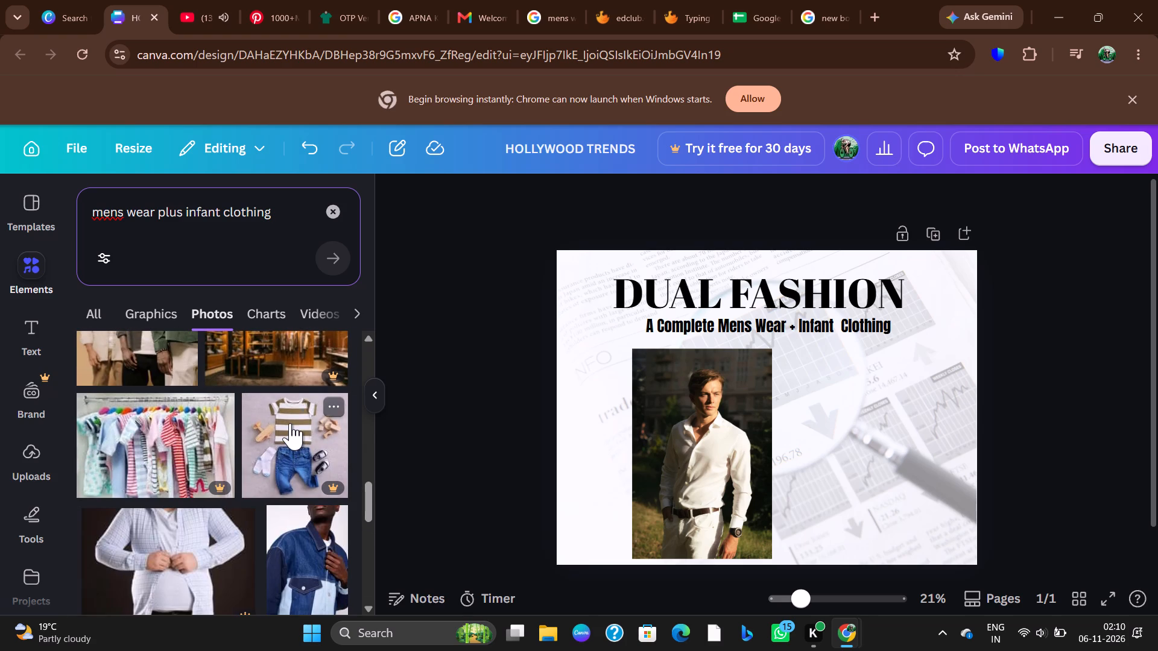
scroll(290, 423, down, 1)
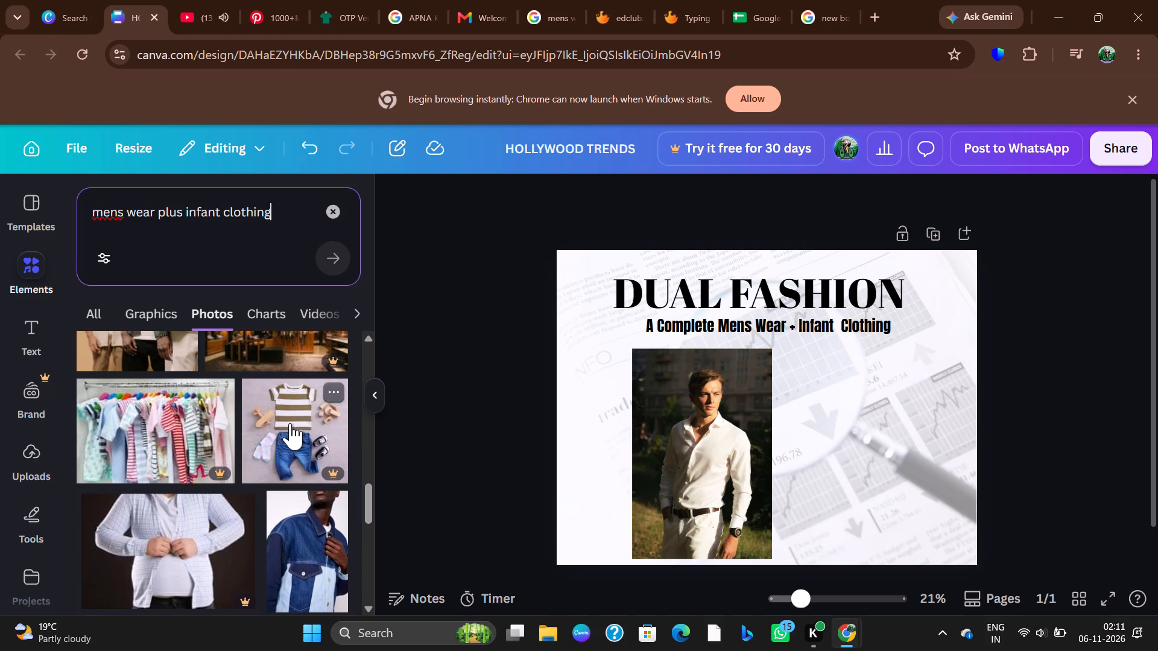
scroll(228, 434, down, 2)
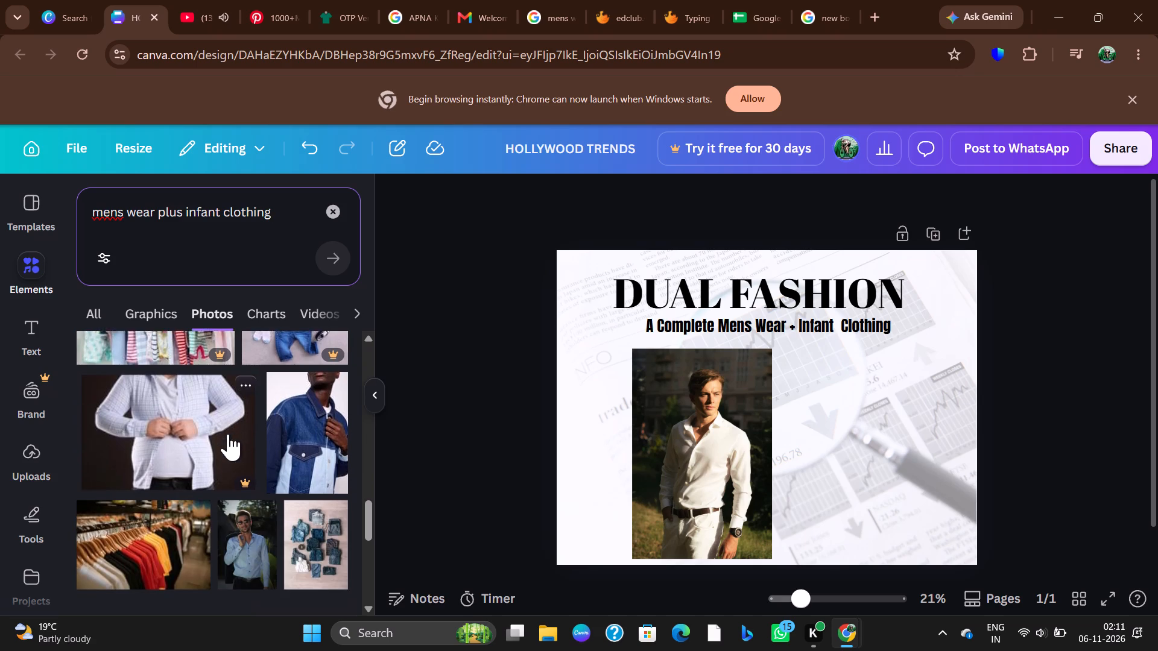
scroll(228, 434, down, 4)
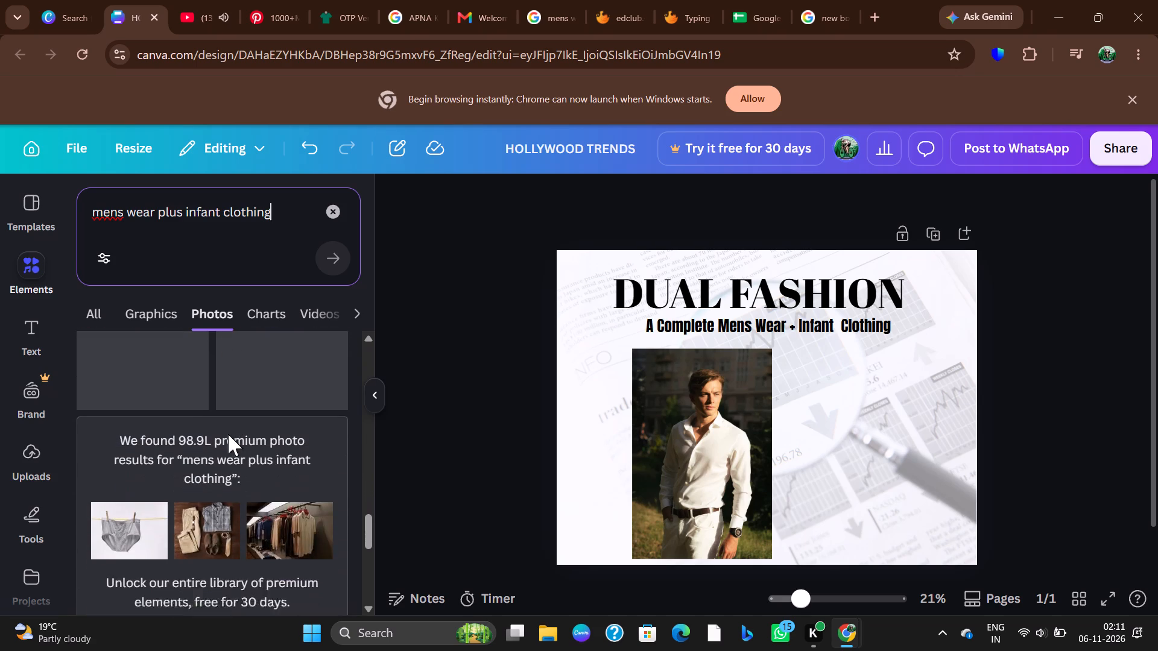
scroll(228, 434, down, 3)
scroll(228, 434, up, 1)
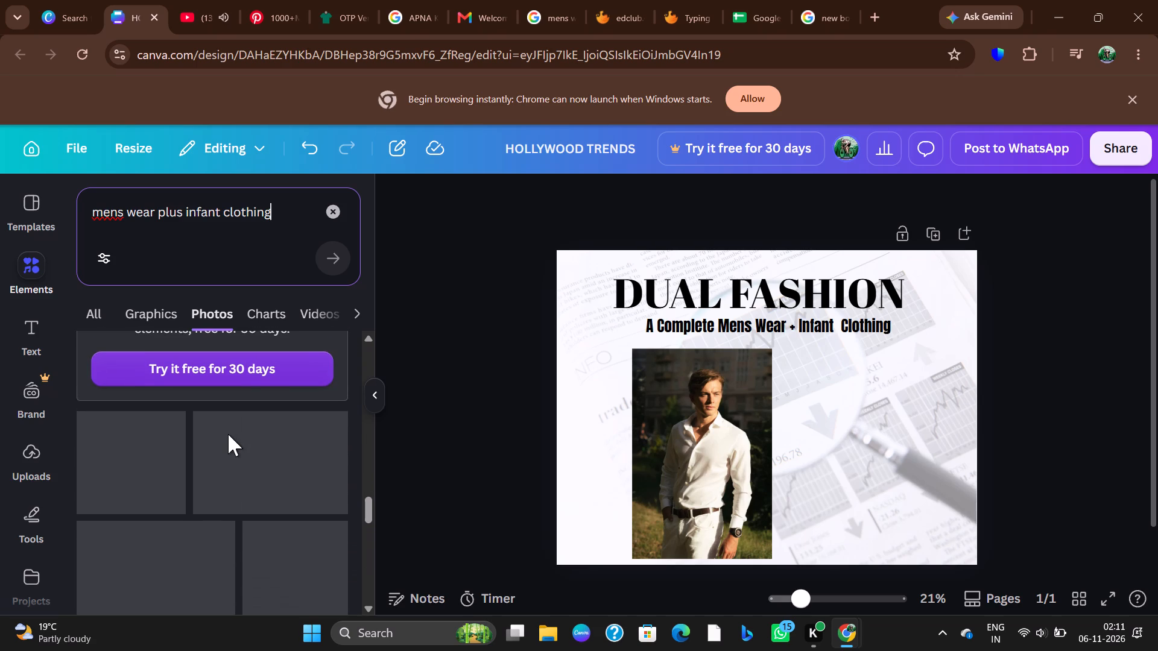
scroll(228, 434, down, 2)
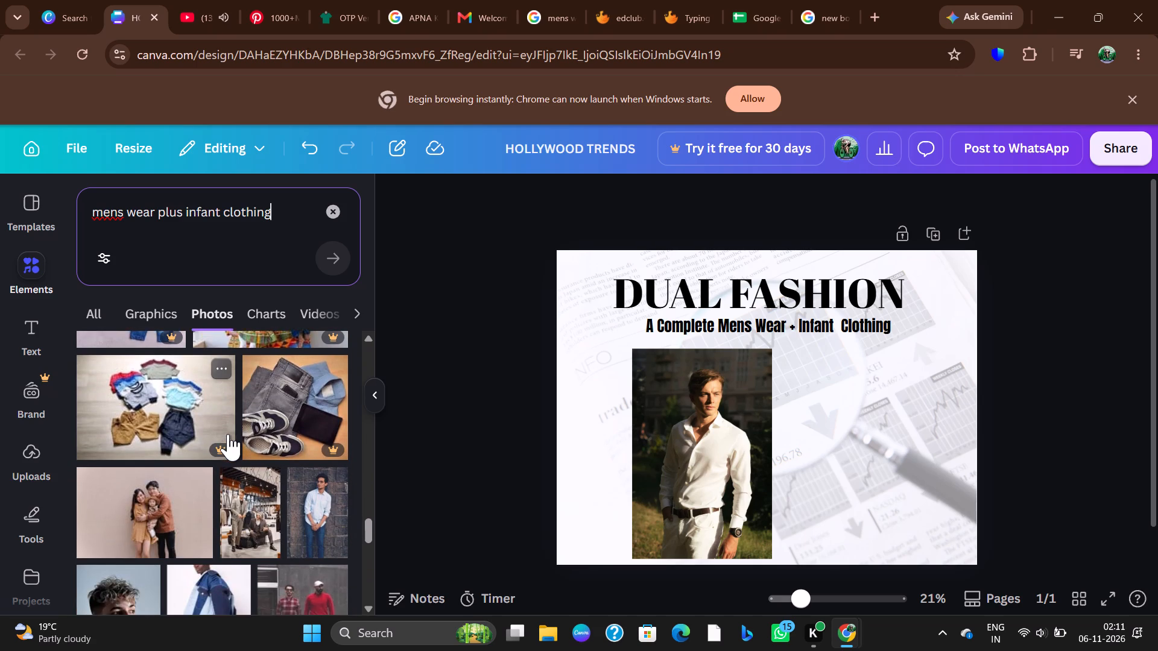
scroll(228, 434, down, 2)
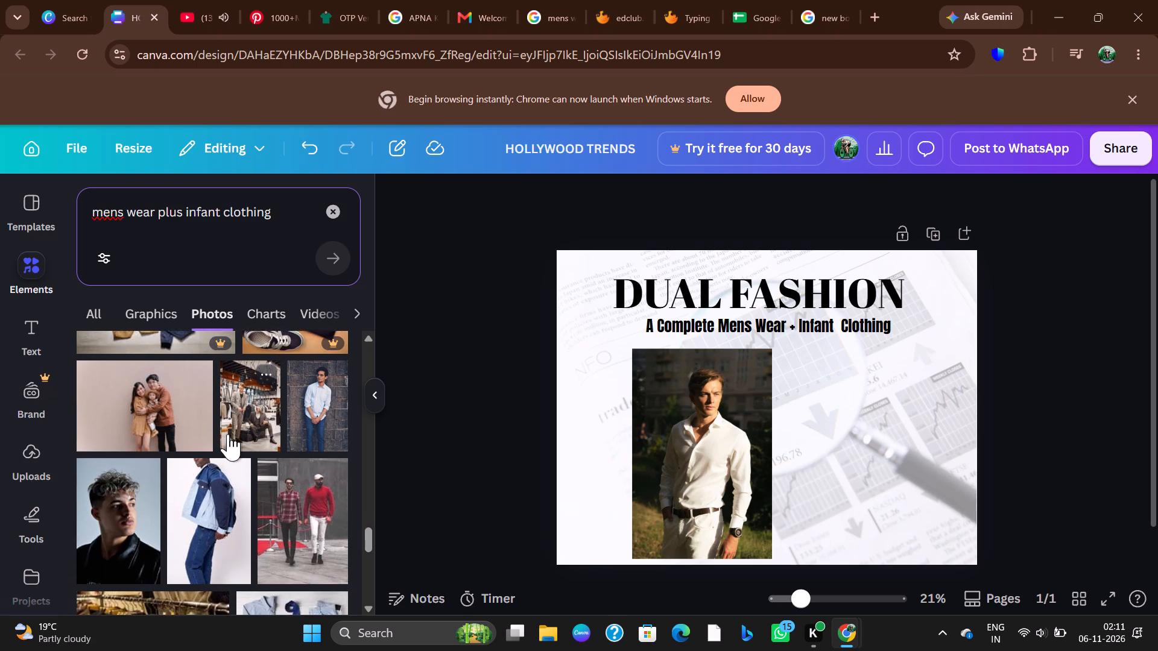
scroll(228, 434, down, 1)
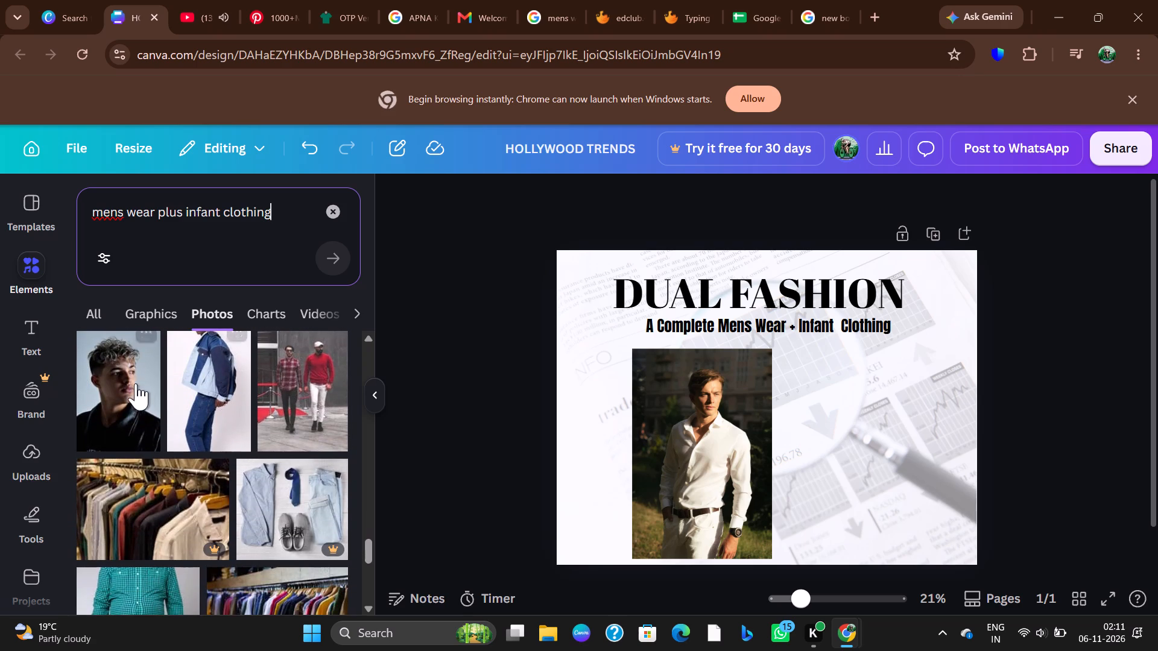
Add the portrait of the curly-haired man in a black jacket and place it over the sign's lower-left corner.
click(126, 380)
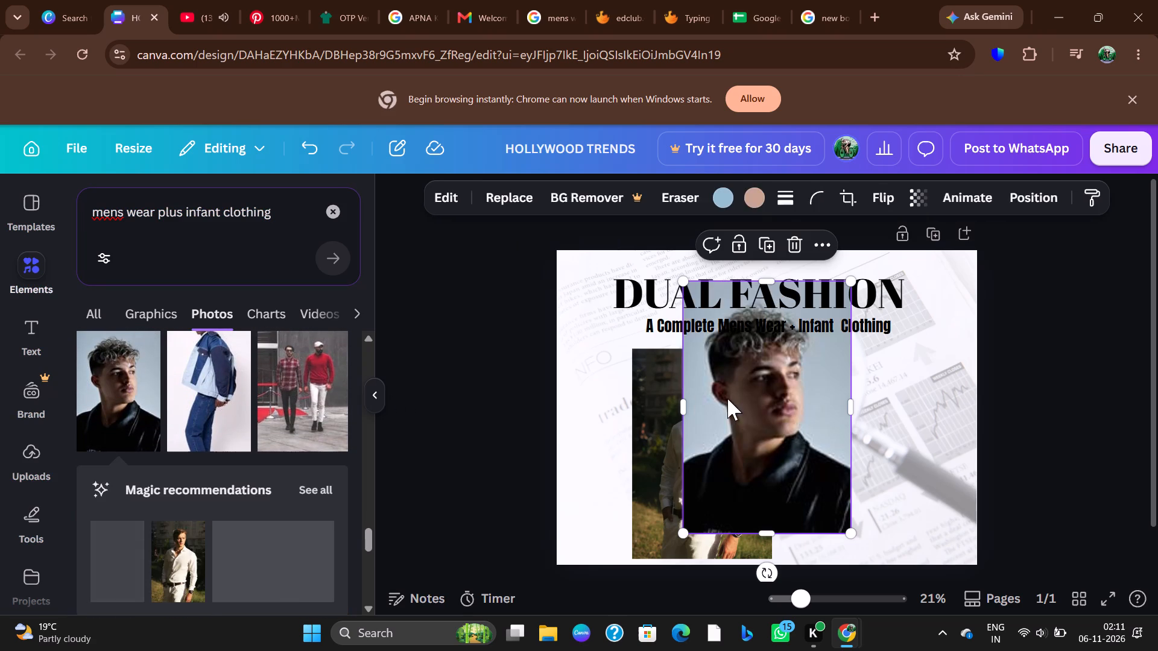
drag(783, 414, 868, 464)
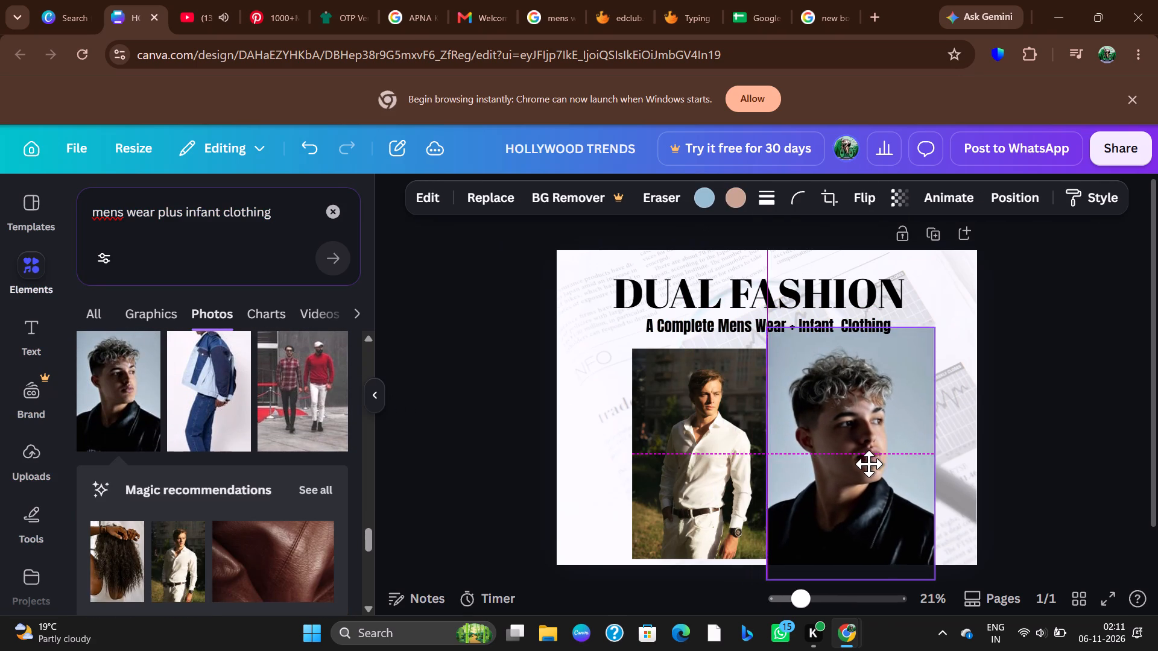
drag(868, 464, 647, 530)
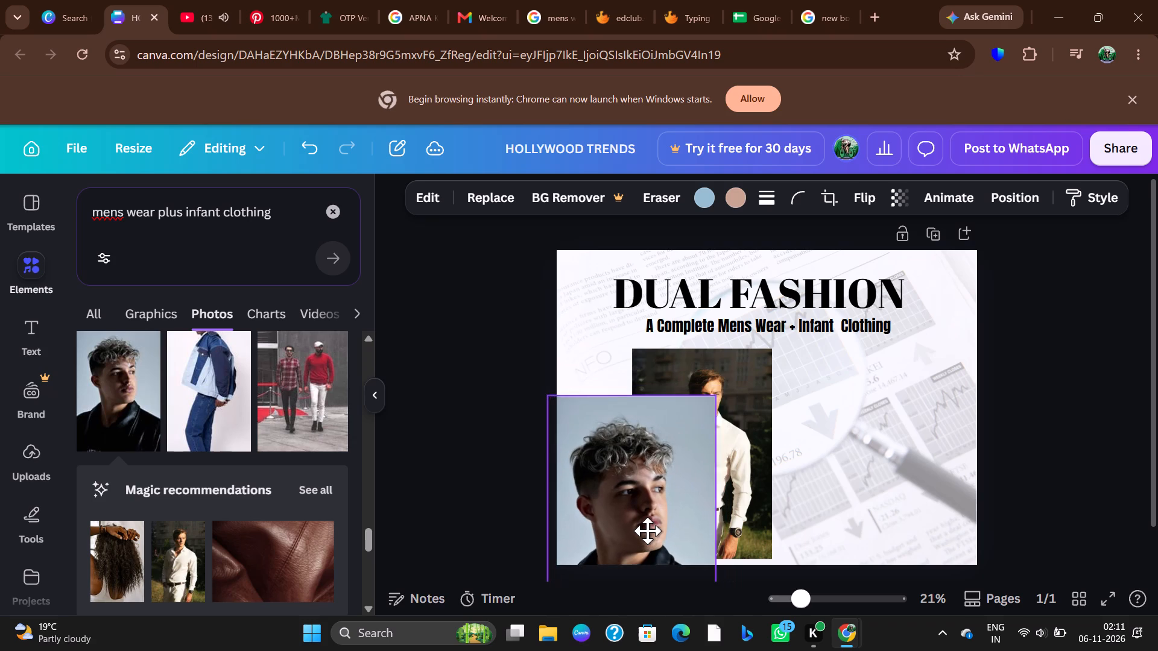
drag(647, 530, 647, 533)
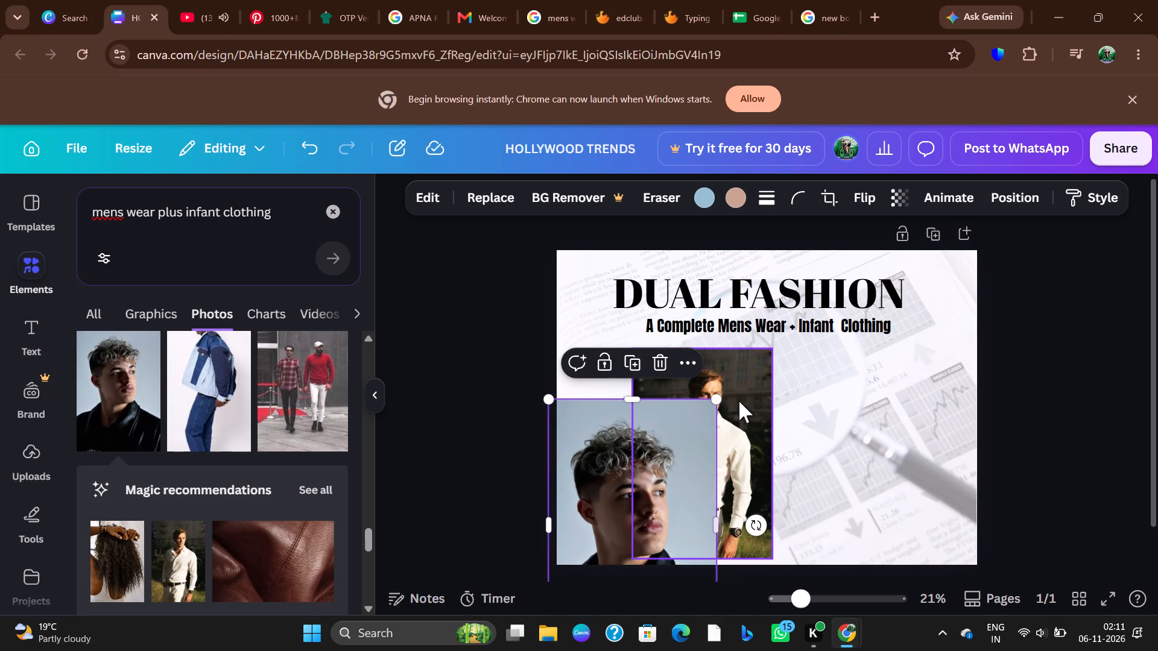
Enlarge the curly-haired man's portrait to about 381.5 by 573.7, so its top edge meets the sign's top edge.
drag(717, 401, 880, 318)
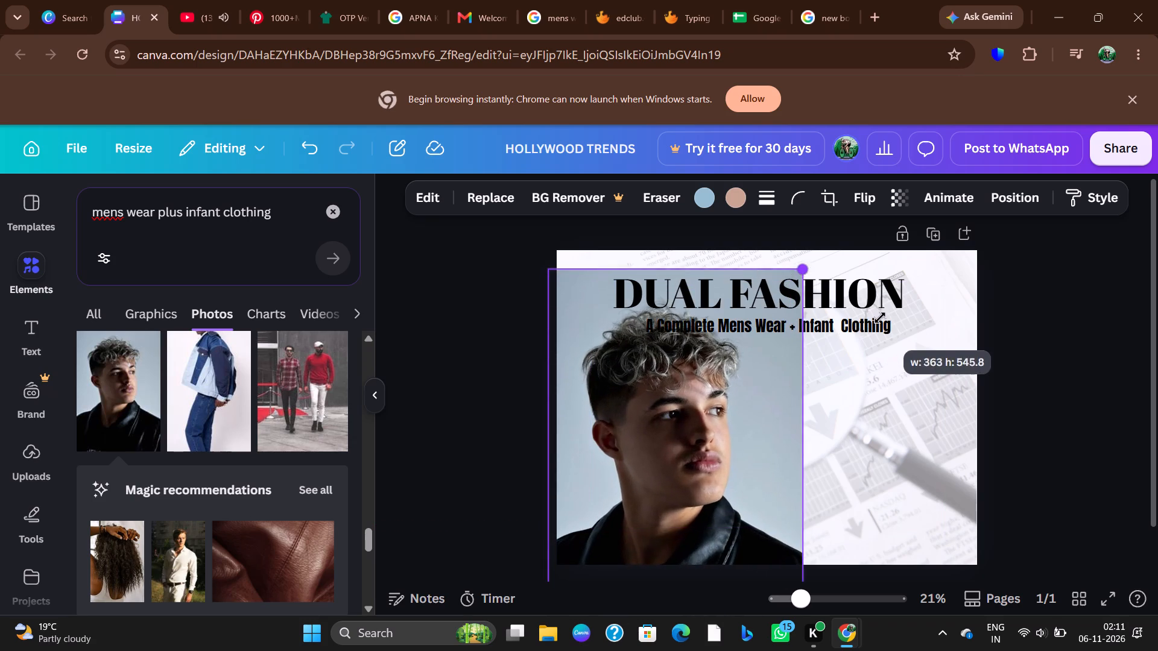
drag(880, 318, 906, 313)
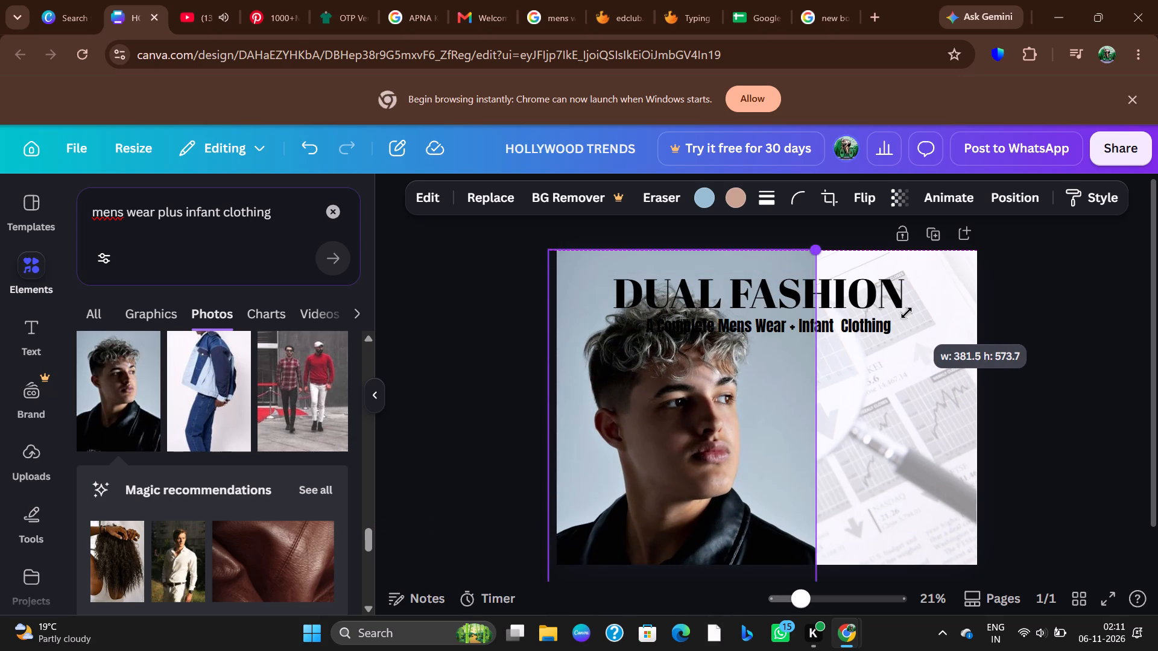
drag(906, 313, 937, 316)
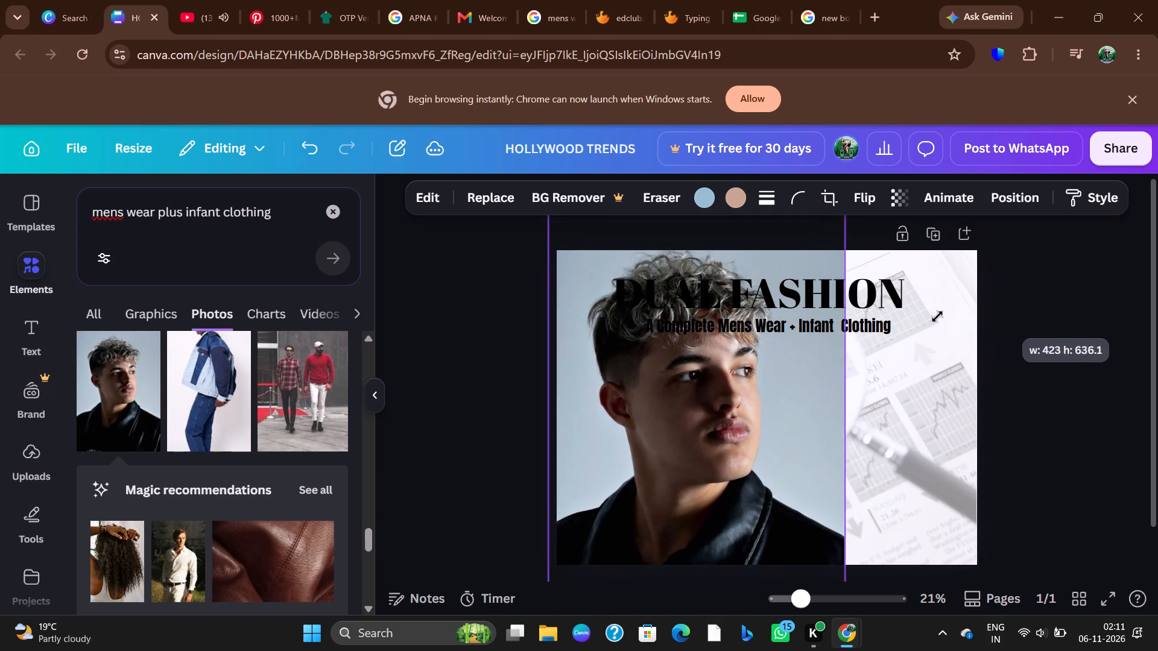
drag(937, 316, 894, 325)
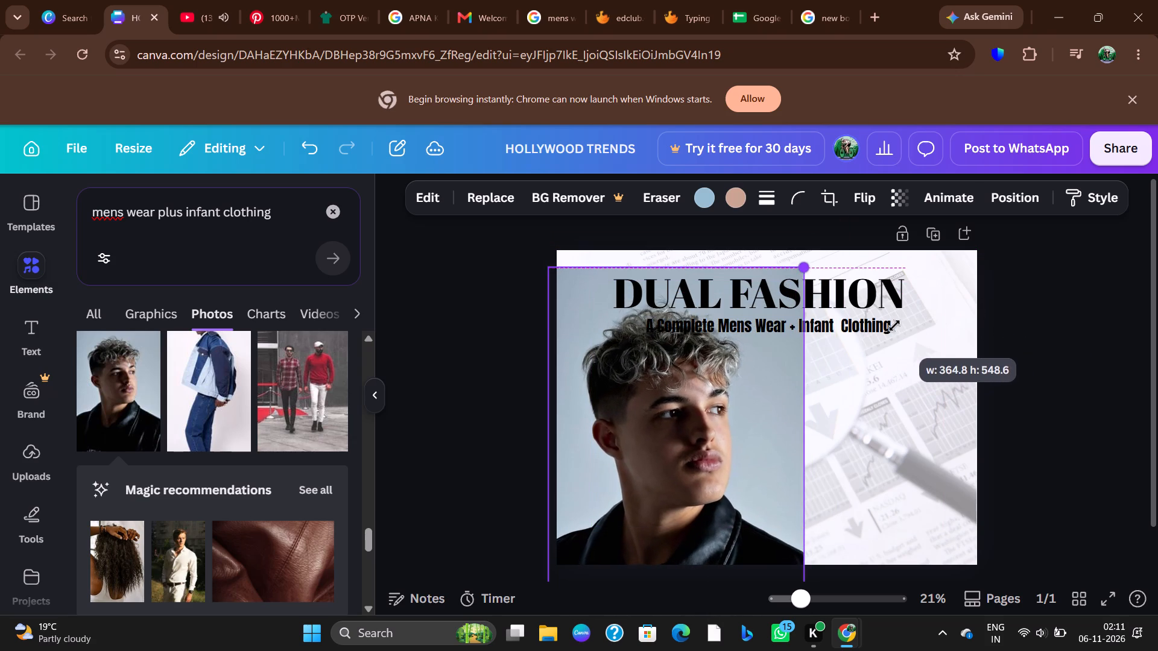
drag(894, 325, 915, 322)
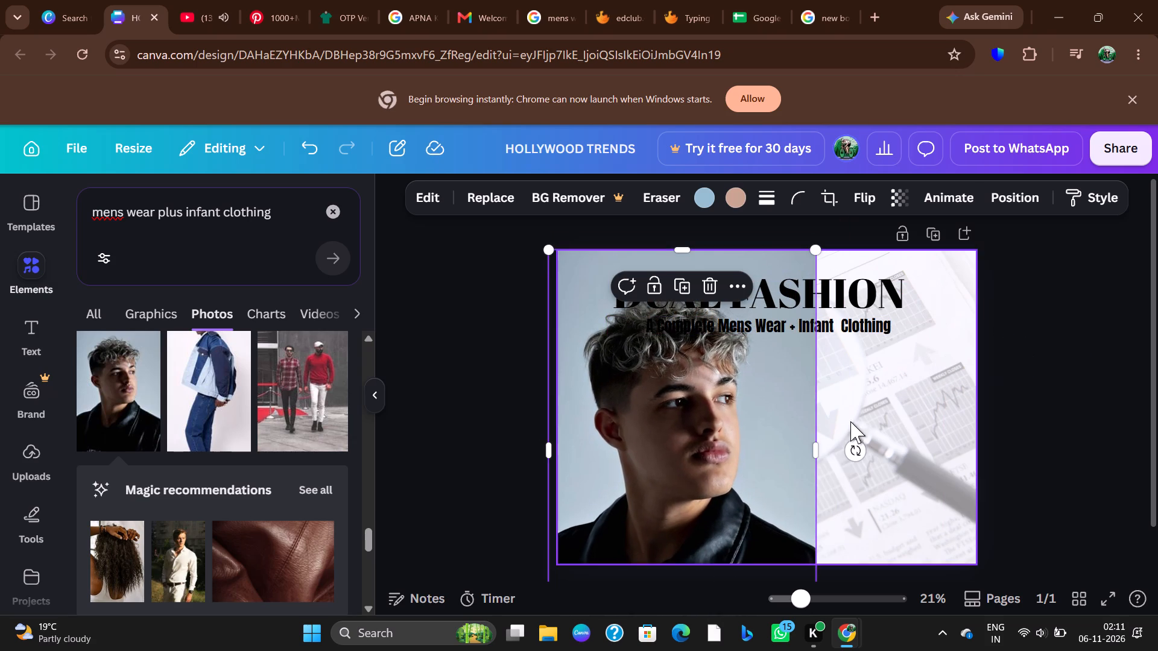
Shift the enlarged portrait to overhang the sign's left edge, covering roughly the left third from top to bottom.
drag(774, 442, 670, 474)
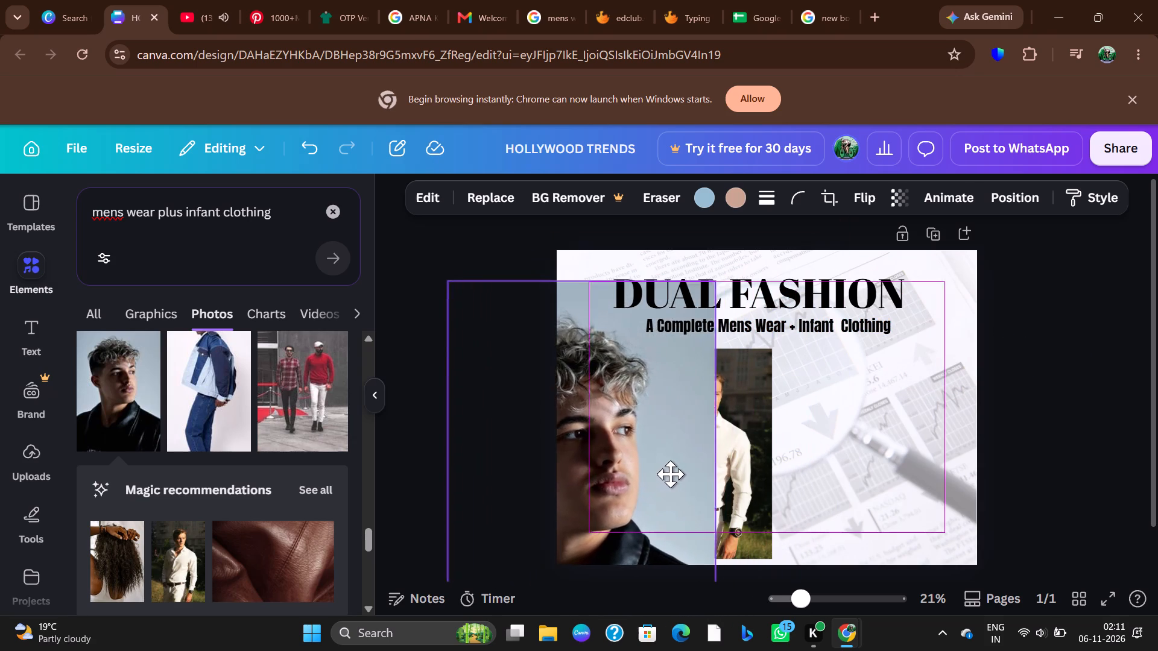
drag(670, 474, 674, 518)
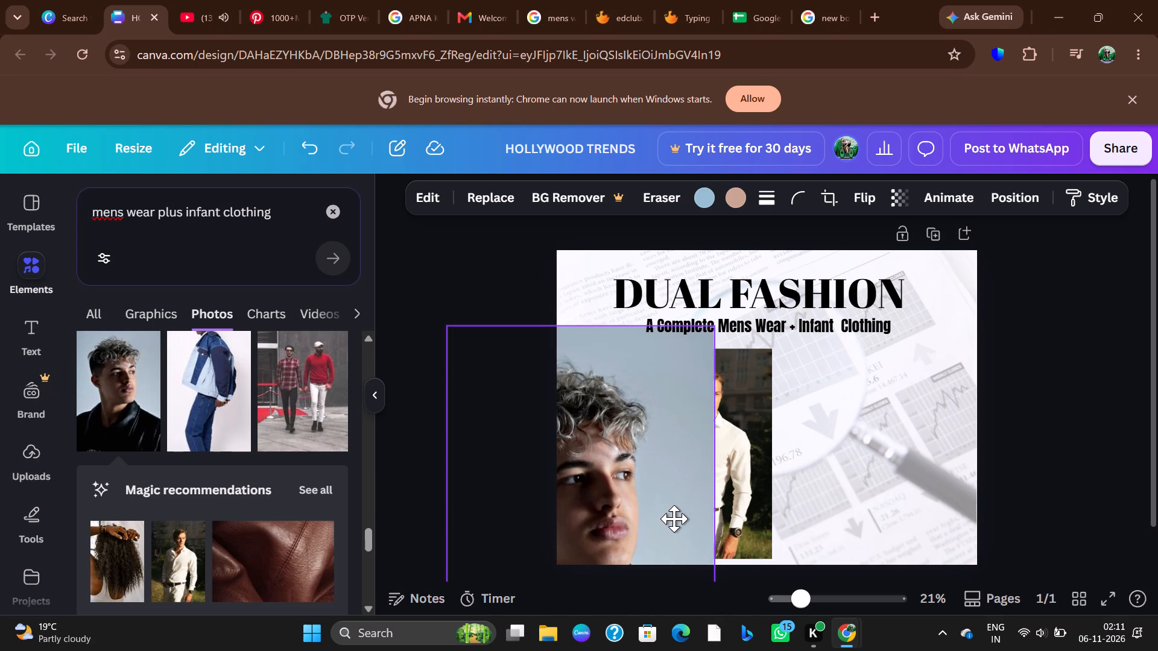
drag(674, 518, 637, 451)
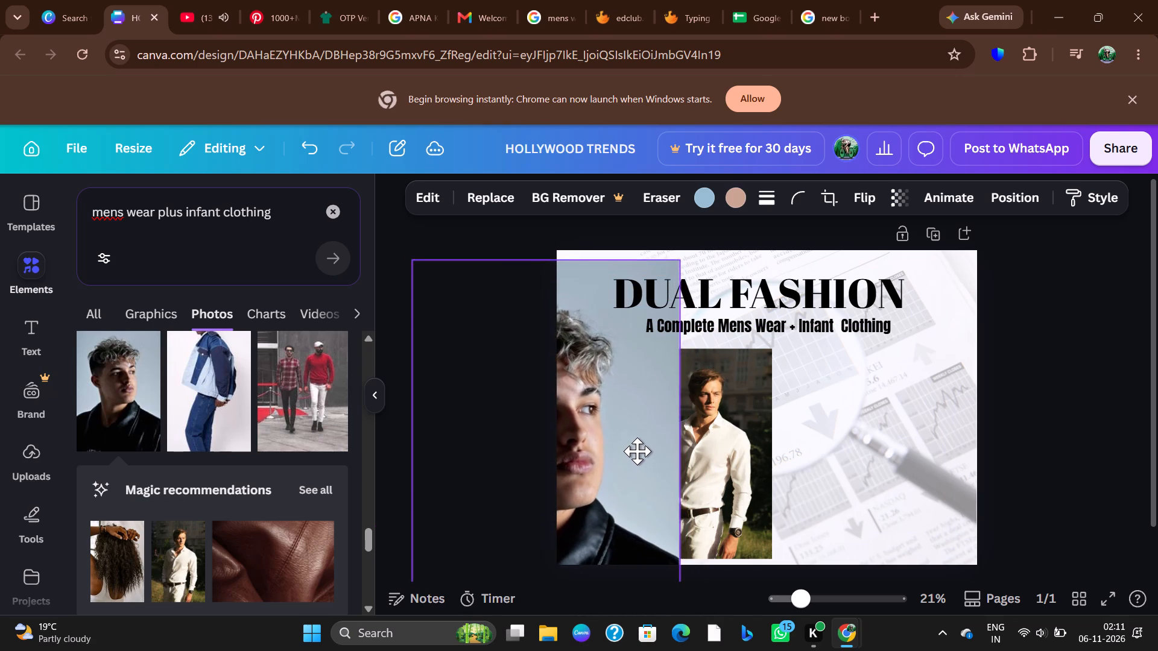
drag(637, 451, 636, 439)
drag(636, 439, 656, 433)
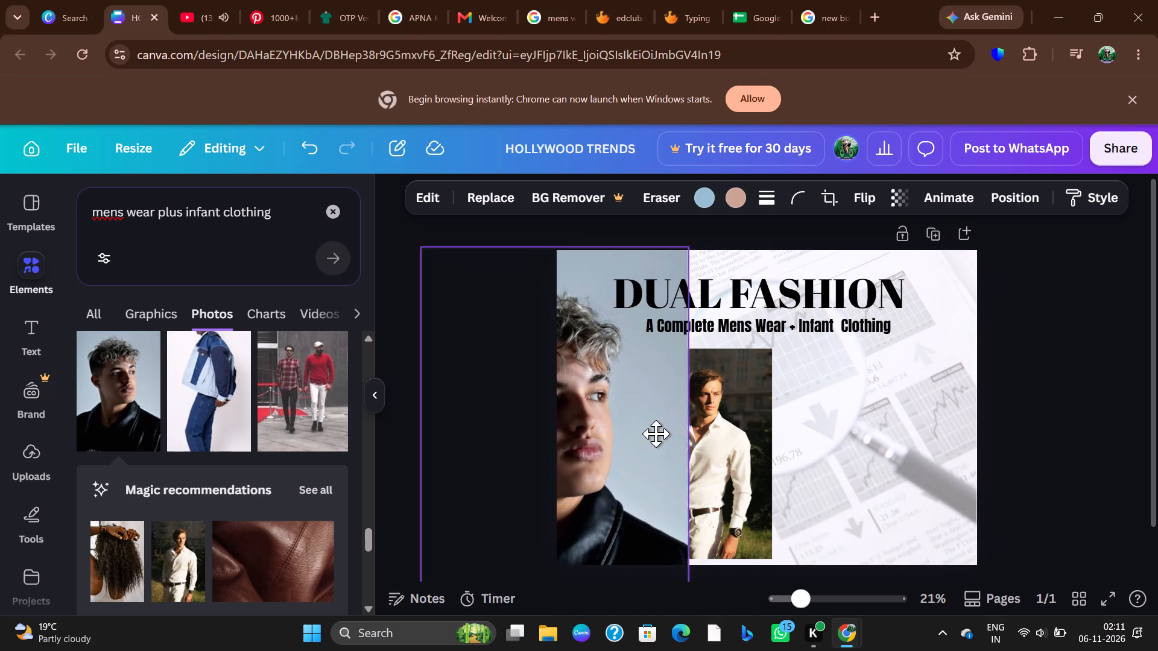
drag(656, 433, 672, 432)
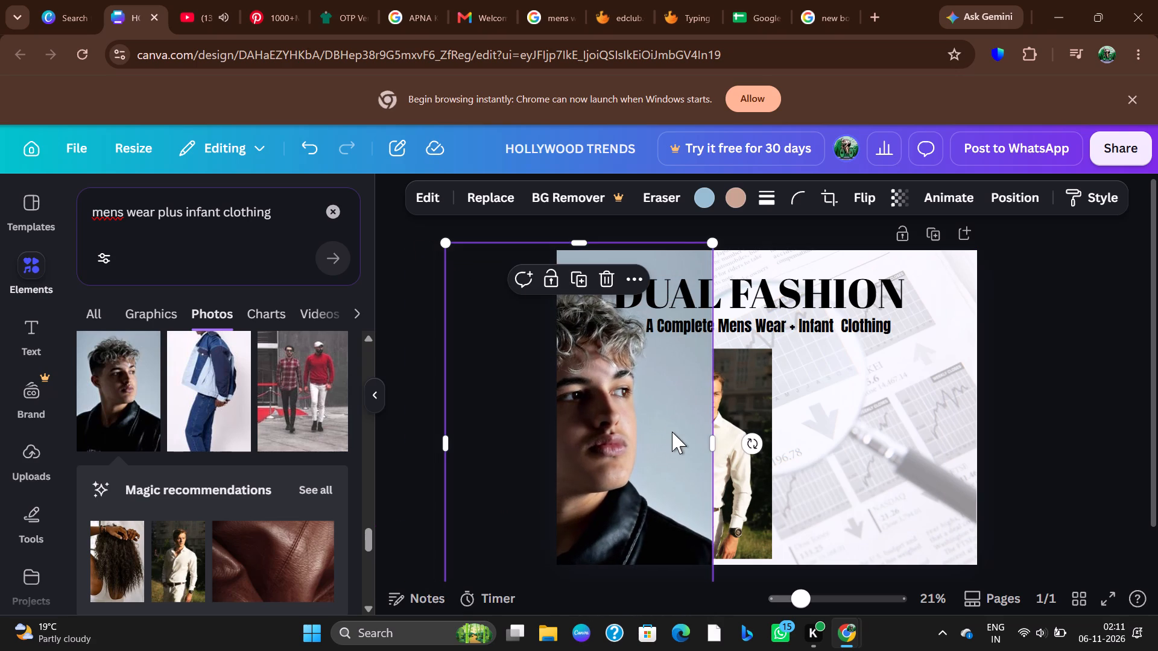
Place the white-shirted man's photo at the sign's top, flush against the portrait's right edge, and enlarge it to the sign's full height.
click(745, 406)
drag(745, 406, 849, 381)
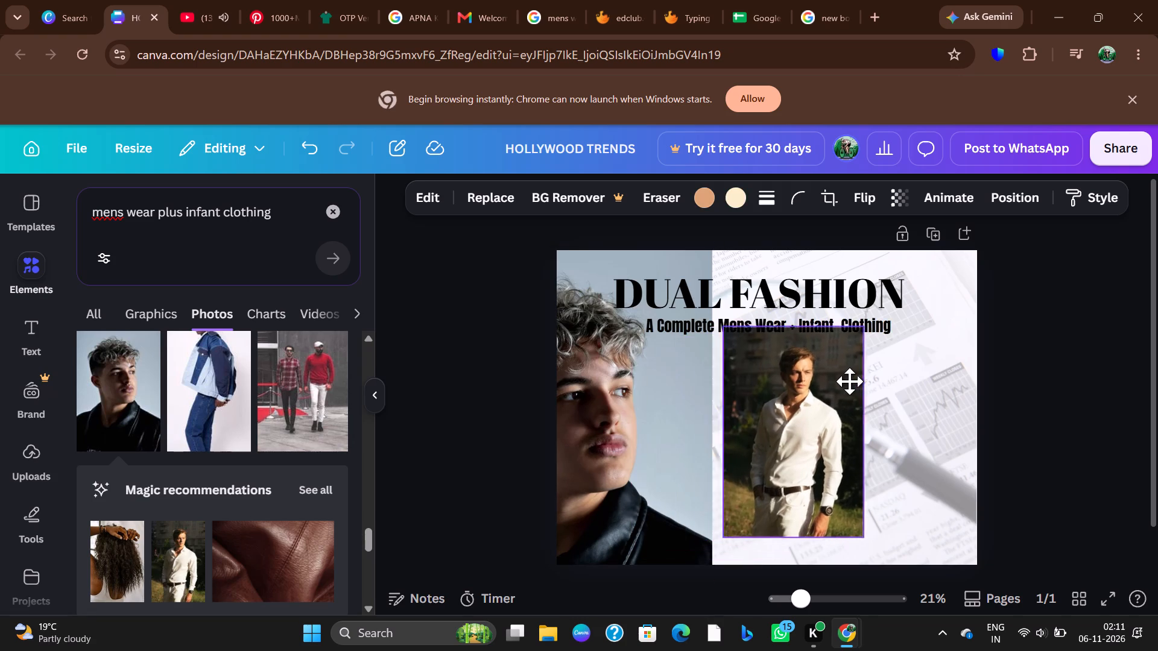
drag(849, 381, 814, 307)
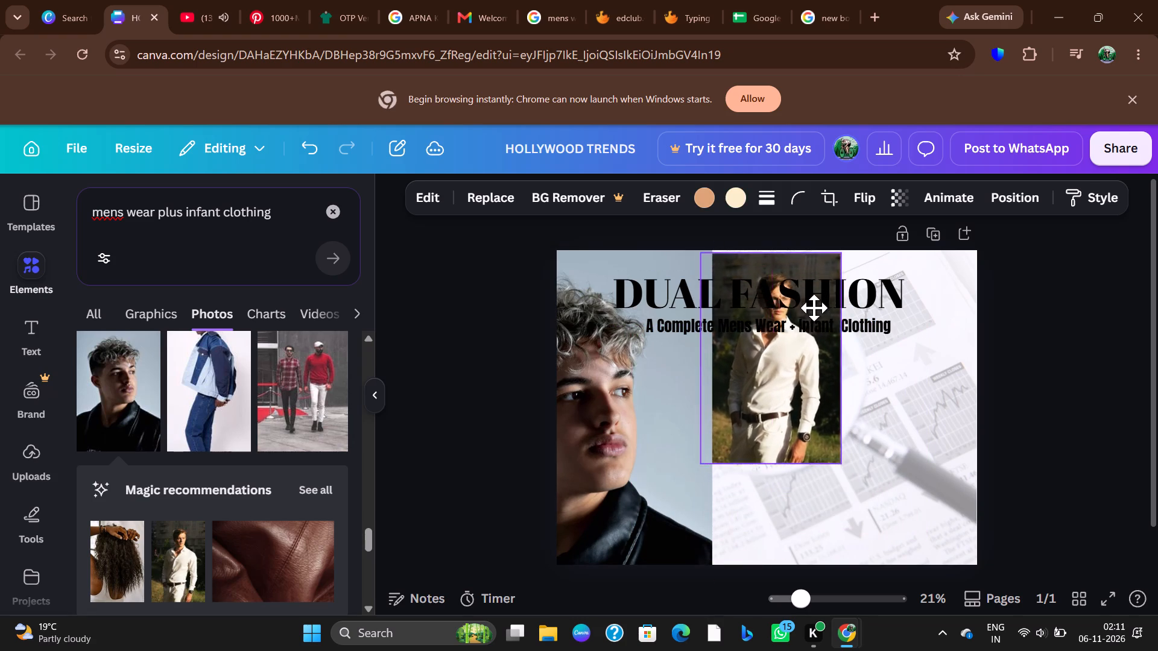
drag(814, 307, 830, 312)
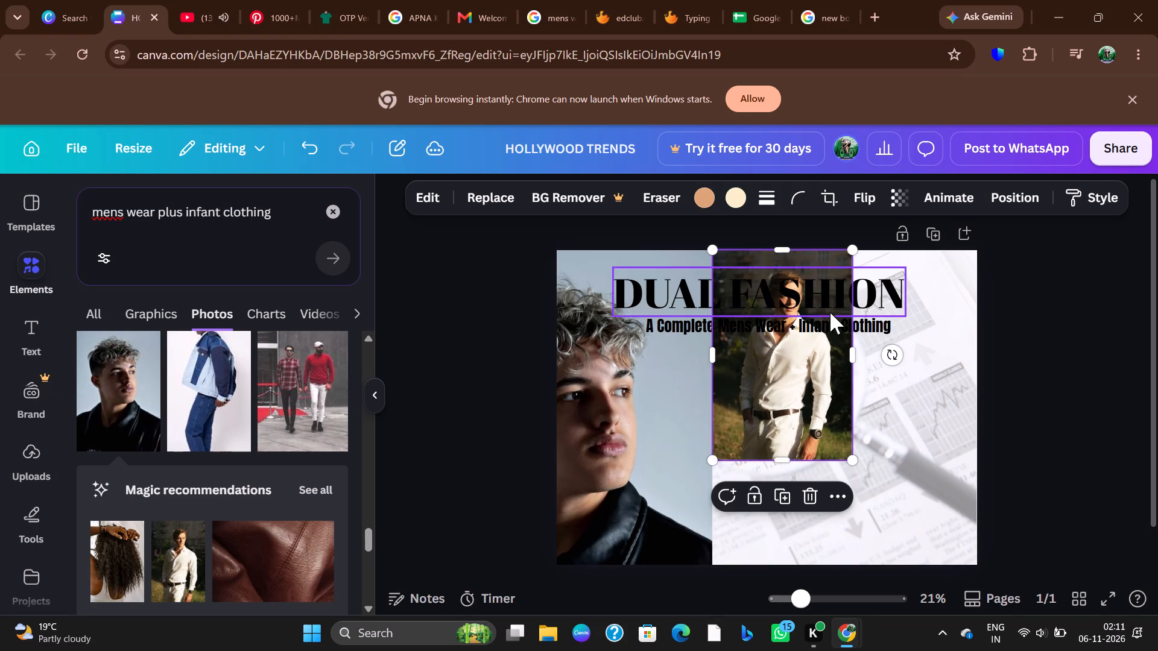
drag(853, 455, 881, 536)
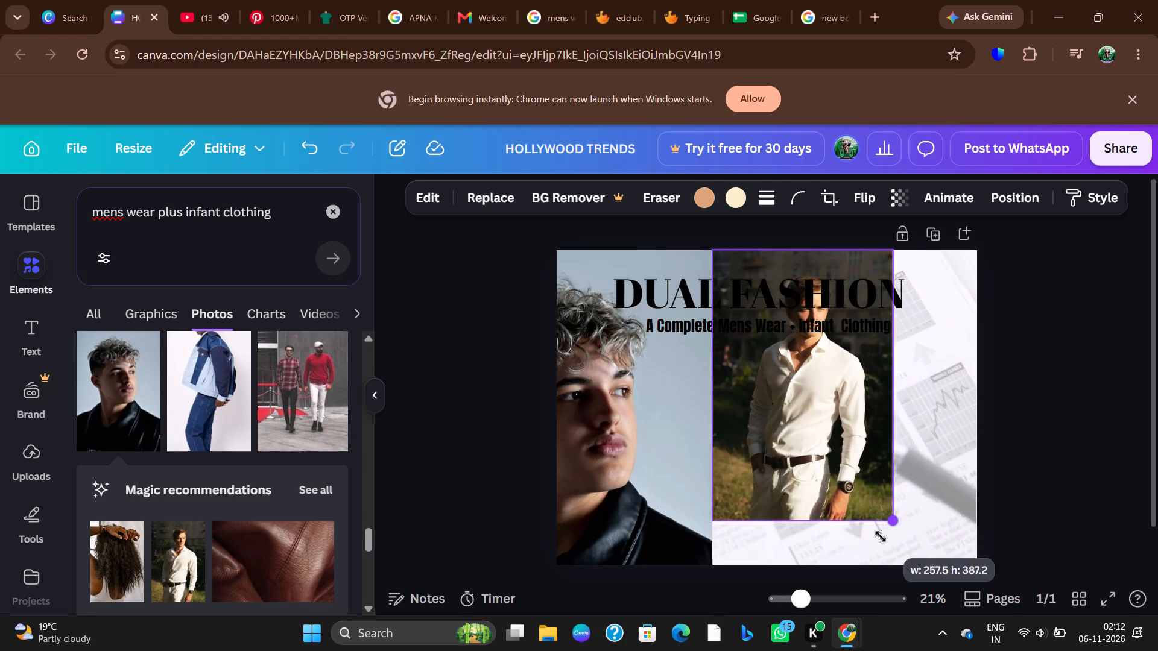
drag(881, 536, 897, 573)
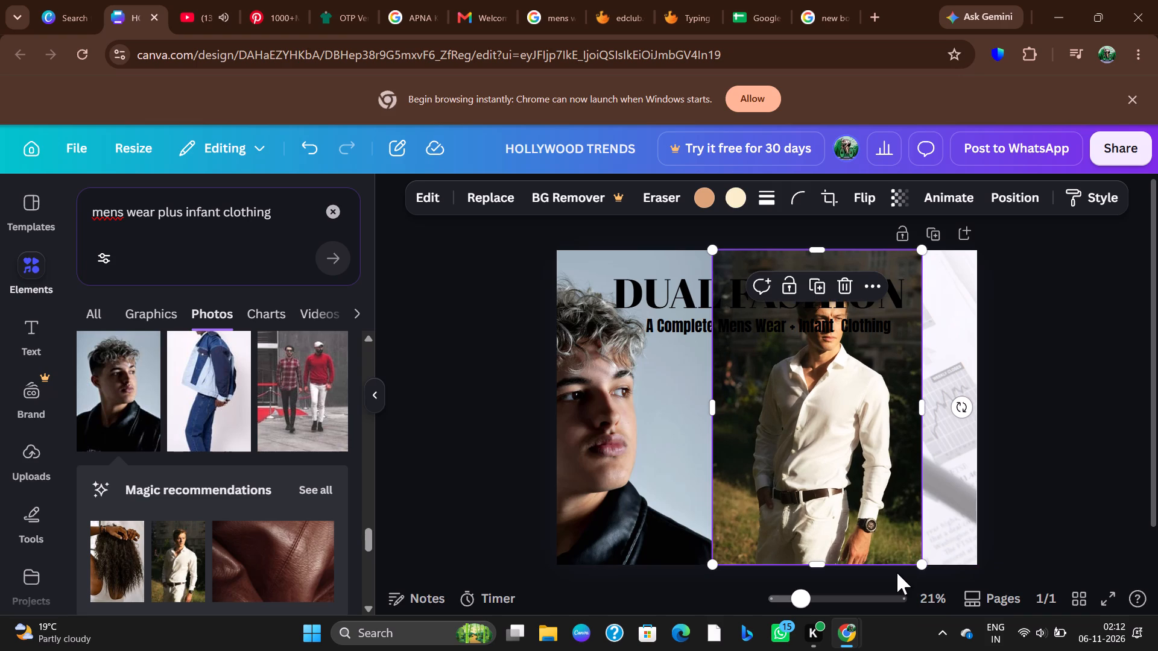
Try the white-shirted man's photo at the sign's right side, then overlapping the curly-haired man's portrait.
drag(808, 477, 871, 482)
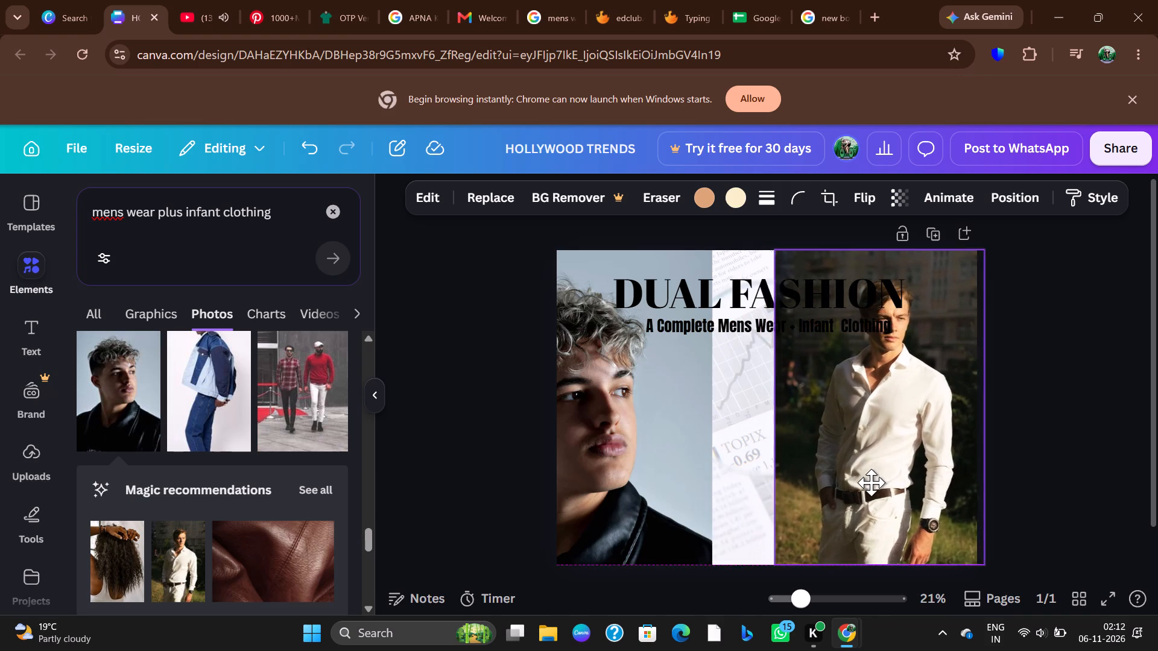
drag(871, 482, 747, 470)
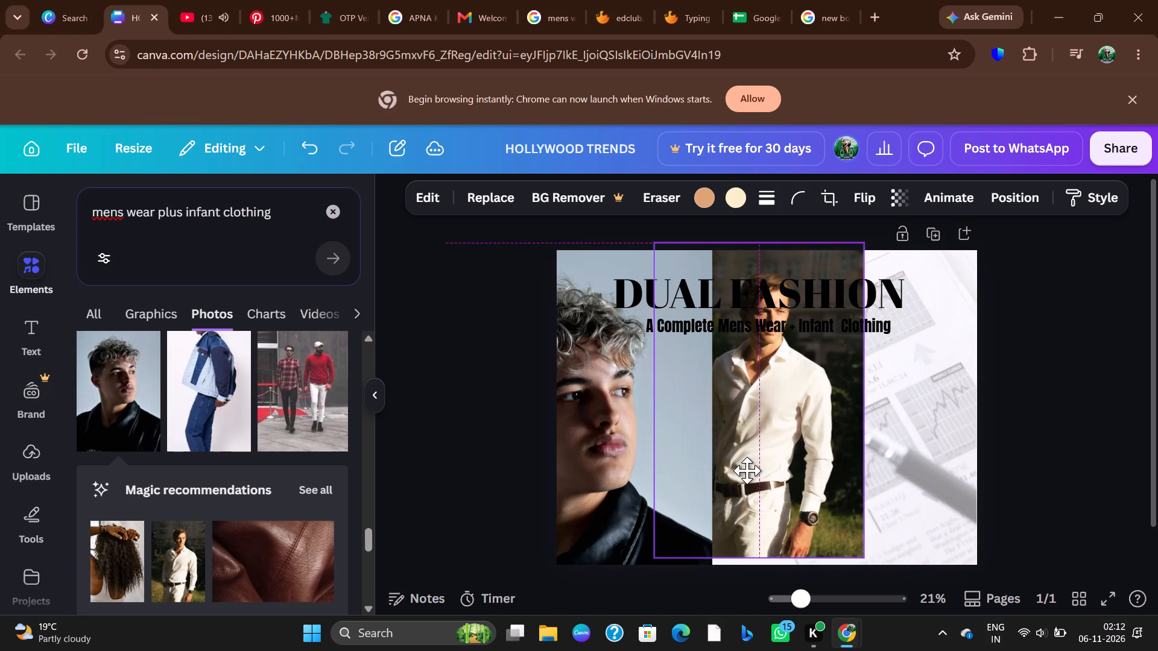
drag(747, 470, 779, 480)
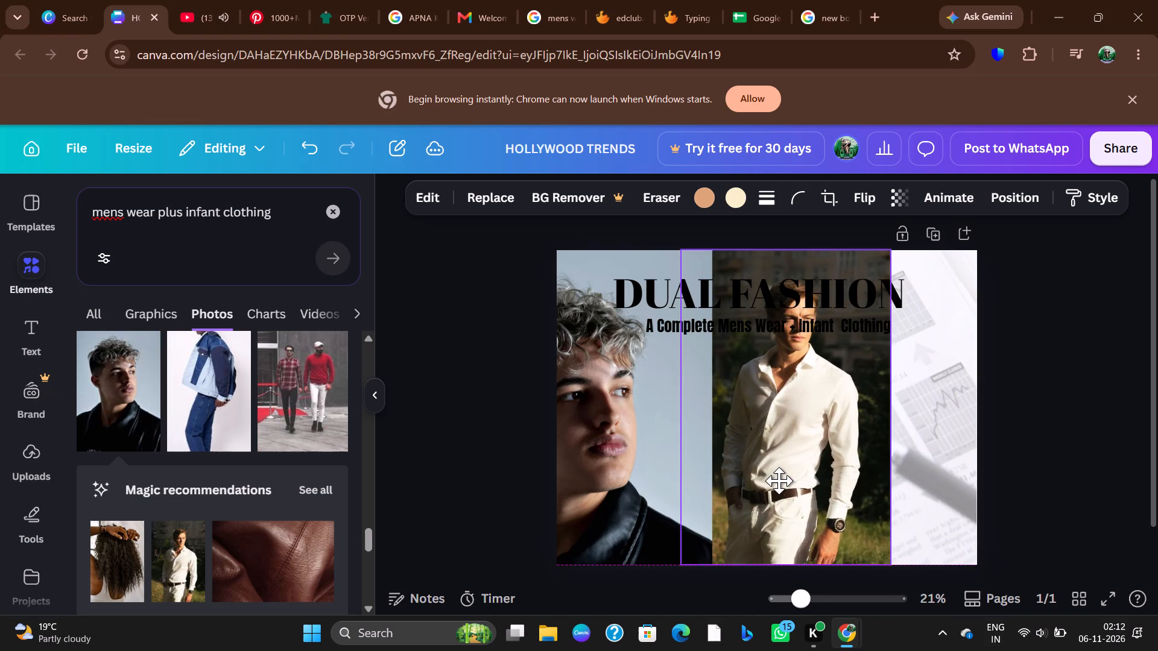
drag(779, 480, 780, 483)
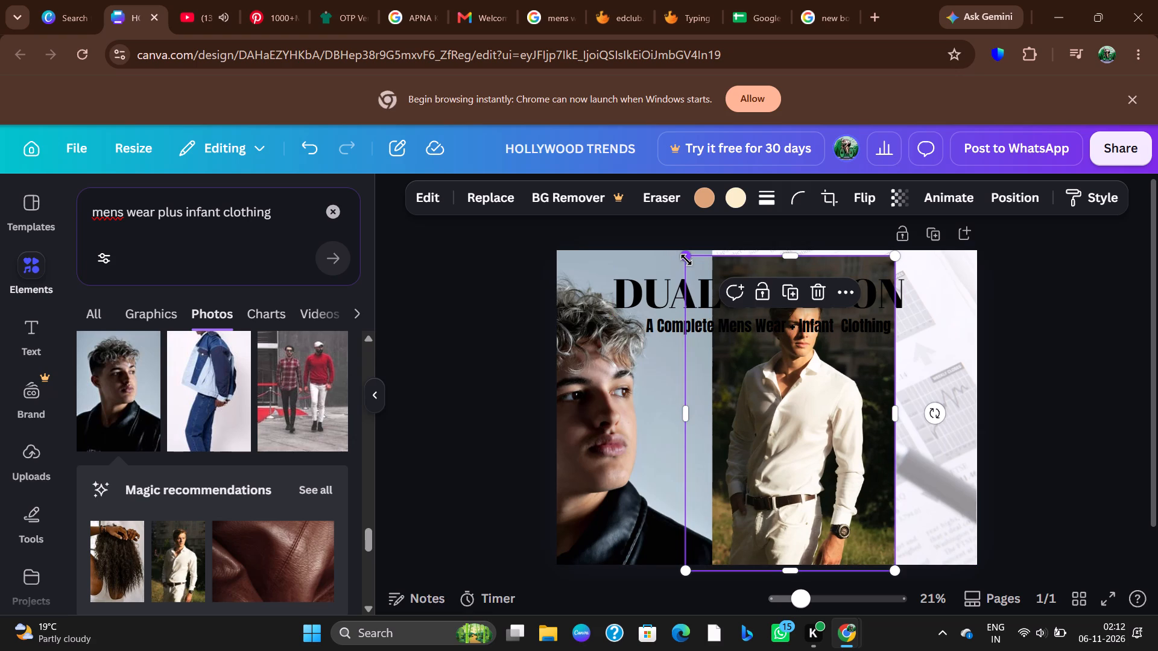
Enlarge the white-shirted man's photo to about 446.2 by 670.9, with its top edge meeting the sign's top edge.
drag(686, 260, 488, 217)
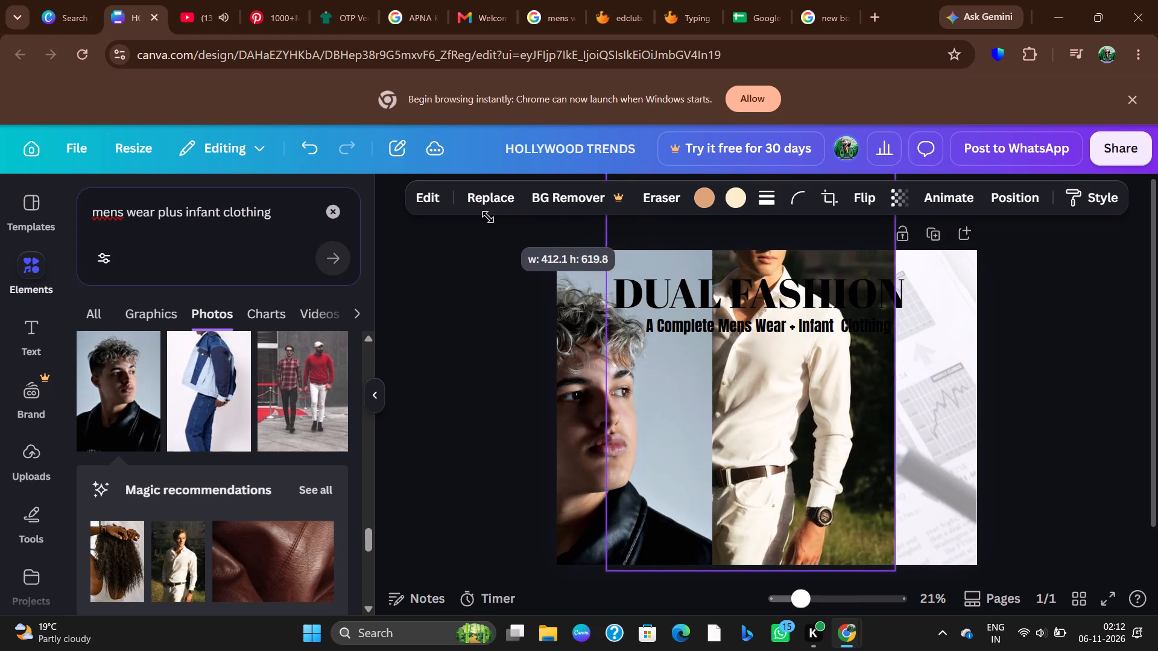
drag(488, 217, 483, 218)
drag(846, 421, 884, 500)
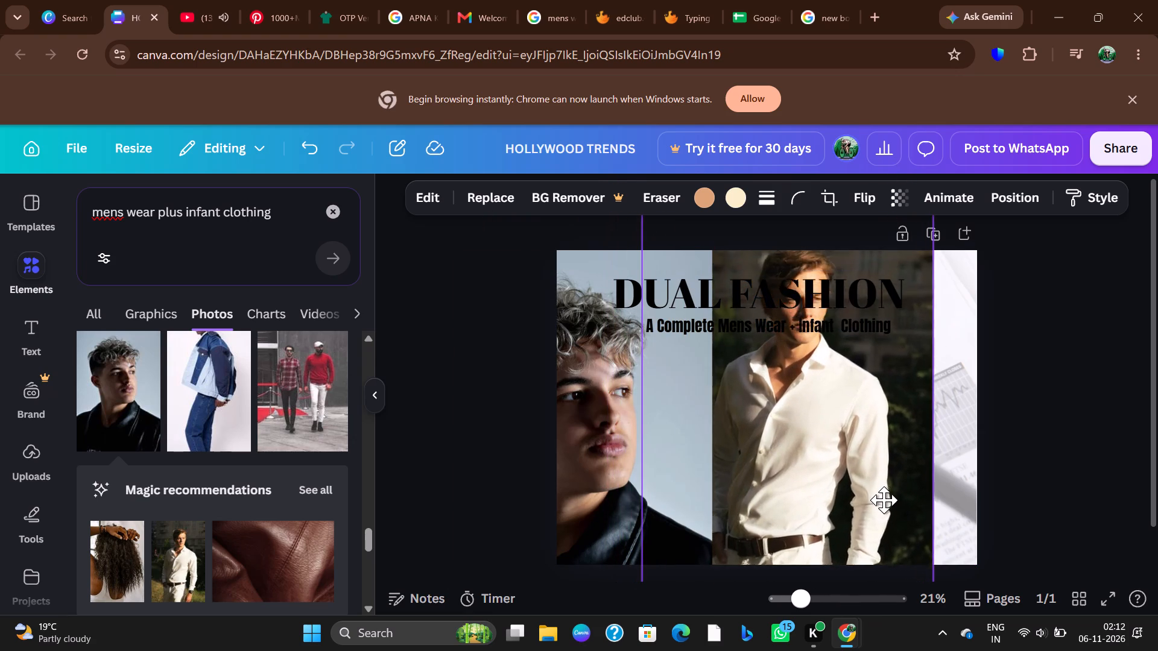
drag(884, 500, 860, 542)
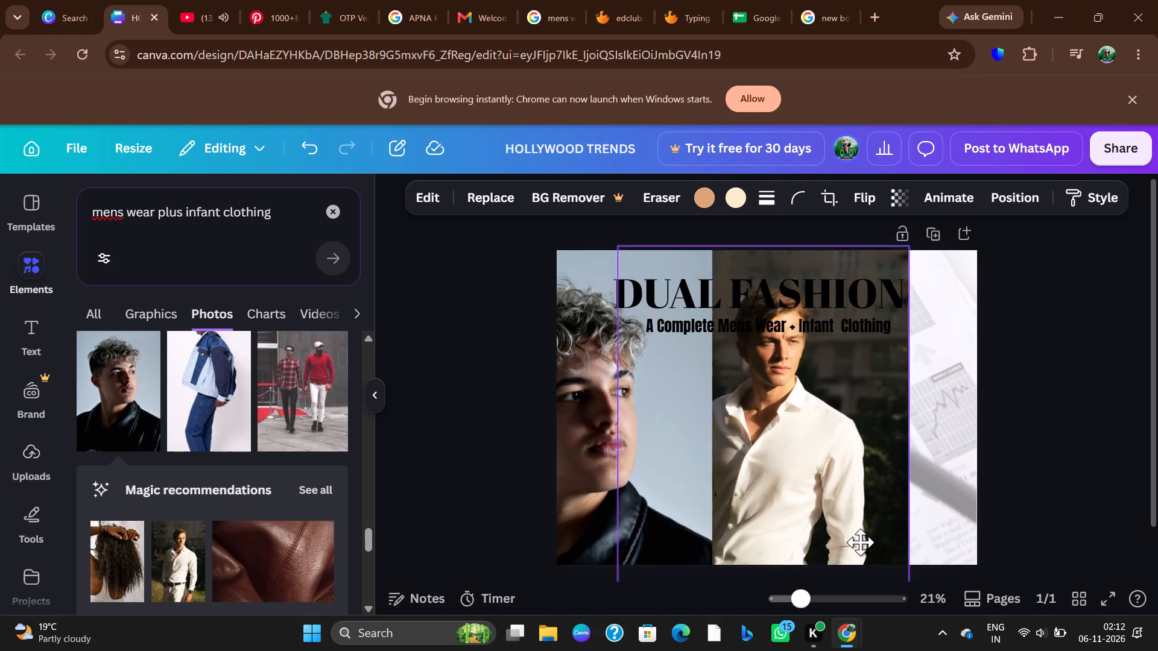
drag(860, 542, 860, 564)
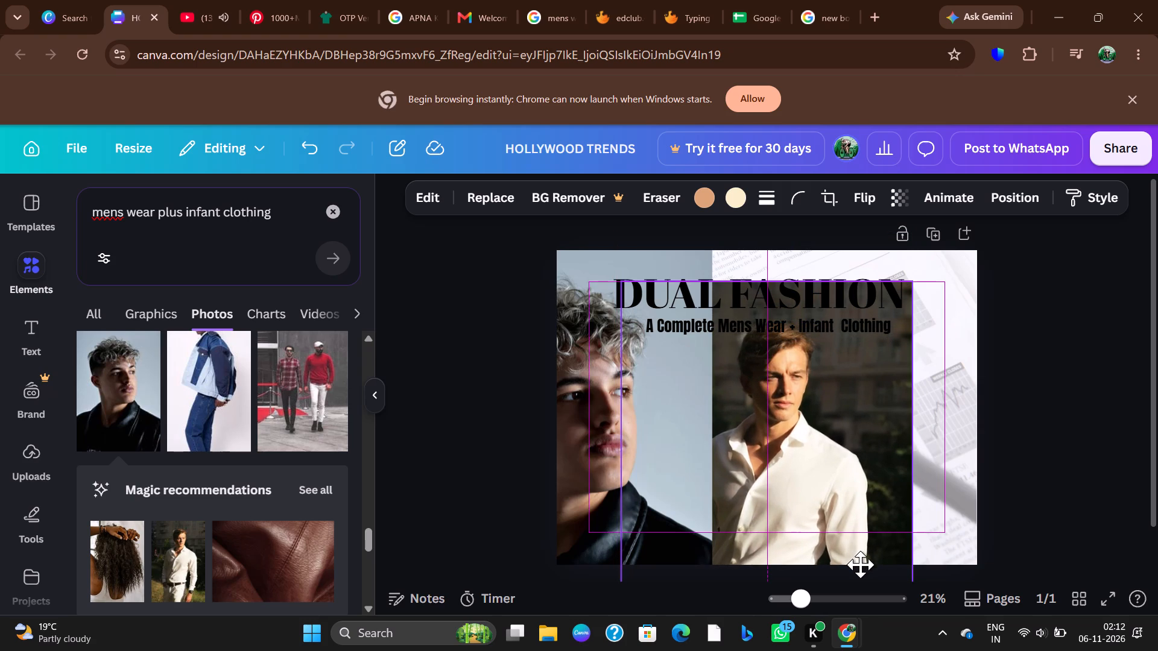
drag(860, 564, 852, 574)
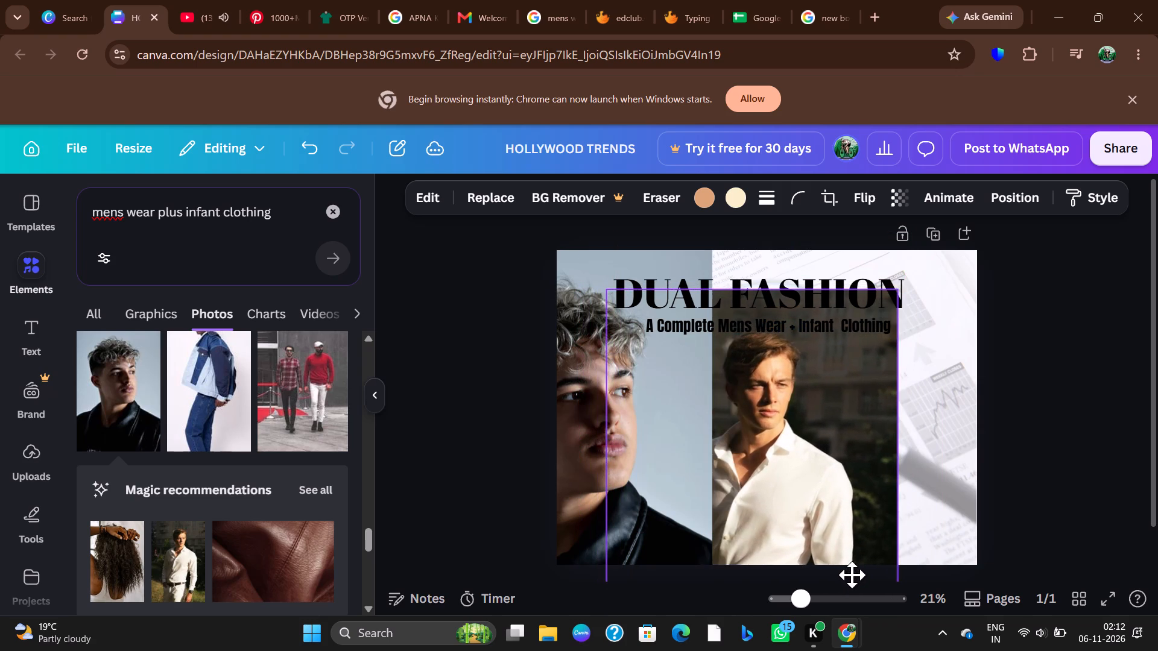
drag(852, 574, 856, 566)
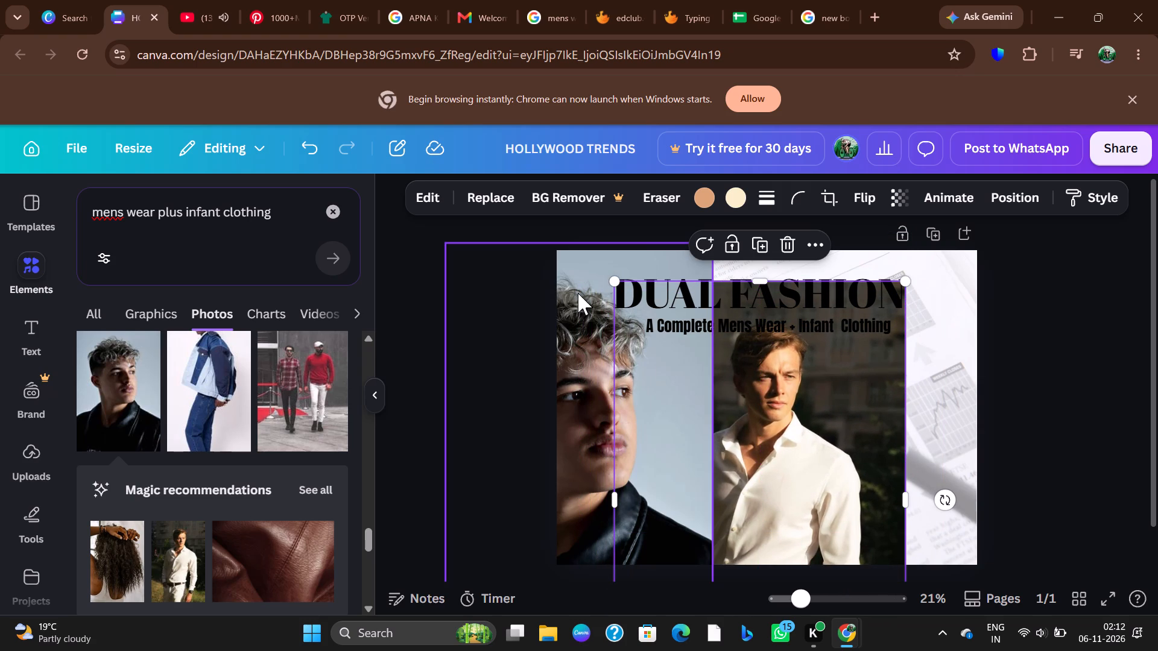
drag(615, 280, 582, 253)
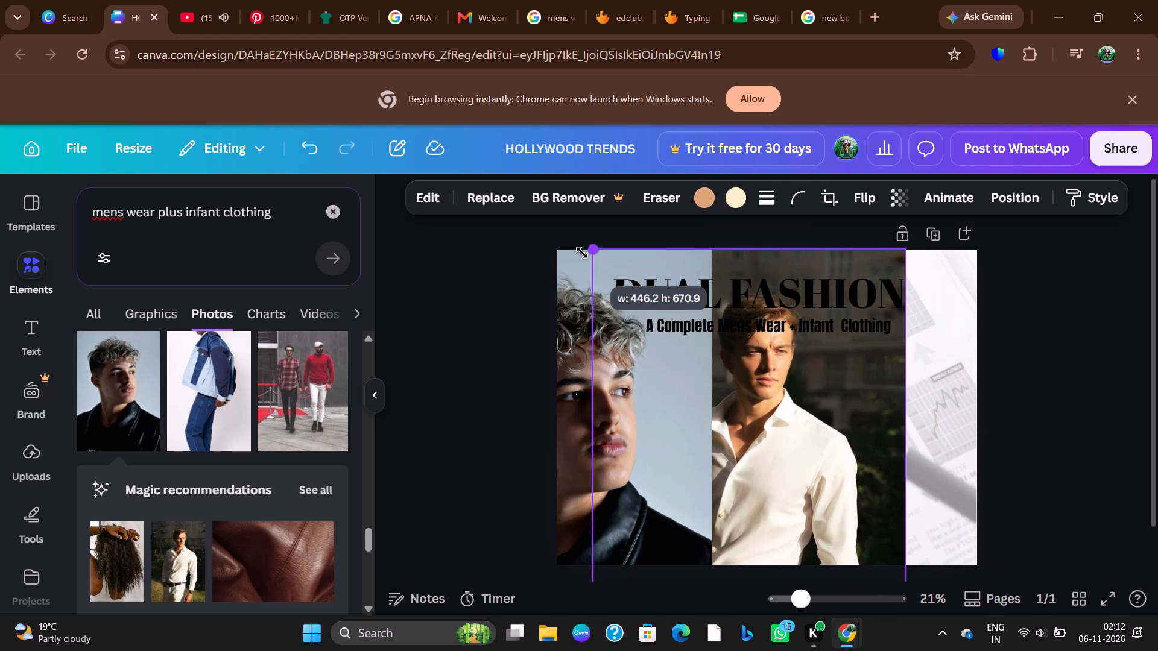
drag(582, 253, 582, 253)
Move the enlarged photo flush against the portrait's right edge, so it fills the rest of the sign and overhangs its right side.
click(794, 400)
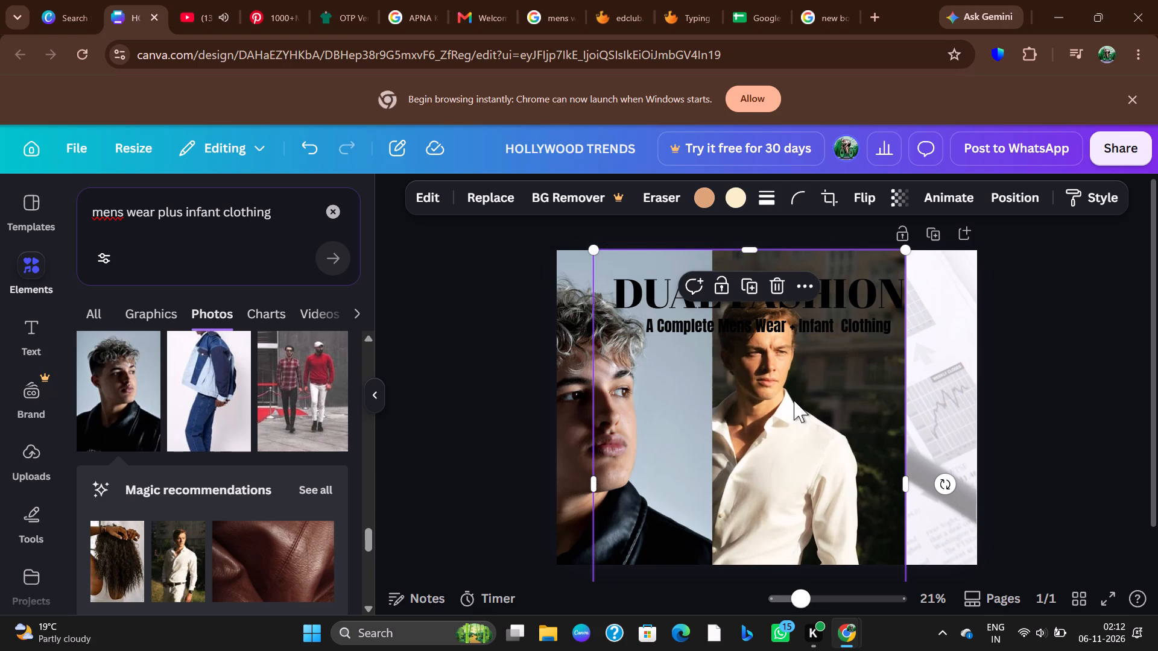
drag(794, 400, 824, 418)
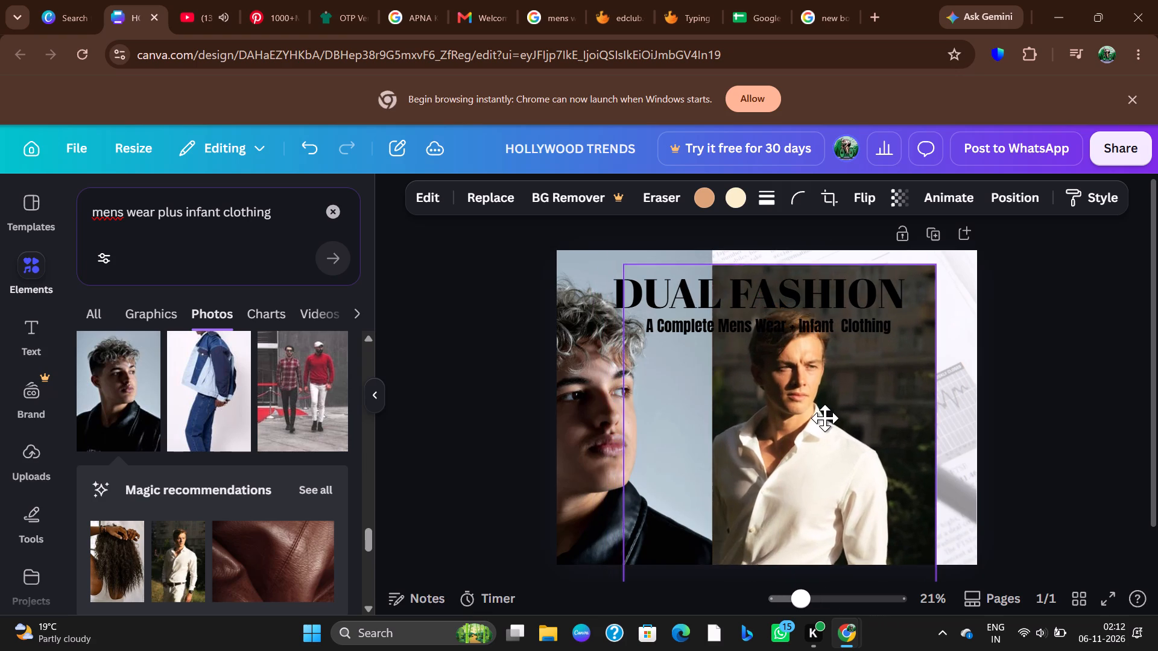
drag(824, 418, 819, 399)
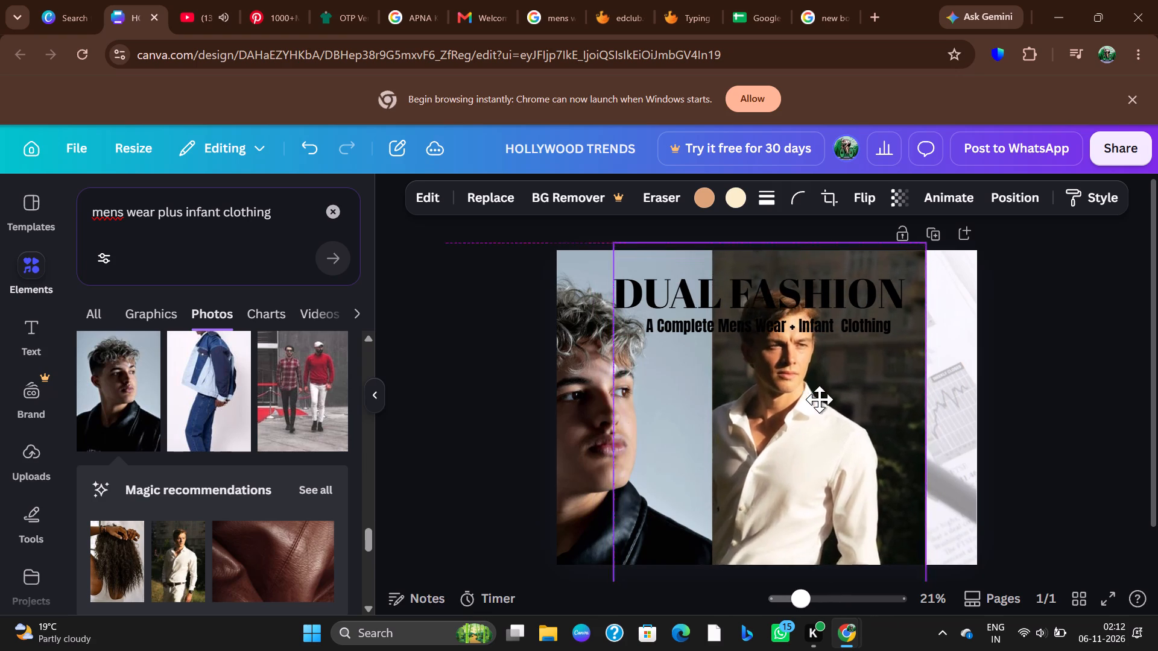
drag(819, 399, 917, 402)
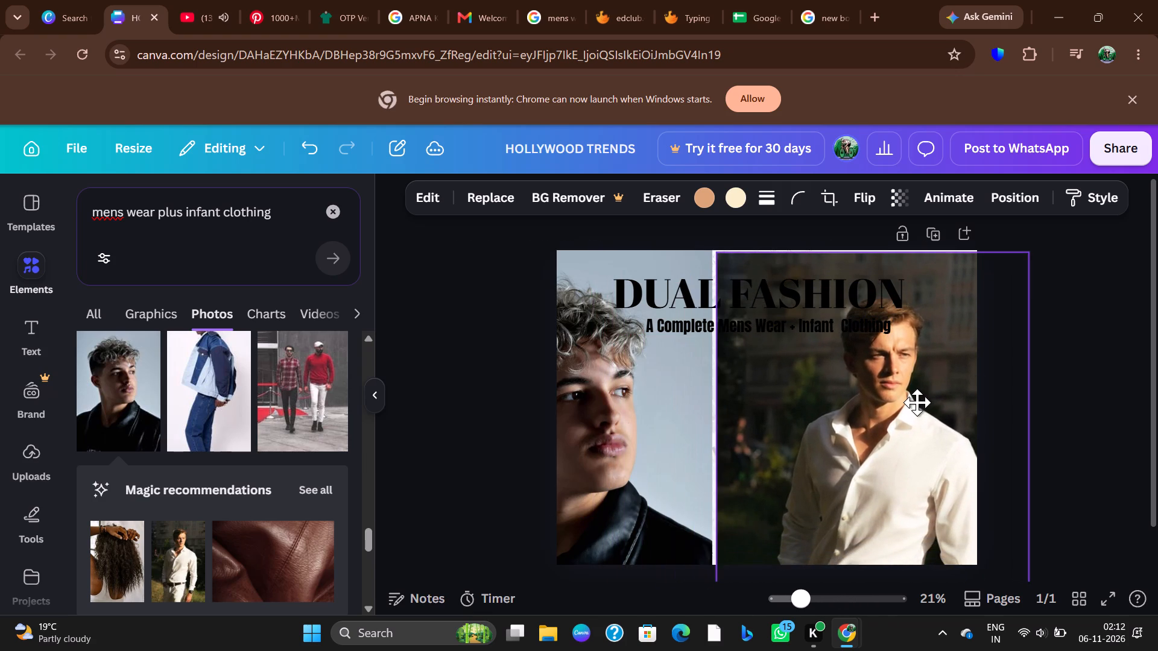
drag(917, 402, 913, 400)
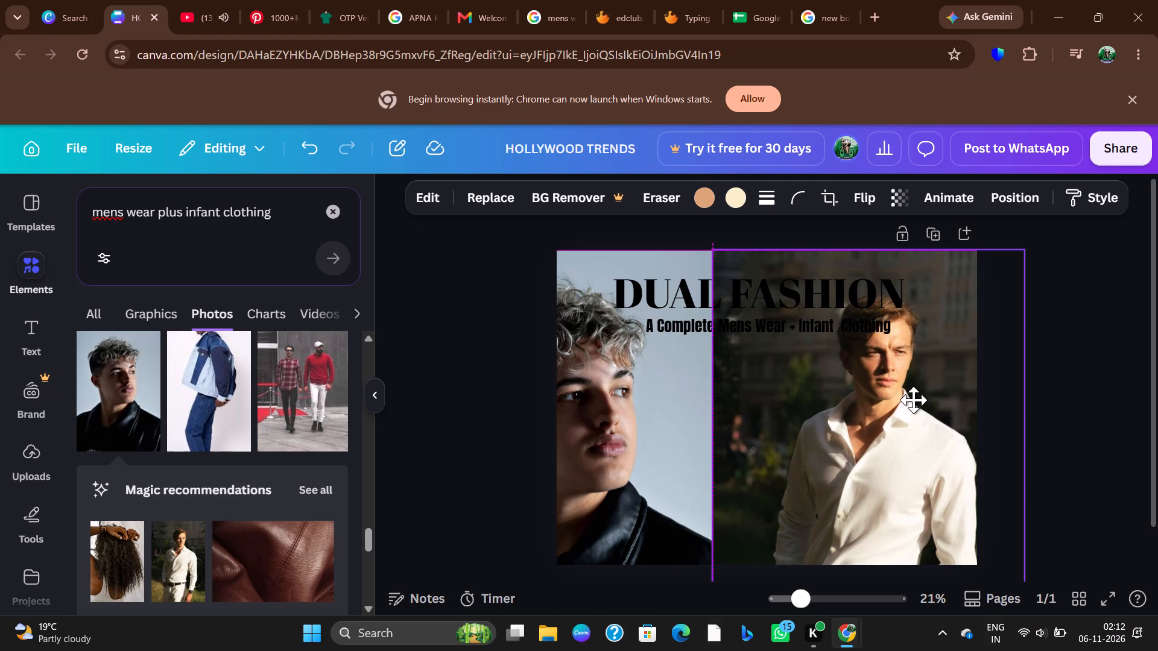
drag(913, 400, 912, 400)
Shift the curly-haired man's portrait right over the neighbouring photo, top-aligned with the sign and covering slightly under half its width.
click(667, 441)
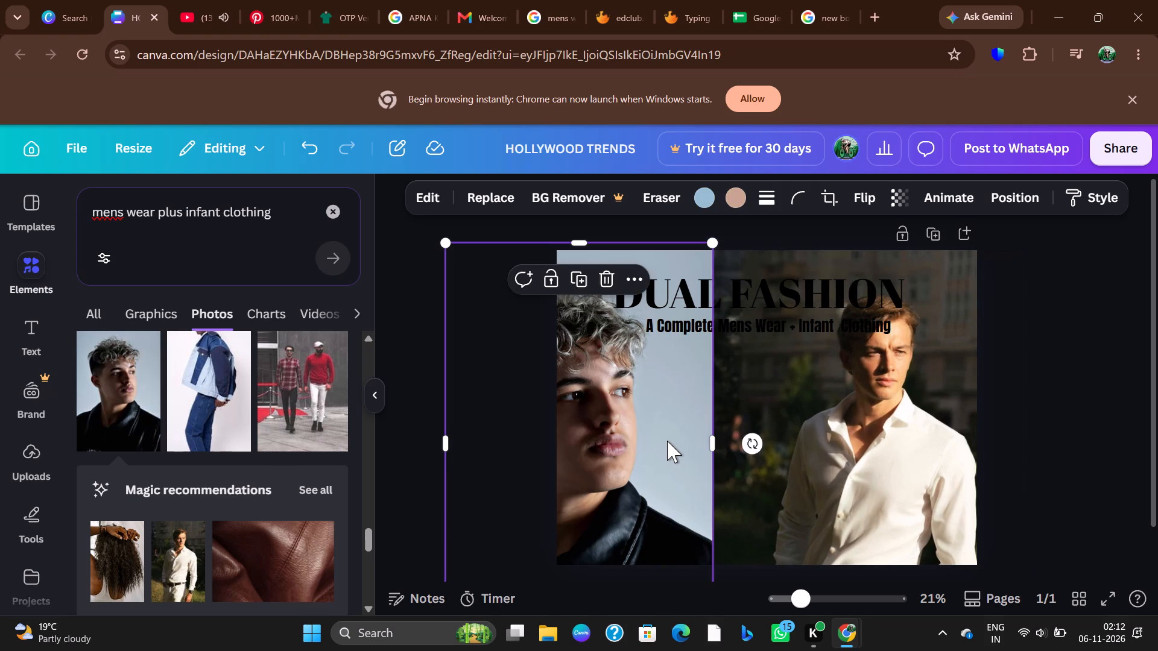
drag(667, 441, 707, 435)
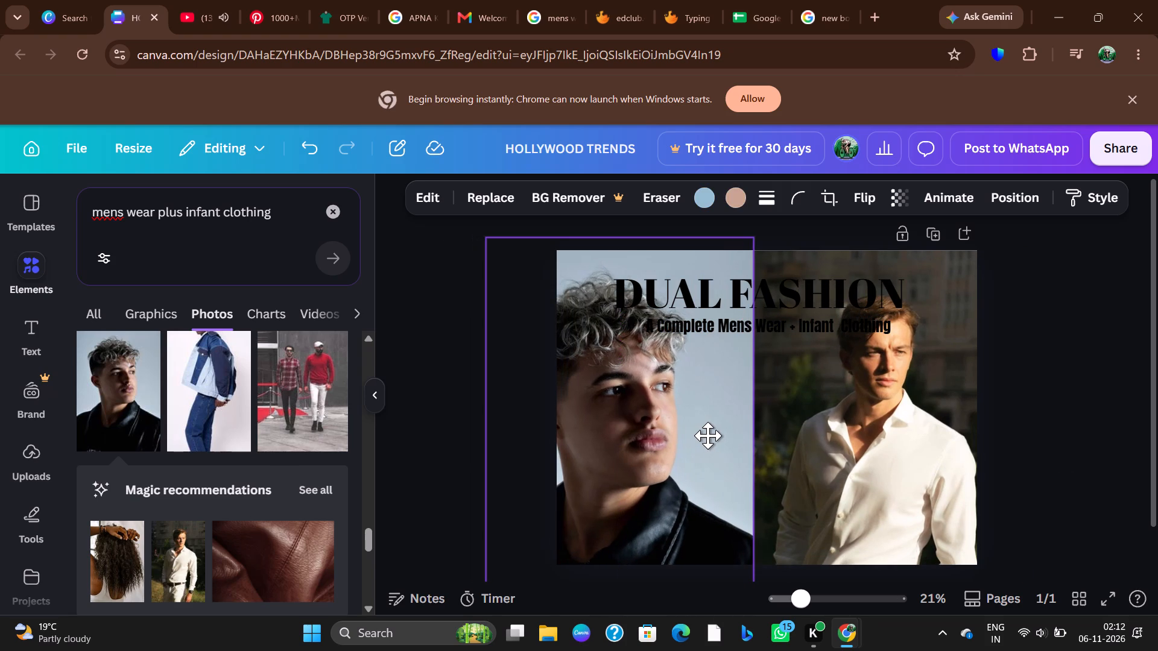
drag(707, 435, 695, 442)
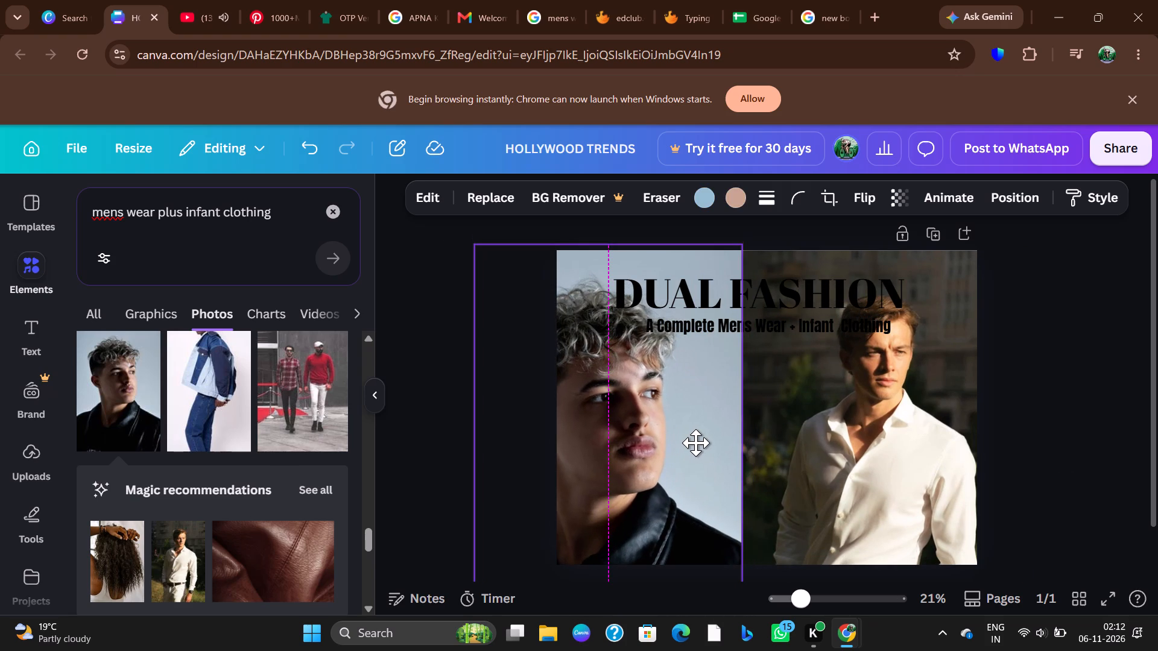
drag(695, 442, 689, 443)
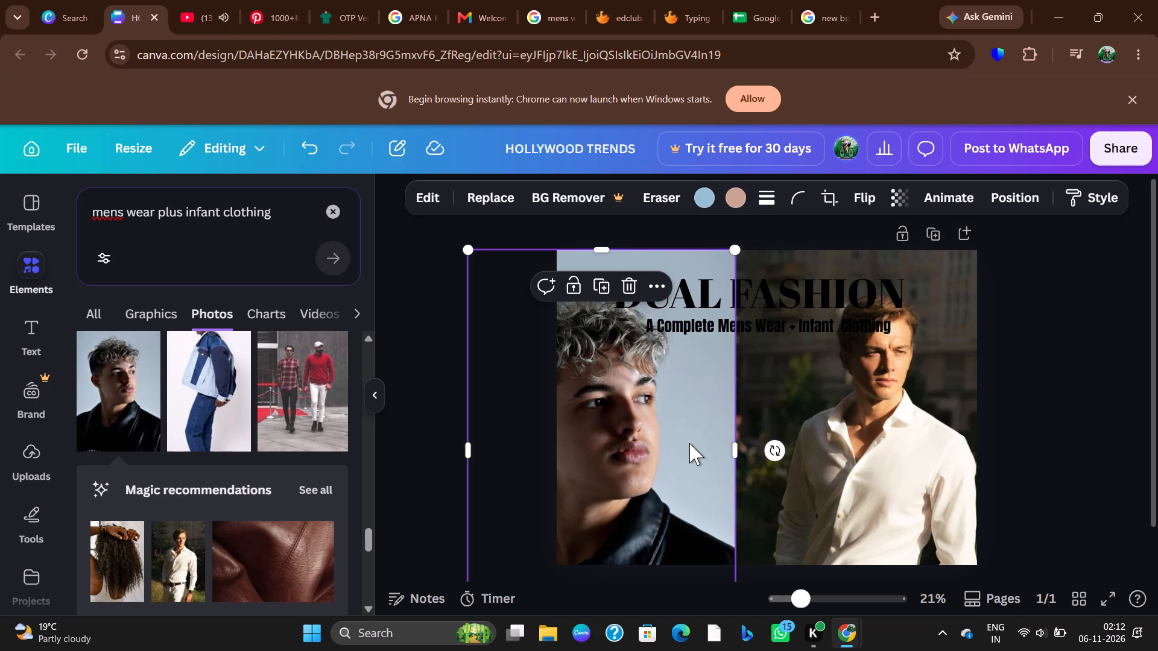
click(683, 438)
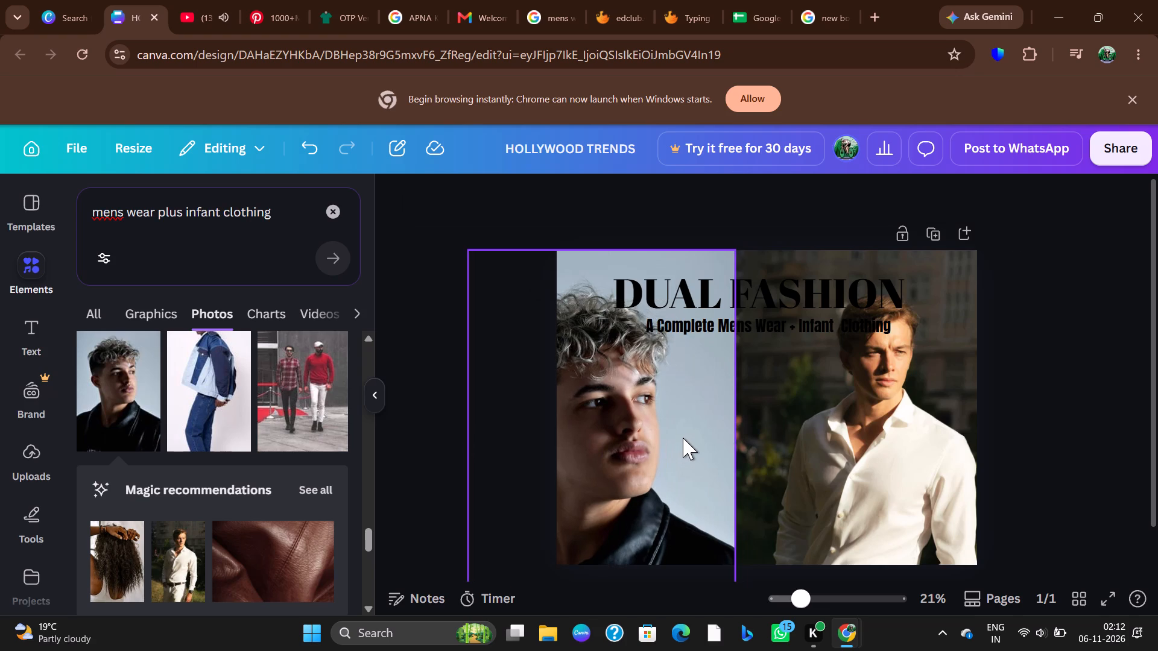
click(683, 438)
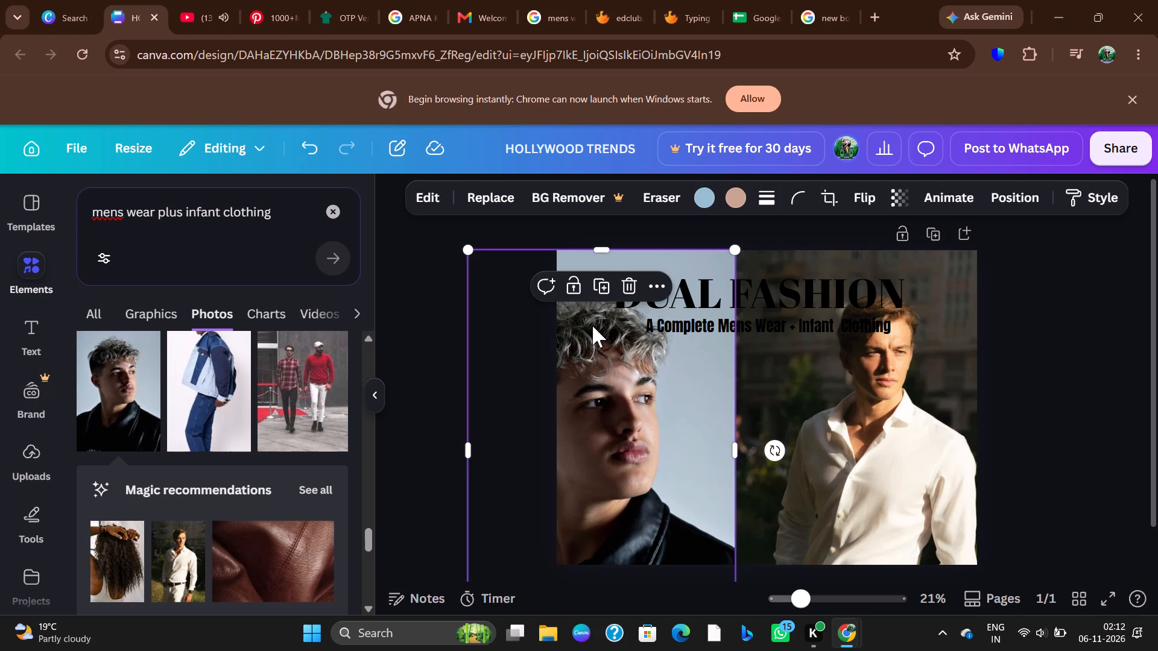
drag(697, 407, 706, 407)
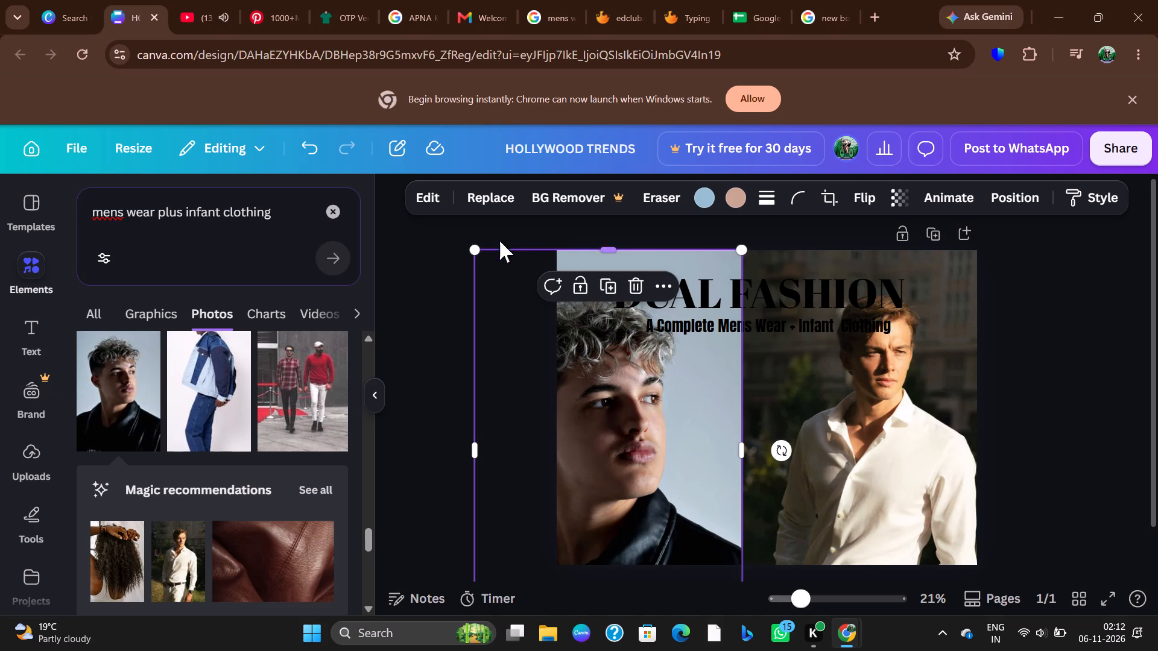
Replace the curly-haired man's portrait with the photo of laughing children lying in a row, found by searching for kids background.
click(484, 210)
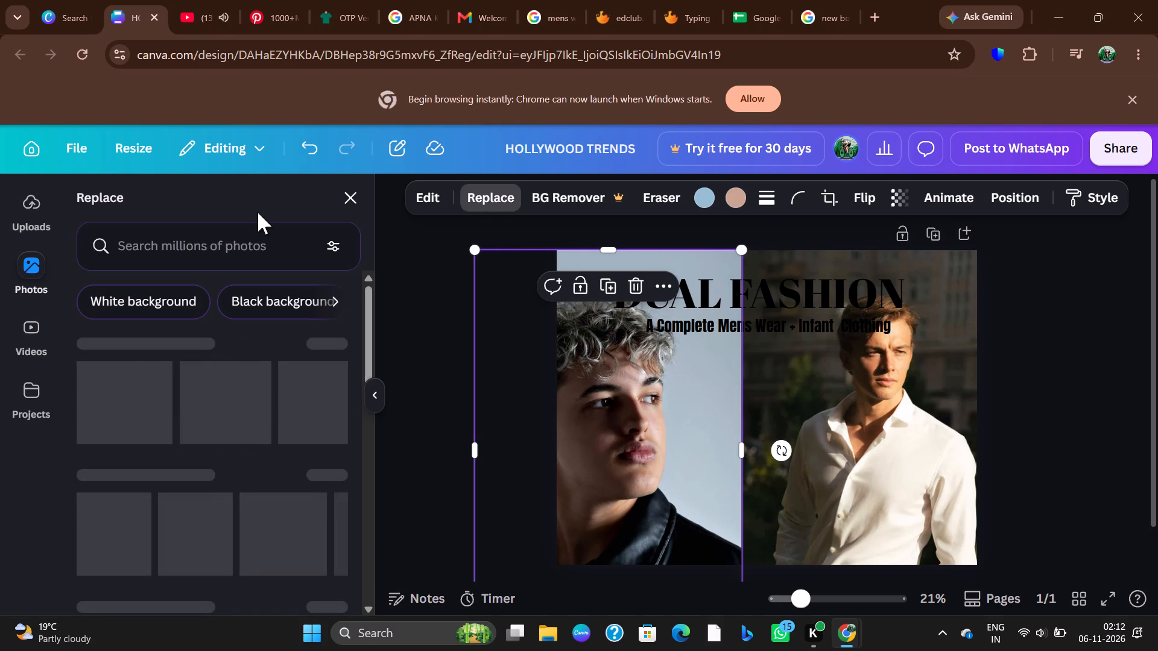
click(164, 262)
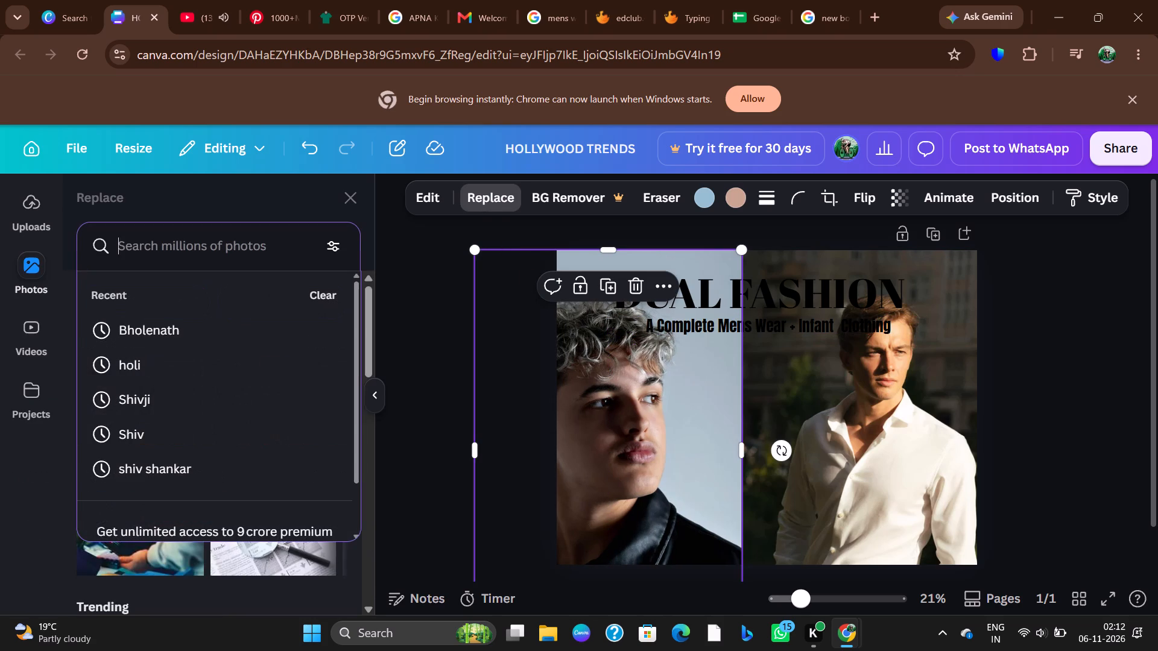
text(kids)
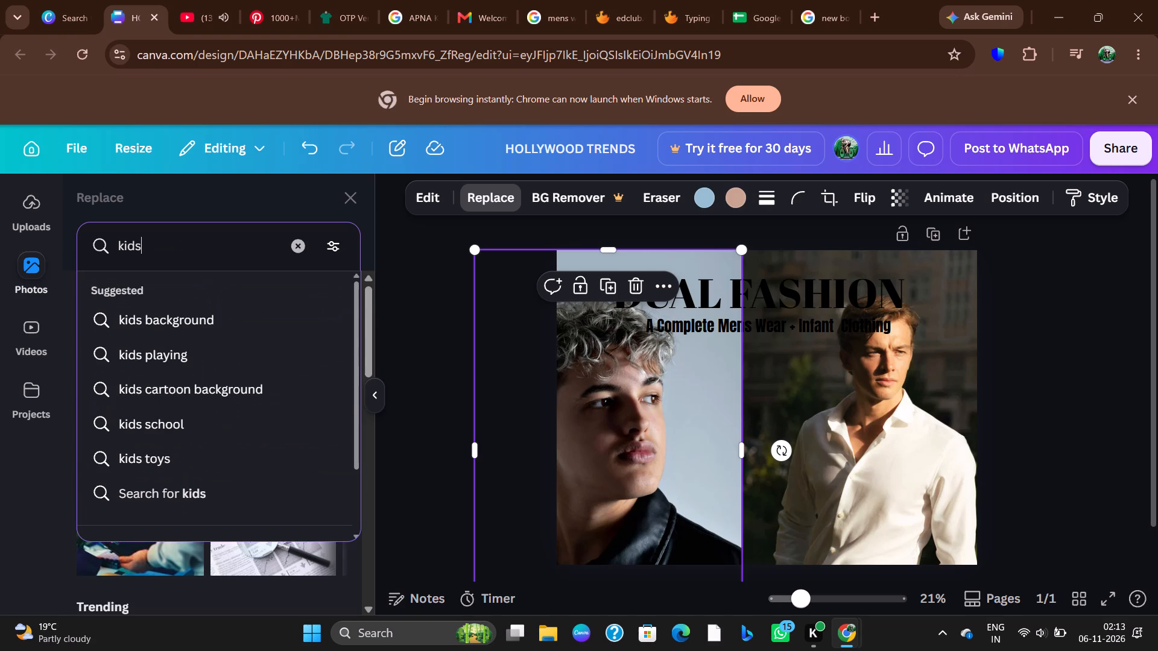
click(138, 315)
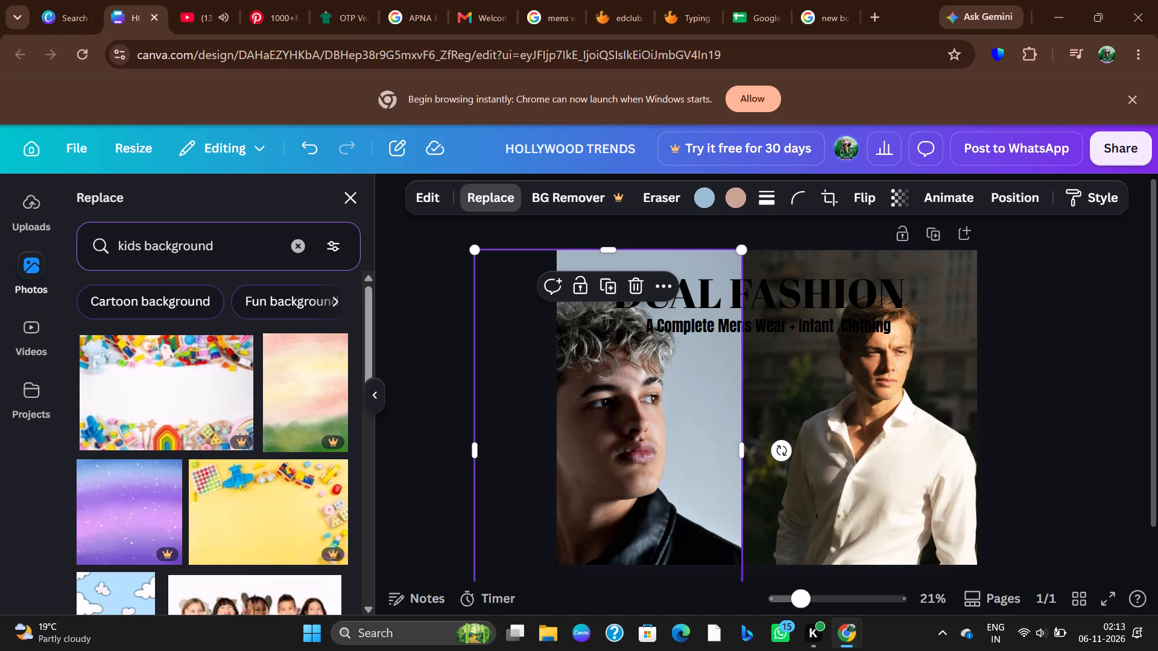
scroll(279, 452, down, 2)
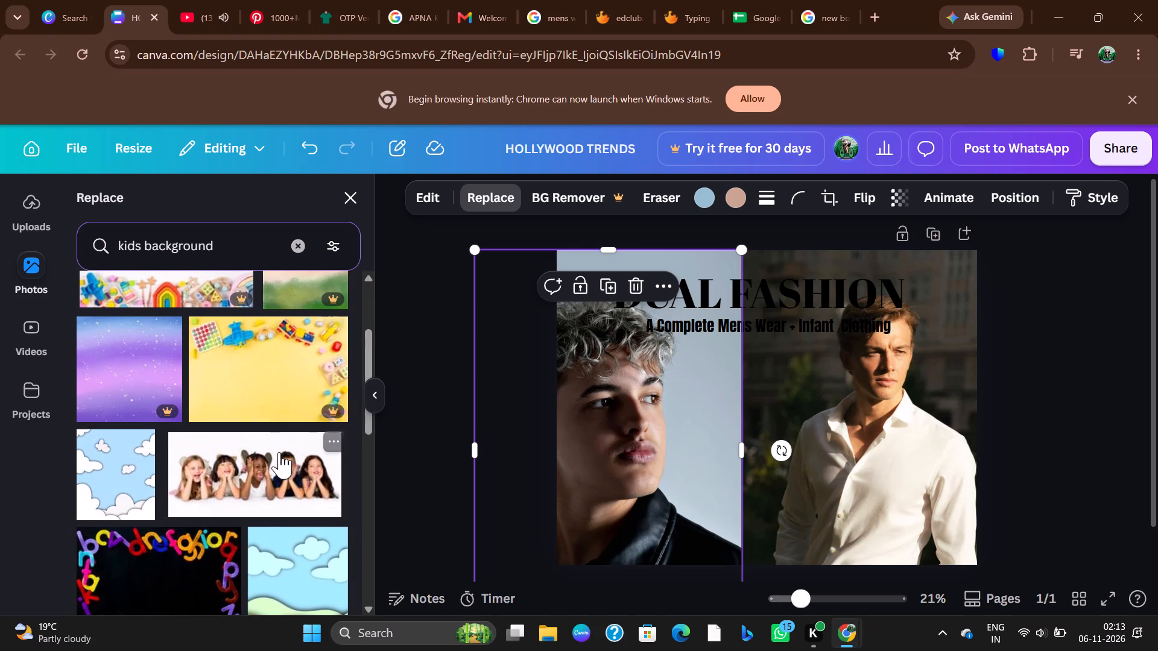
click(268, 472)
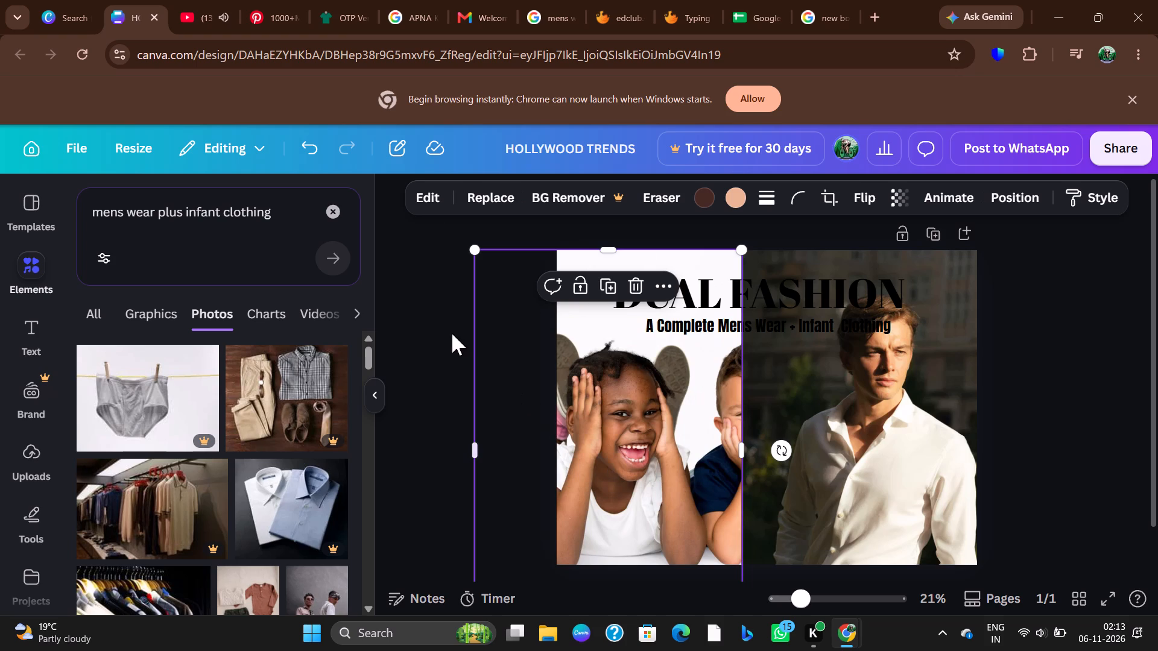
Replace the laughing children's photo with the free photo of two standing kids against grey, found by searching for kids clothing.
scroll(247, 447, down, 3)
scroll(247, 447, up, 1)
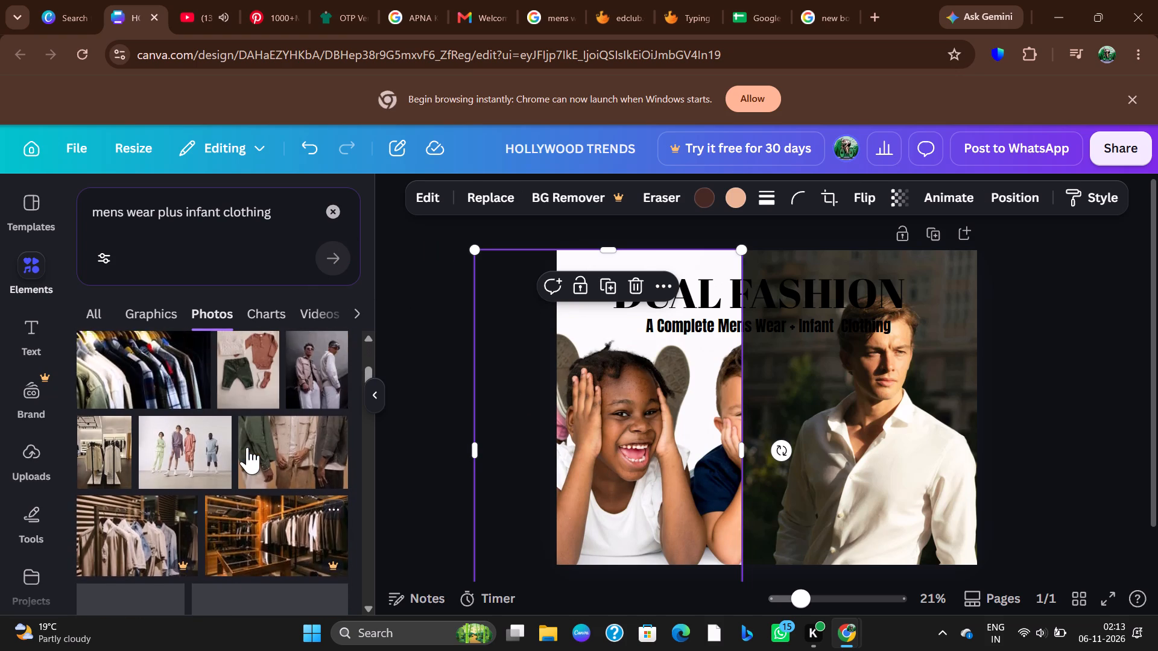
scroll(247, 447, up, 1)
click(480, 200)
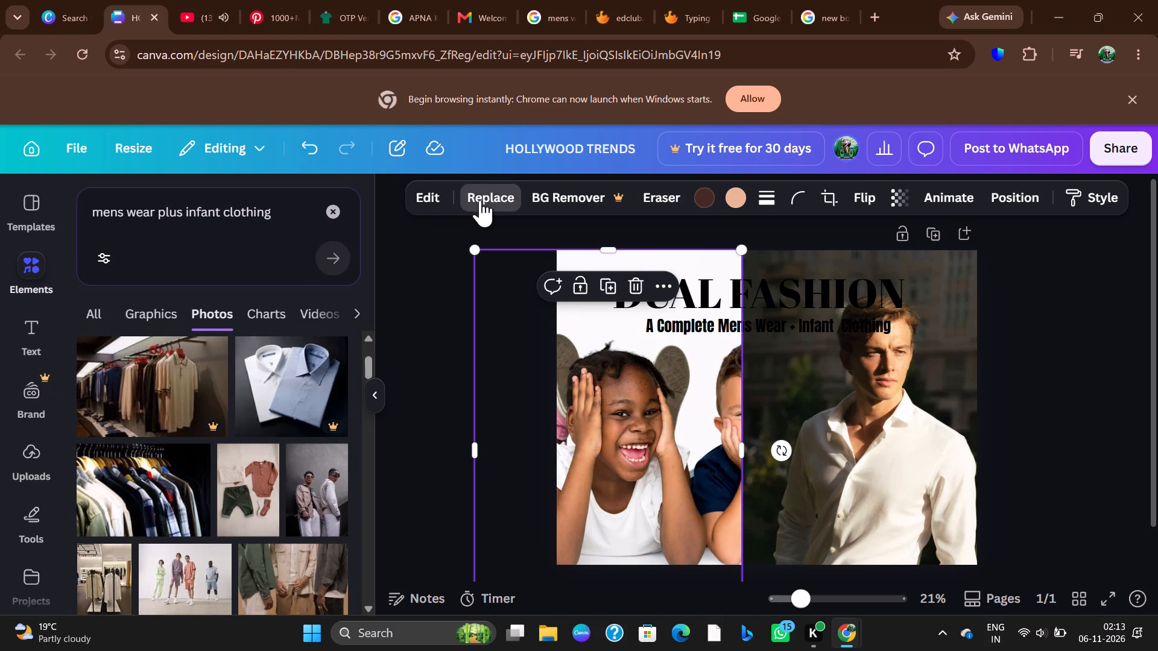
click(236, 253)
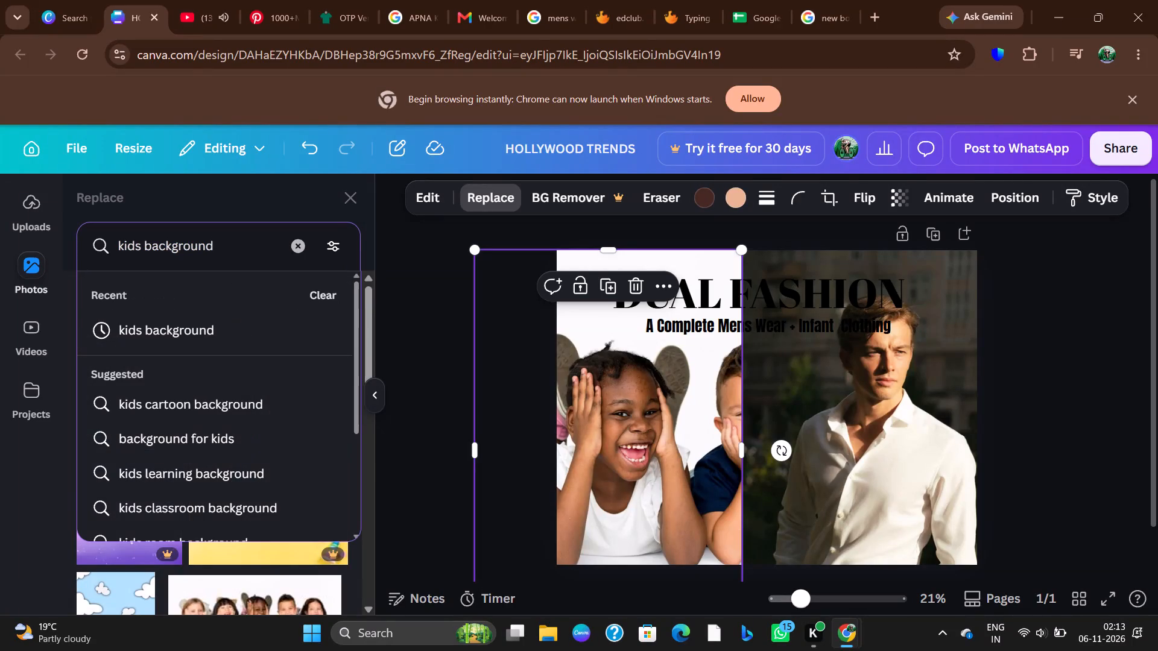
key(BackSpace)
key(BackSpace)
key(BackSpace)
key(BackSpace)
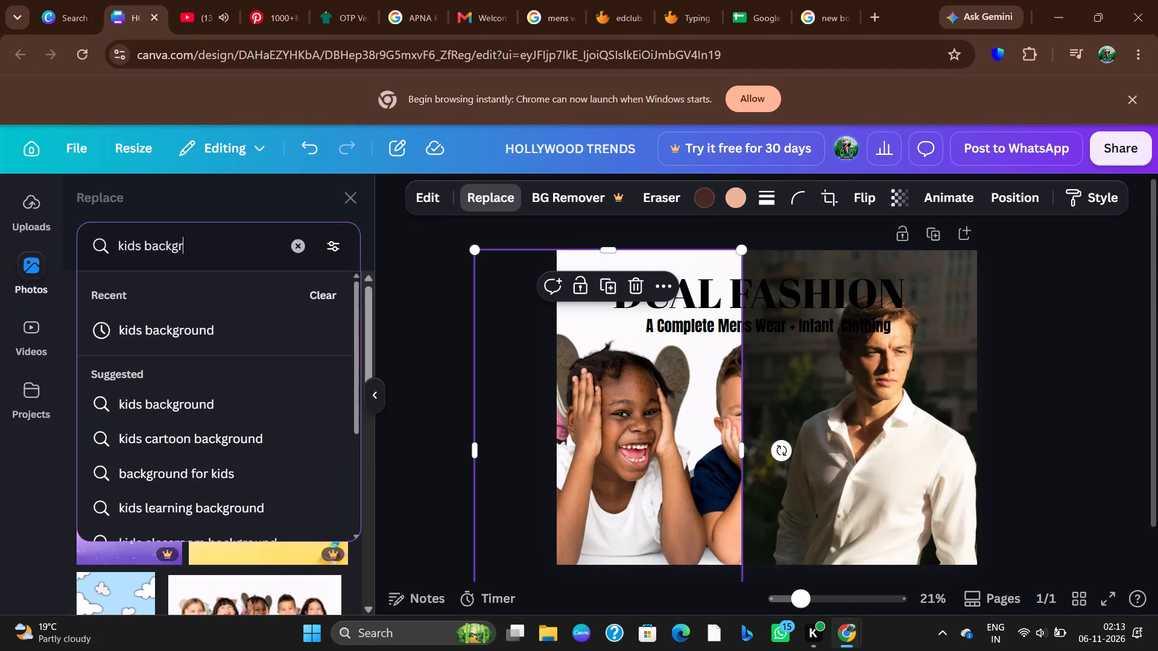
key(BackSpace)
key(BackSpace)
key(BackSpace)
key(BackSpace)
key(BackSpace)
key(BackSpace)
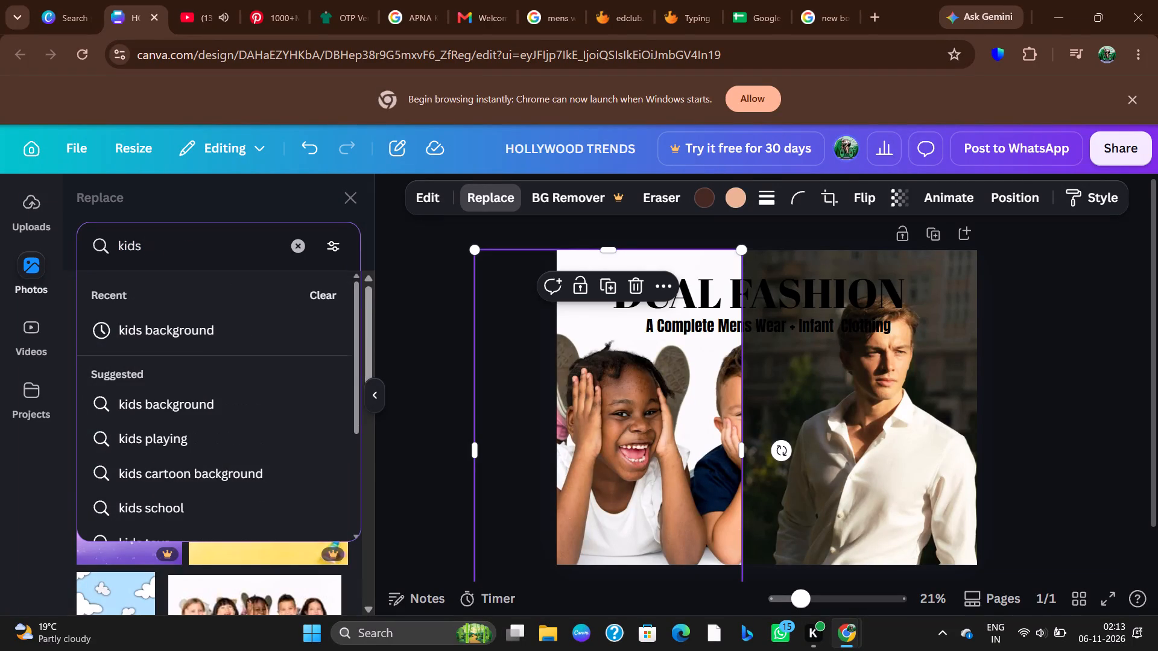
key(space)
key(BackSpace)
text(clothi)
key(n)
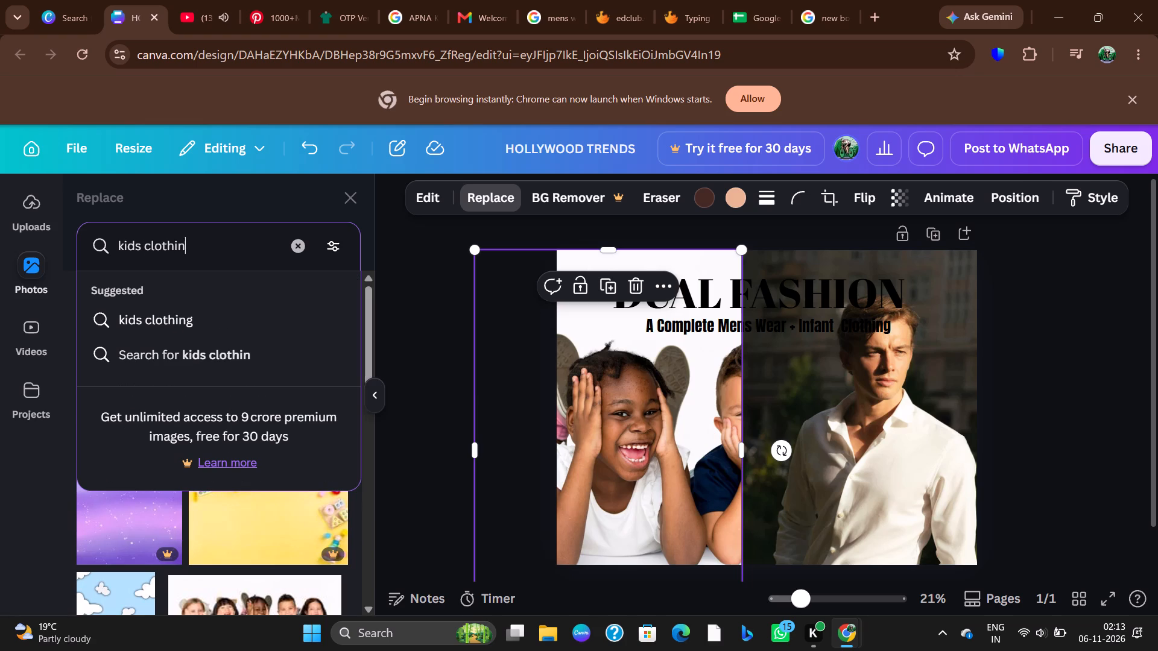
key(g)
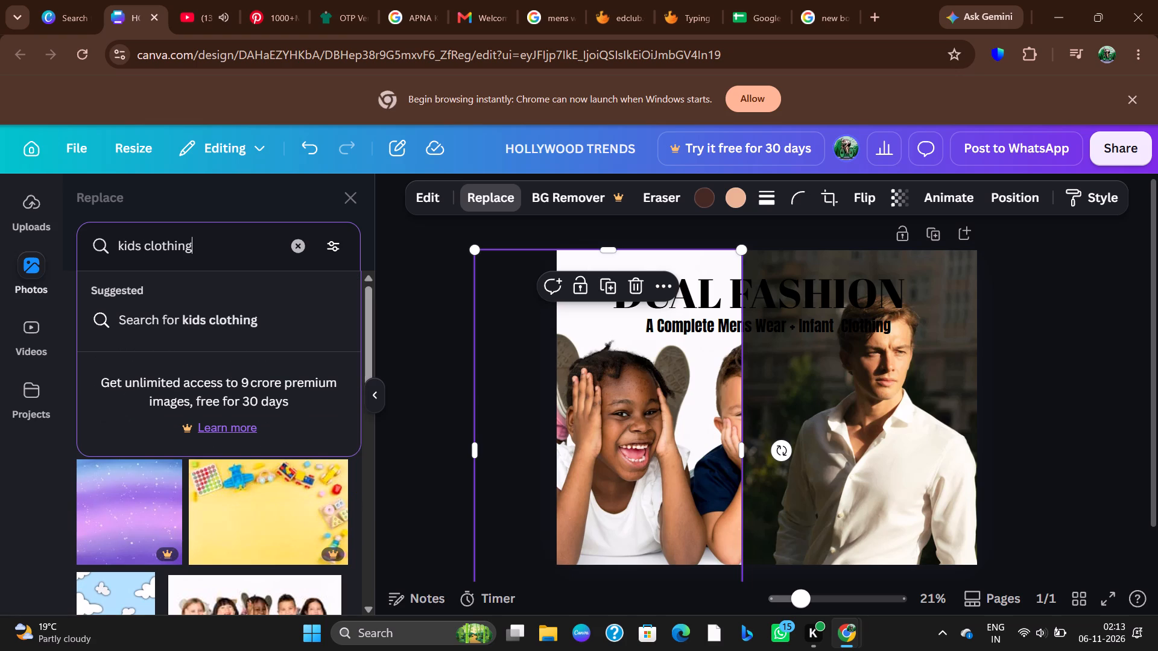
key(Return)
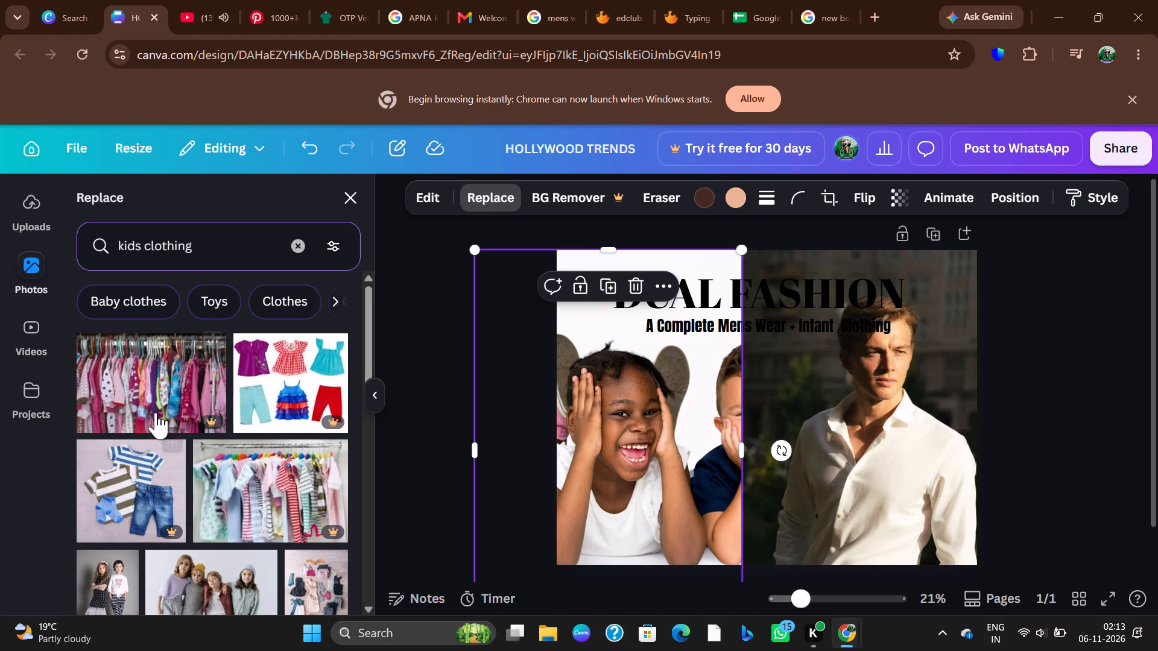
scroll(259, 439, down, 2)
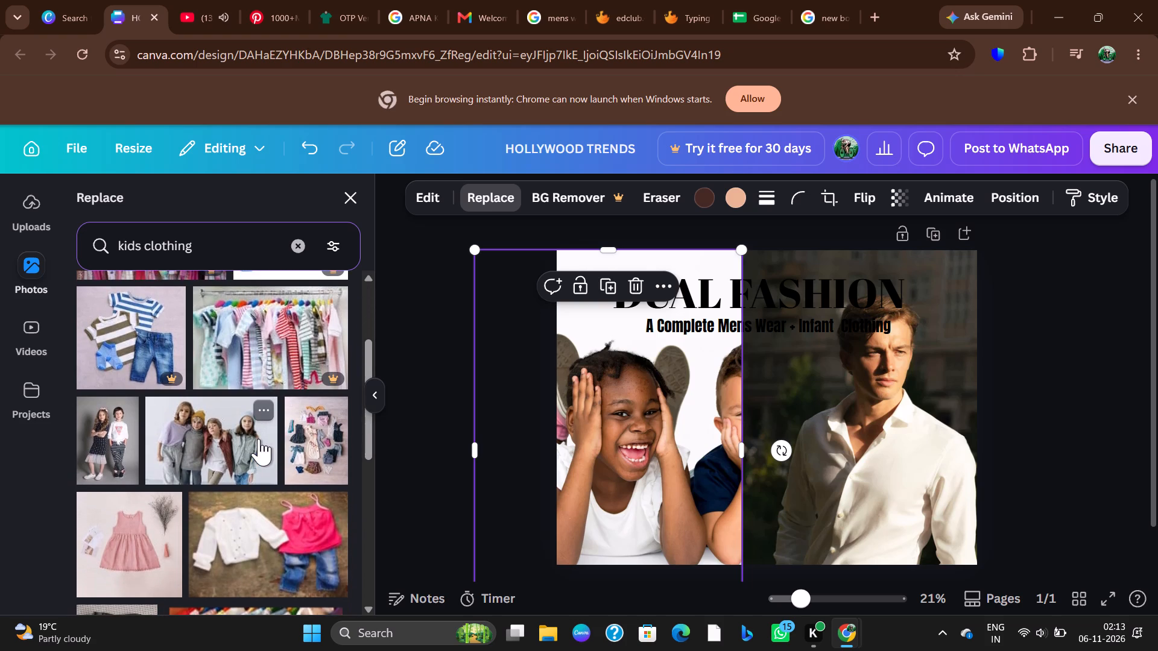
scroll(259, 439, down, 1)
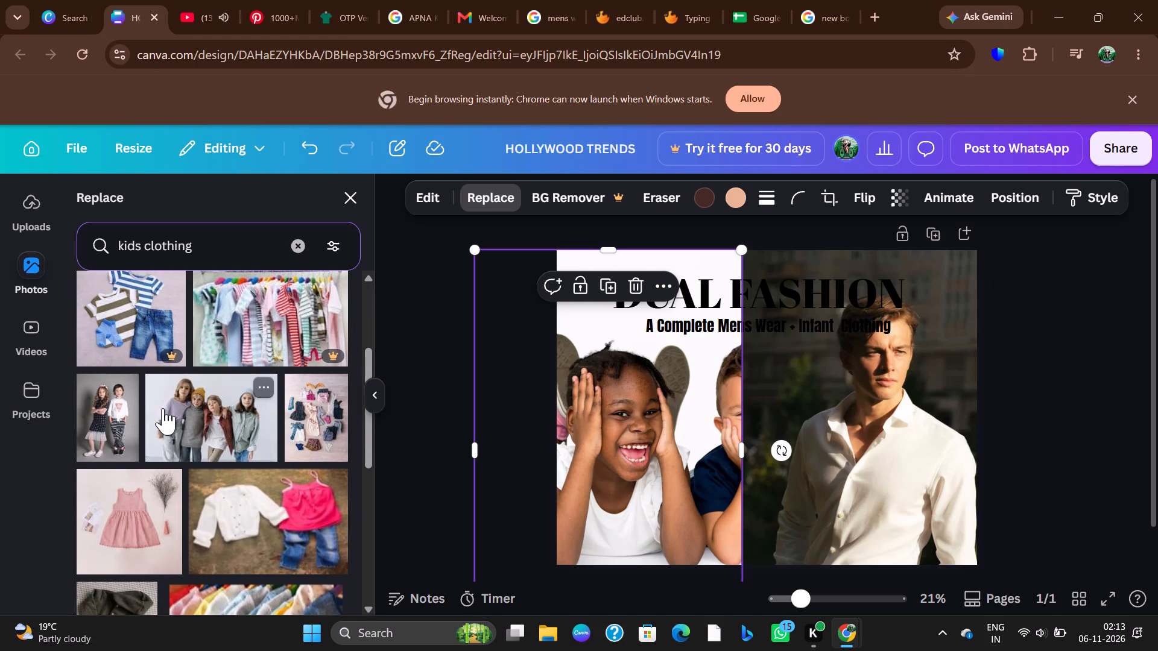
click(115, 401)
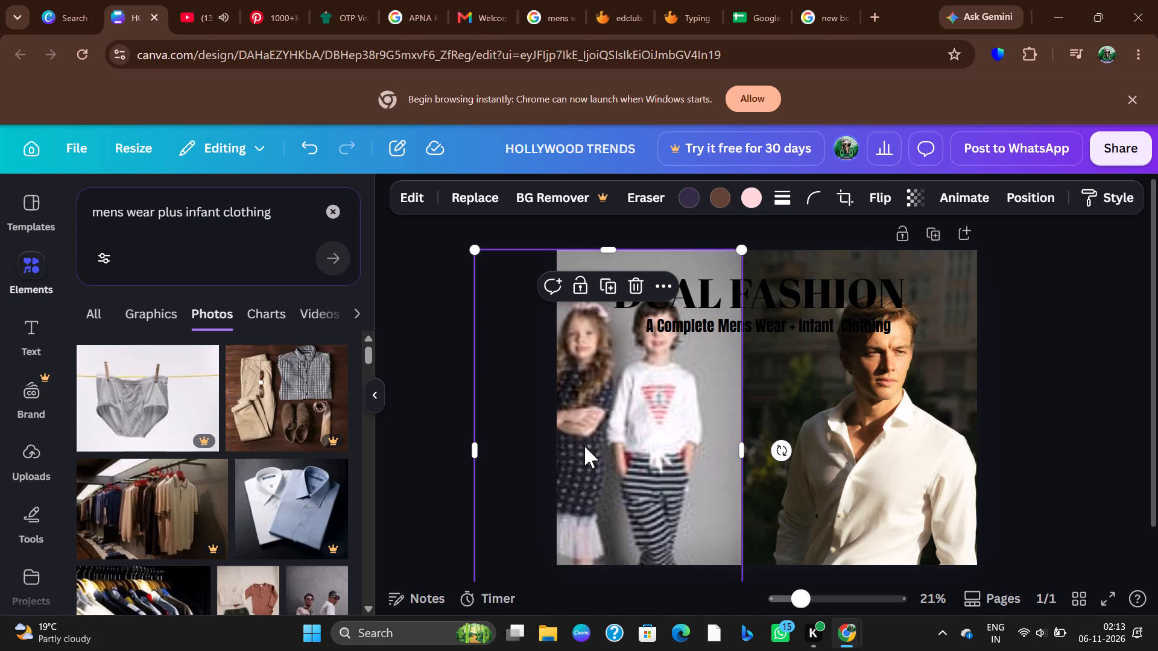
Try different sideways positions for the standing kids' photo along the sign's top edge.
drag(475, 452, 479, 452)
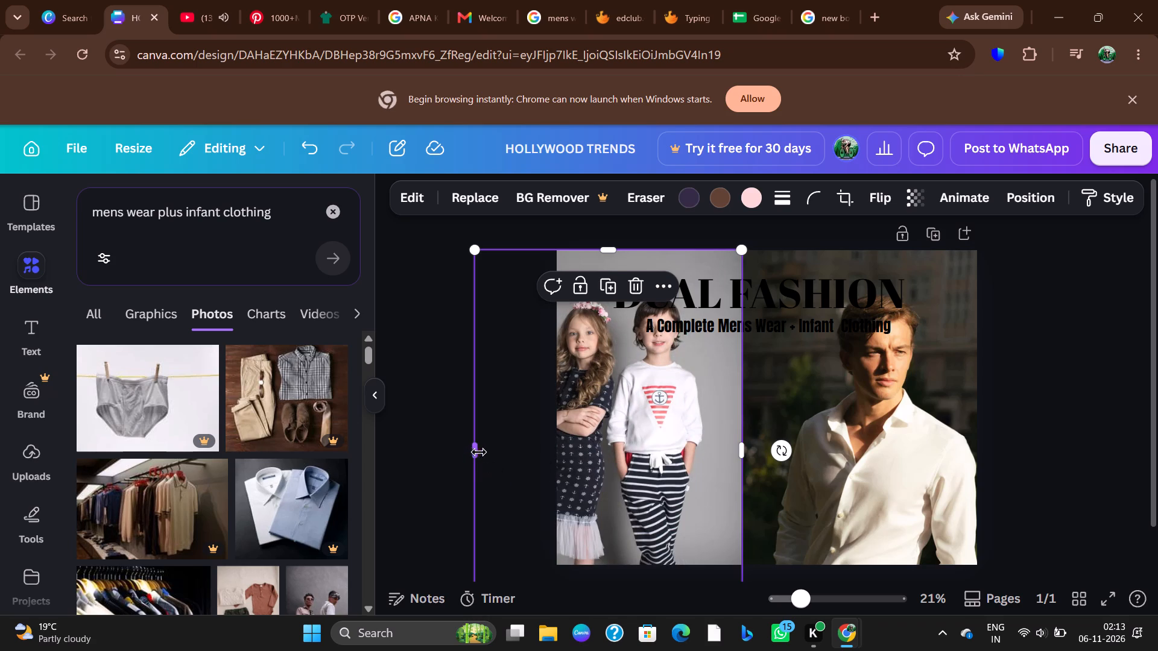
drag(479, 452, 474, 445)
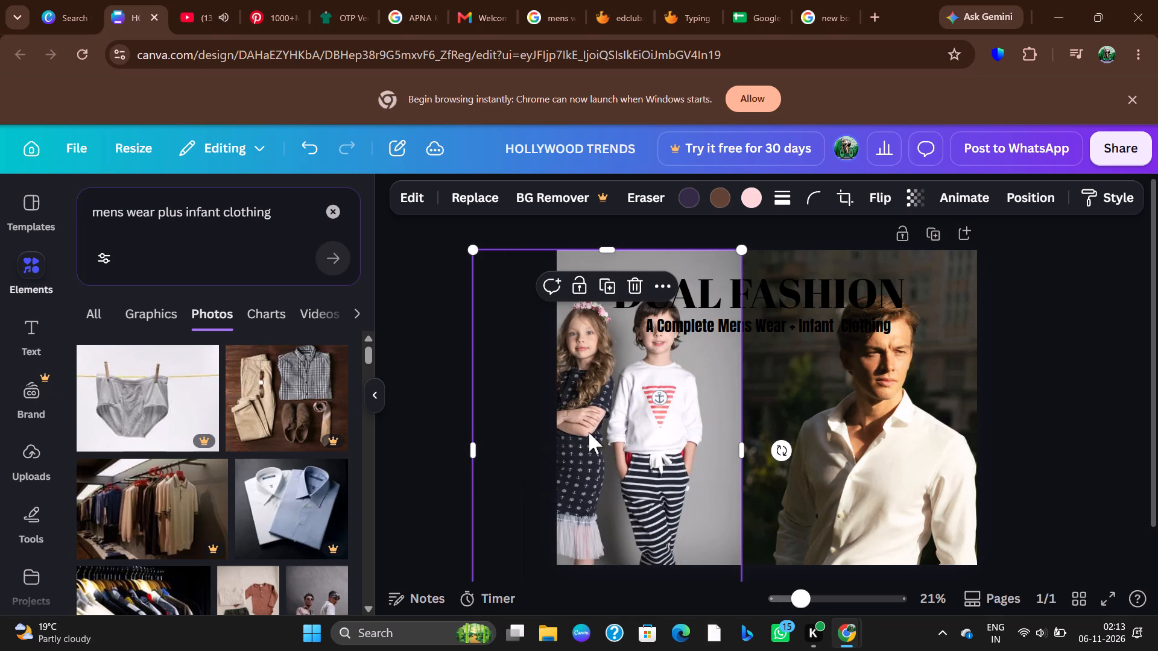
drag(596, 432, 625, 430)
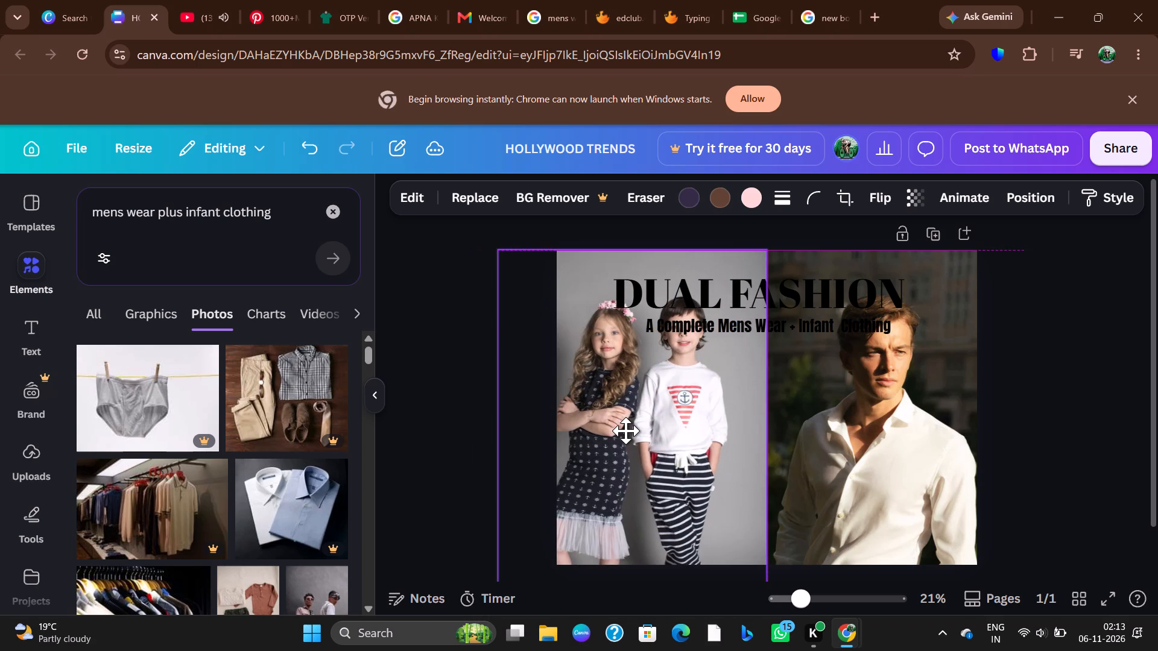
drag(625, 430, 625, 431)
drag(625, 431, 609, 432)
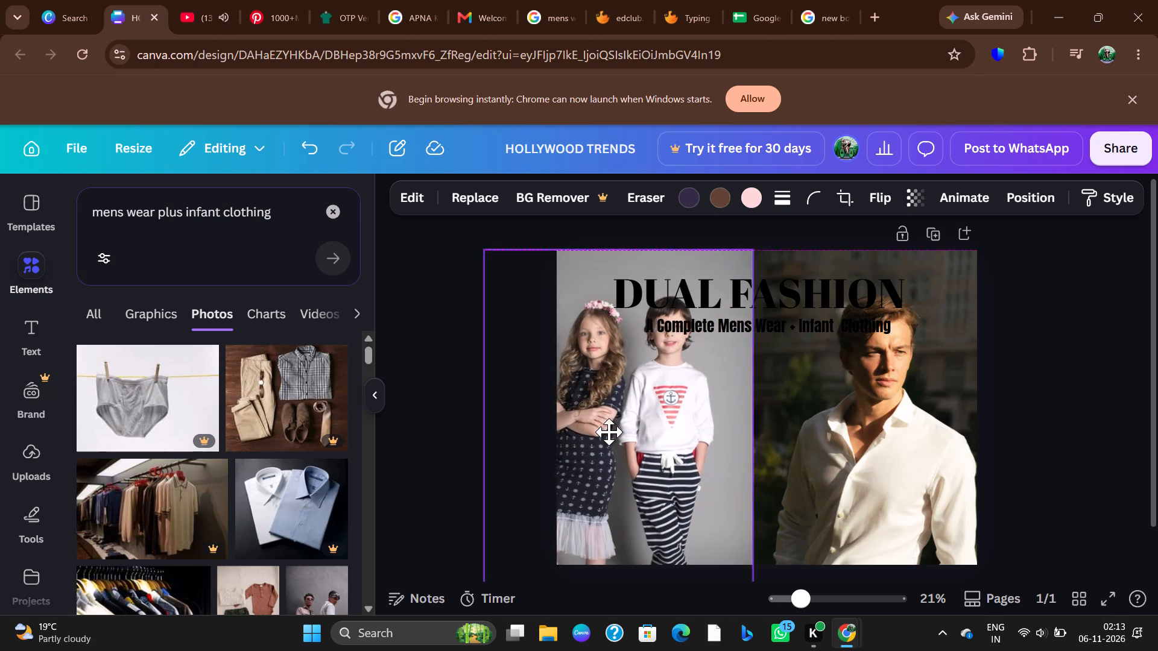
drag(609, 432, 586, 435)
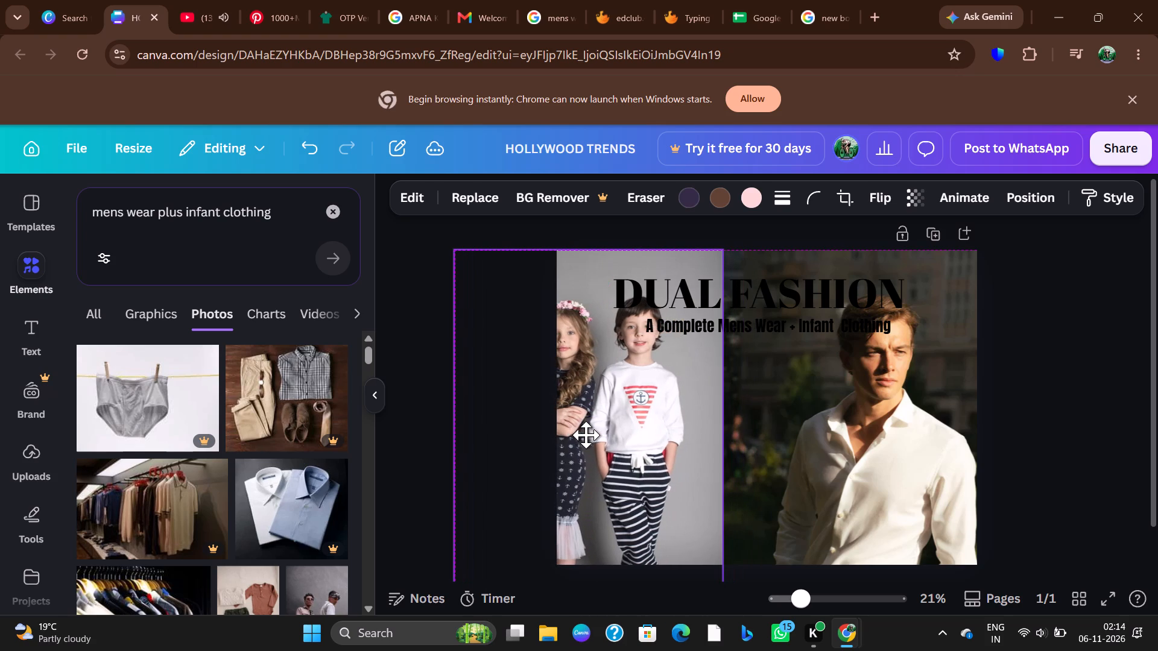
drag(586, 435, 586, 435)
Shrink the standing kids' photo to about 301.2 by 450 and fit it flush into the sign's left half at full height.
drag(501, 462, 512, 359)
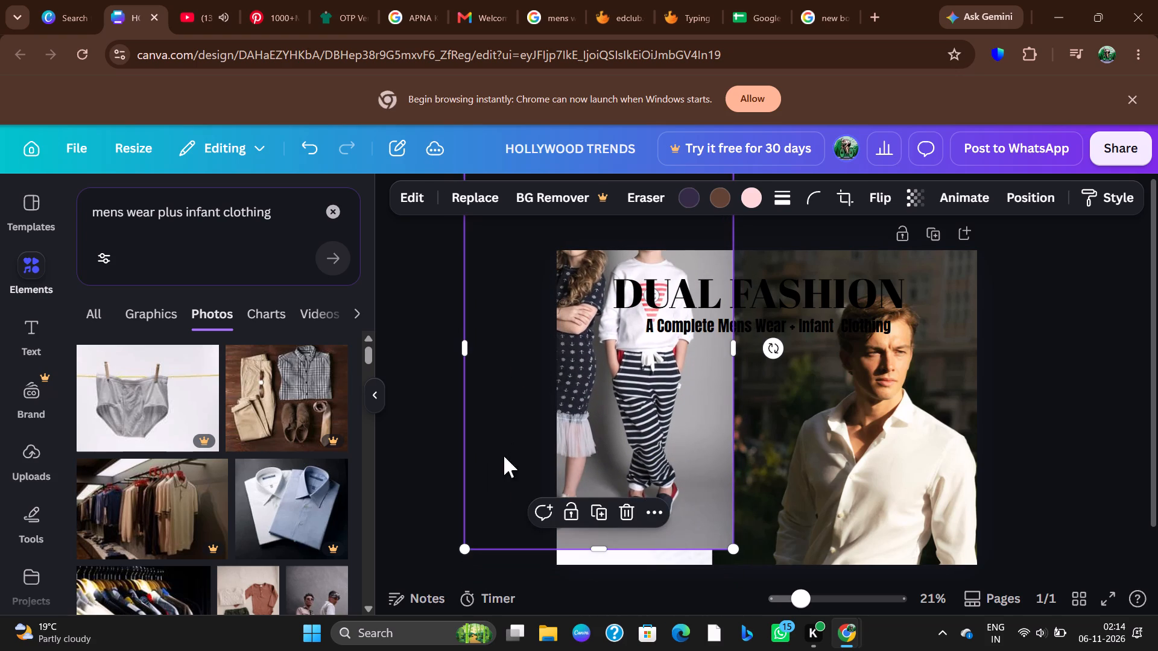
drag(464, 550, 519, 498)
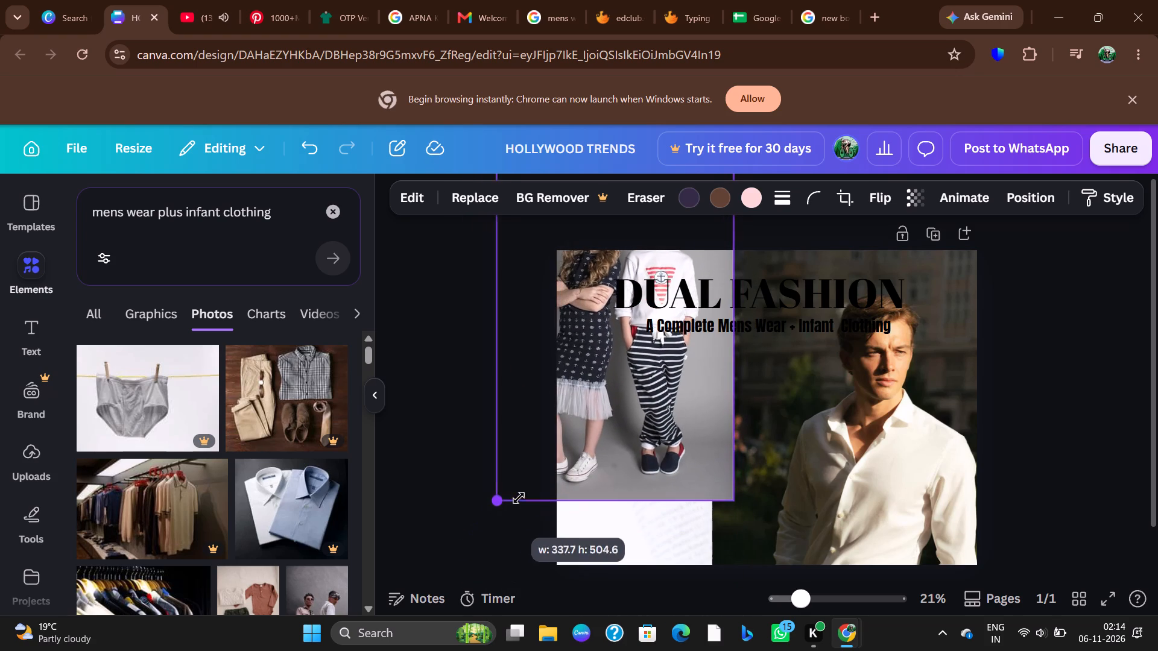
drag(519, 498, 532, 491)
drag(562, 394, 569, 441)
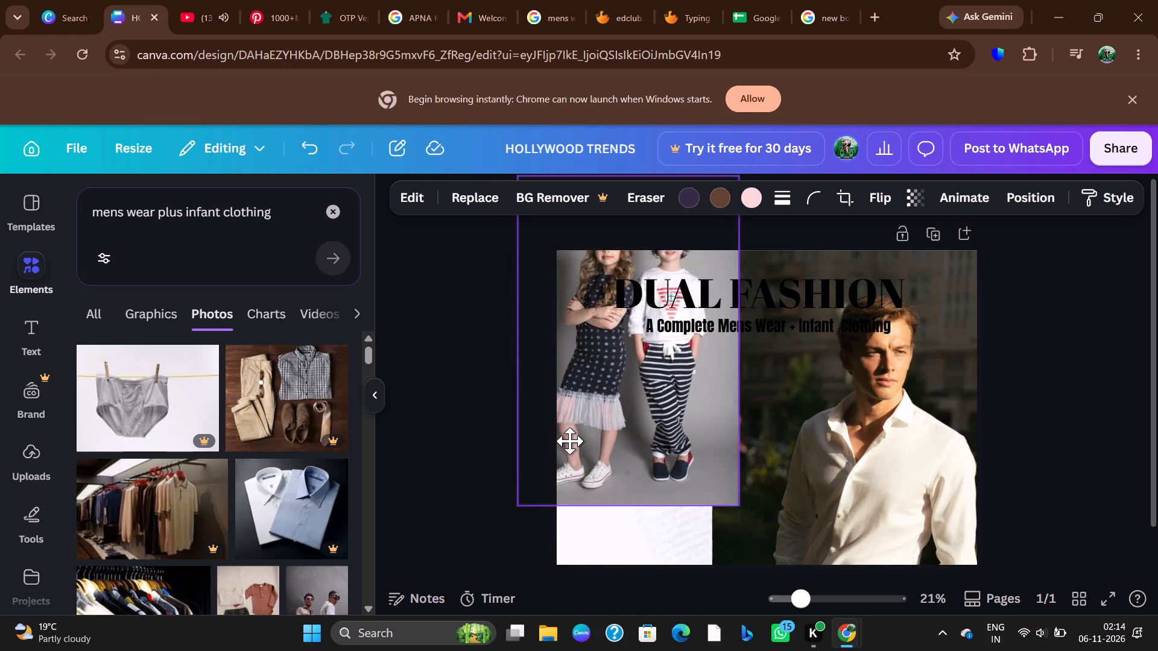
drag(569, 441, 567, 494)
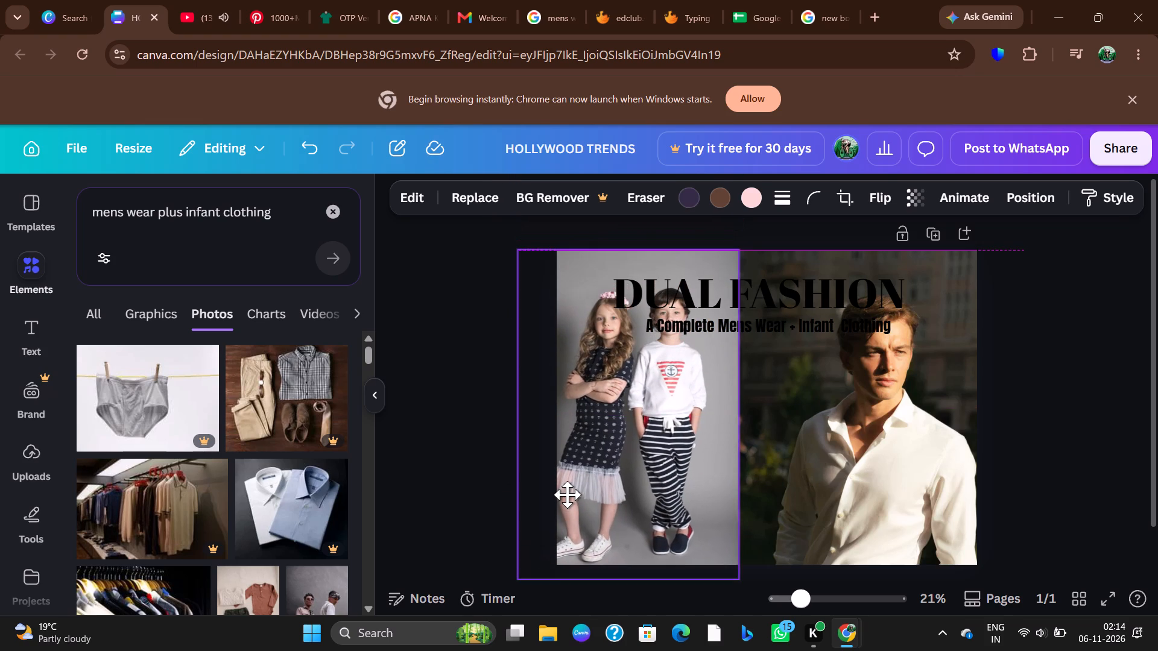
drag(567, 494, 562, 490)
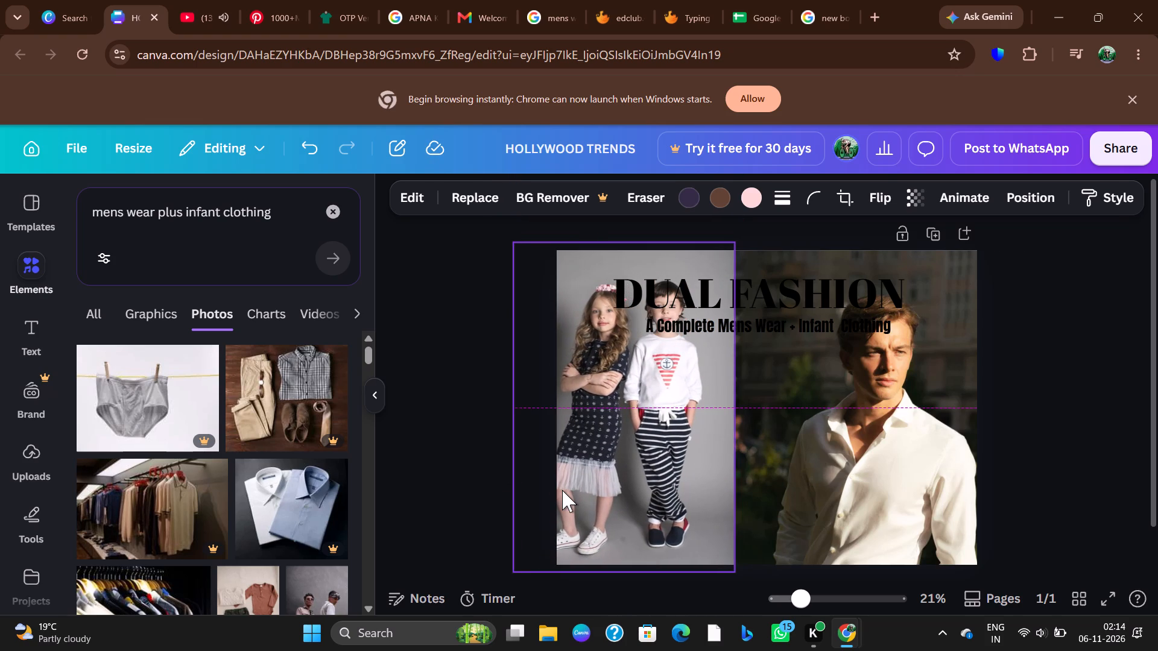
drag(562, 490, 562, 483)
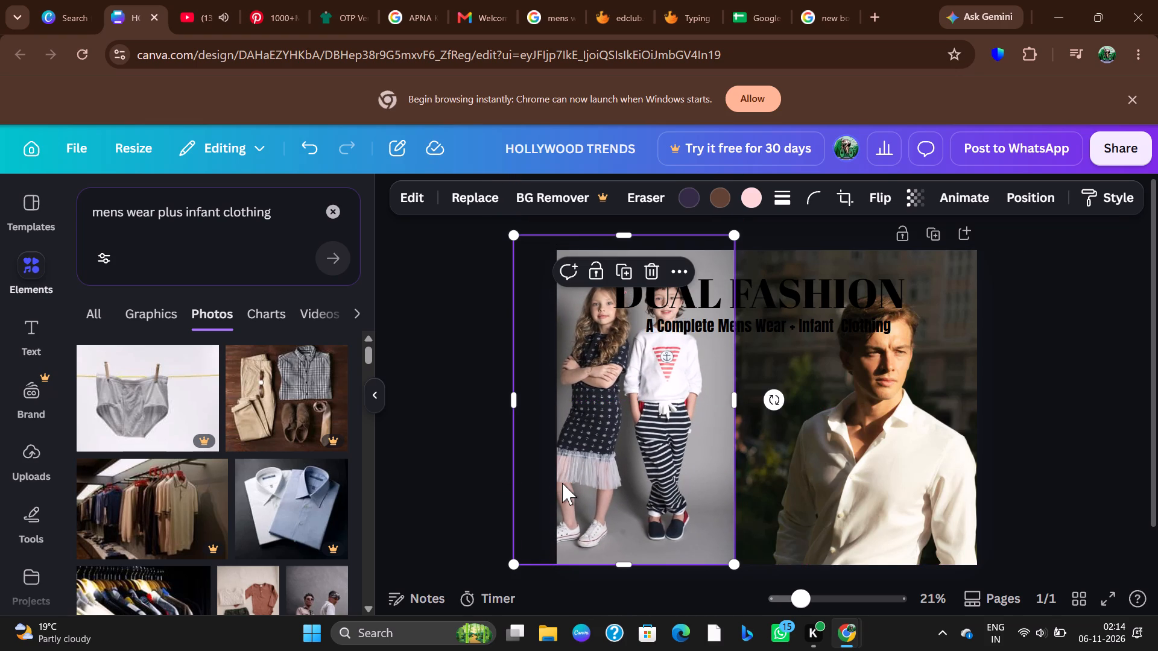
drag(514, 234, 538, 244)
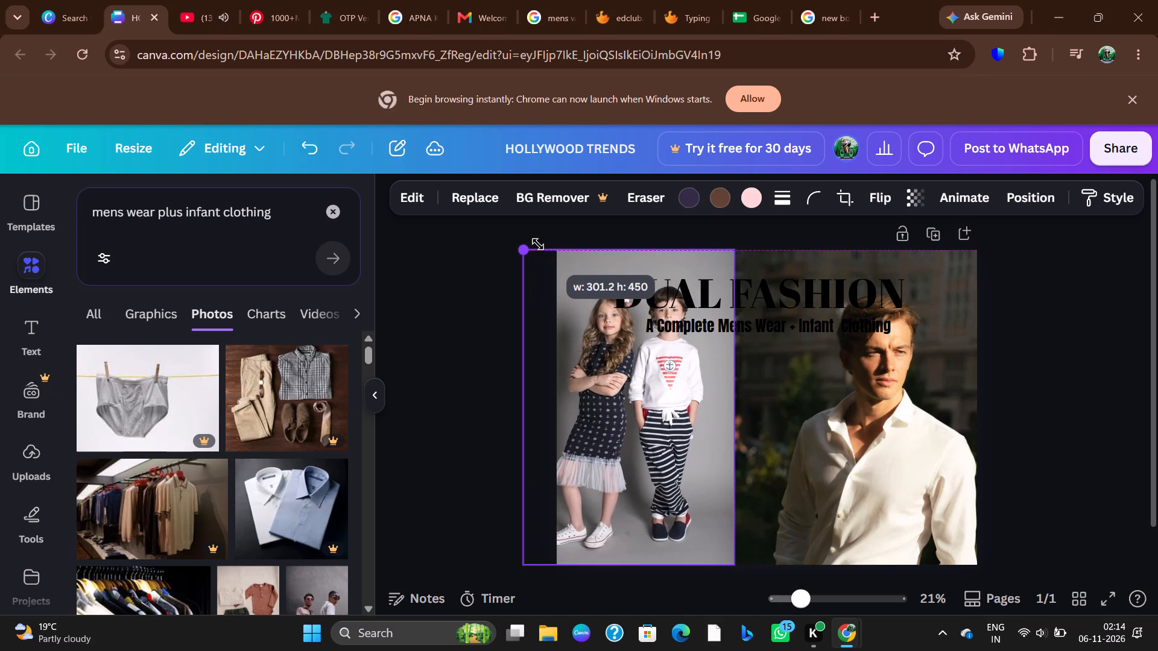
drag(538, 244, 537, 244)
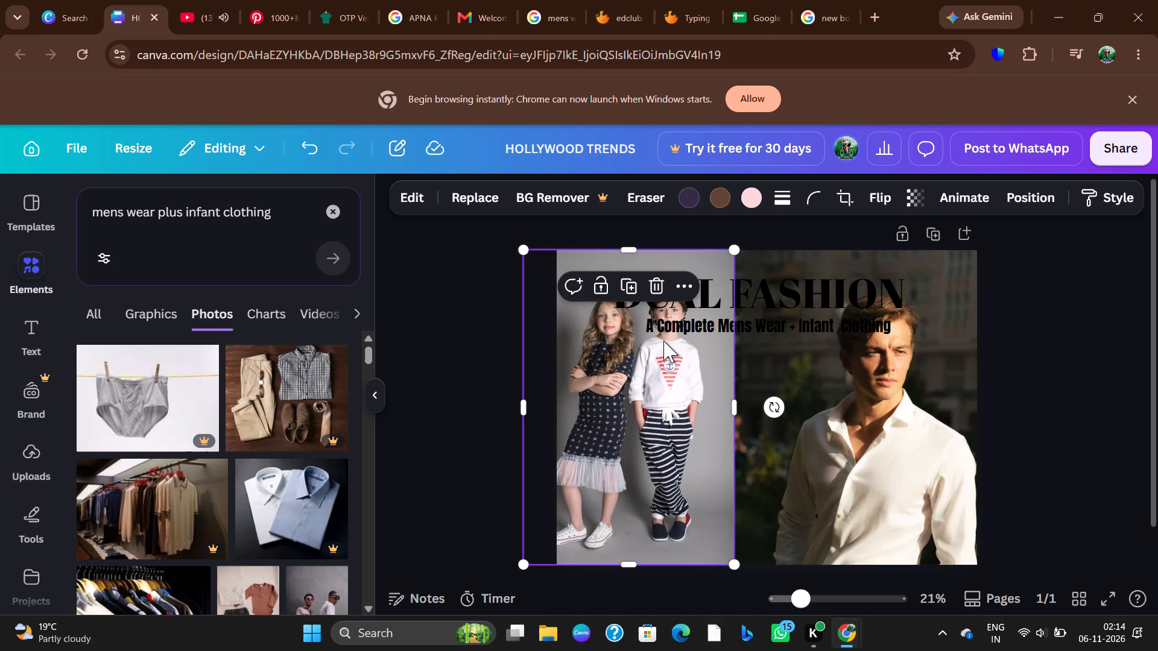
drag(685, 351, 697, 351)
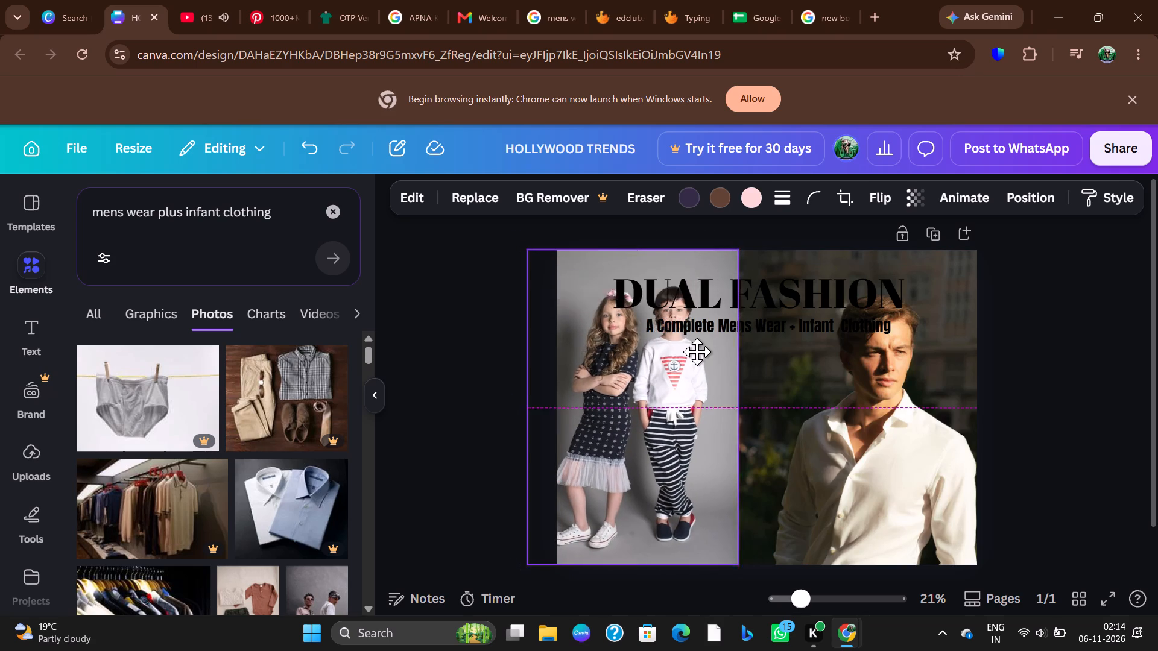
drag(697, 351, 715, 348)
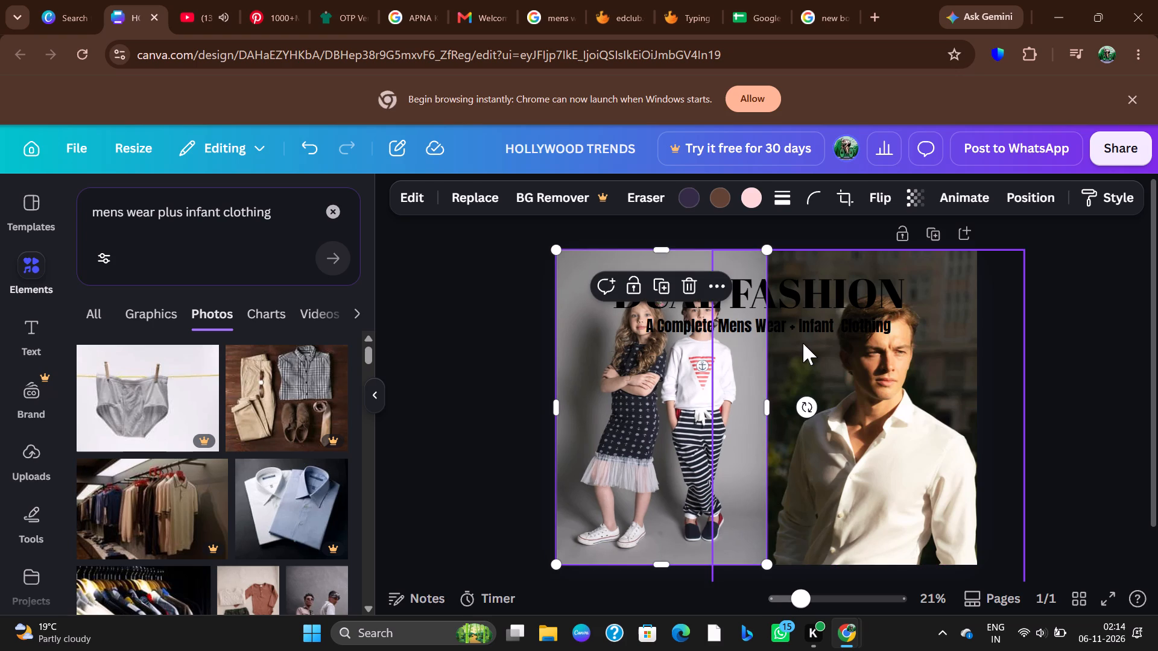
Shift the white-shirted man's photo aside and move the kids' photo to the sign's right side, overhanging its right edge.
click(810, 361)
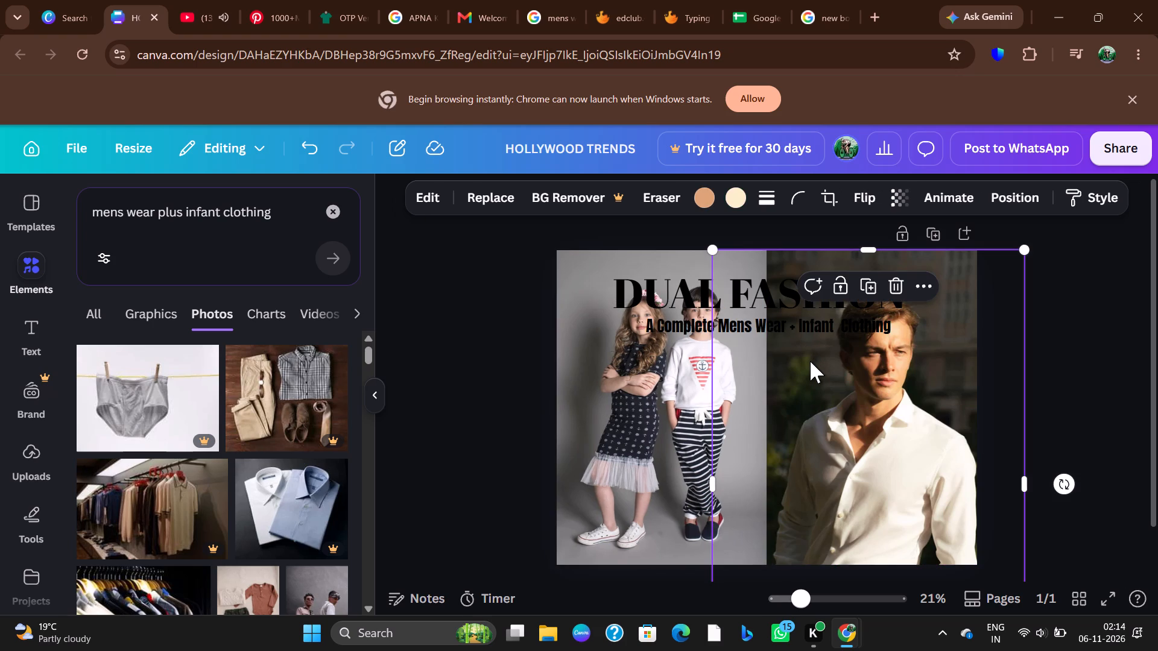
drag(810, 361, 902, 450)
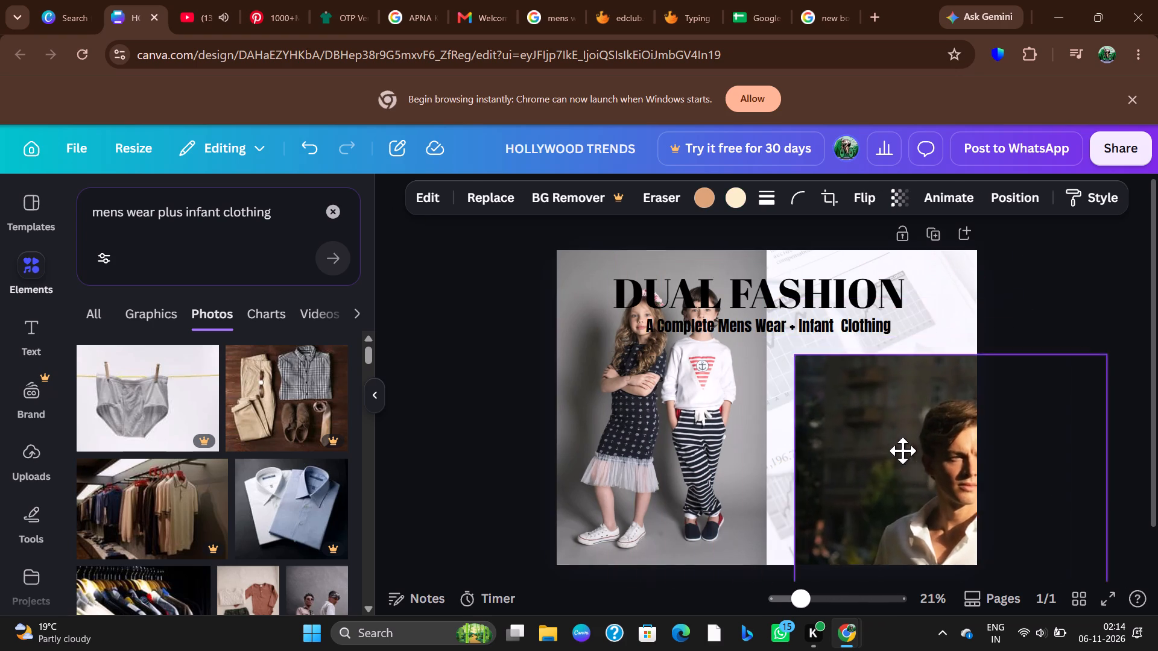
drag(902, 450, 890, 407)
click(586, 357)
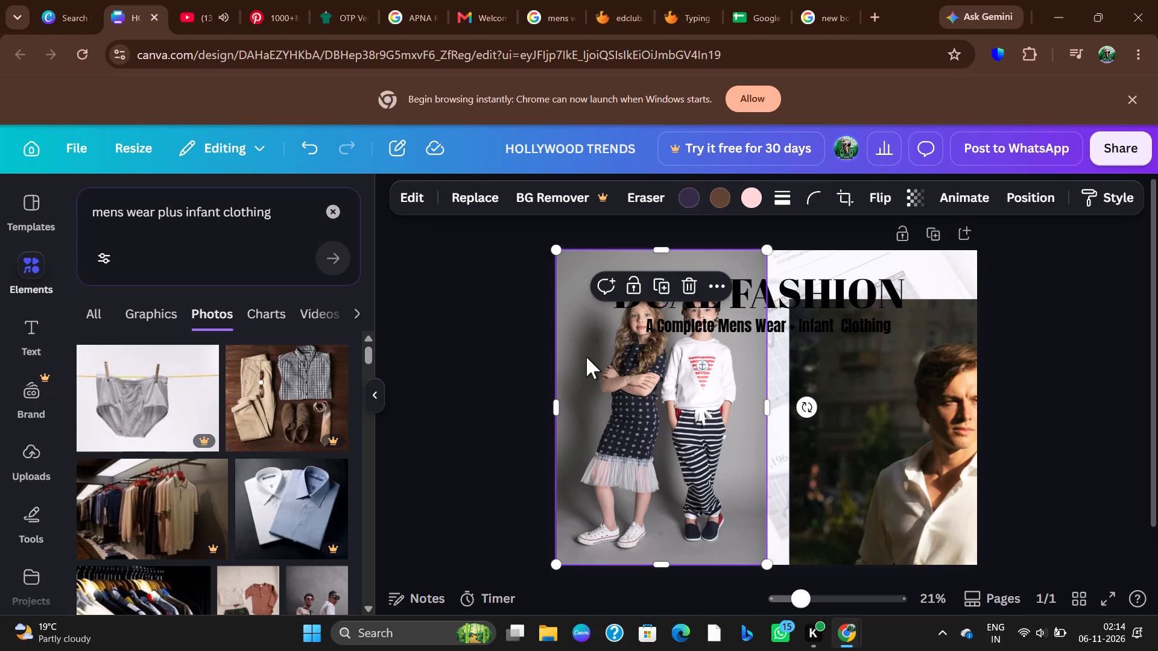
drag(586, 357, 861, 339)
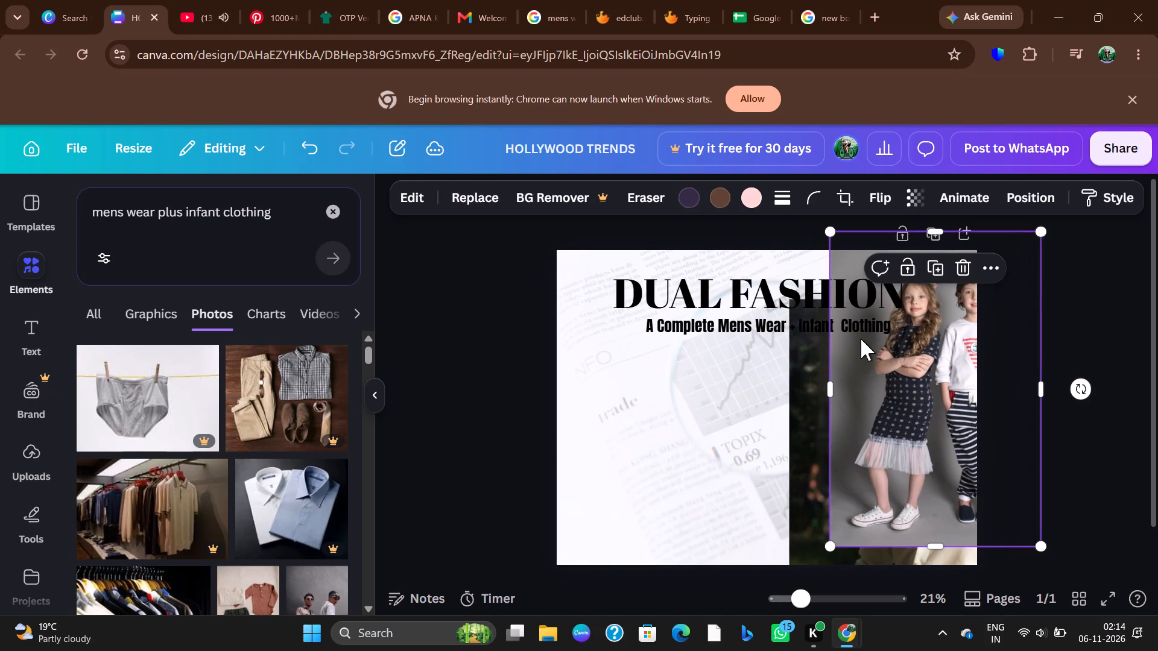
Move the white-shirted man's photo to the sign's left half, overhanging the left edge and covering the full height.
click(799, 372)
drag(799, 372, 573, 341)
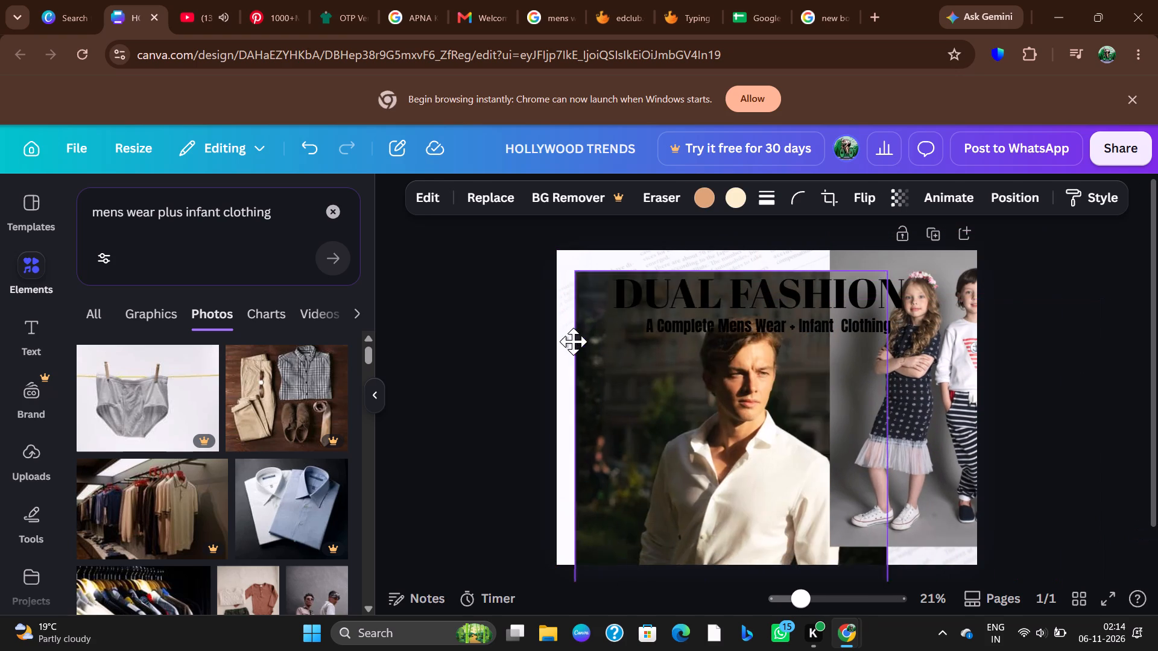
drag(573, 341, 531, 324)
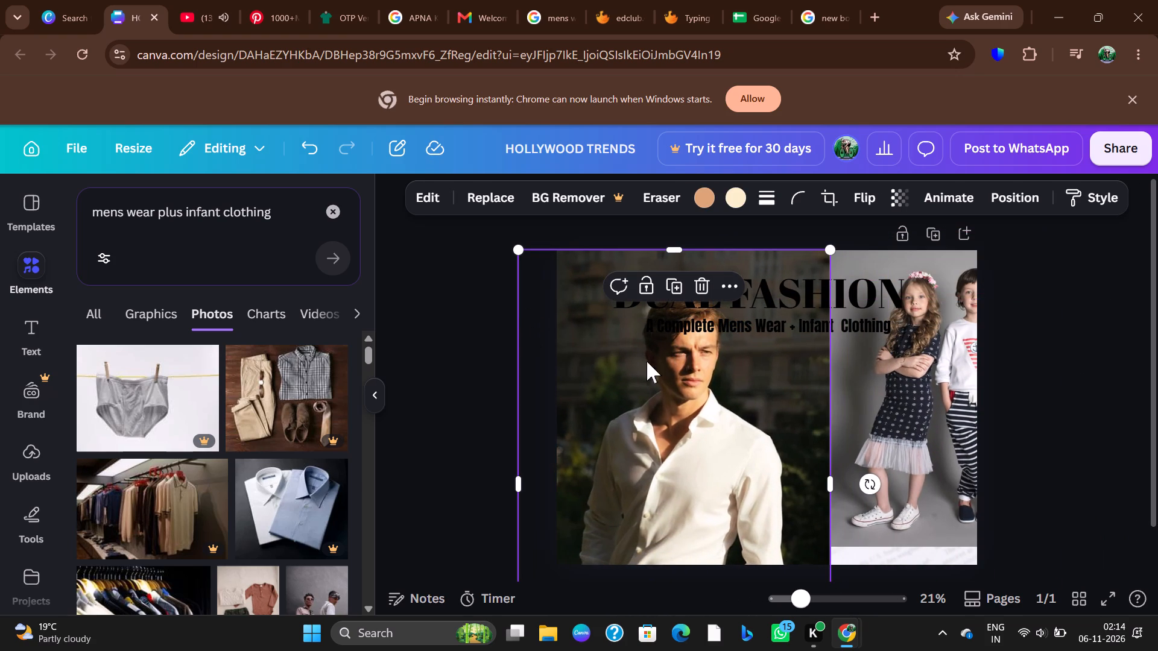
drag(625, 365, 574, 377)
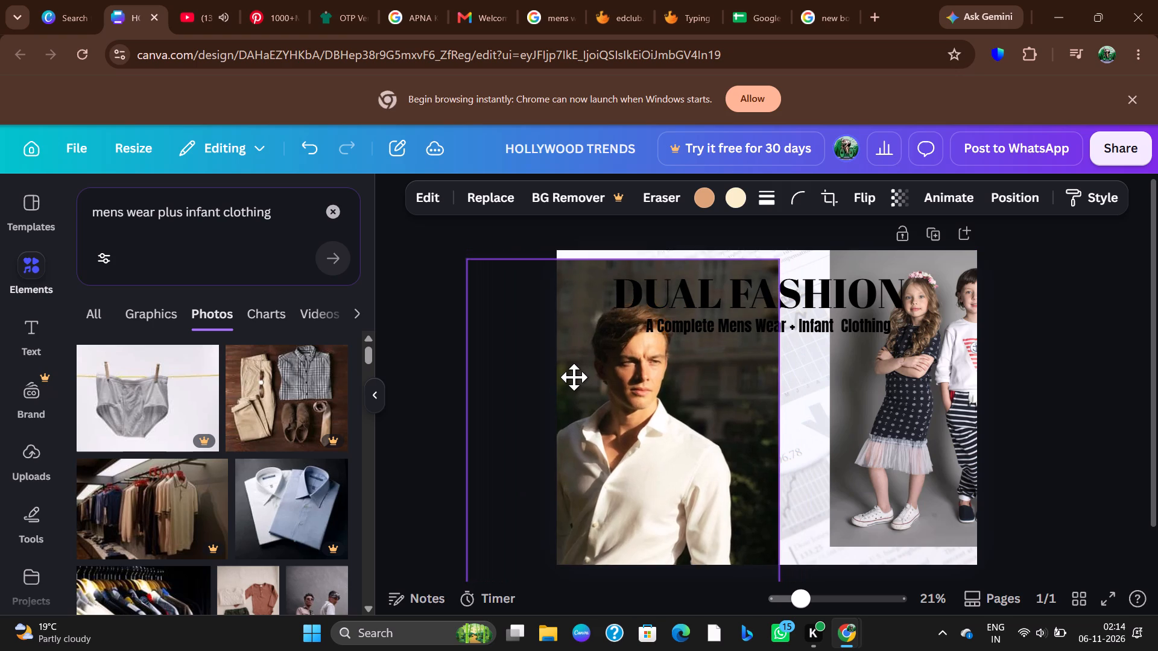
drag(574, 377, 566, 360)
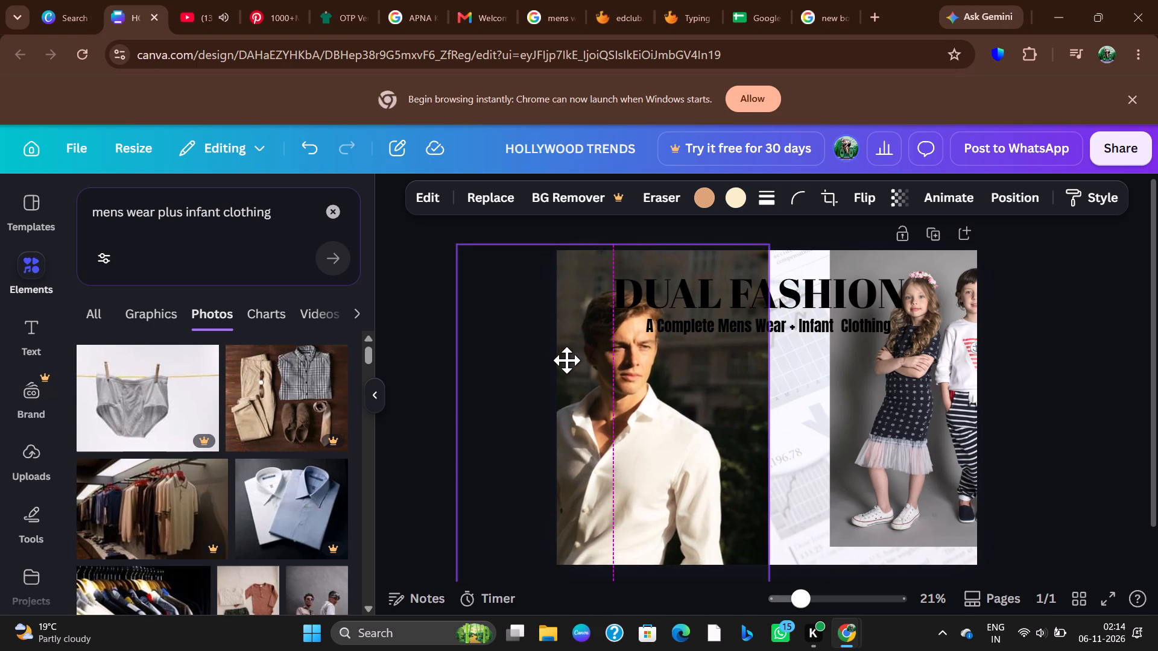
drag(566, 360, 566, 360)
Move the standing kids' photo against the man's photo in the sign's right half, with its top edge just below the subheading.
click(879, 417)
drag(879, 417, 872, 418)
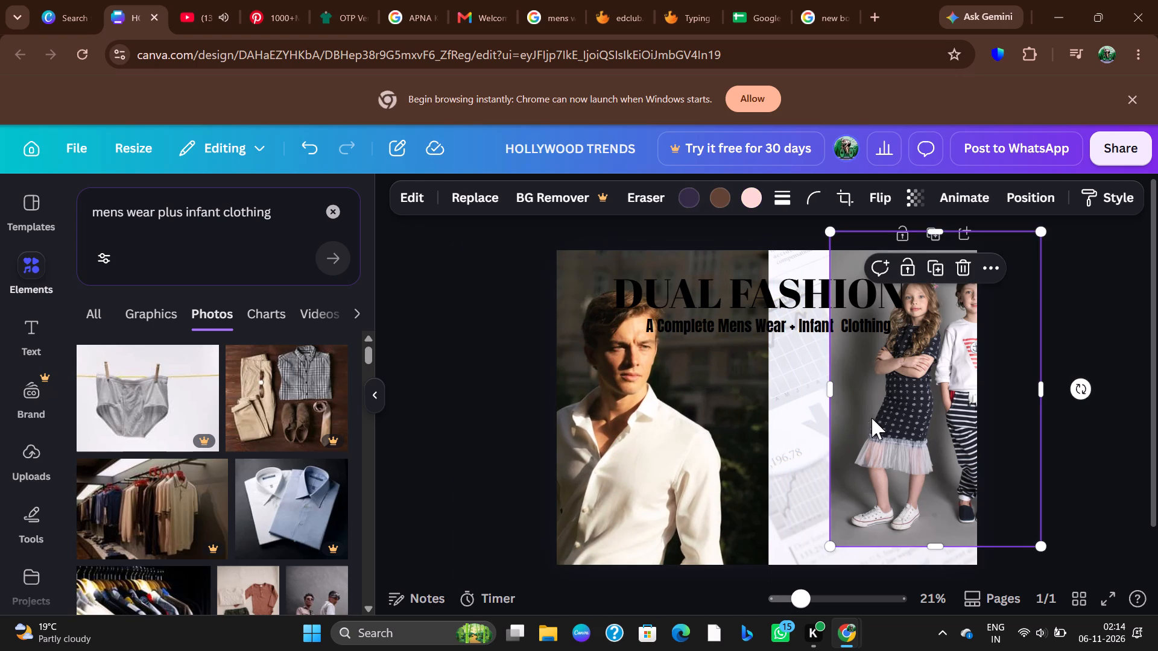
drag(872, 418, 817, 433)
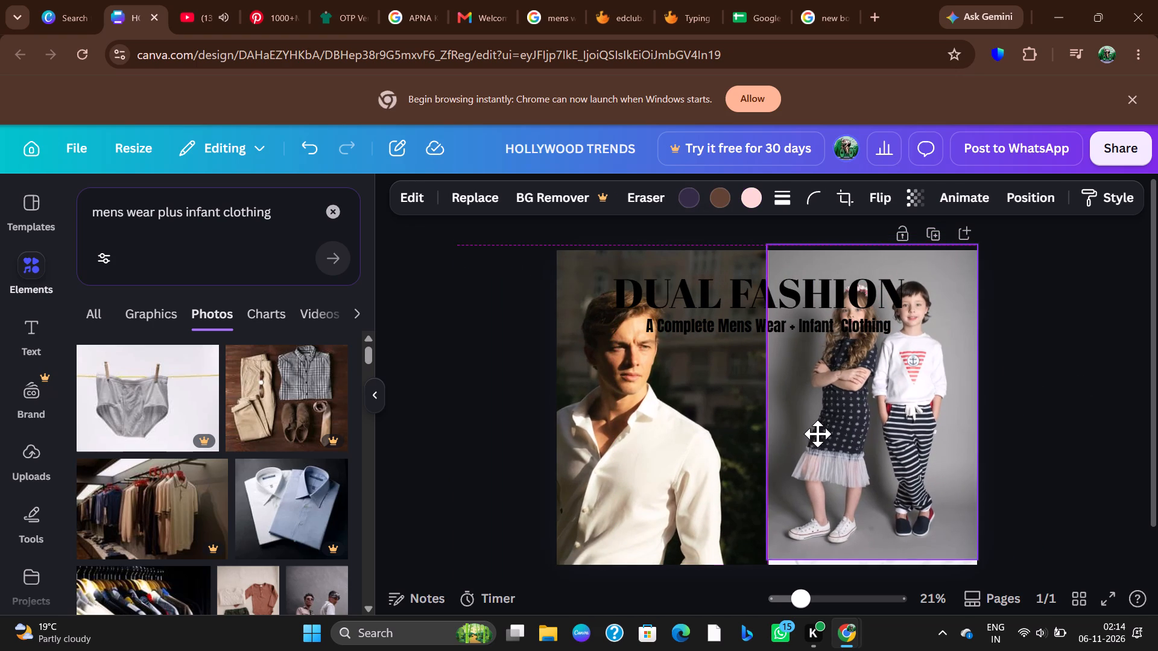
drag(817, 433, 821, 477)
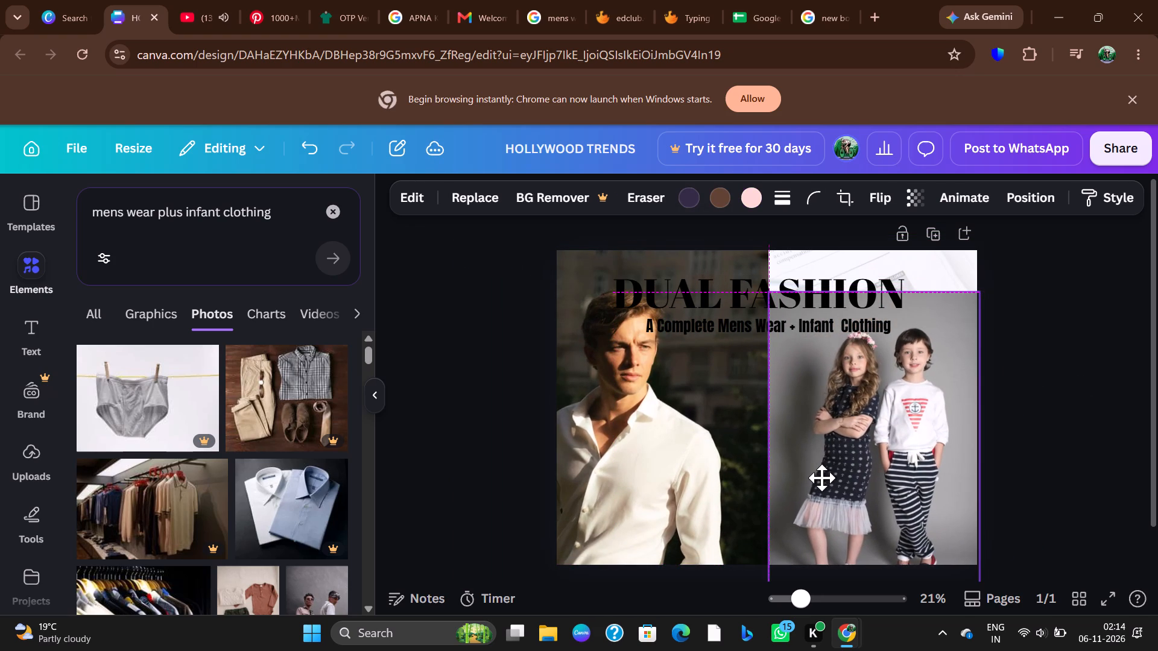
drag(821, 477, 819, 518)
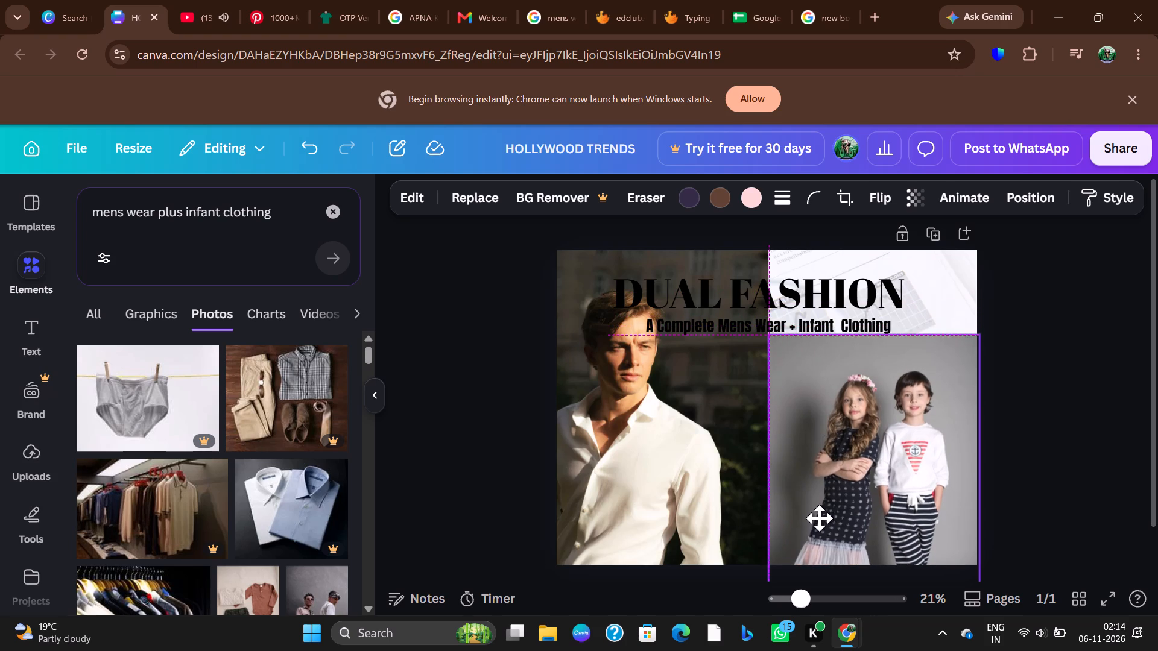
drag(819, 518, 820, 521)
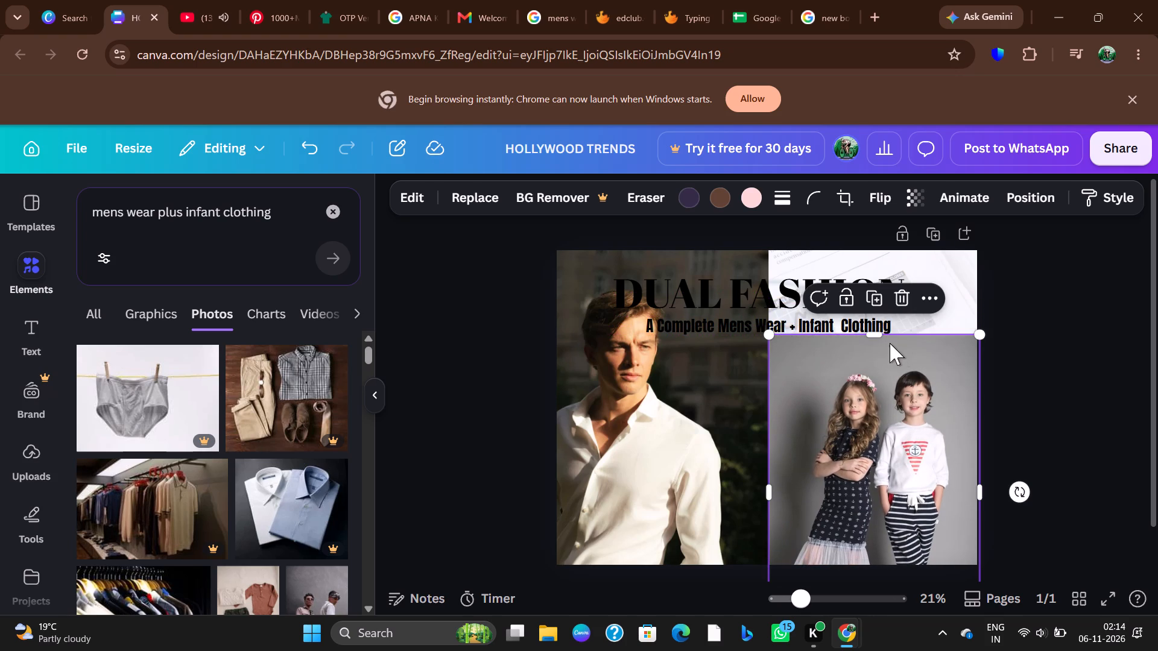
Crop the top of the kids' photo to about 301 by 404 and fit it into the sign's bottom-right corner.
drag(882, 336, 889, 368)
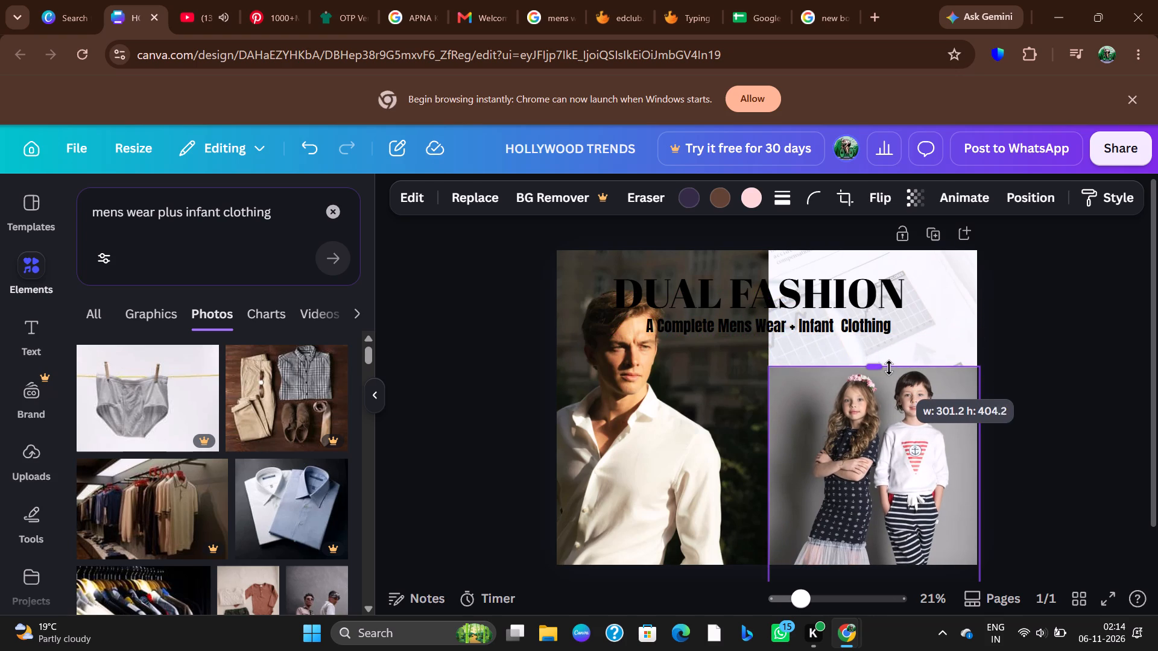
drag(889, 368, 890, 370)
drag(875, 450, 875, 402)
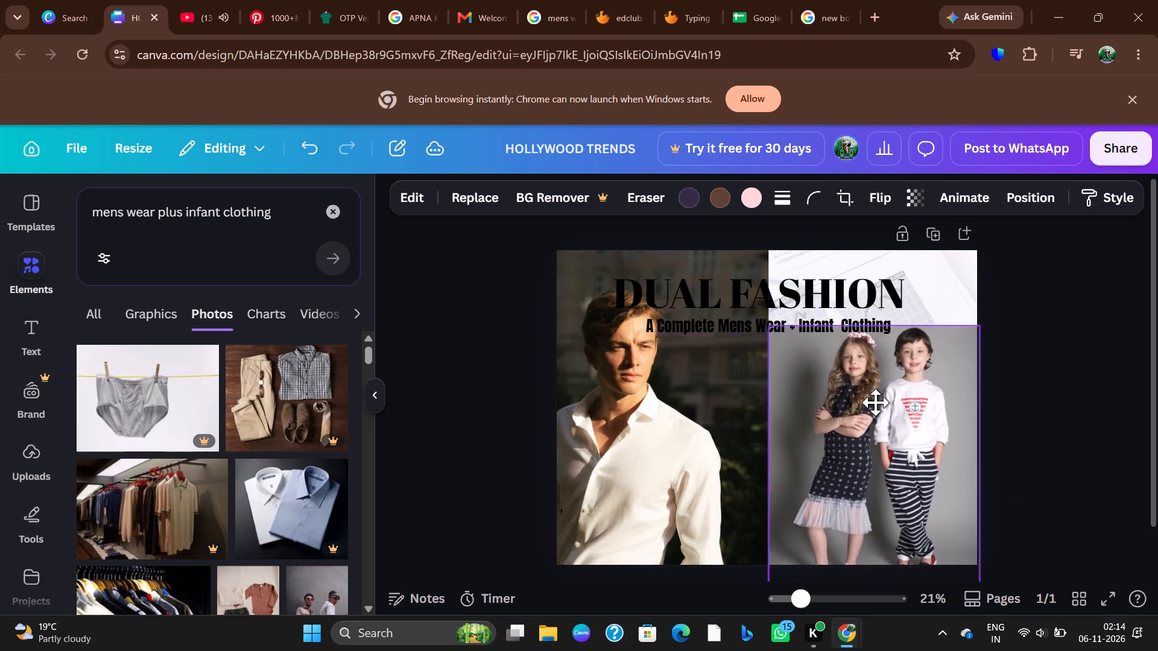
drag(875, 402, 875, 362)
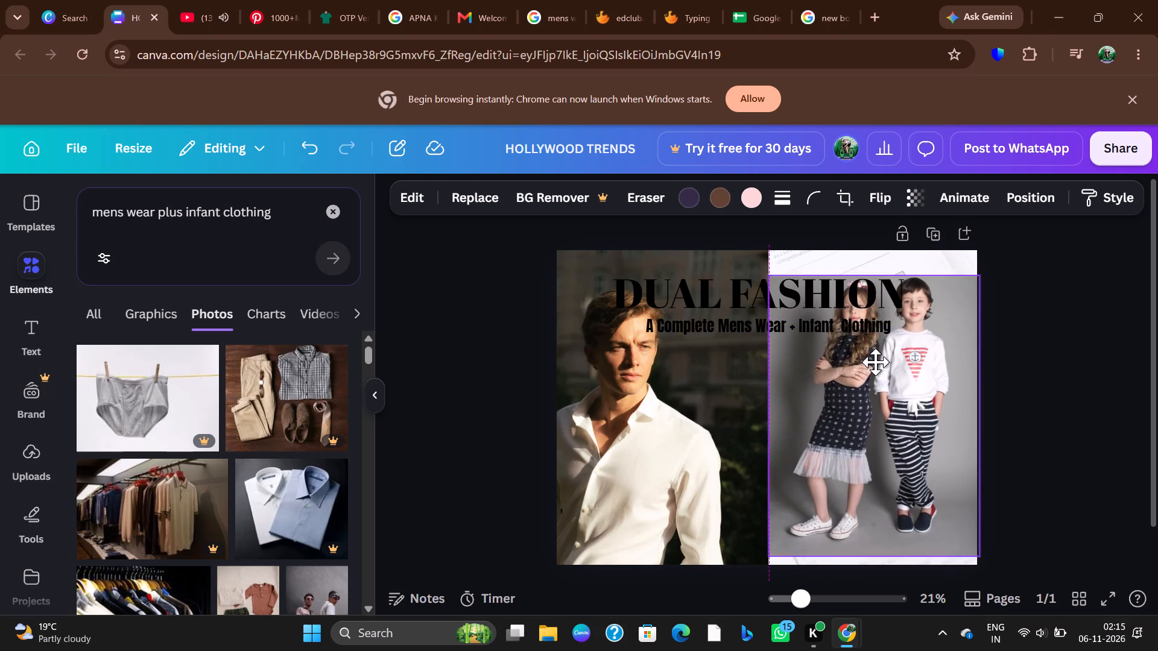
drag(875, 362, 872, 365)
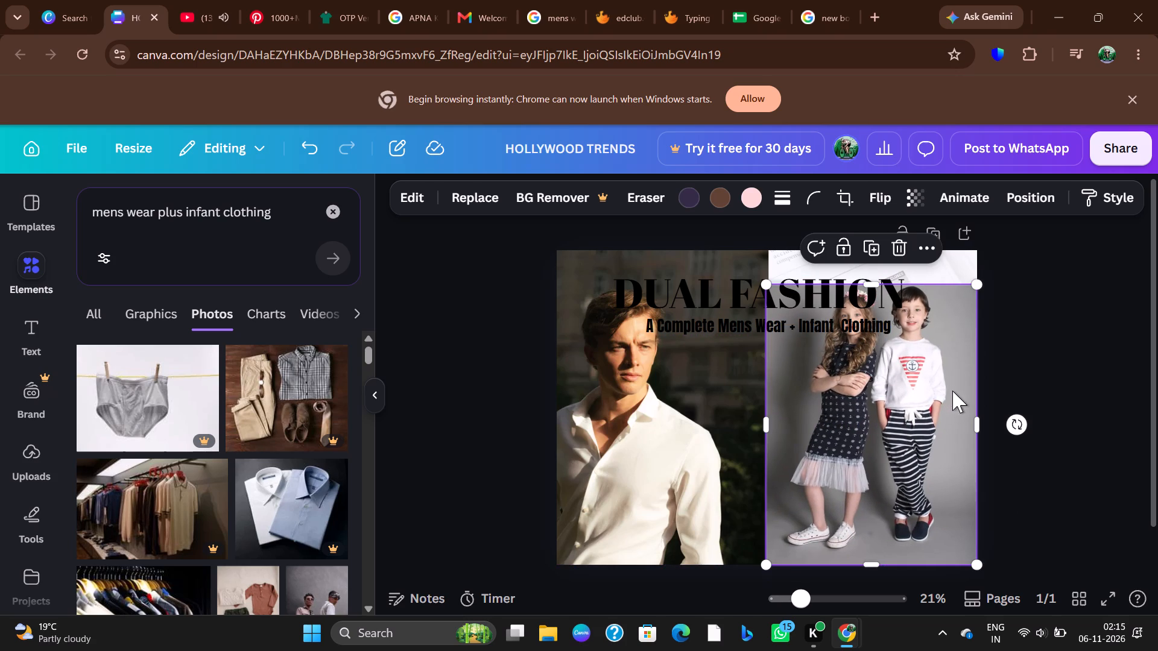
Shrink the man's photo to about 337 by 507 and level its top edge with the top of the kids' photo.
click(705, 373)
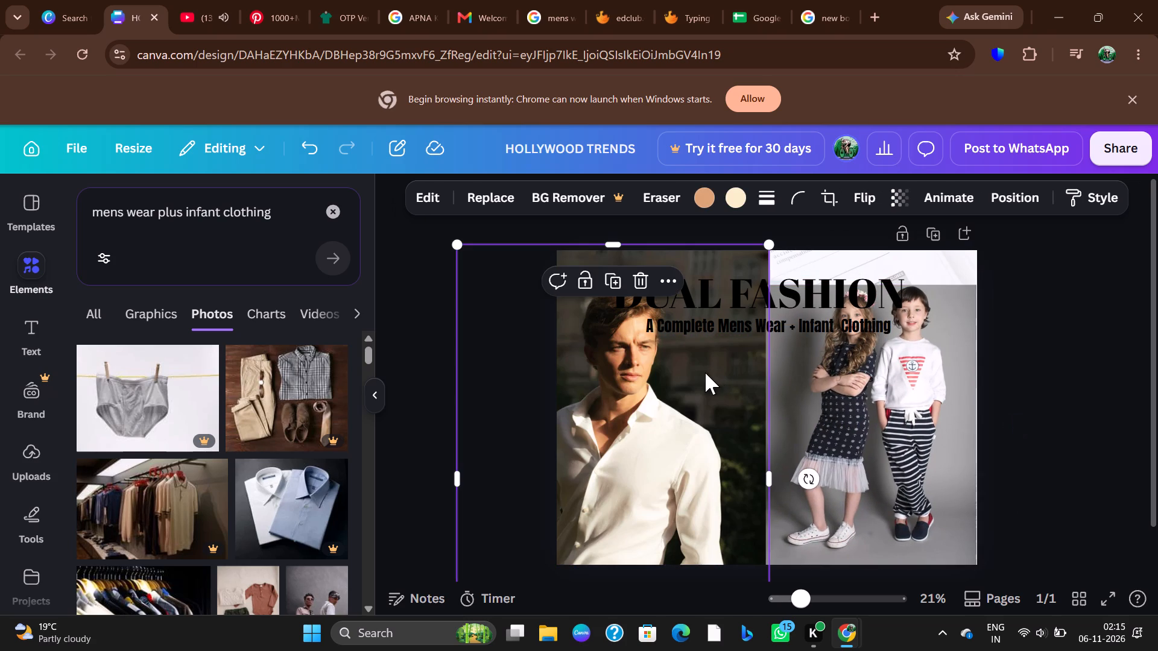
drag(629, 549, 627, 427)
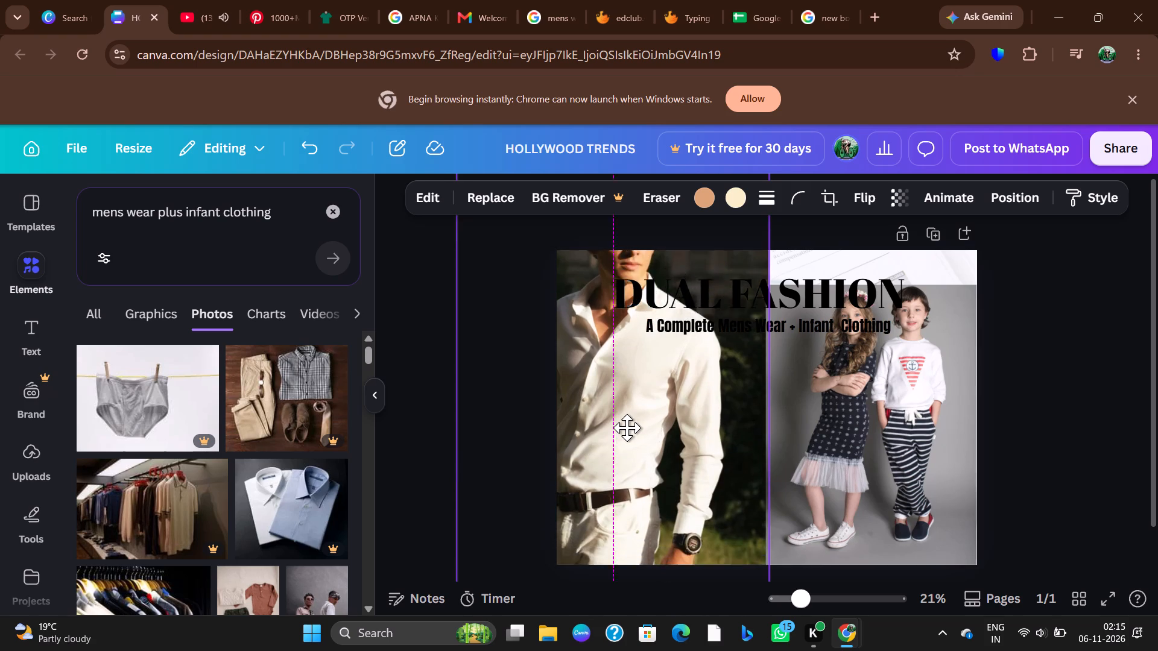
drag(627, 427, 619, 402)
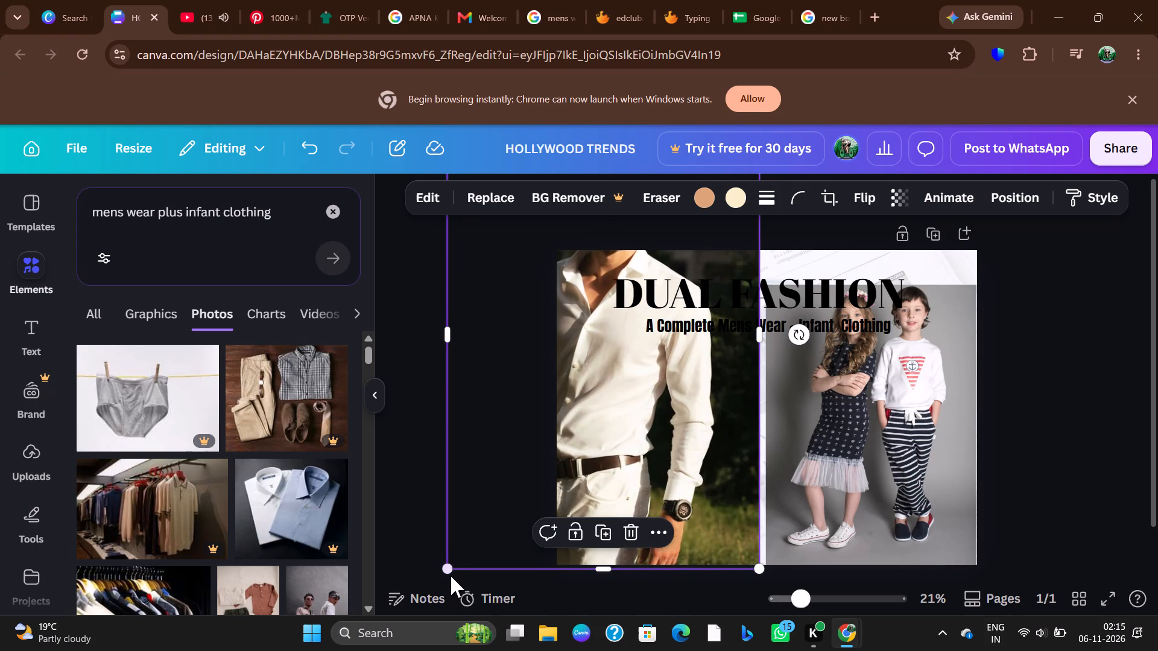
drag(453, 568, 593, 491)
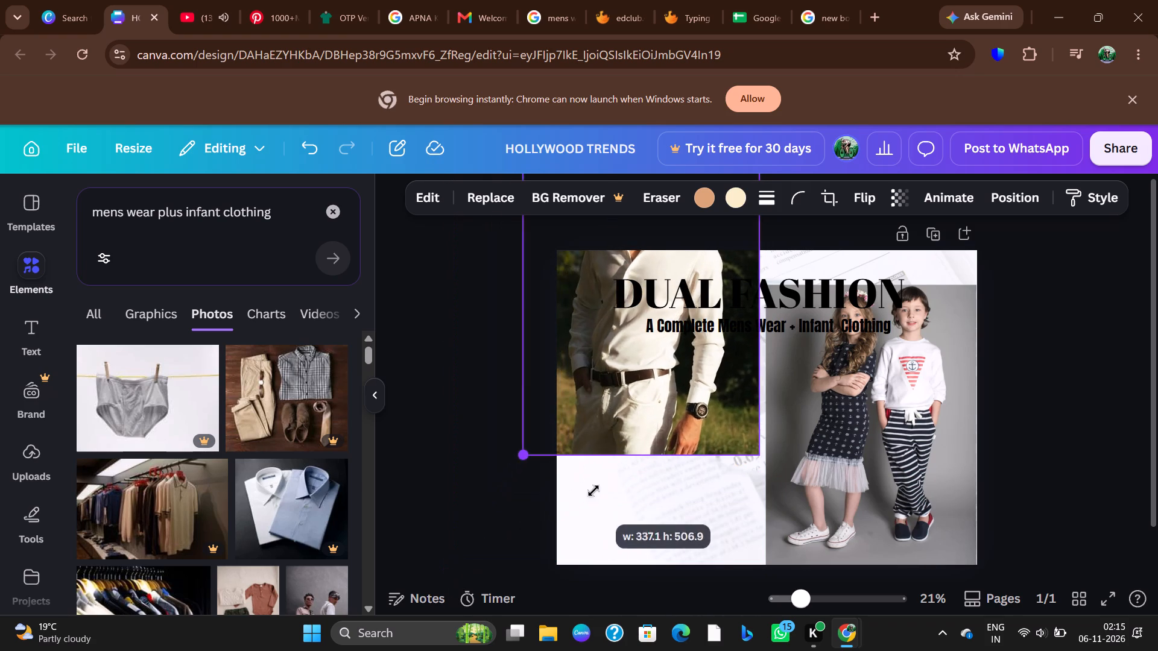
drag(593, 491, 596, 491)
drag(597, 390, 613, 537)
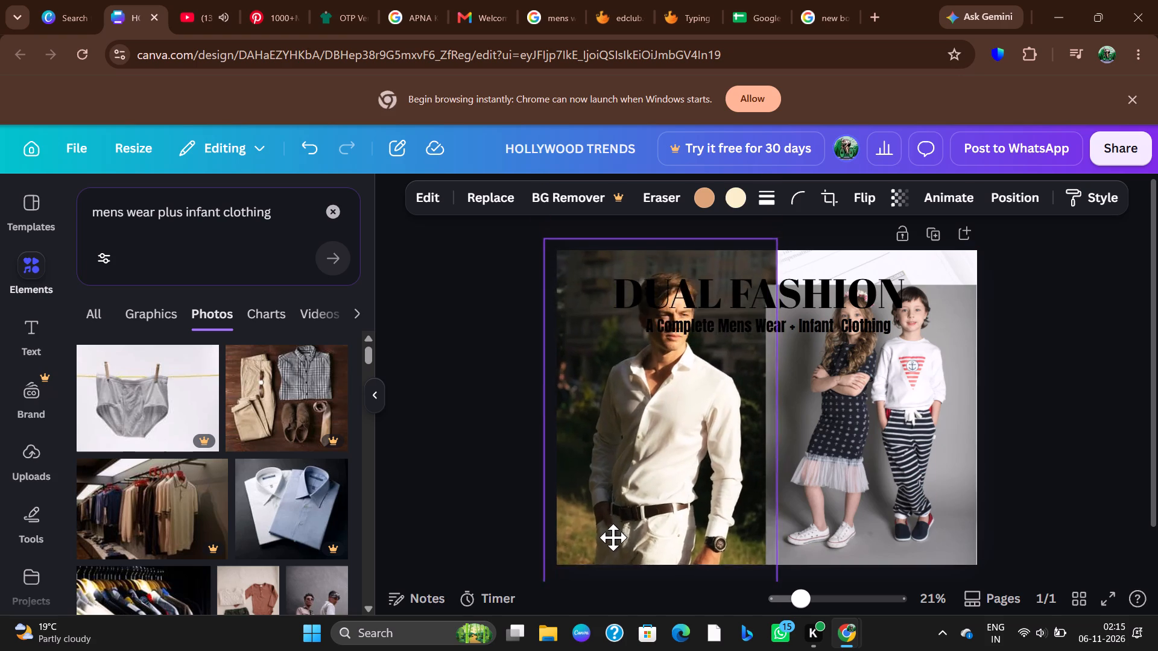
drag(613, 537, 603, 587)
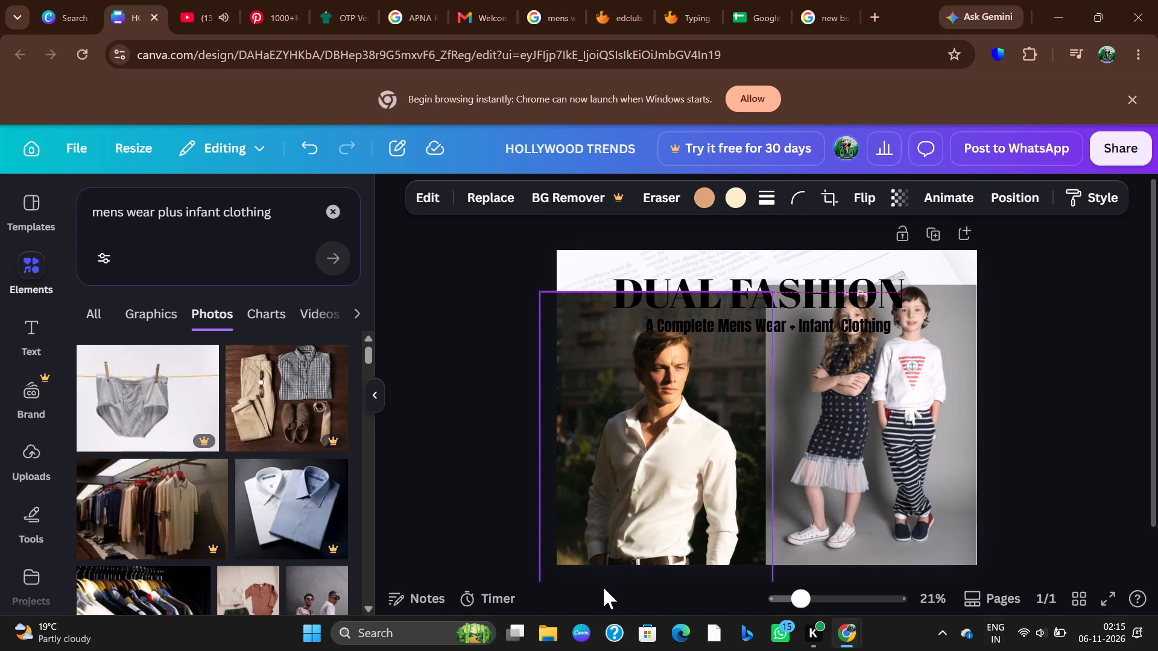
drag(603, 587, 600, 574)
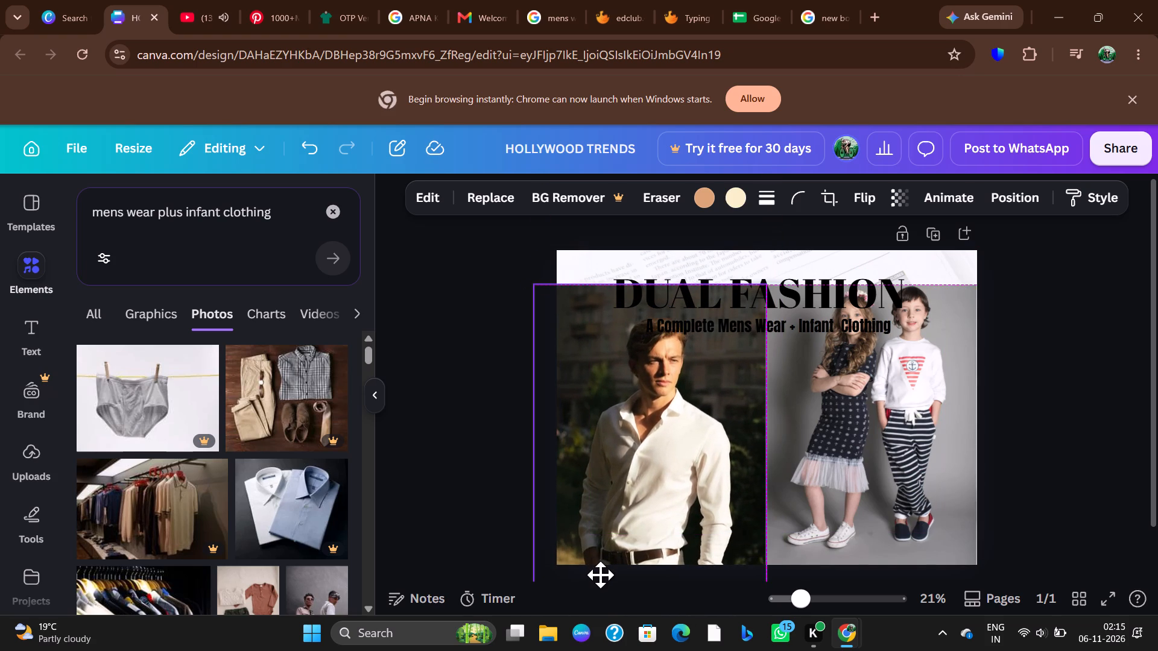
drag(600, 574, 600, 575)
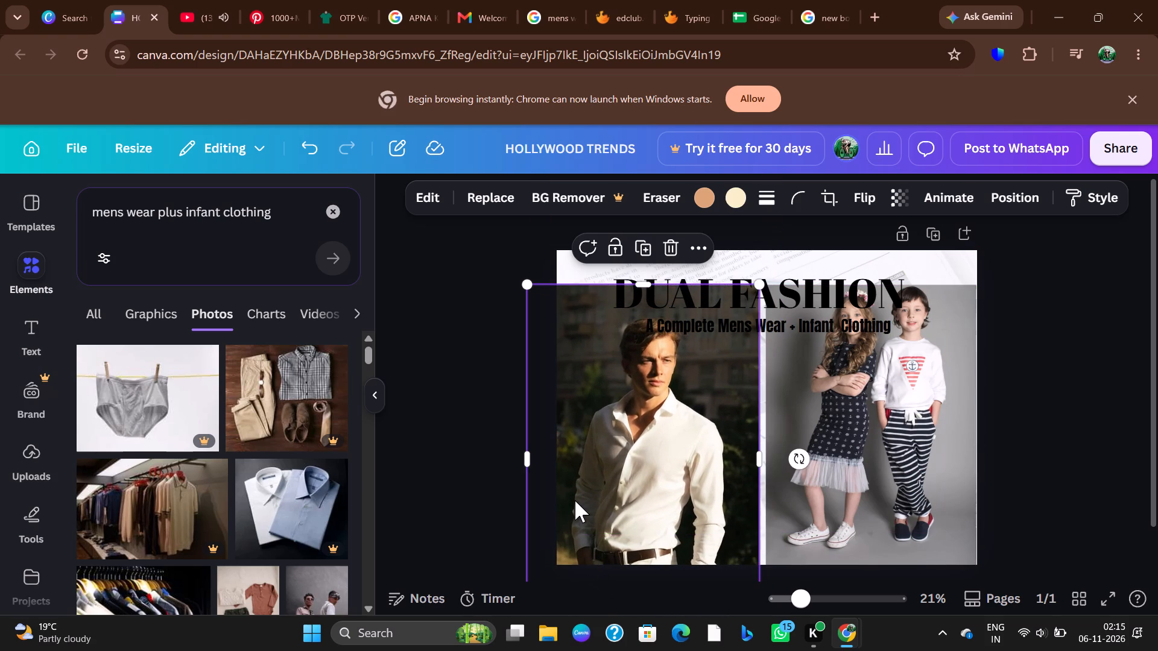
Crop the man's photo at its left and bottom to about 288.9 by 458.1 and place it directly beside the kids' photo.
drag(575, 500, 574, 421)
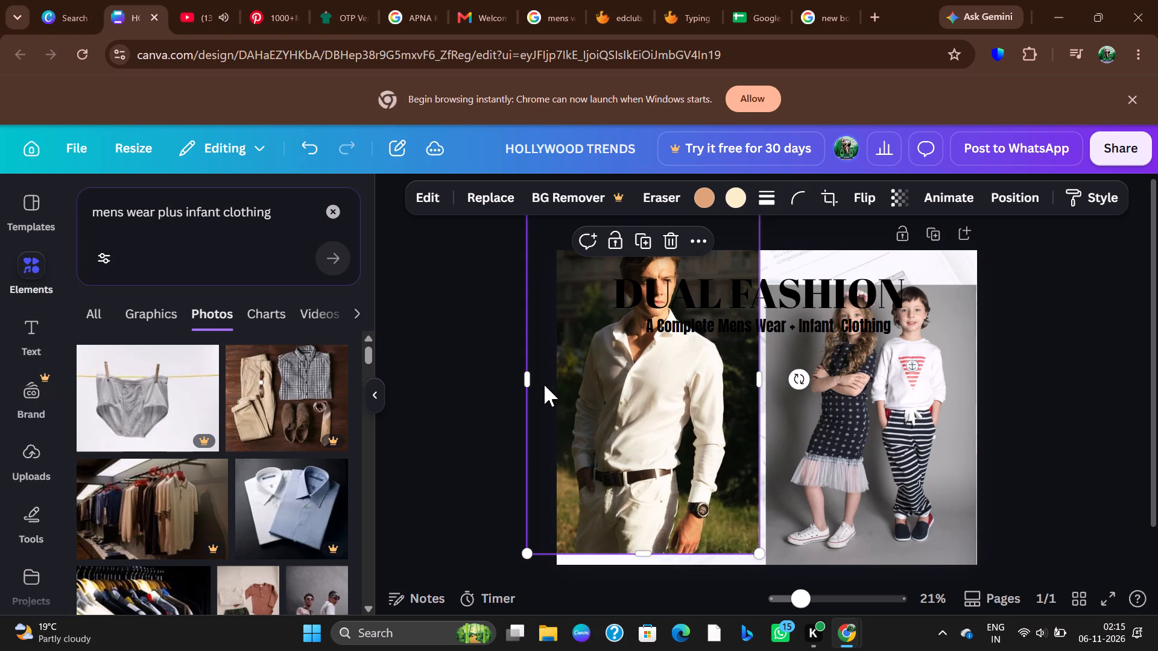
drag(531, 385, 561, 388)
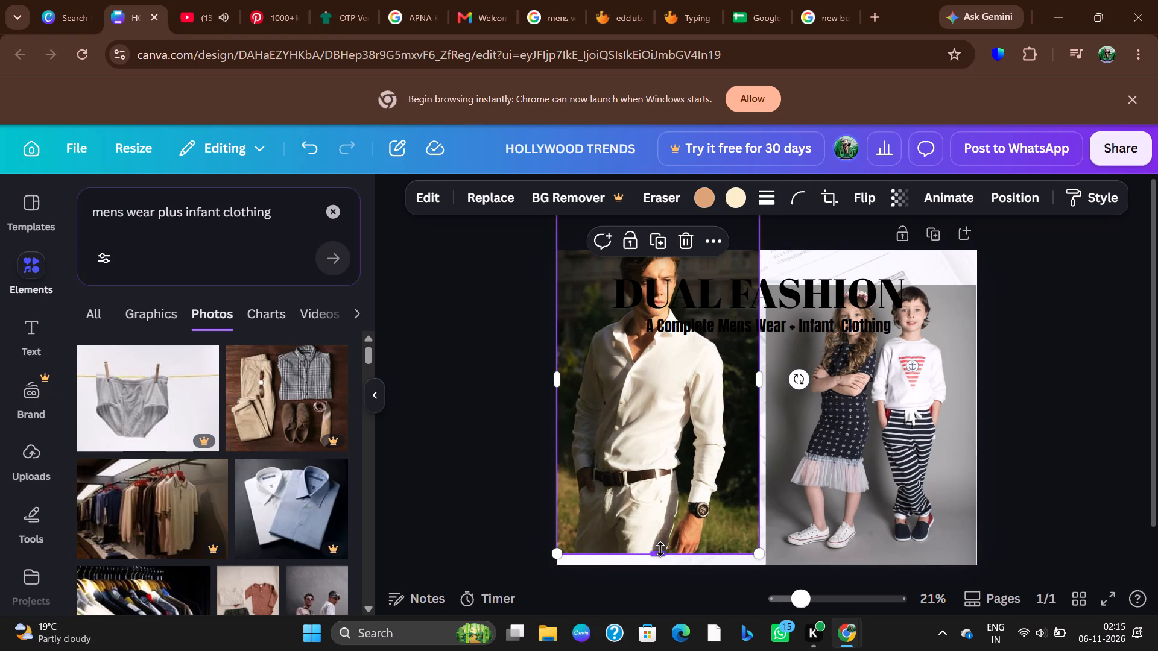
drag(660, 551, 651, 464)
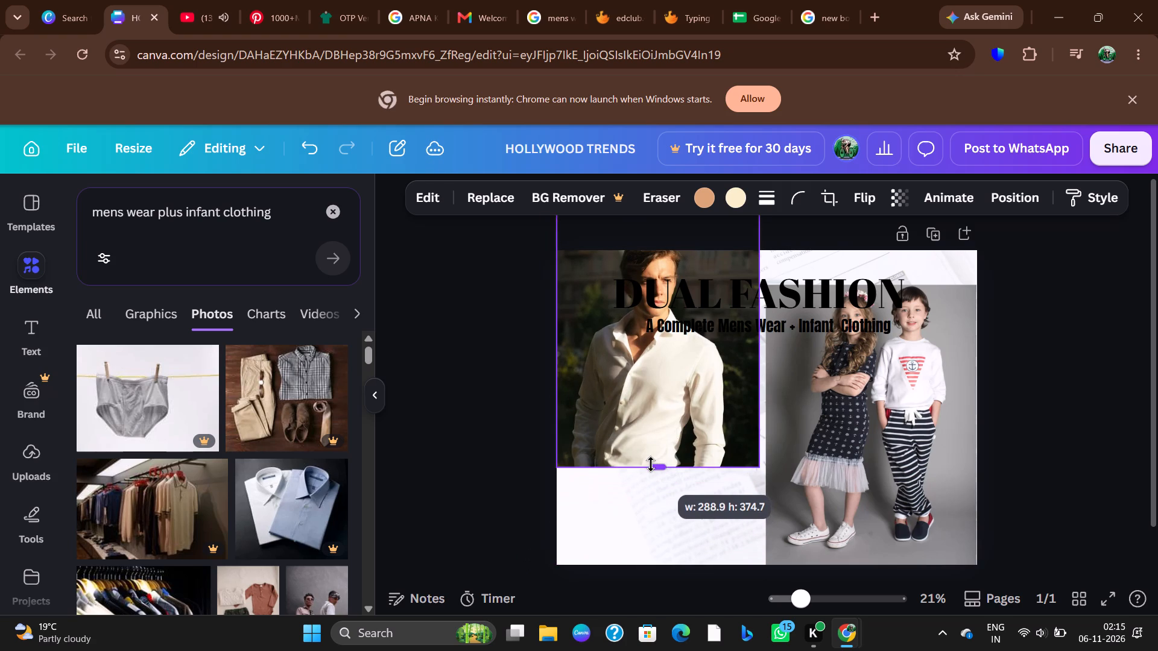
drag(651, 464, 664, 521)
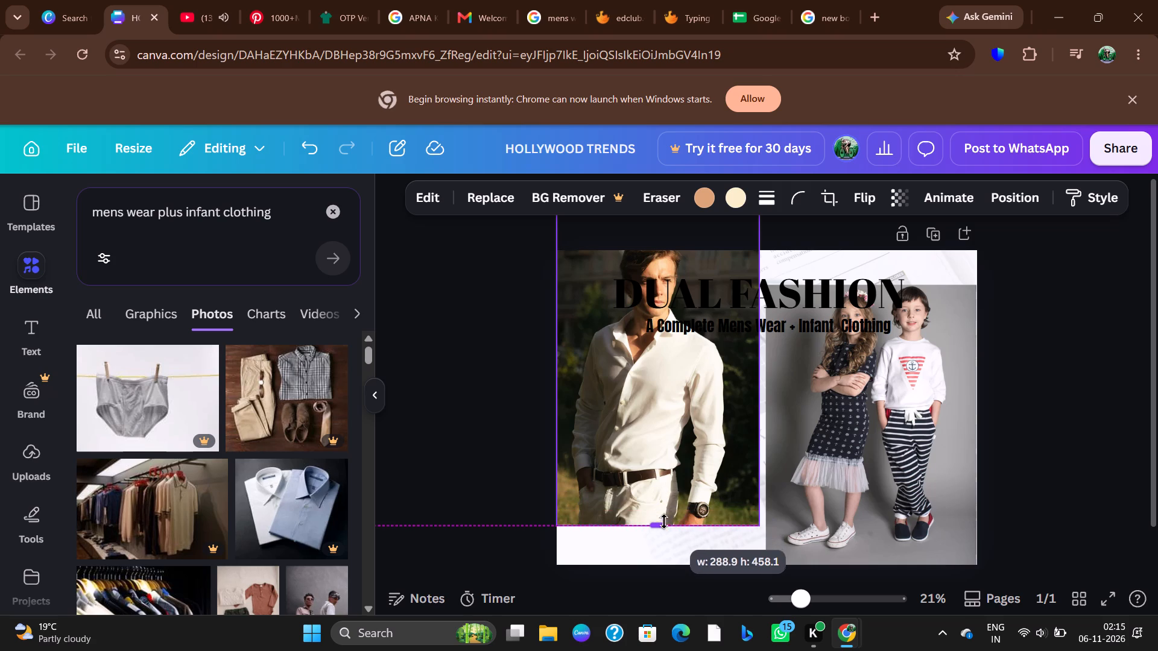
drag(664, 521, 666, 526)
drag(646, 397, 648, 403)
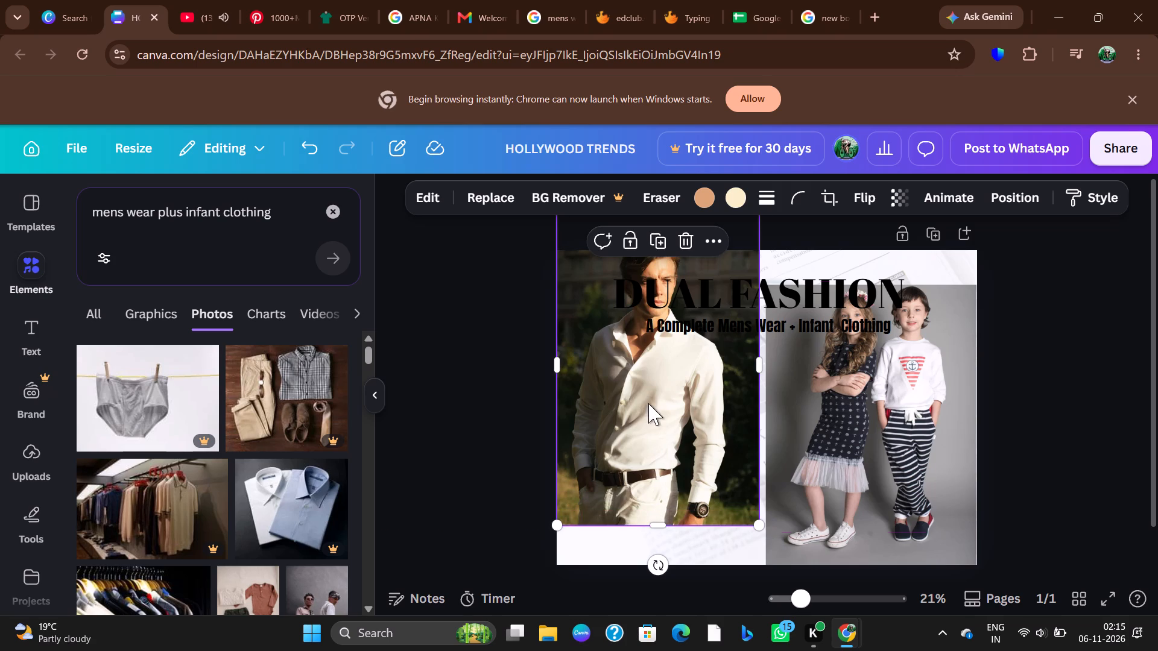
drag(648, 403, 651, 471)
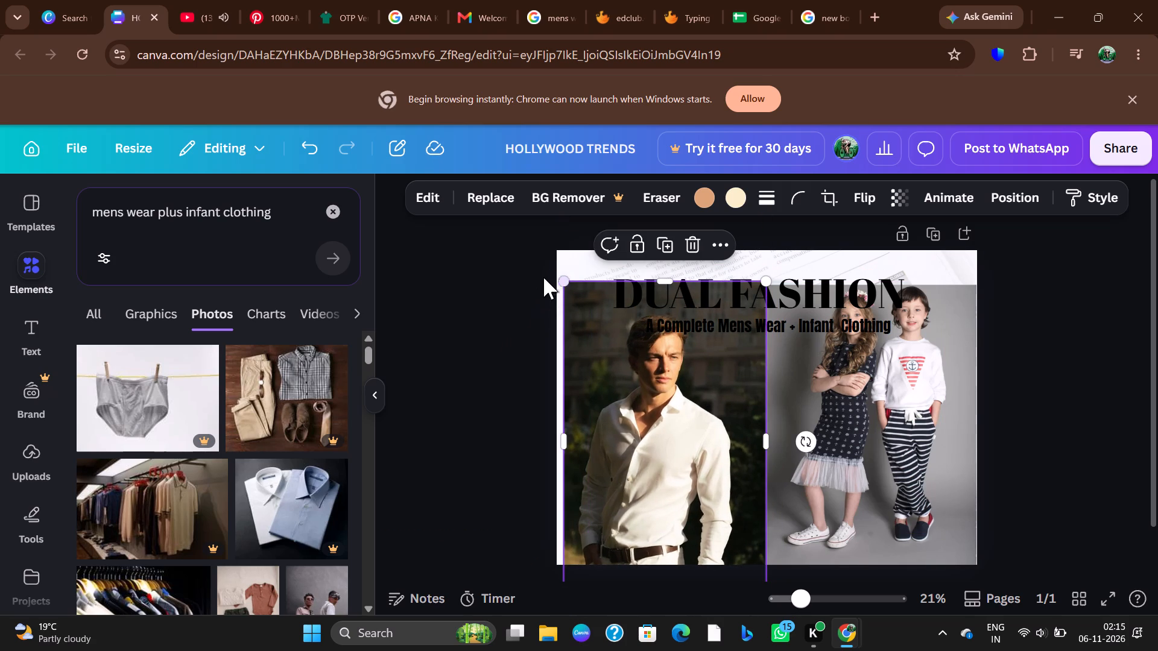
Select both photos and move them down together so their top edges sit at the base of the DUAL FASHION heading.
drag(542, 277, 875, 373)
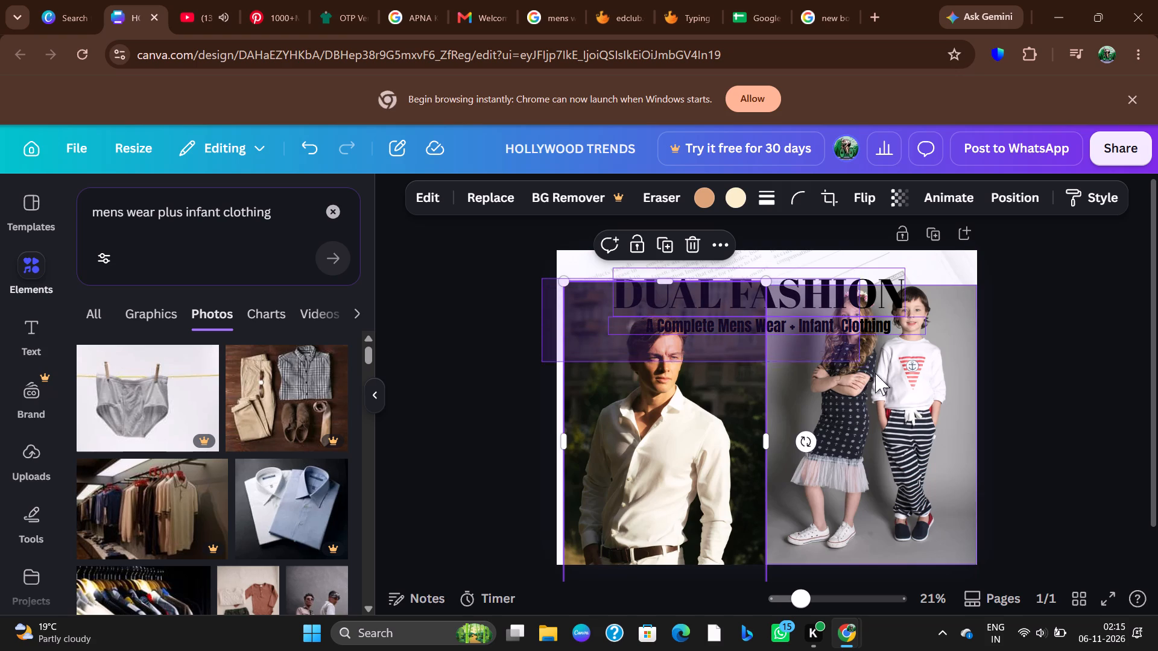
drag(875, 373, 545, 338)
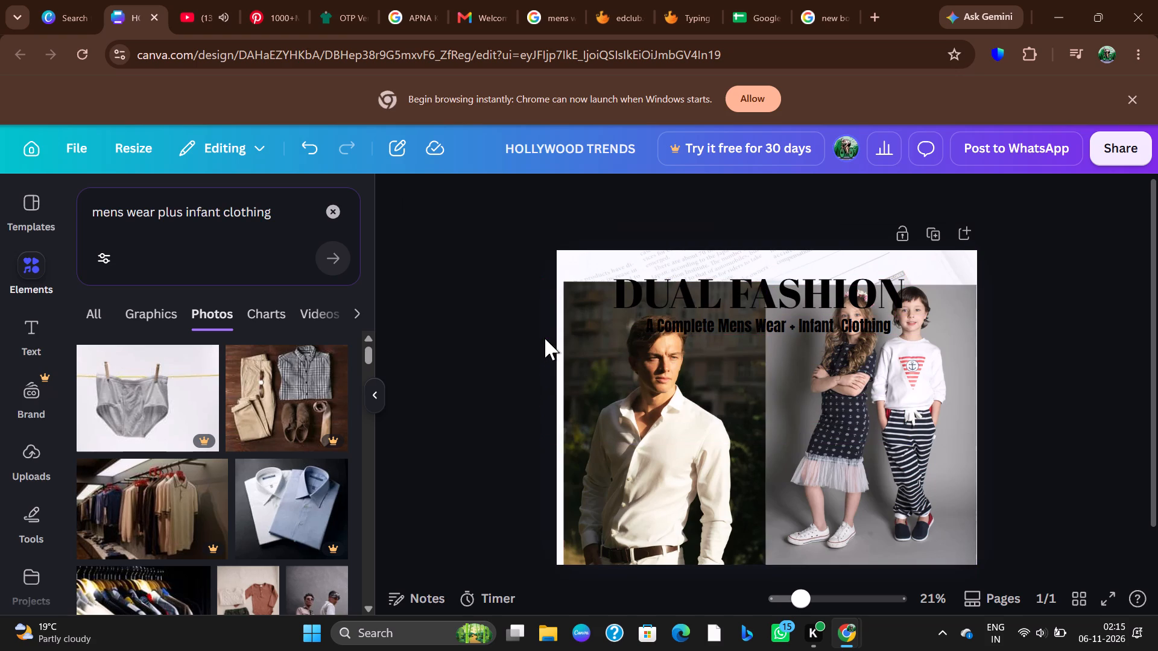
drag(510, 441, 850, 413)
drag(797, 406, 785, 361)
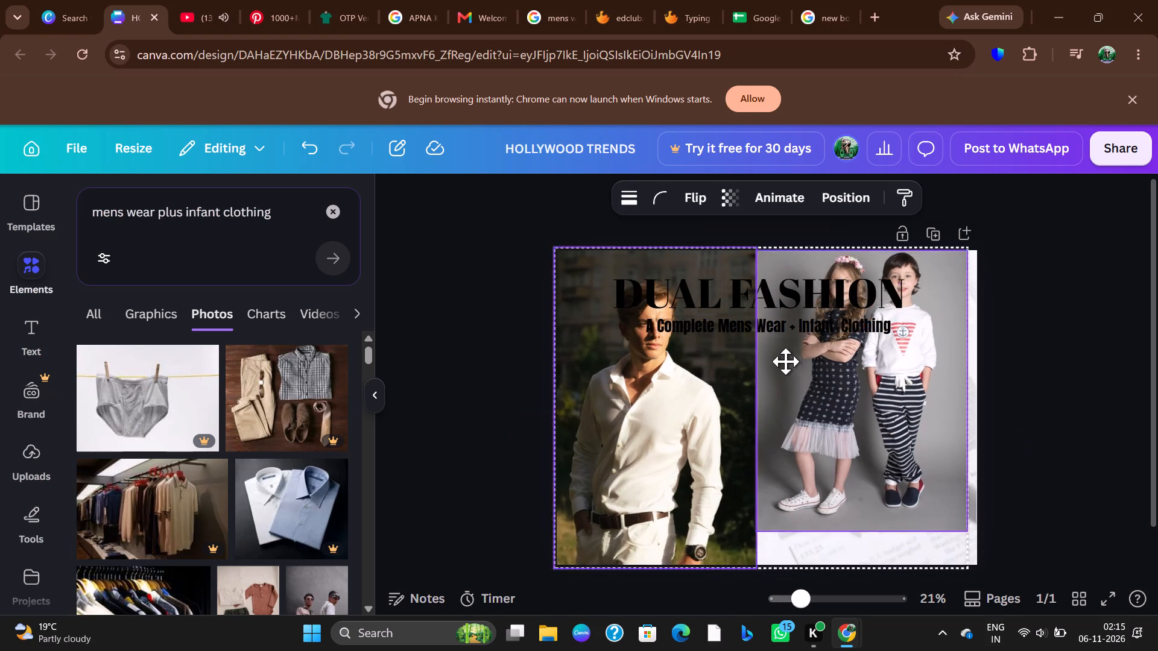
drag(785, 361, 792, 394)
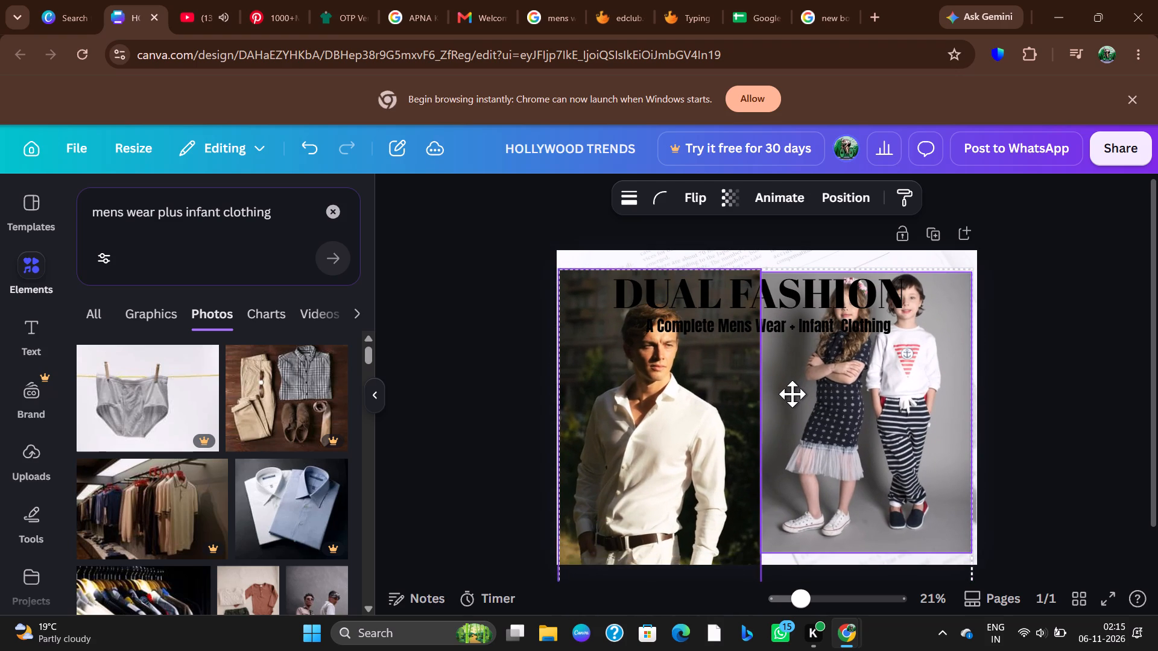
drag(792, 394, 801, 447)
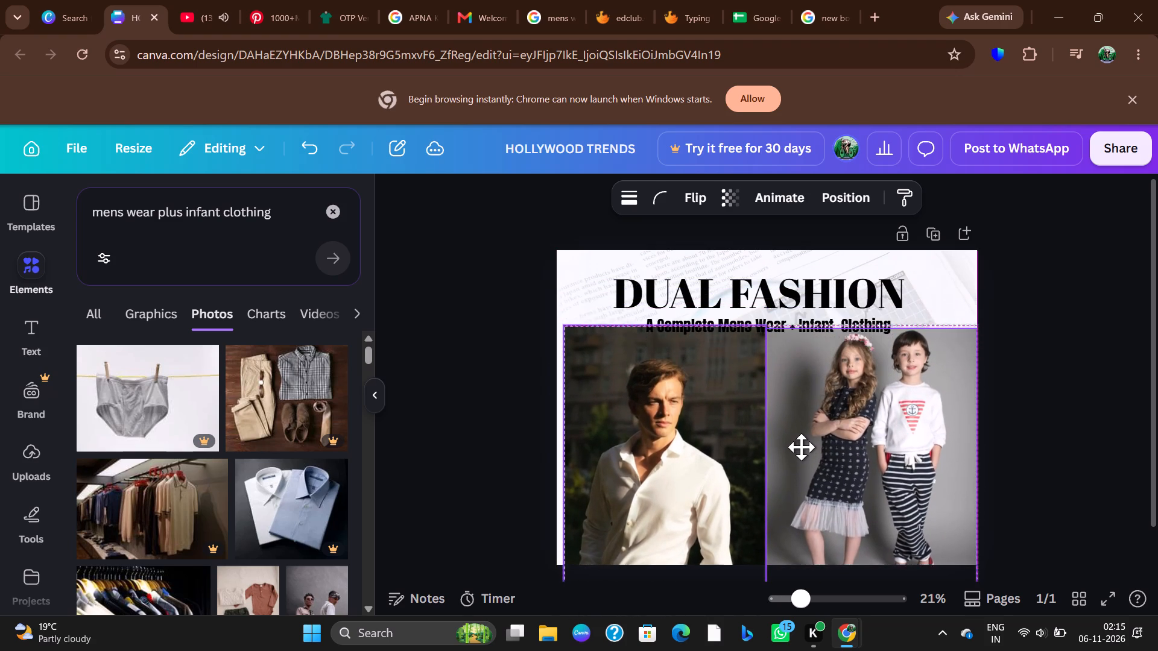
drag(801, 447, 798, 432)
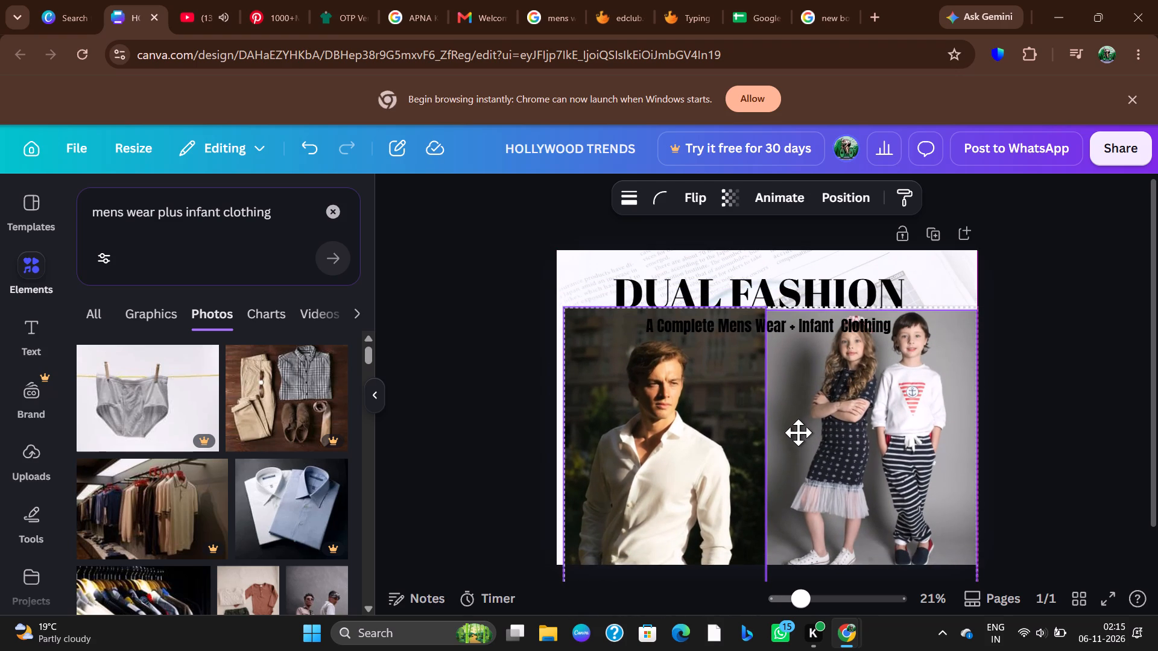
drag(798, 432, 798, 431)
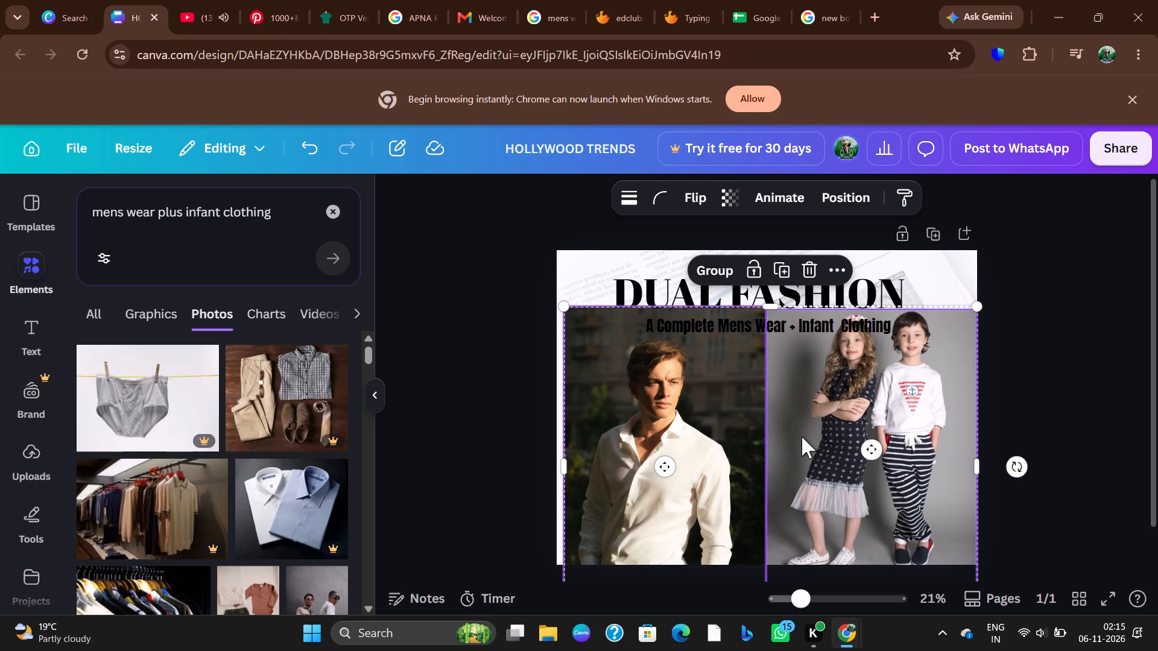
Move the "A Complete Mens Wear + Infant Clothing" subheading from over the photos to just above the DUAL FASHION heading.
click(781, 330)
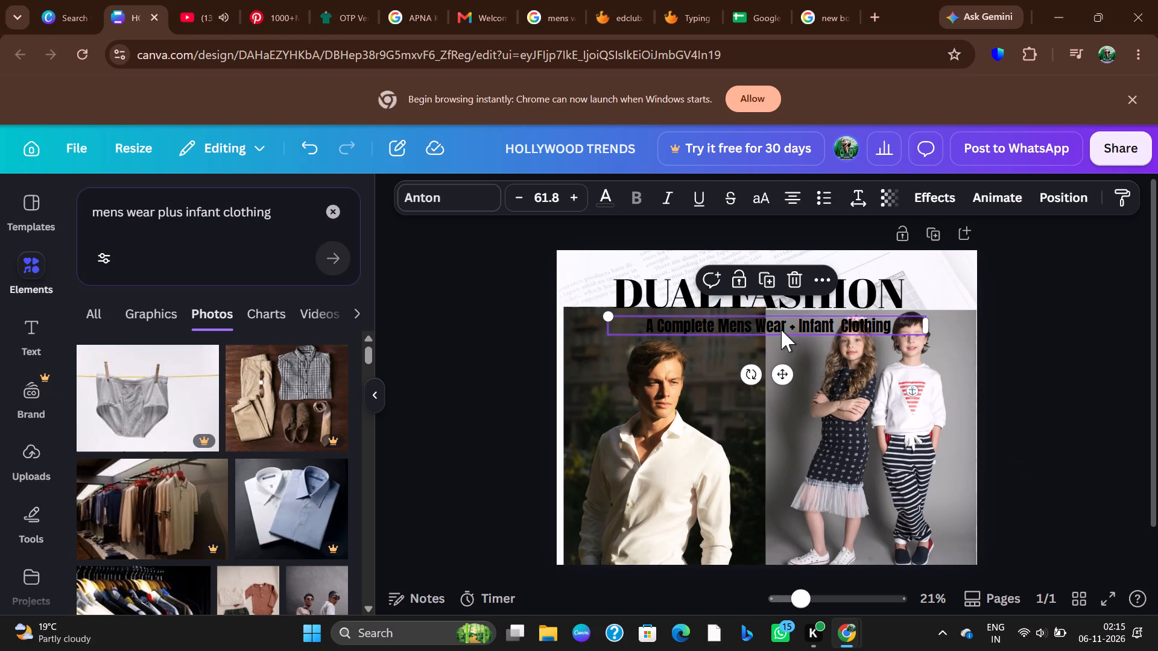
drag(781, 330, 753, 332)
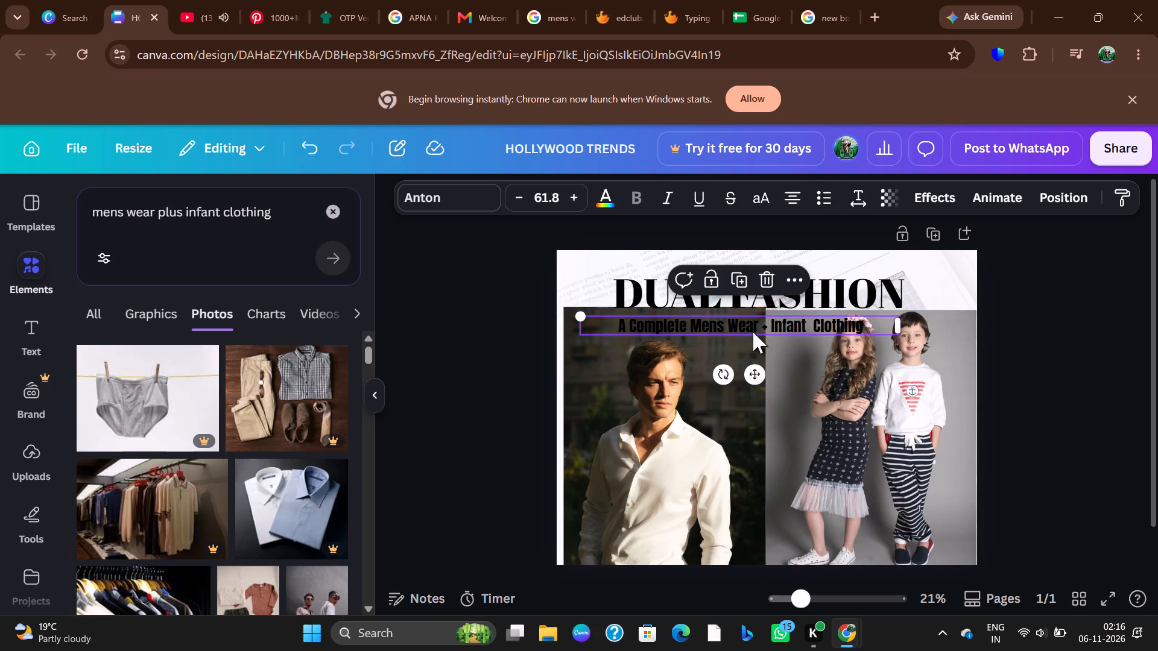
drag(771, 326, 761, 326)
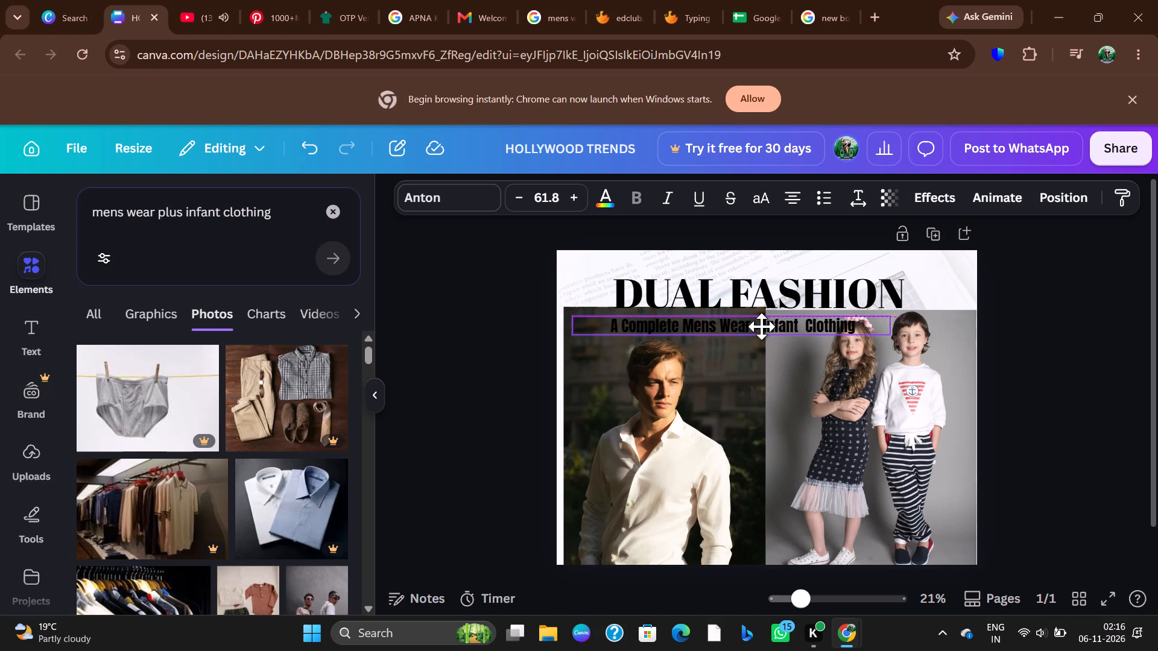
drag(761, 326, 780, 328)
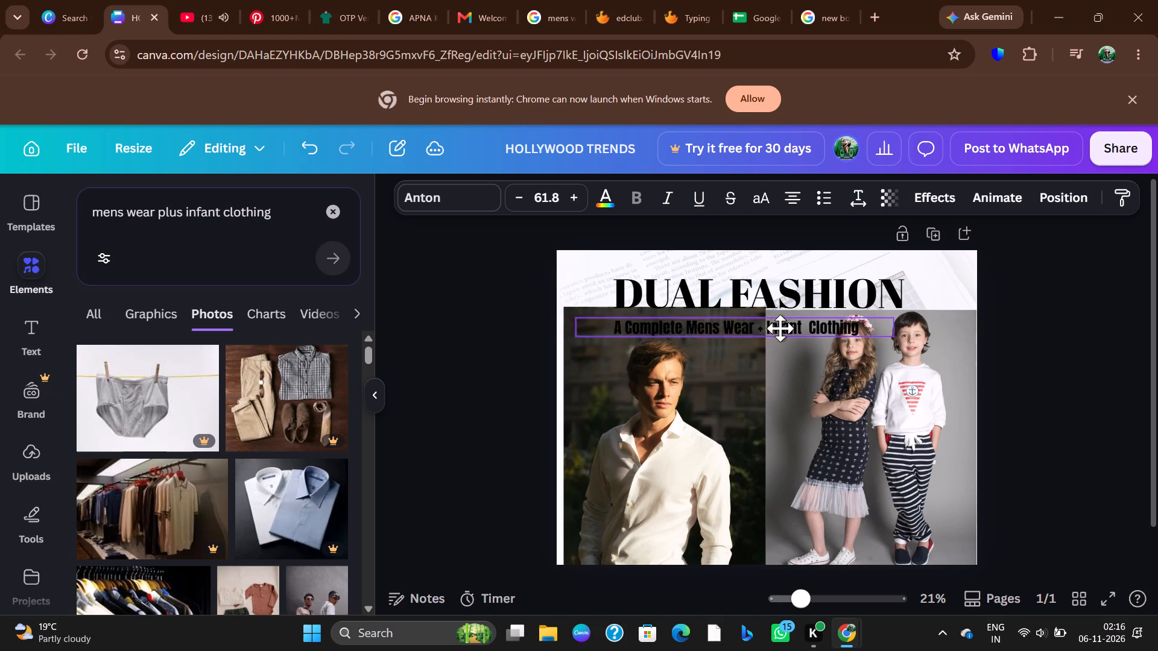
drag(780, 328, 789, 266)
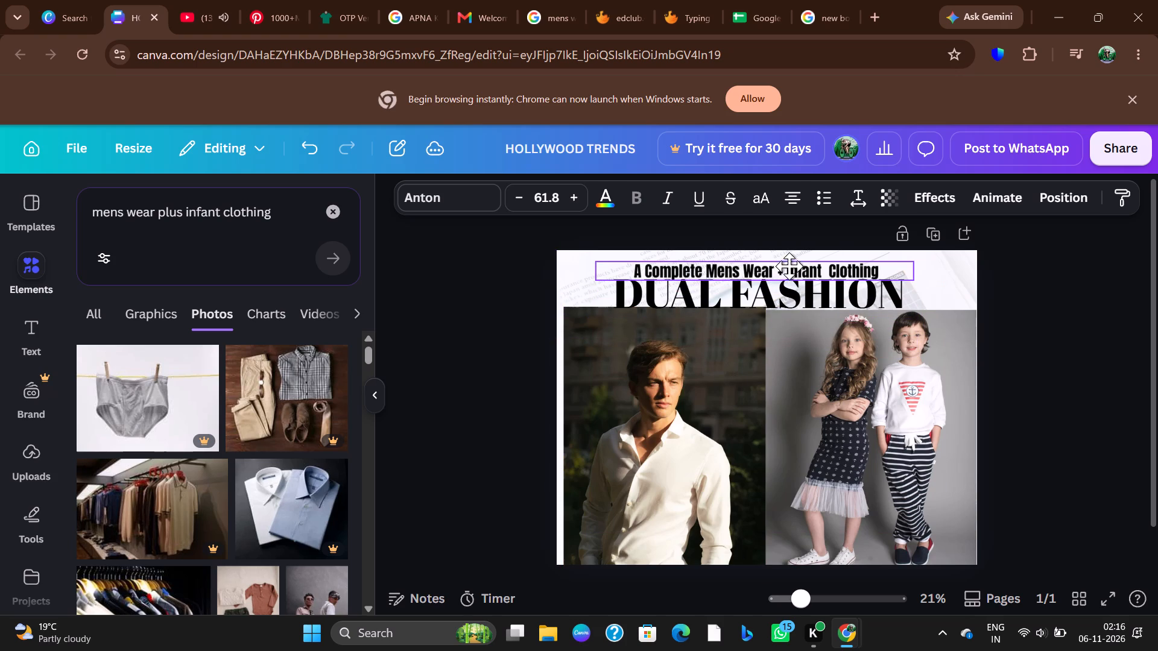
drag(789, 266, 799, 265)
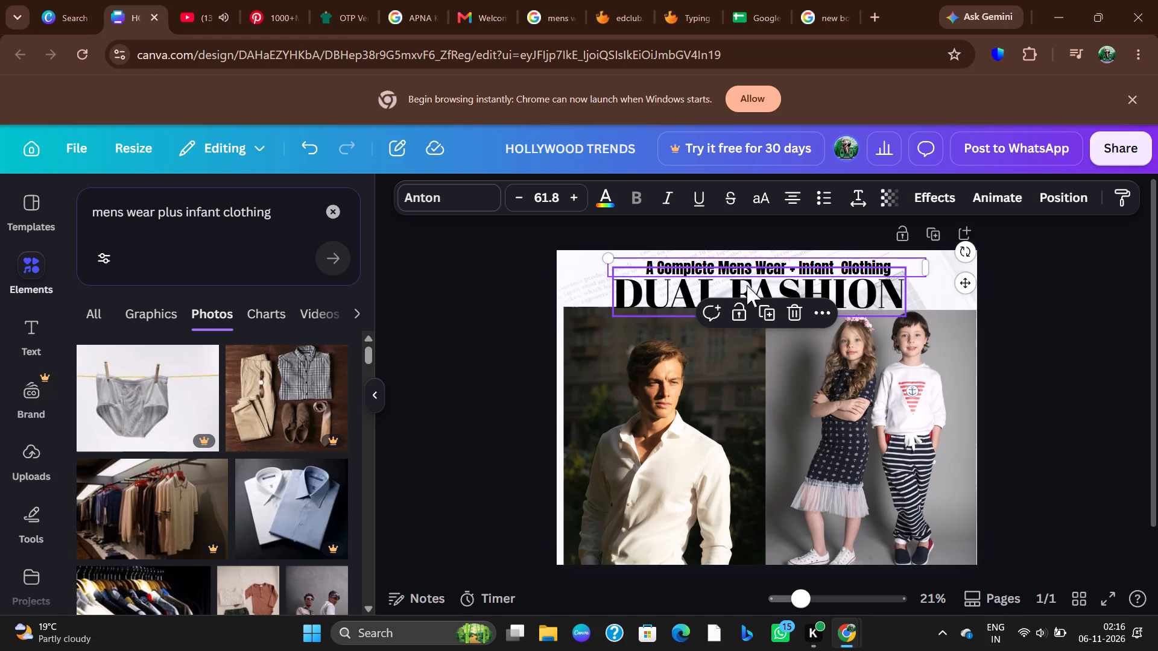
Shrink the DUAL FASHION heading to font size 161.
click(747, 285)
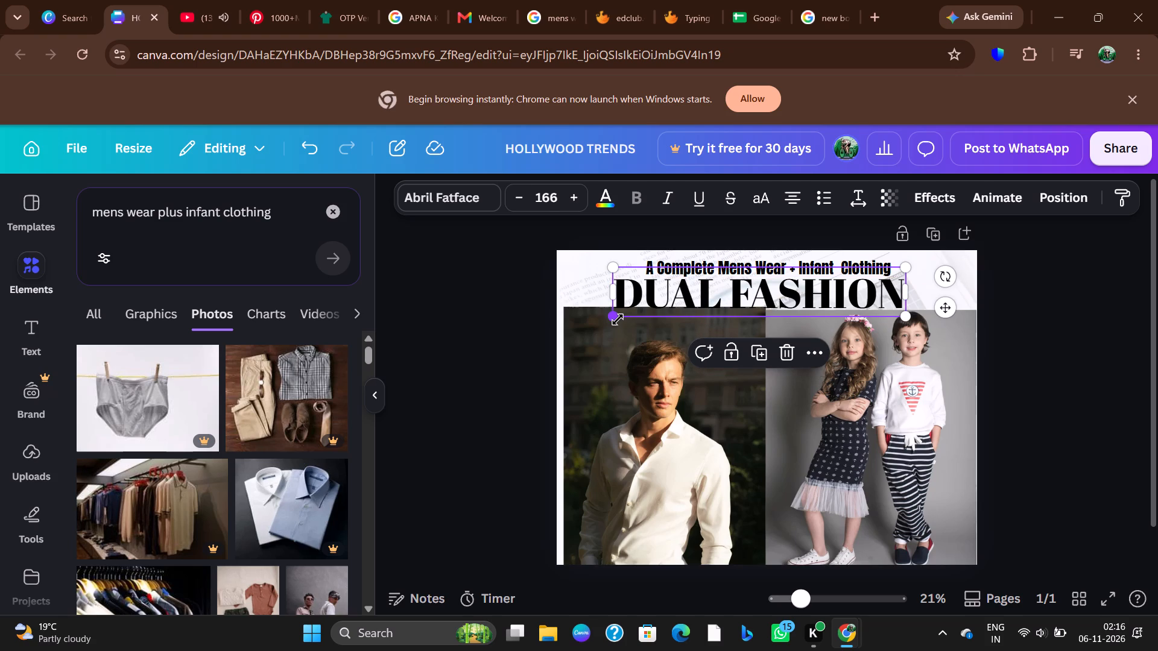
drag(618, 319, 626, 317)
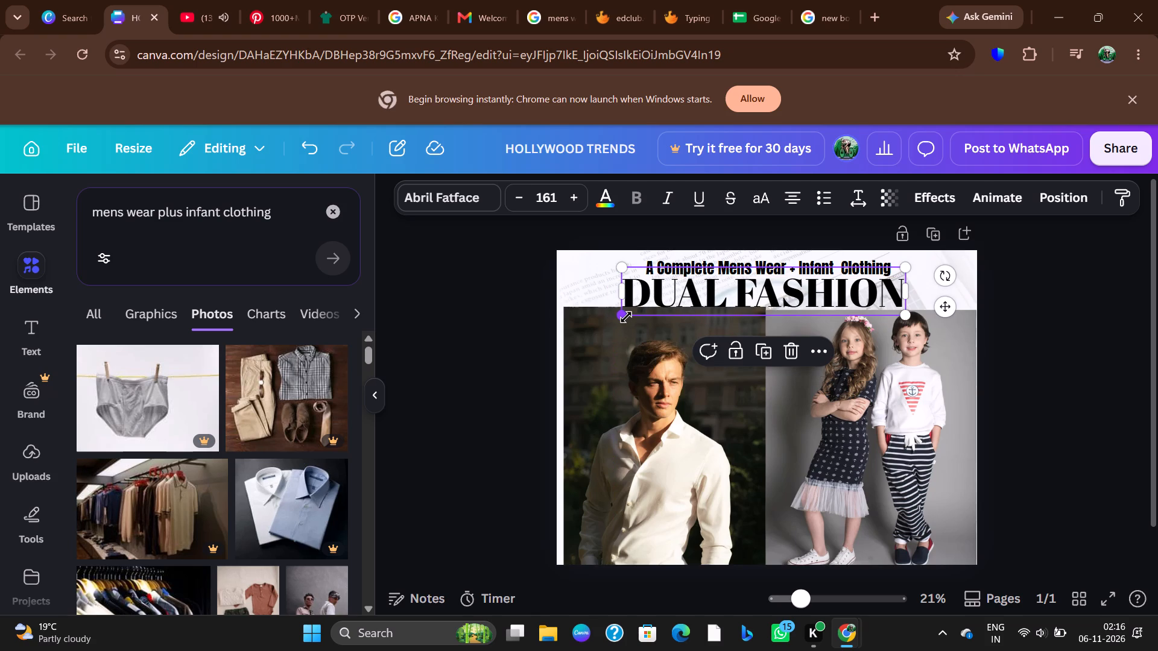
Move the kids' photo slightly down and extend its top edge to line up with the top of the man's photo.
click(787, 391)
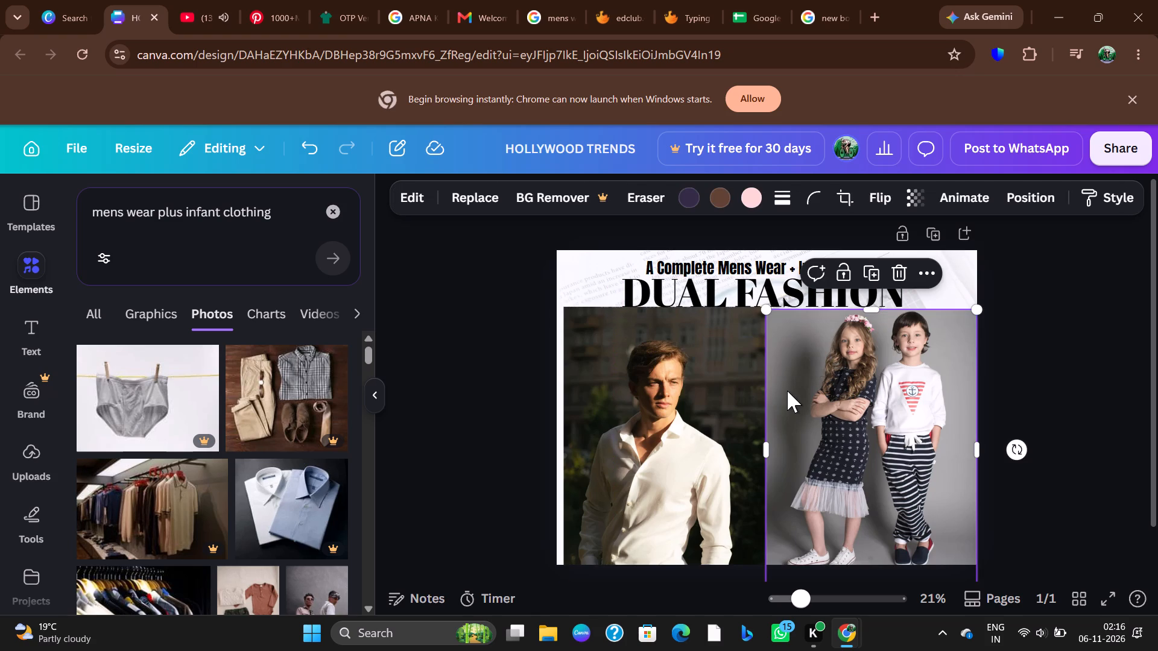
drag(787, 391, 788, 377)
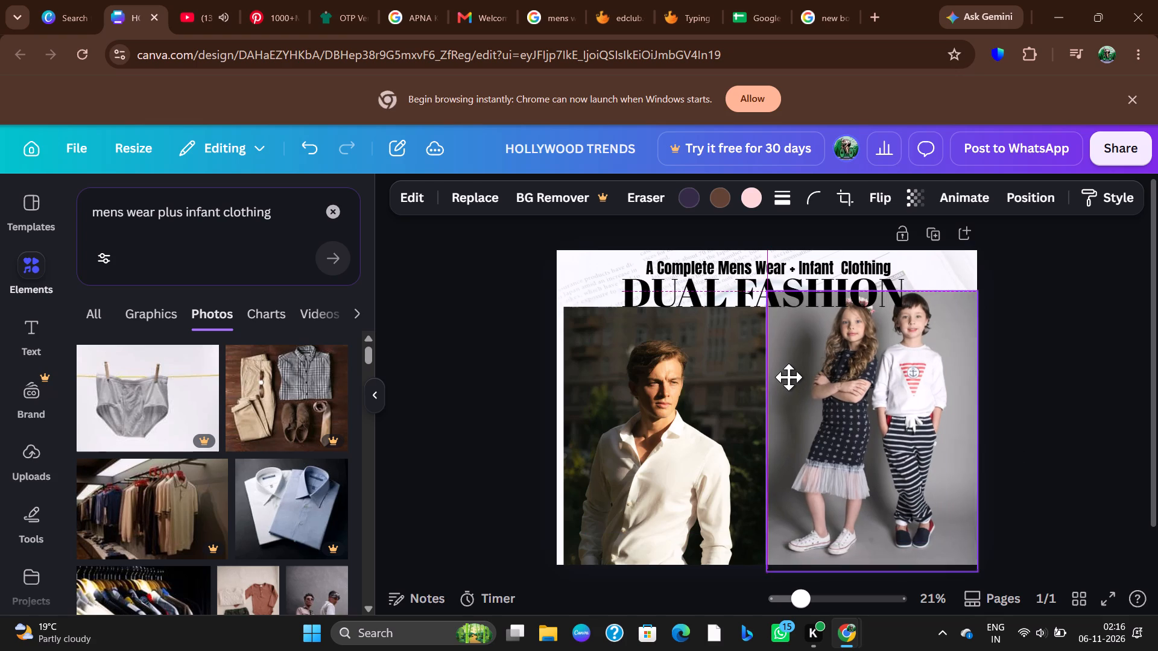
drag(788, 377, 792, 397)
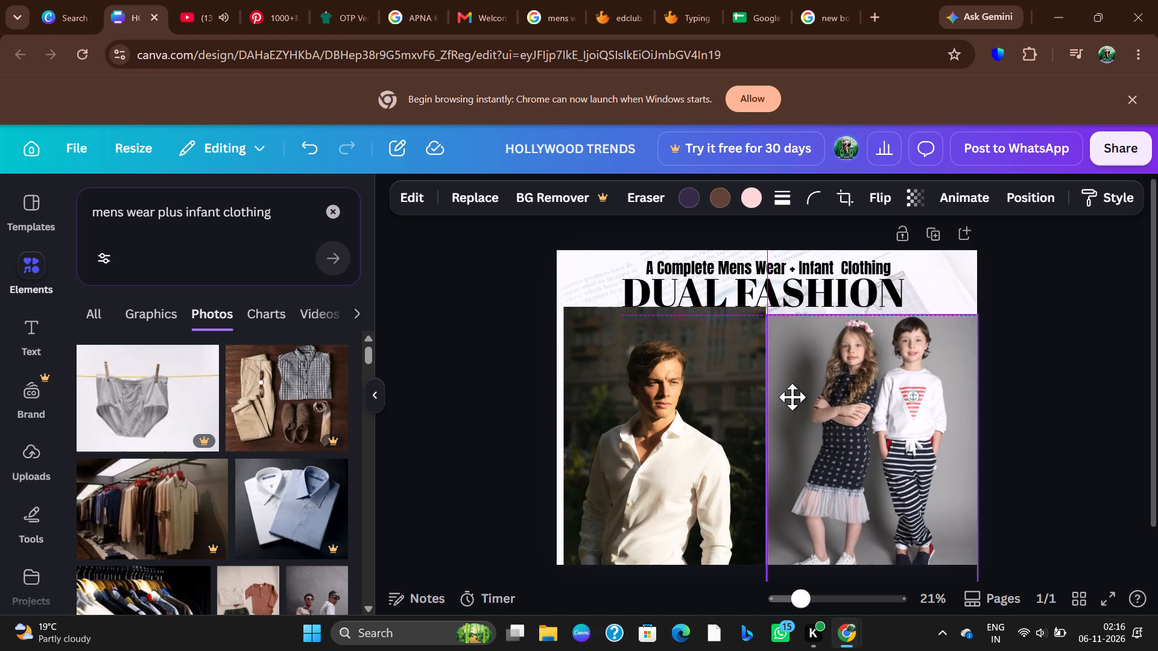
drag(792, 397, 788, 407)
drag(873, 327, 872, 309)
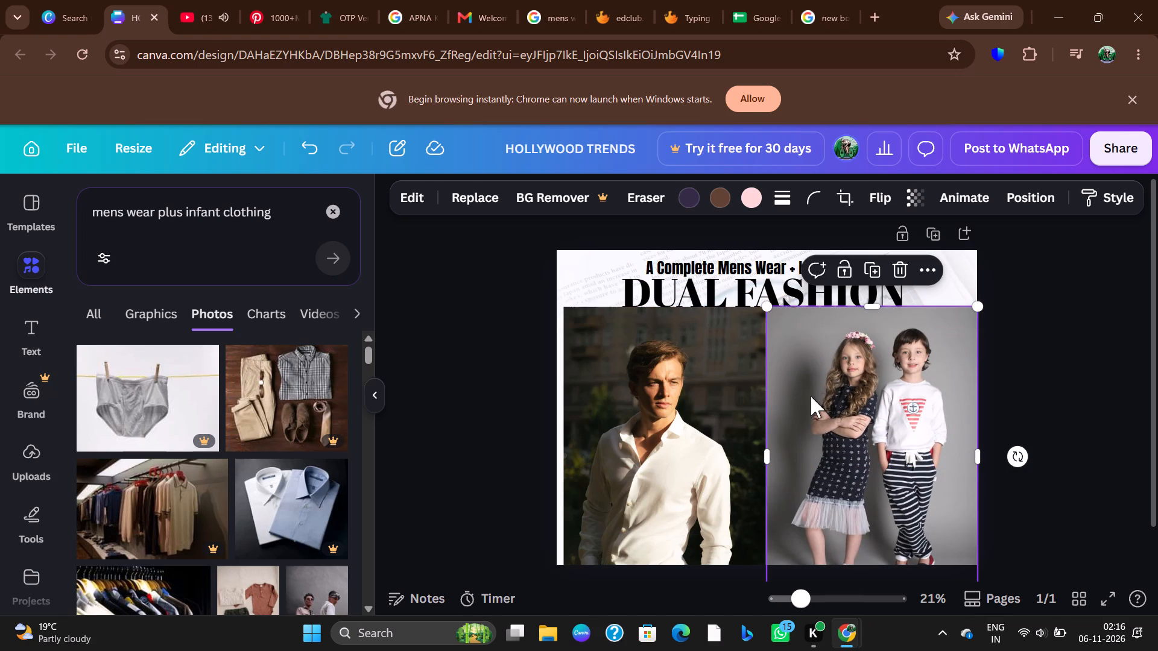
scroll(811, 396, down, 2)
click(835, 448)
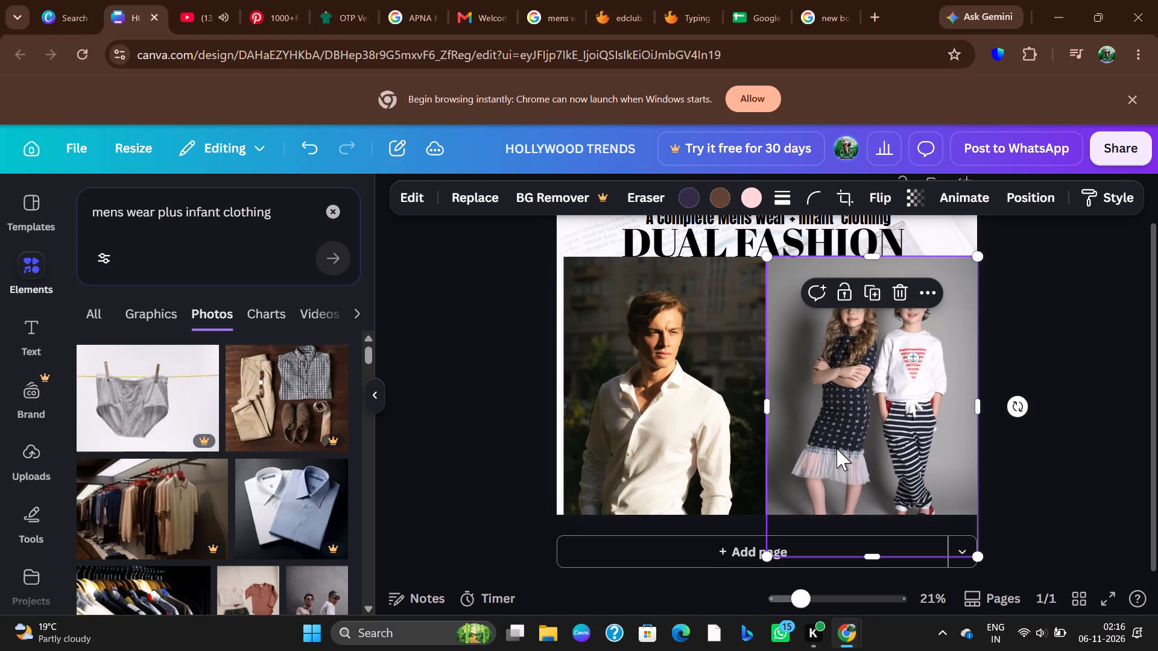
click(1063, 430)
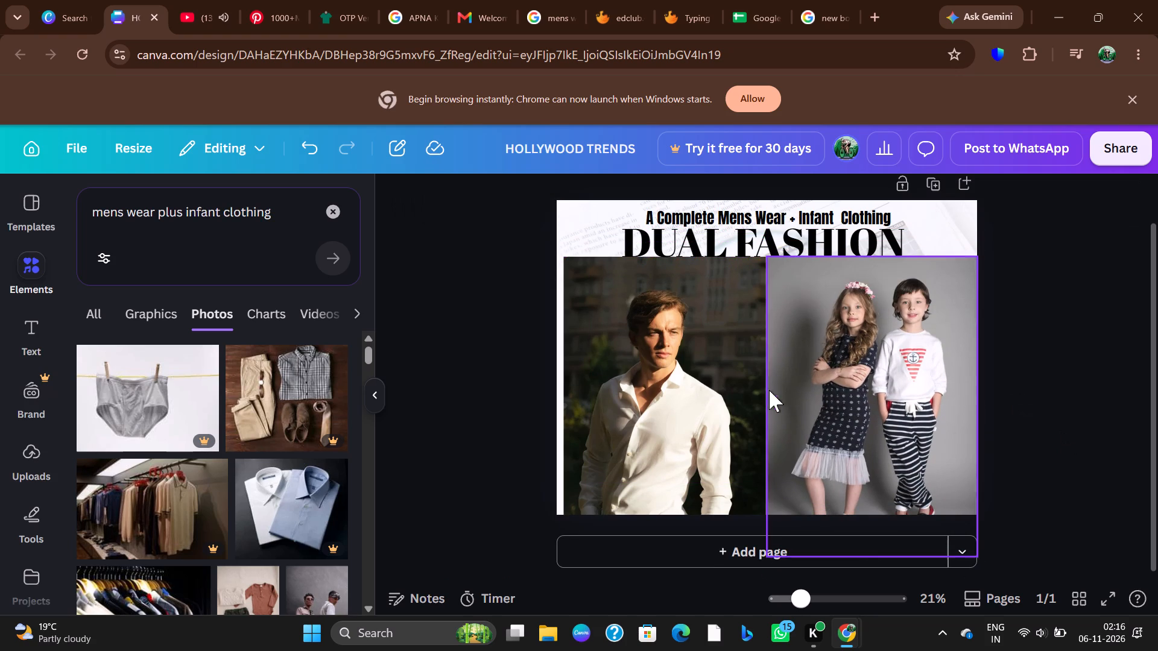
Select both photos and move them down together so their top edges sit just below the DUAL FASHION heading.
click(709, 372)
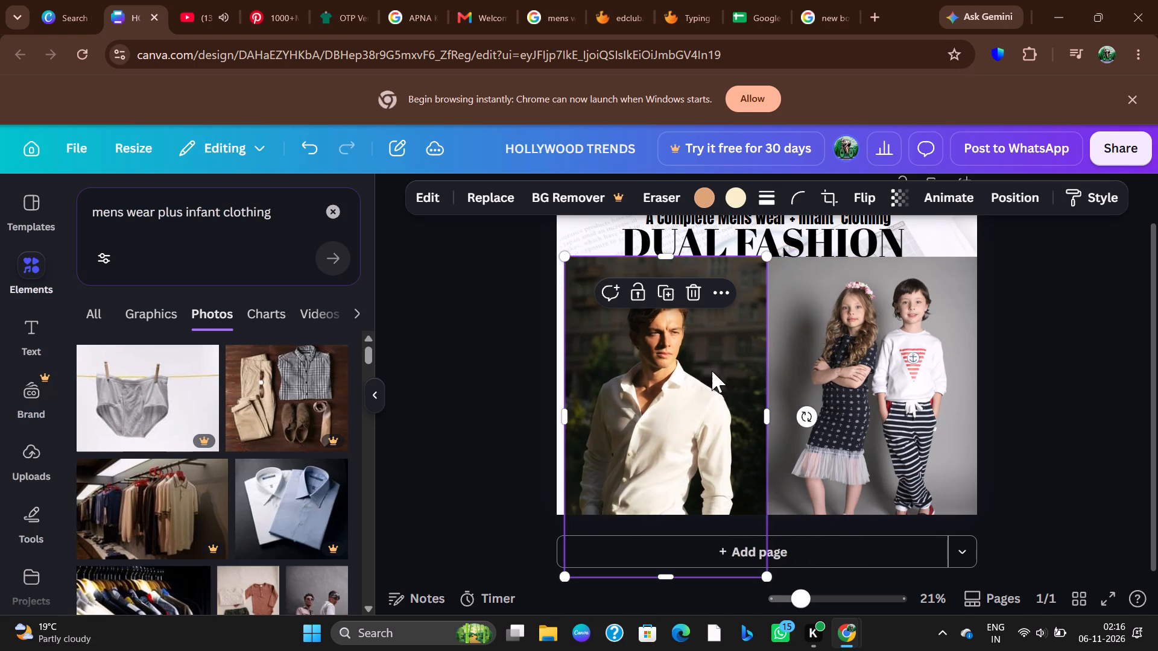
drag(464, 351, 818, 354)
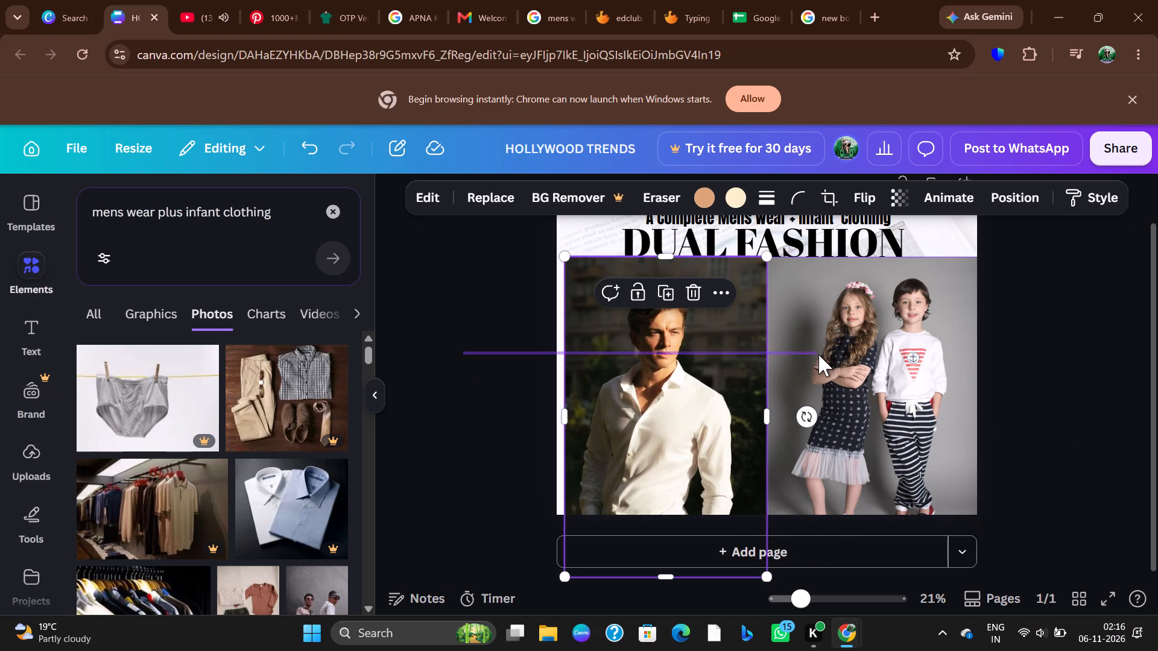
drag(818, 354, 818, 354)
drag(765, 334, 758, 344)
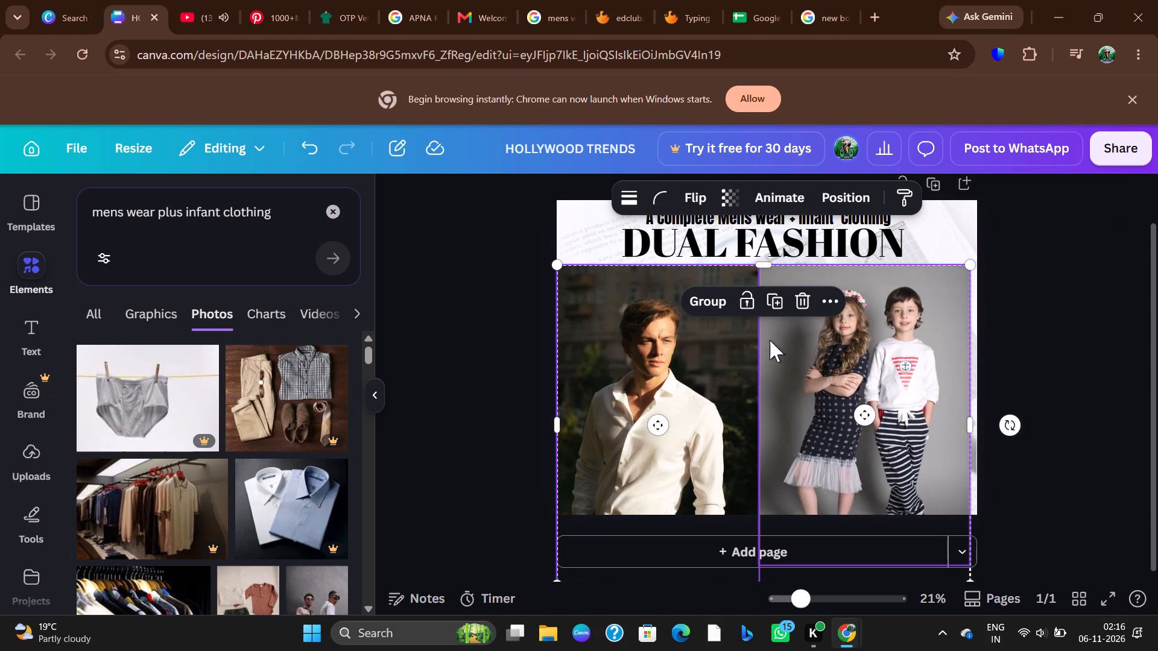
click(1103, 271)
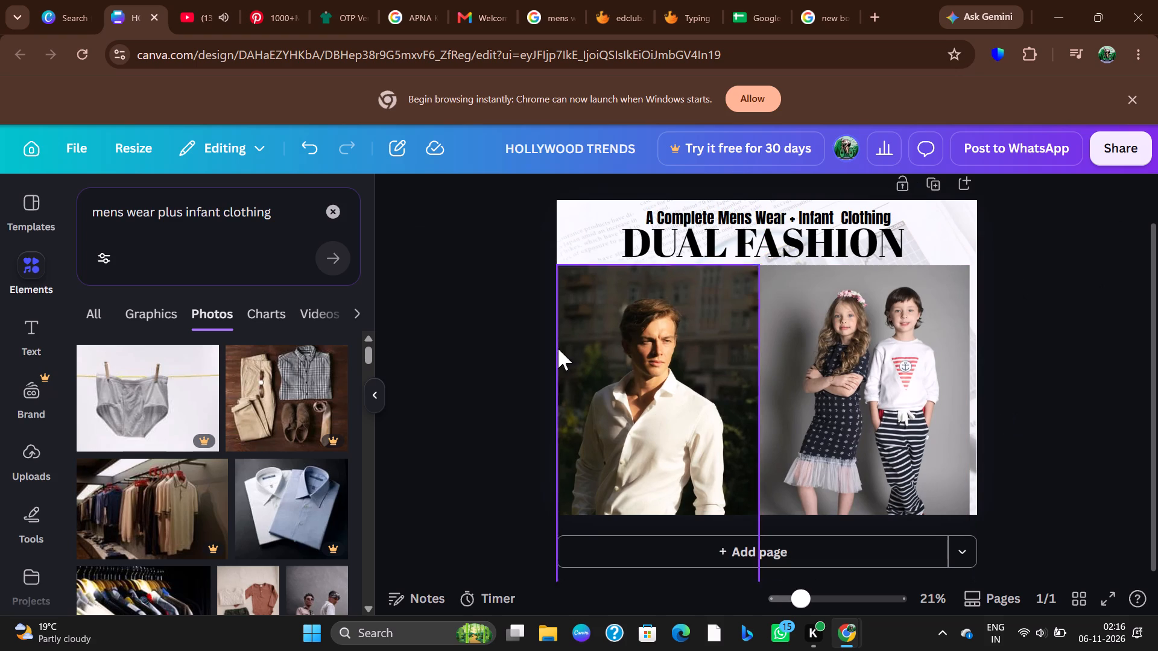
drag(520, 351, 847, 389)
drag(847, 389, 853, 388)
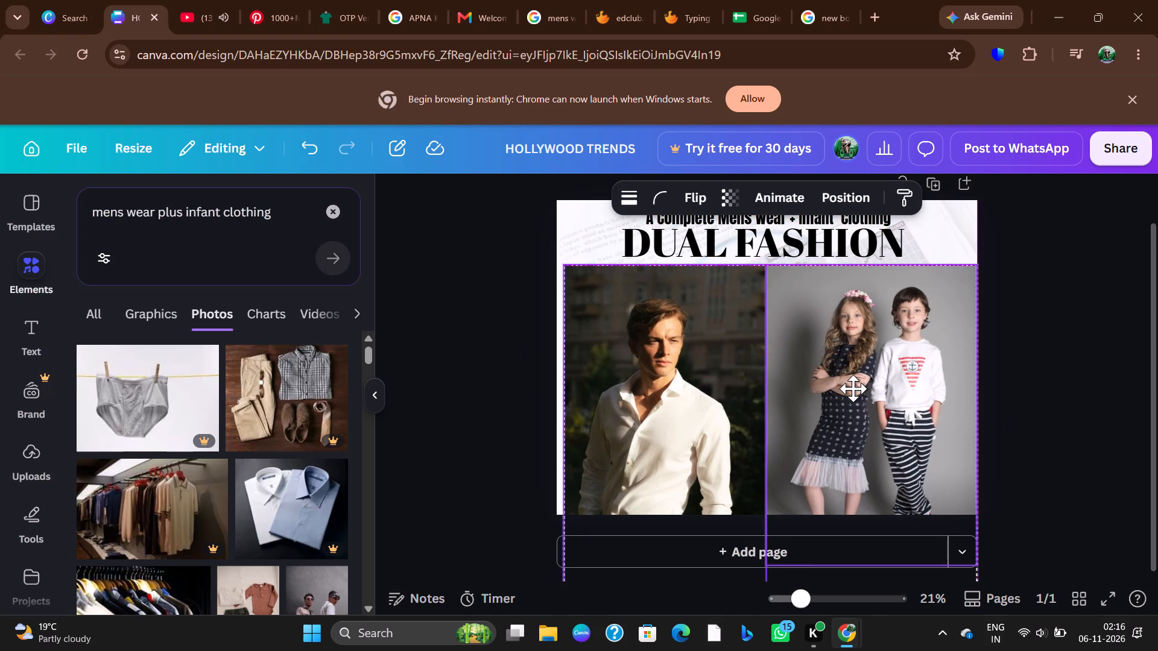
drag(853, 388, 853, 389)
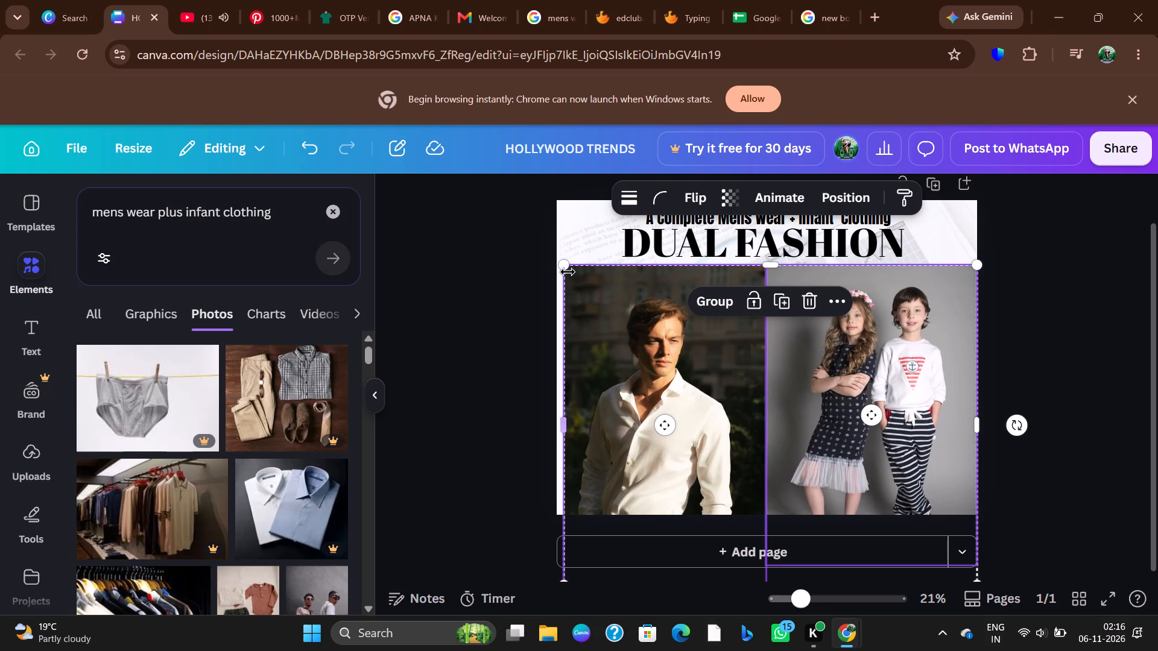
Enlarge the photo pair to the sign's full width and place it a little below the heading.
drag(561, 267, 549, 265)
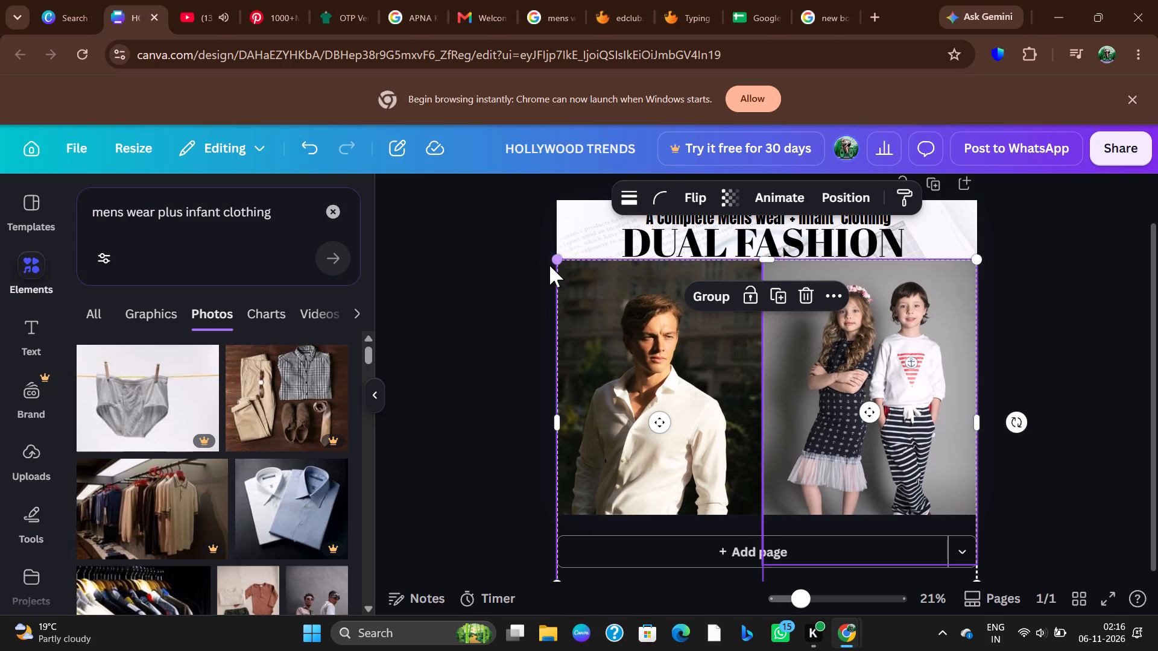
drag(707, 351, 712, 342)
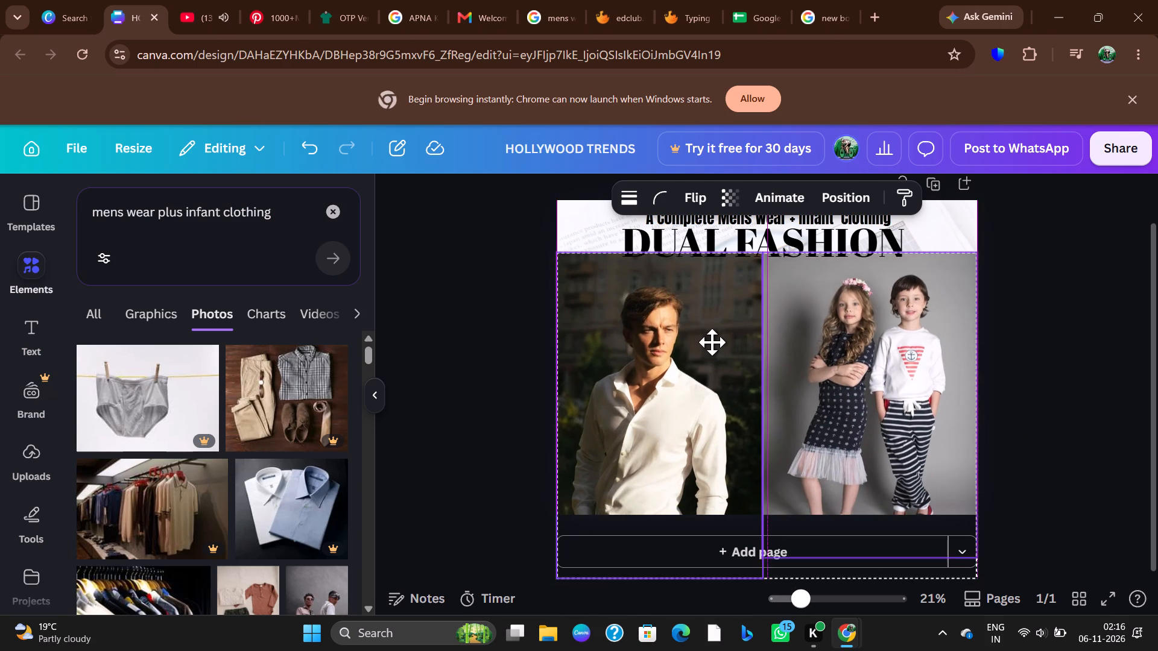
drag(712, 342, 709, 363)
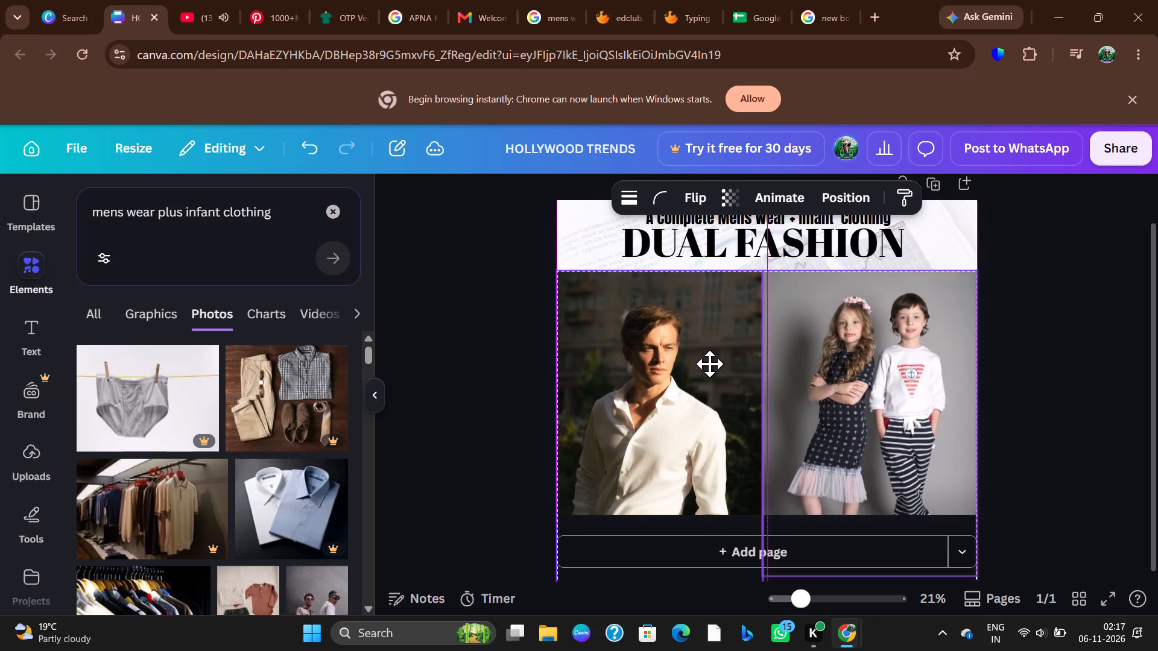
drag(709, 363, 709, 364)
Crop the top of both photos to about 600 by 396 and move the pair up to the base of the DUAL FASHION heading.
drag(766, 274, 782, 324)
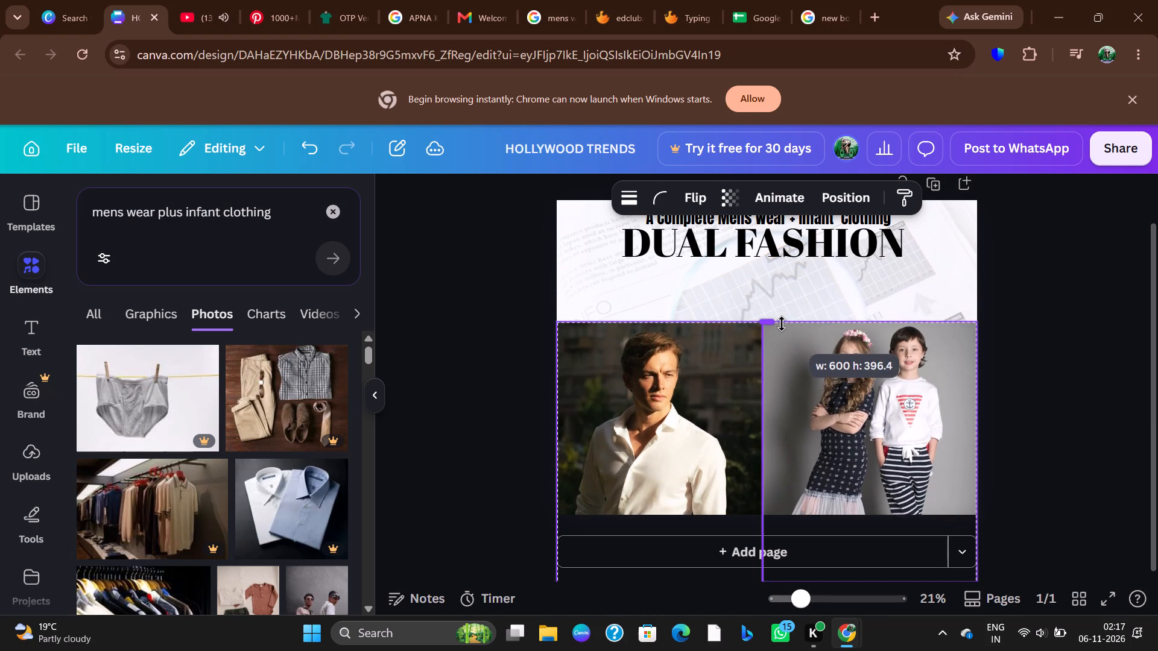
drag(782, 324, 782, 325)
drag(767, 384, 767, 353)
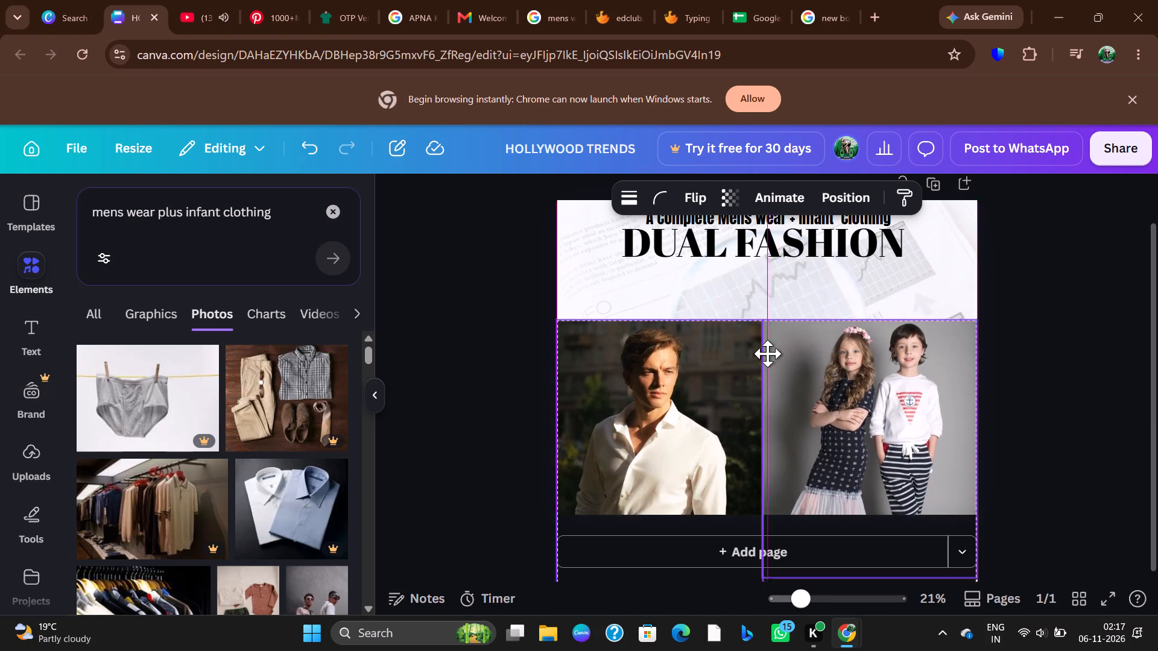
drag(767, 353, 767, 329)
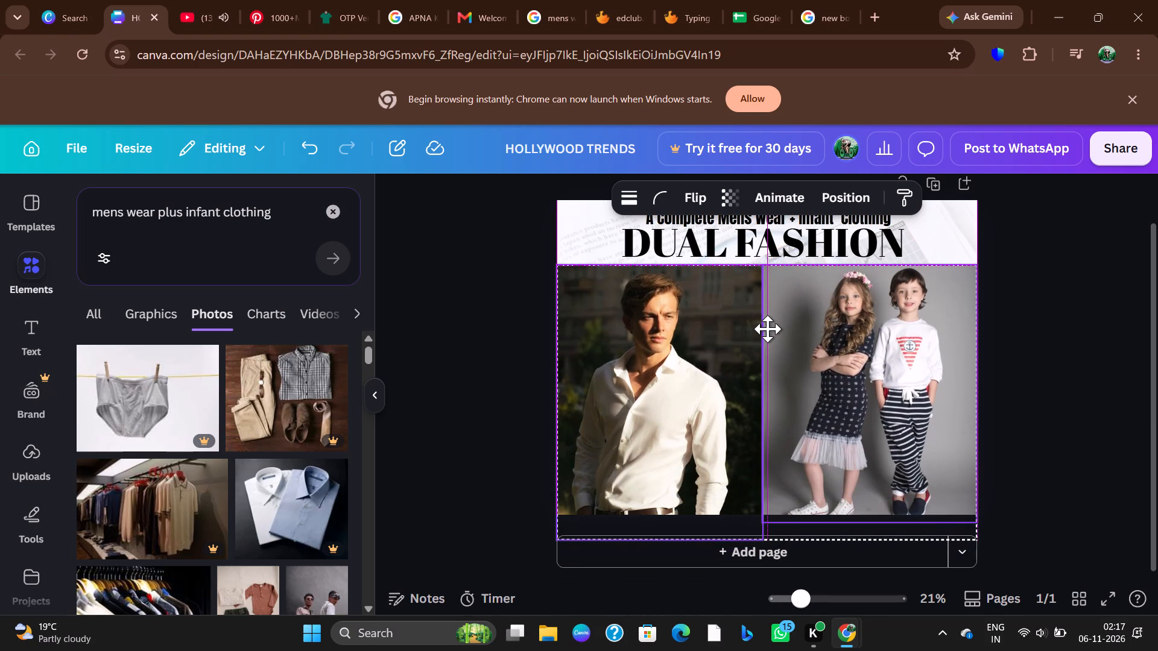
drag(767, 329, 765, 313)
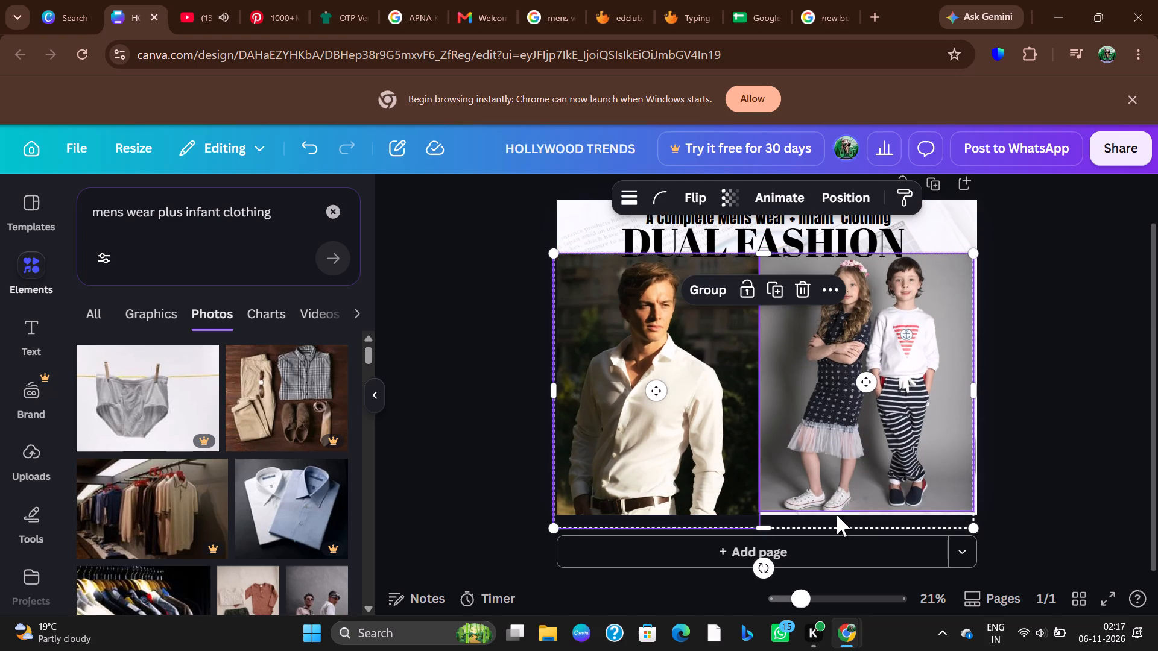
Extend the bottom of the kids' photo until it reaches slightly past the sign's lower edge.
click(858, 498)
click(858, 498)
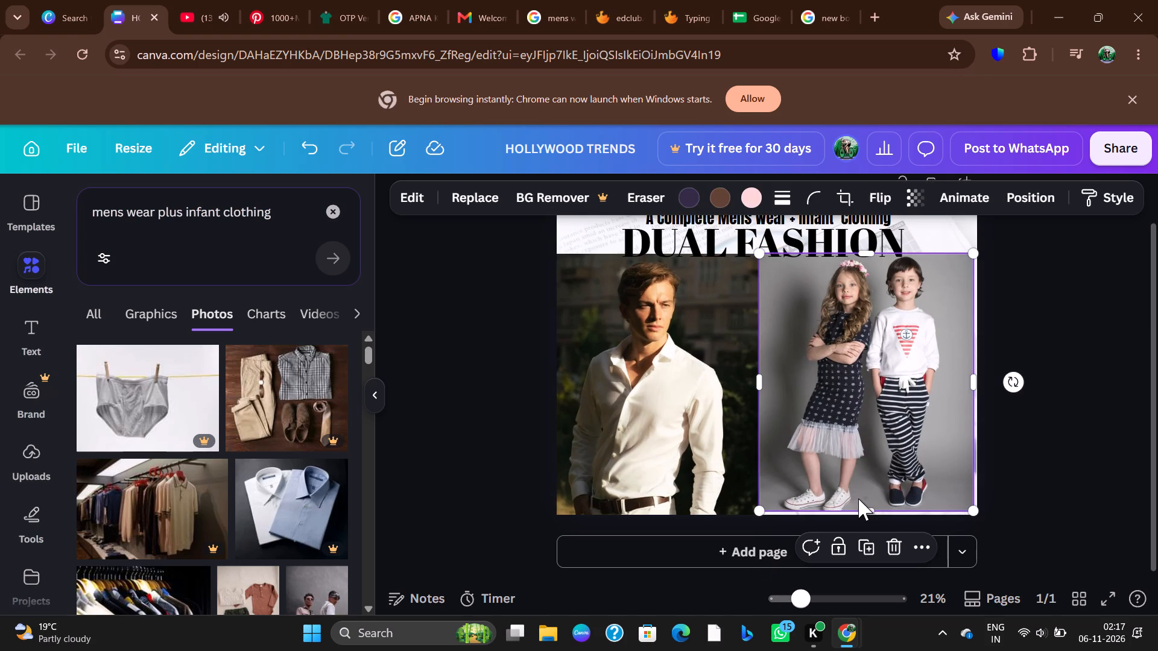
drag(868, 506, 871, 515)
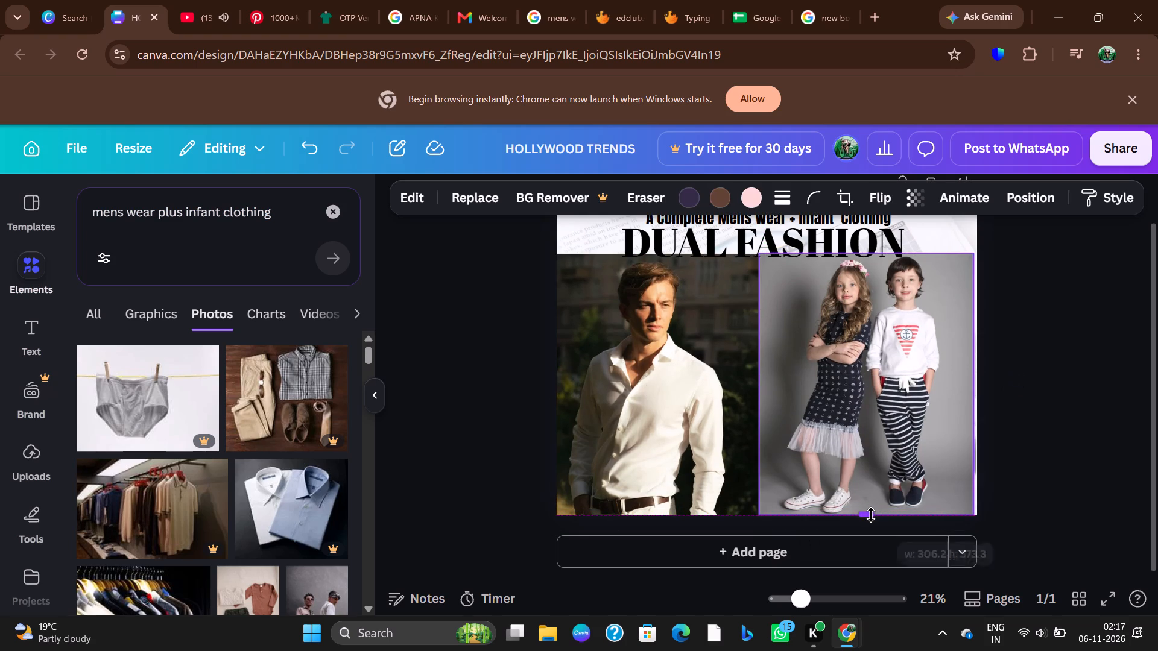
drag(871, 515, 871, 515)
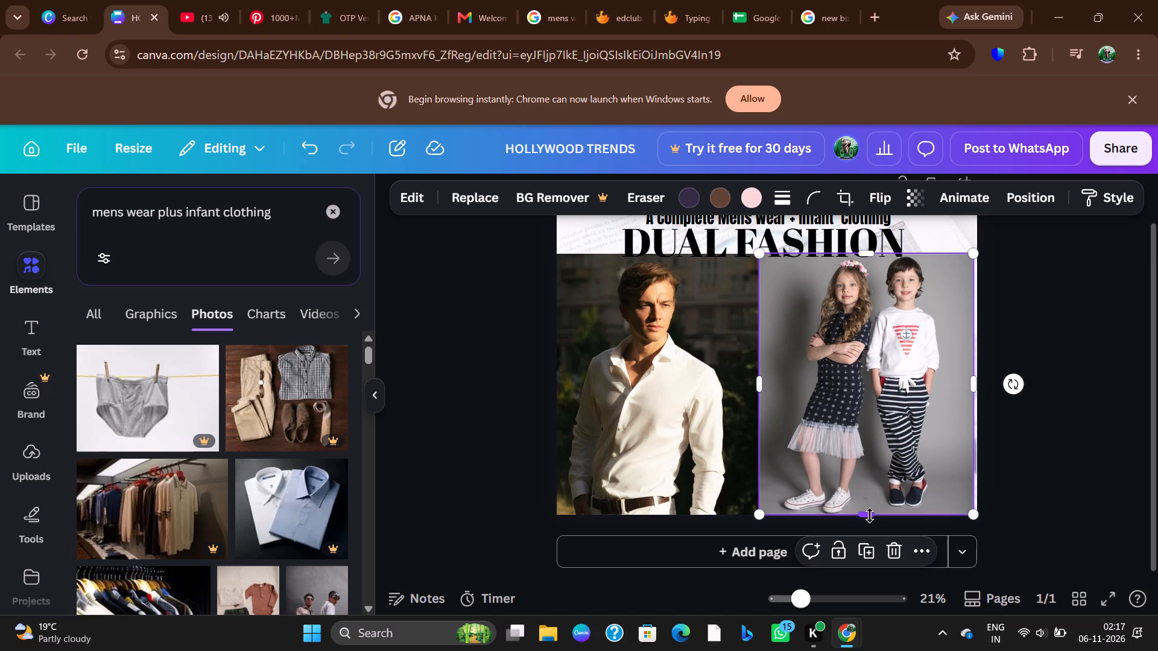
drag(870, 515, 870, 521)
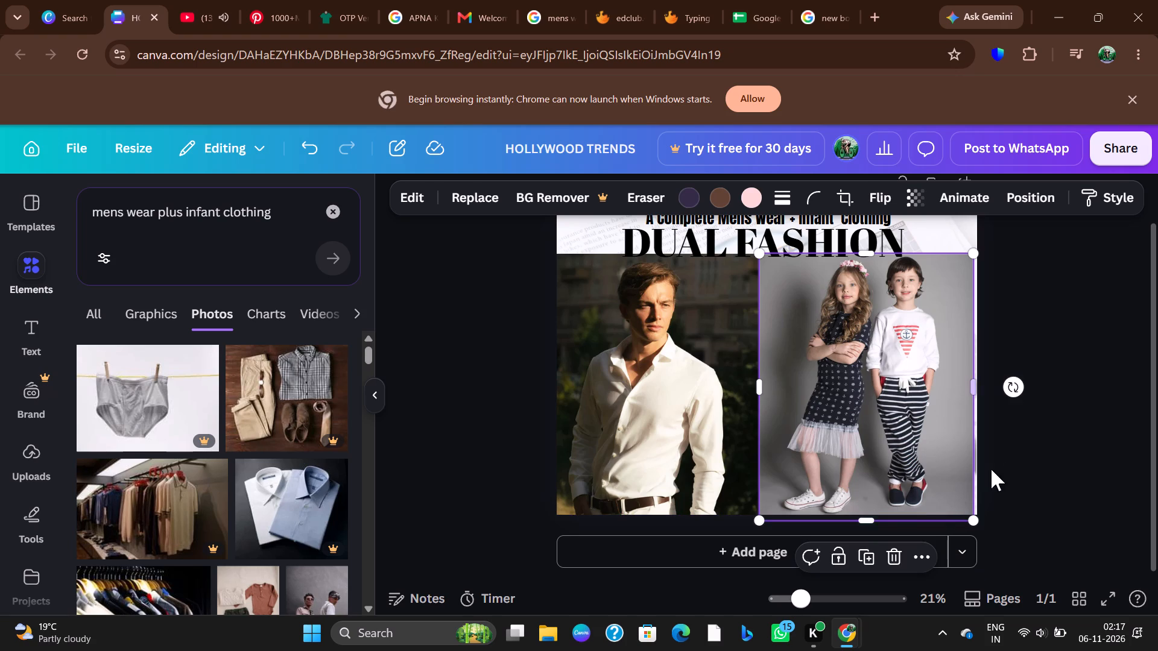
click(1049, 459)
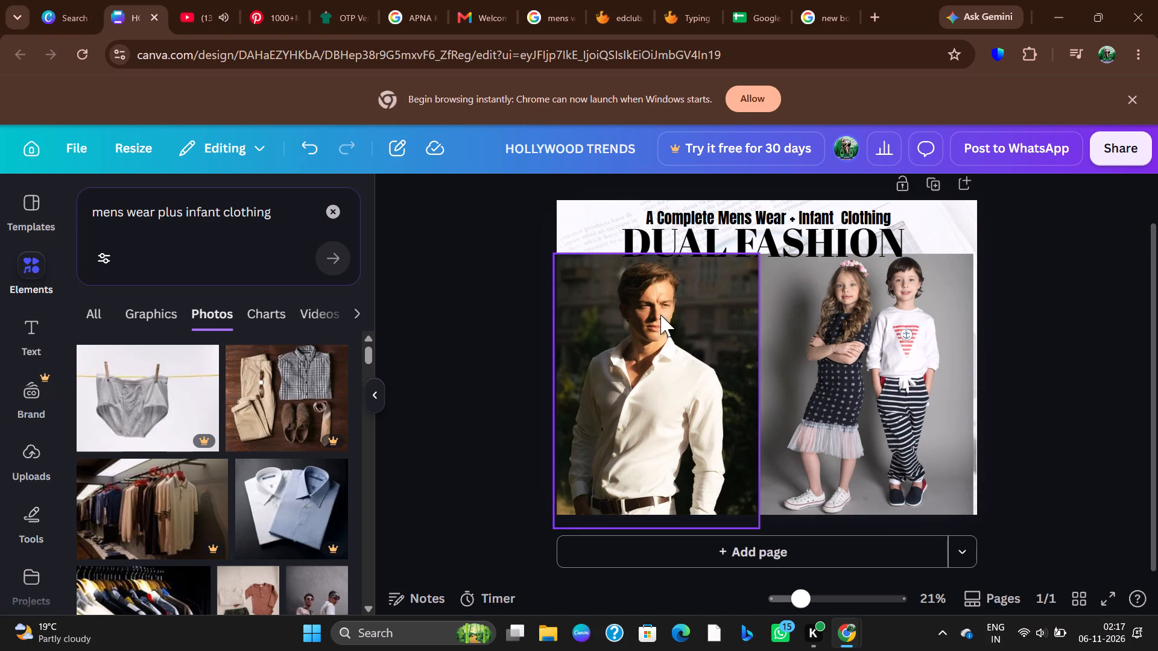
Select both photos and move them down together so their top edges clear the DUAL FASHION heading.
drag(511, 335, 954, 366)
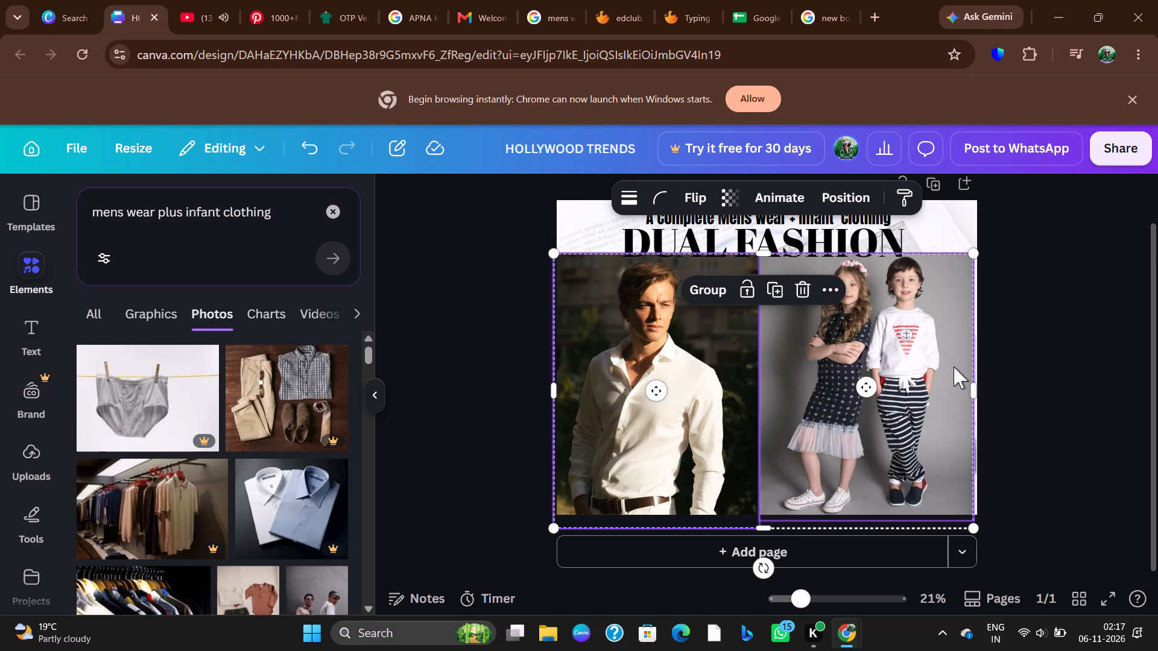
drag(780, 344, 782, 351)
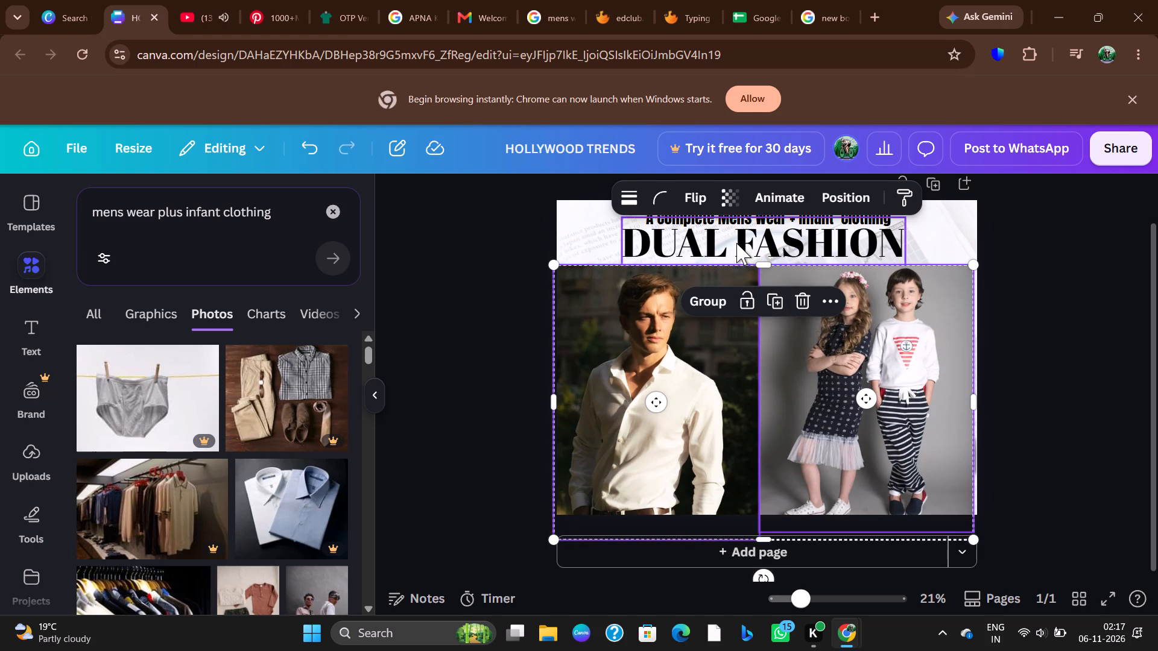
click(934, 227)
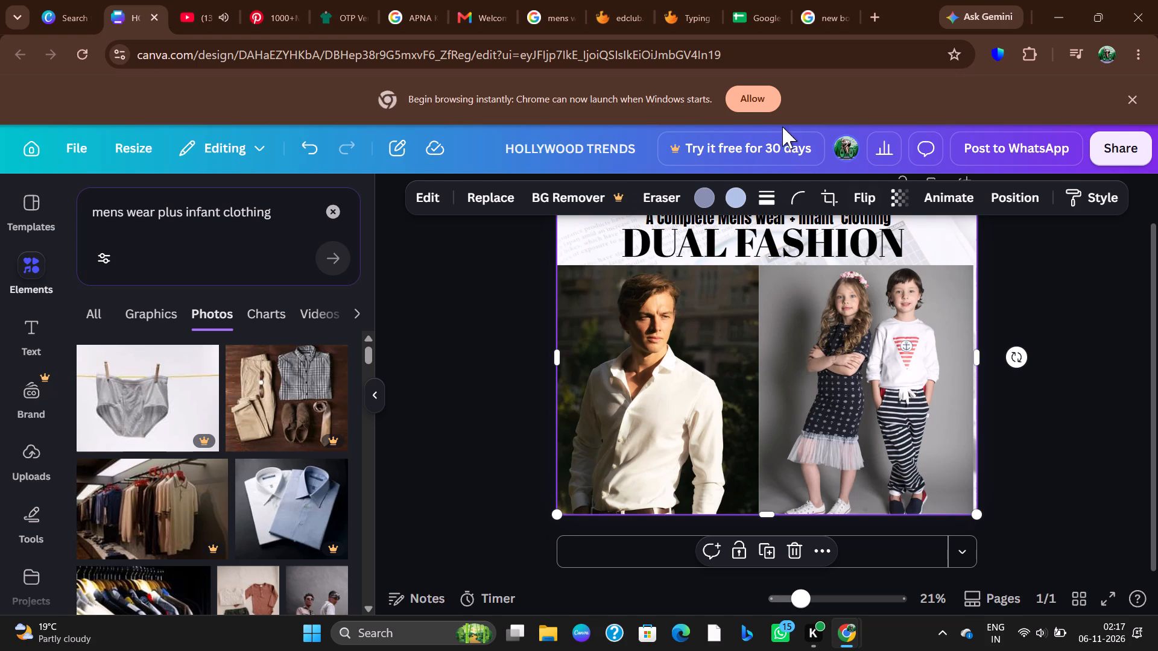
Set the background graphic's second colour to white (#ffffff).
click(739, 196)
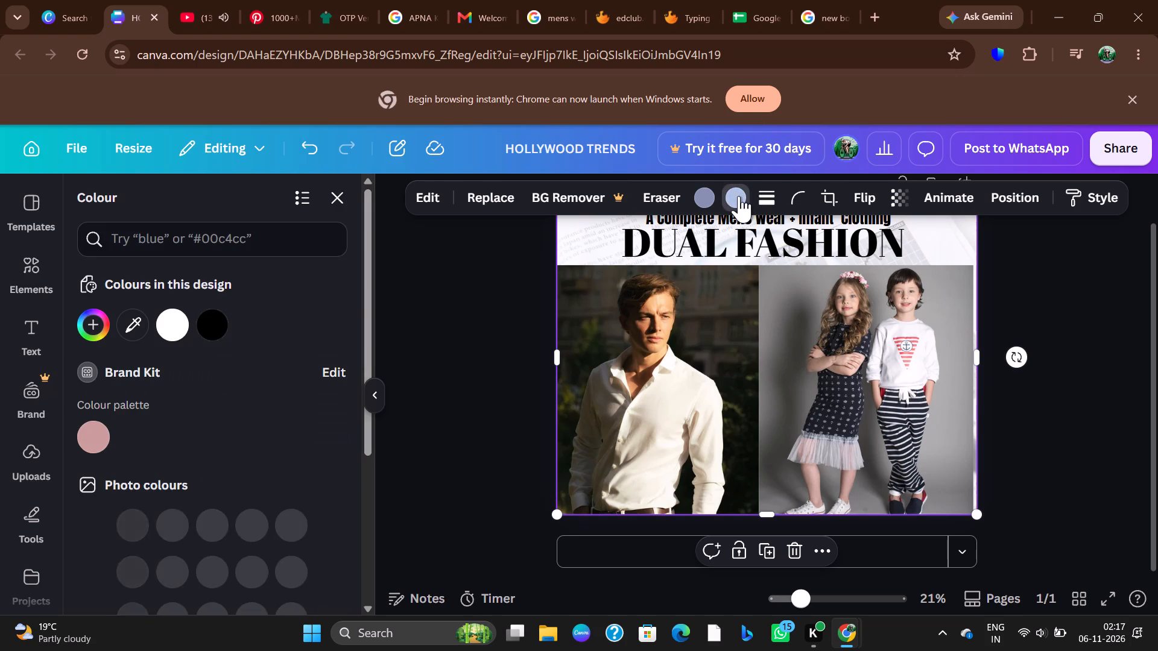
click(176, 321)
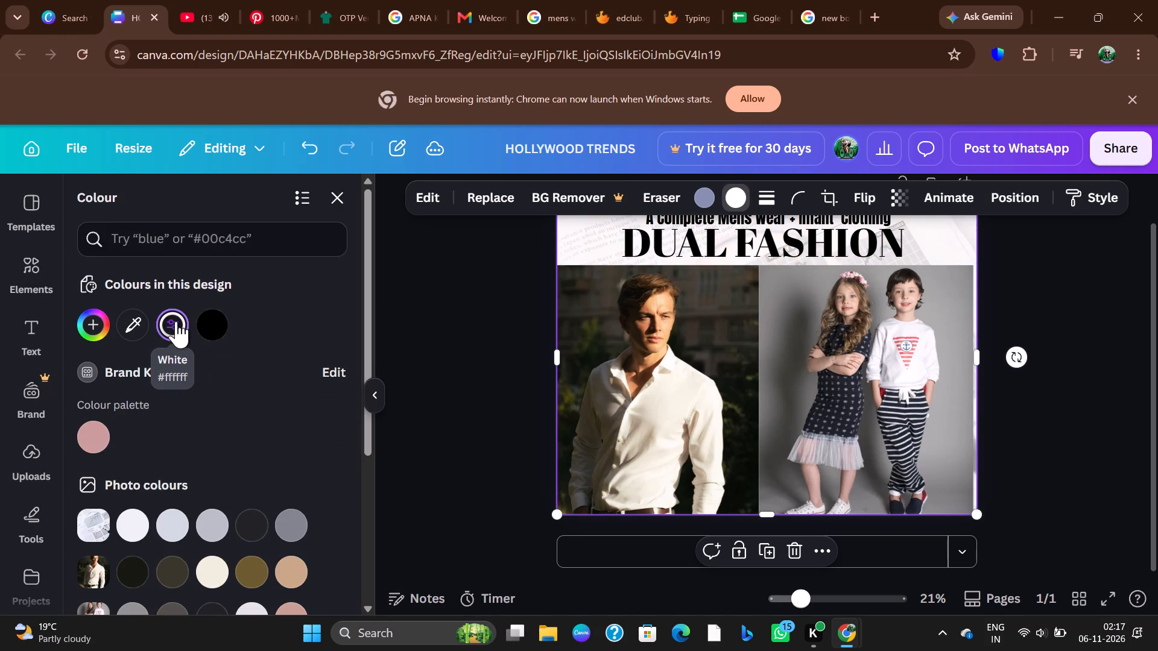
Remove the patterned background graphic by moving it completely off the sign, leaving the page plain white.
drag(581, 249, 443, 300)
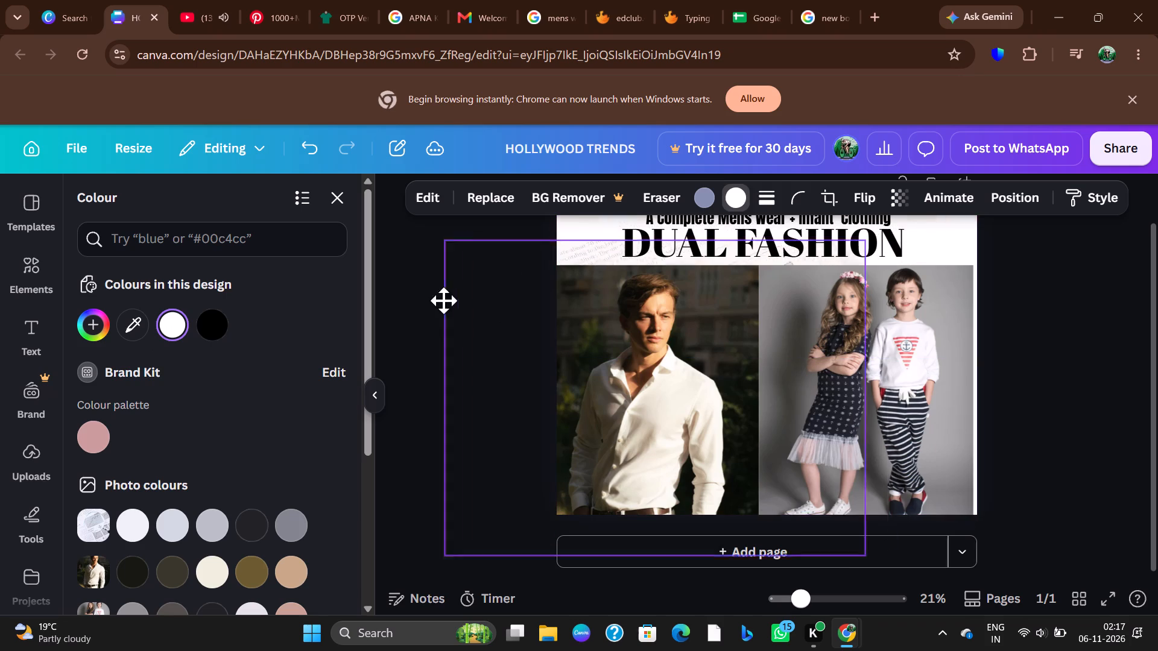
drag(443, 300, 13, 650)
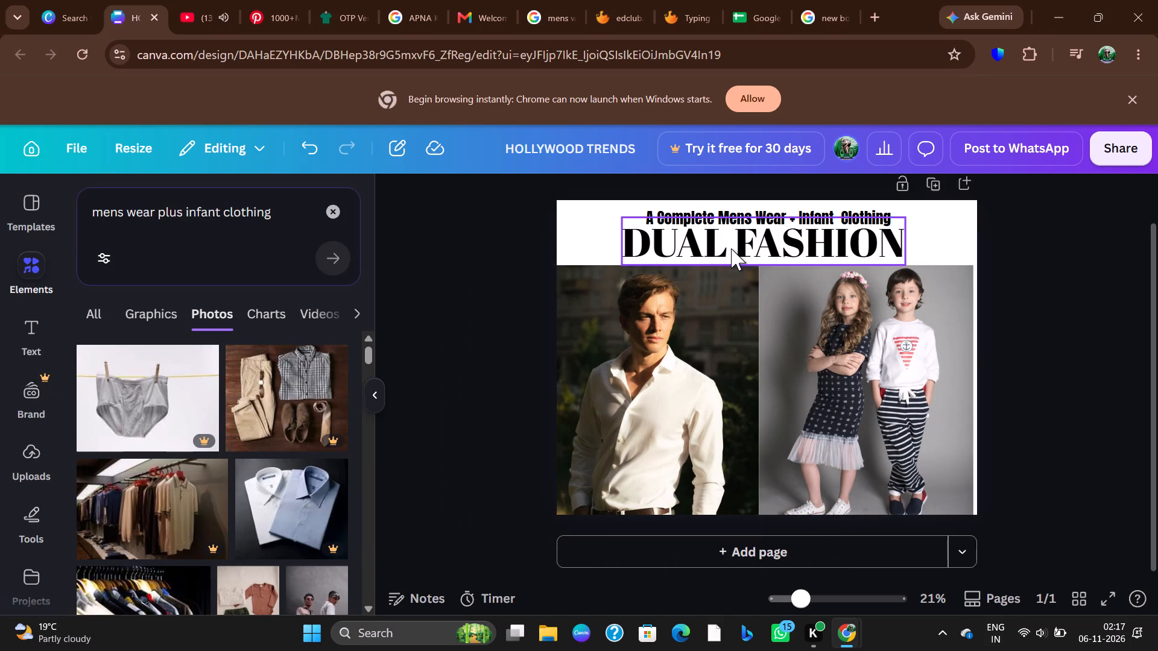
Shift the DUAL FASHION heading aside and move the clothing subheading from above it to just below it.
click(725, 216)
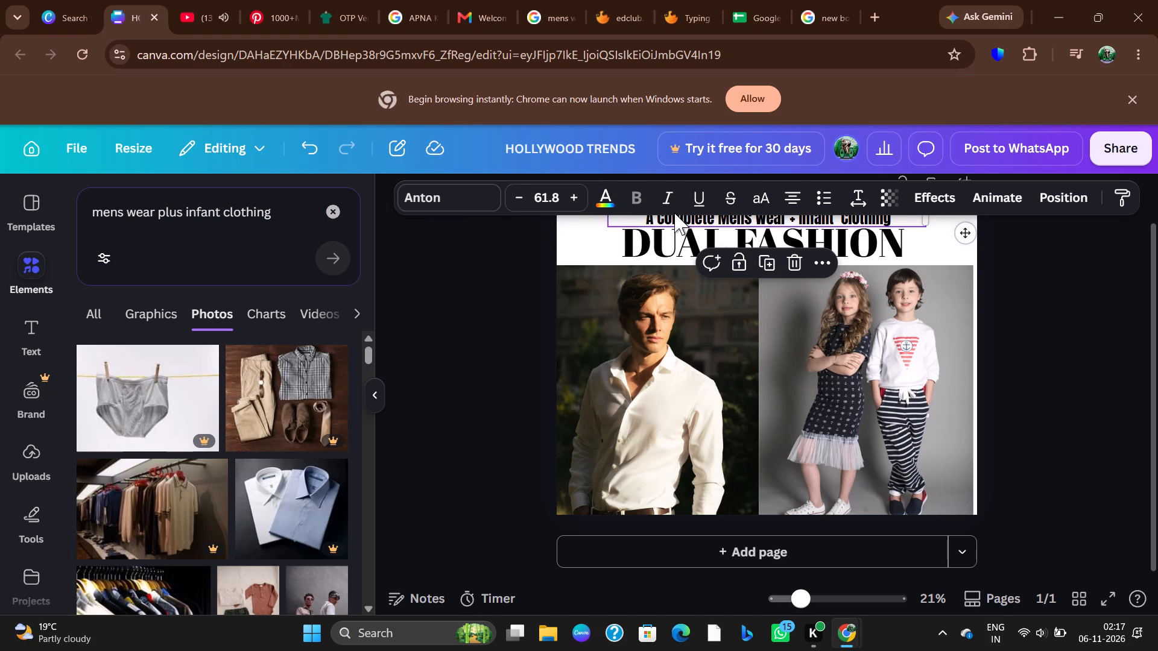
click(705, 237)
drag(705, 237, 700, 232)
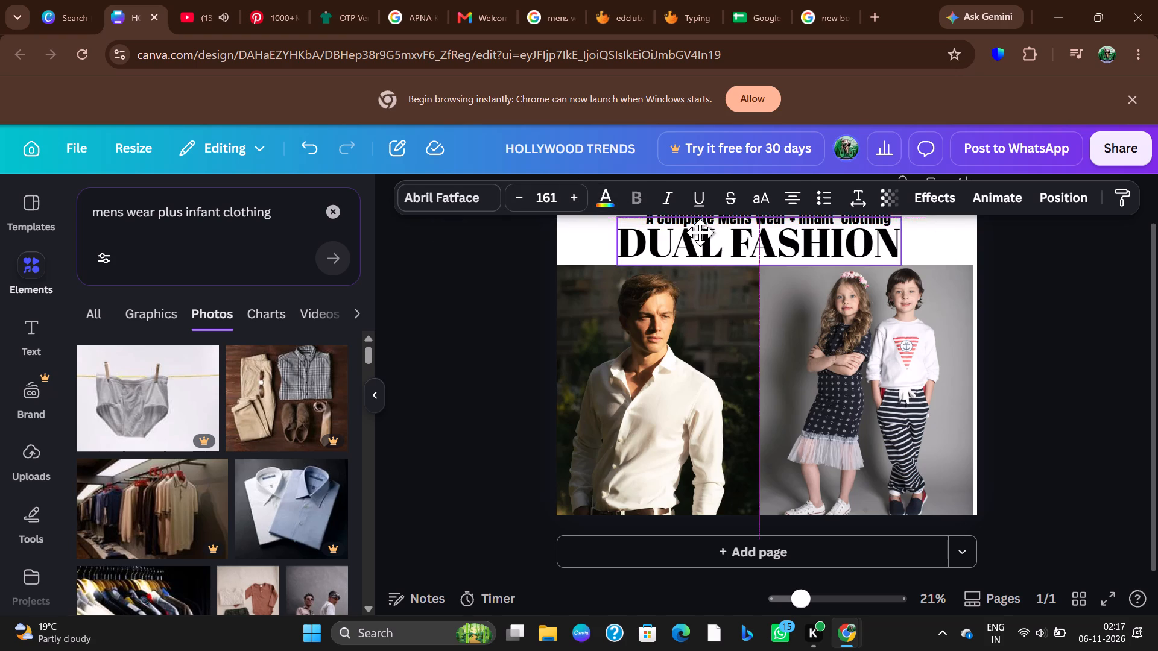
drag(700, 232, 666, 231)
click(885, 218)
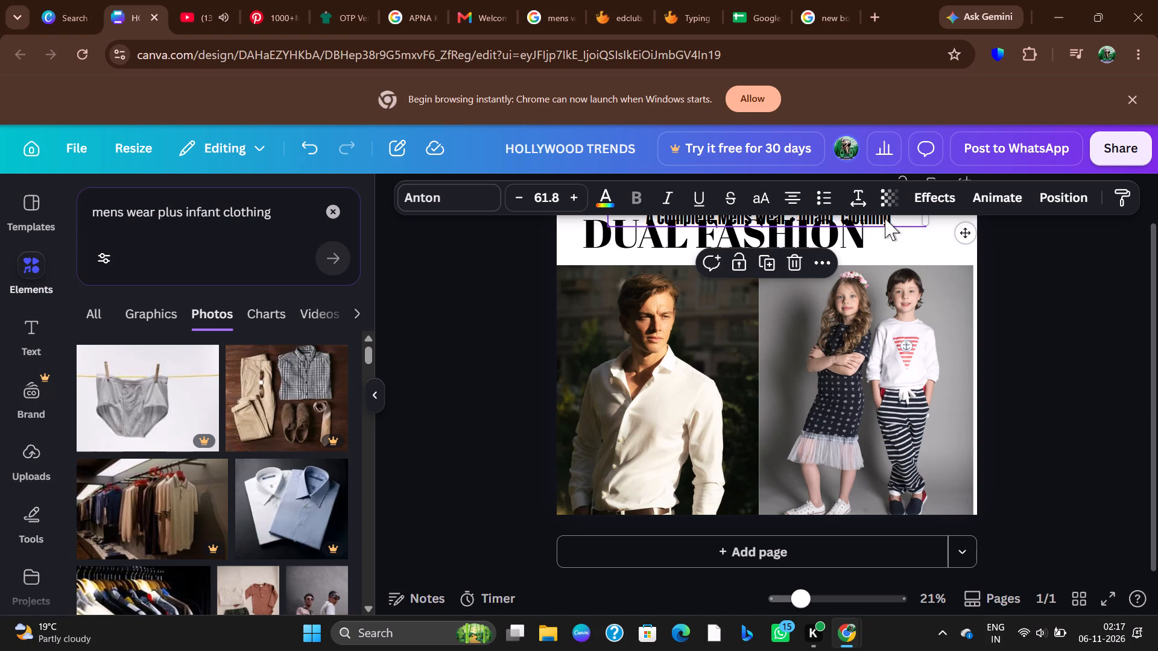
drag(885, 218, 860, 275)
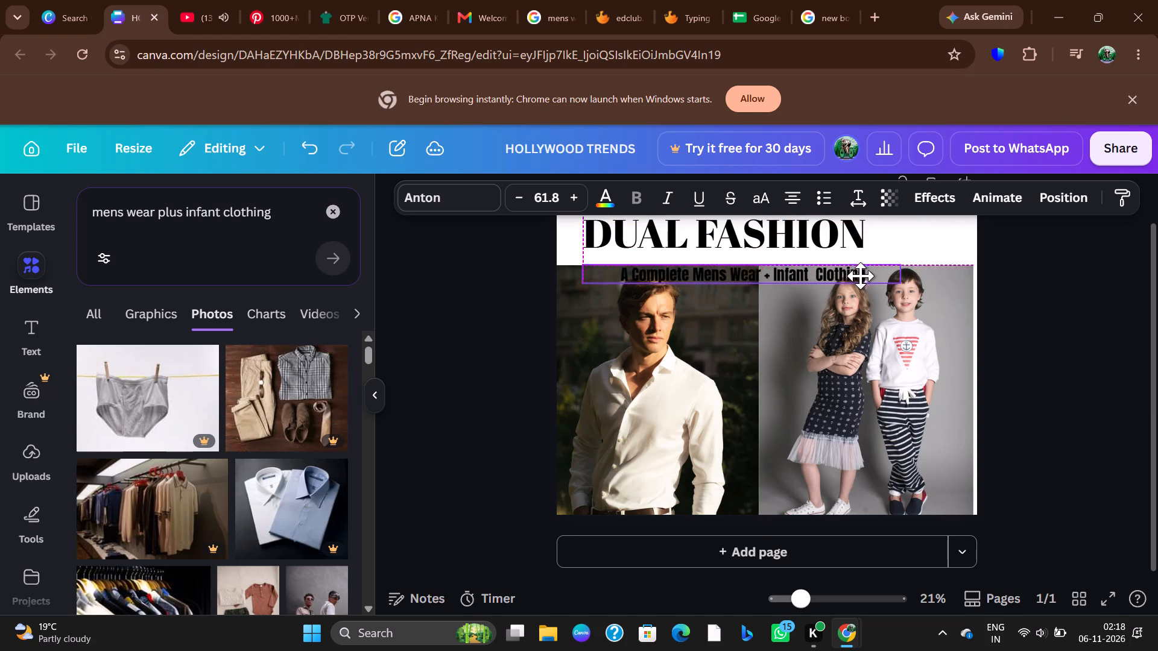
drag(860, 275, 850, 265)
Place the DUAL FASHION heading at the sign's top edge, centred over the seam between the two photos.
click(793, 238)
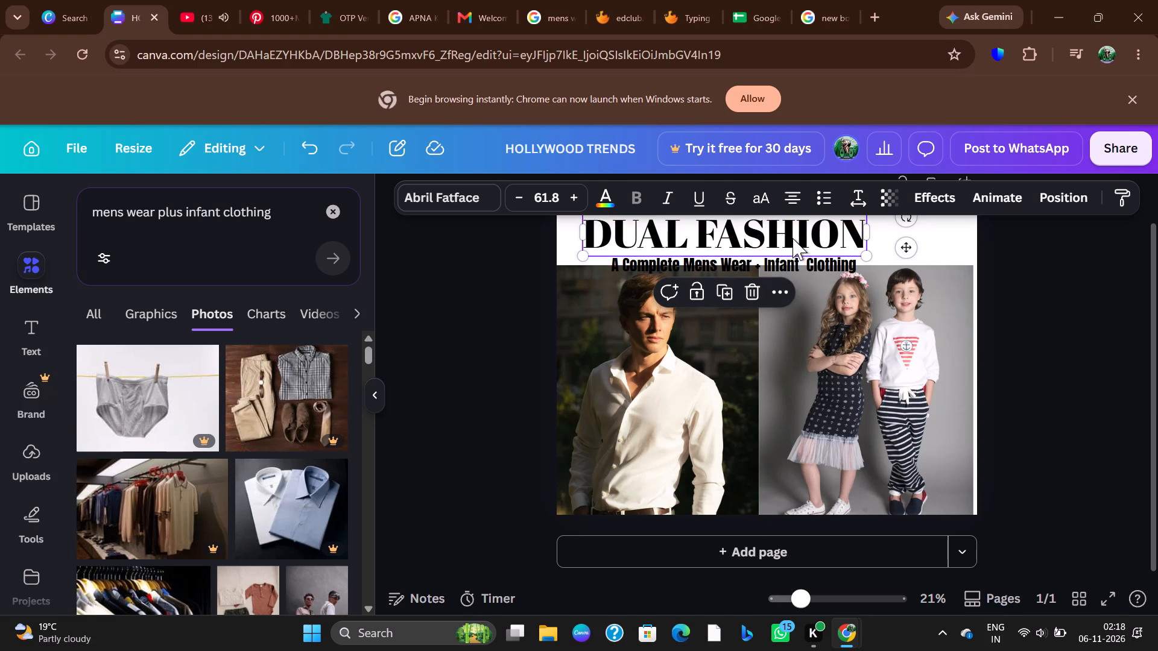
drag(793, 238, 835, 238)
scroll(835, 238, up, 1)
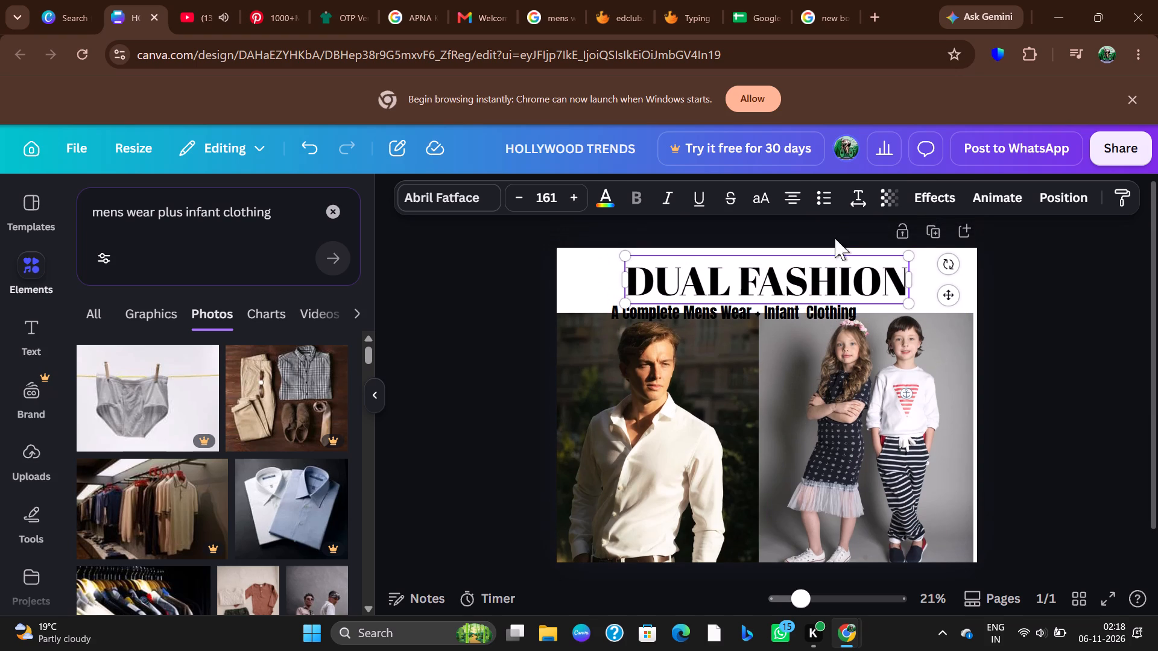
scroll(835, 238, up, 1)
click(809, 295)
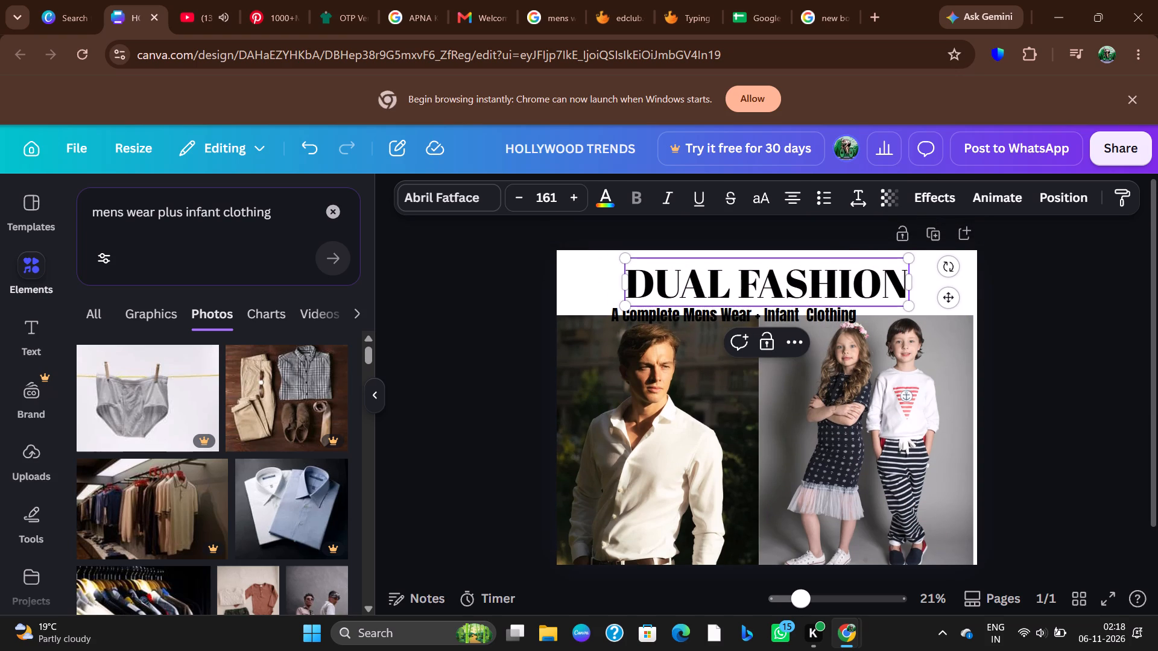
click(1056, 284)
click(879, 288)
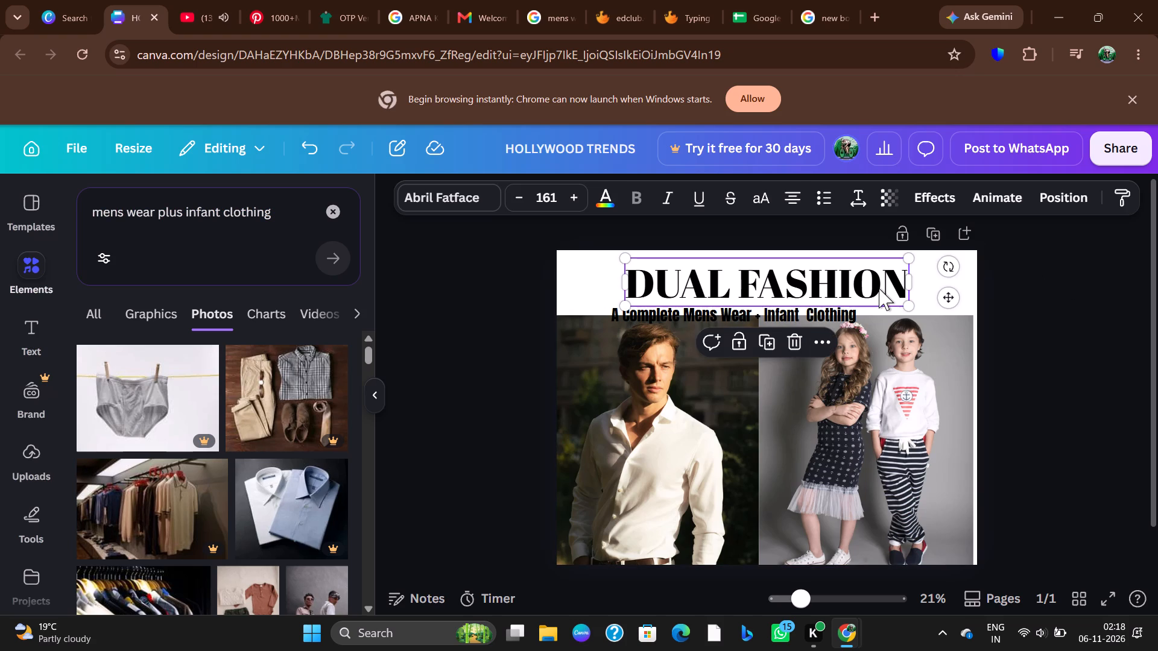
drag(879, 288, 871, 286)
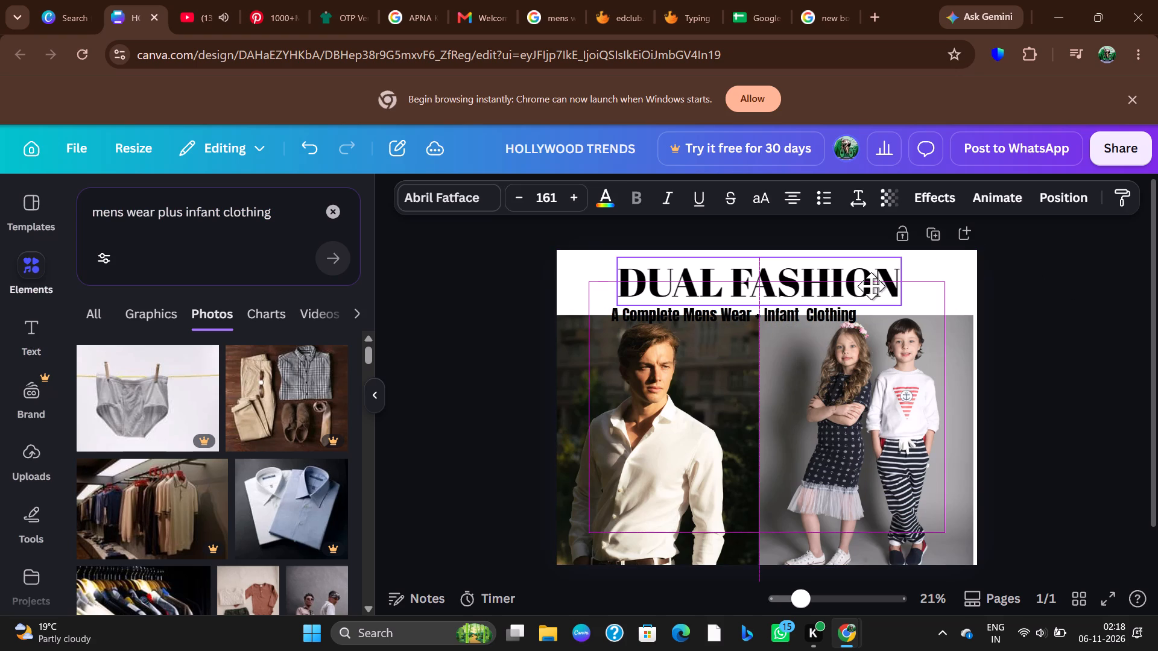
drag(871, 286, 871, 282)
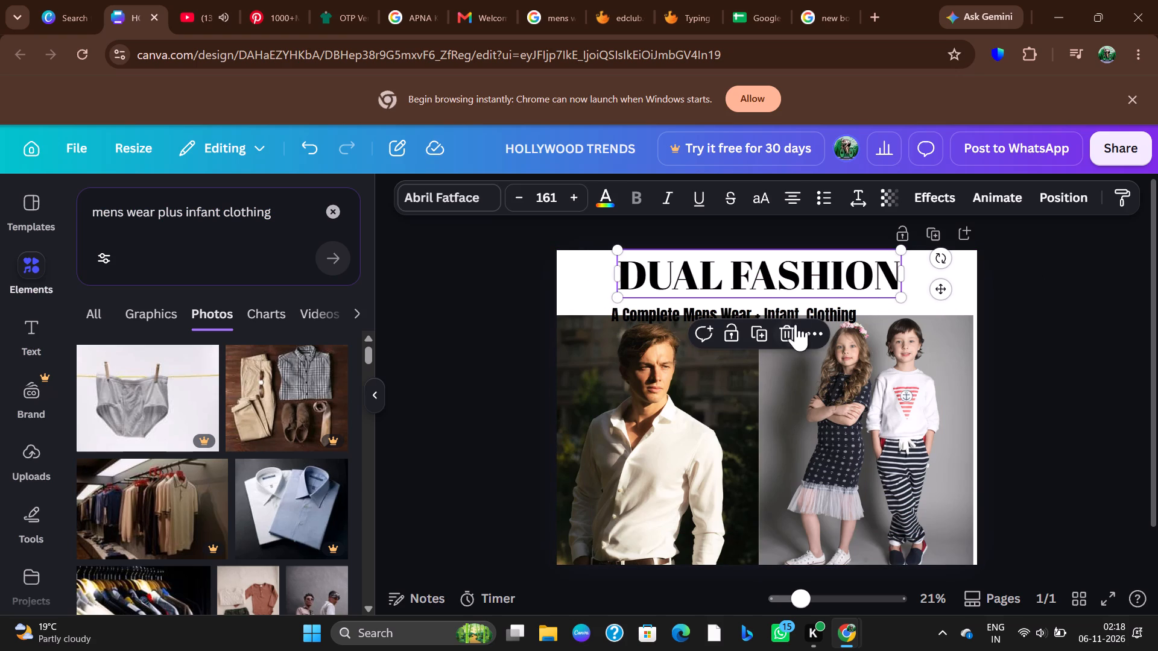
Move the clothing subheading into the white band between the DUAL FASHION heading and the photos.
click(795, 316)
drag(795, 316, 809, 309)
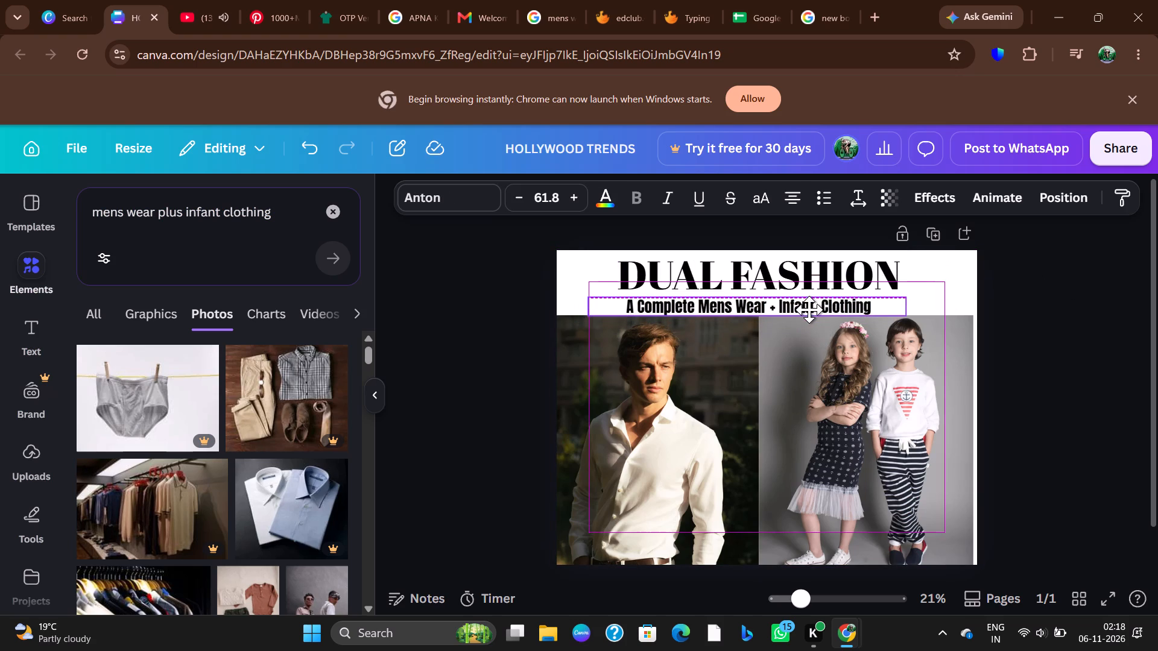
drag(809, 309, 811, 309)
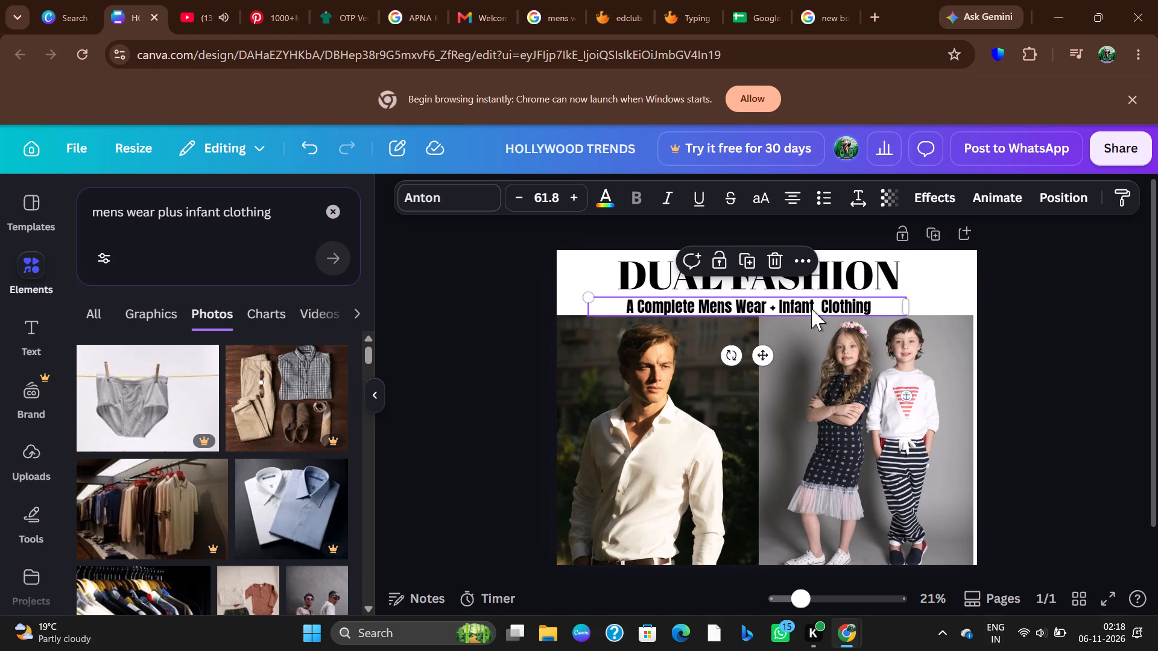
click(1064, 279)
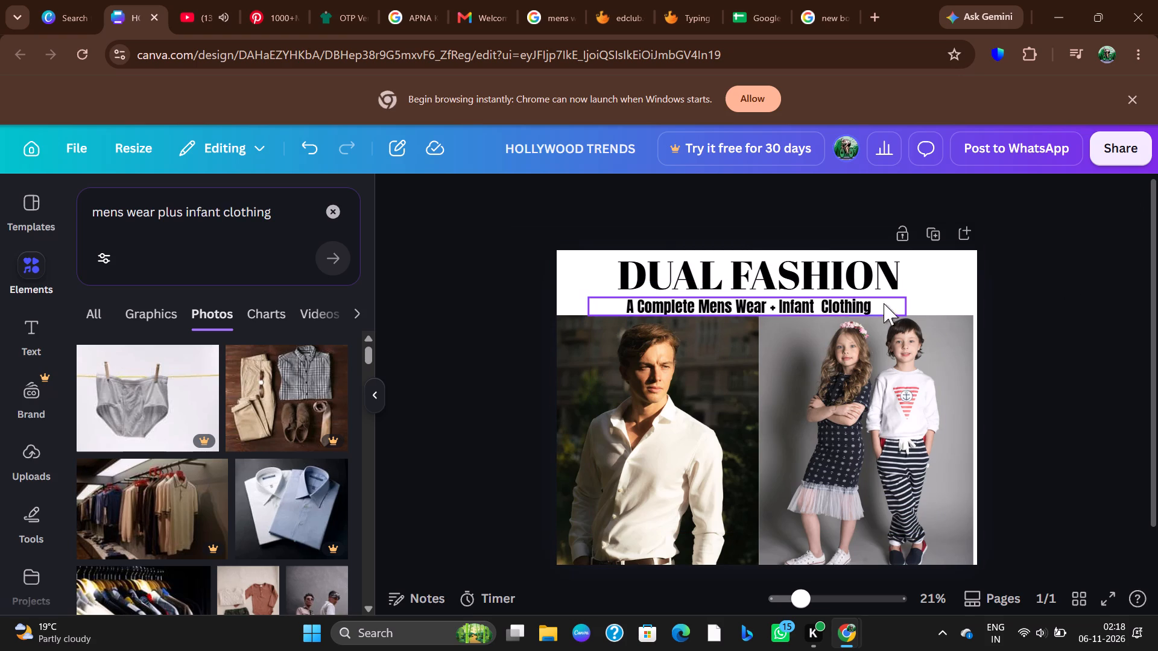
Change the subheading text to "A Complete Mens Wear + Kids Wear".
click(820, 309)
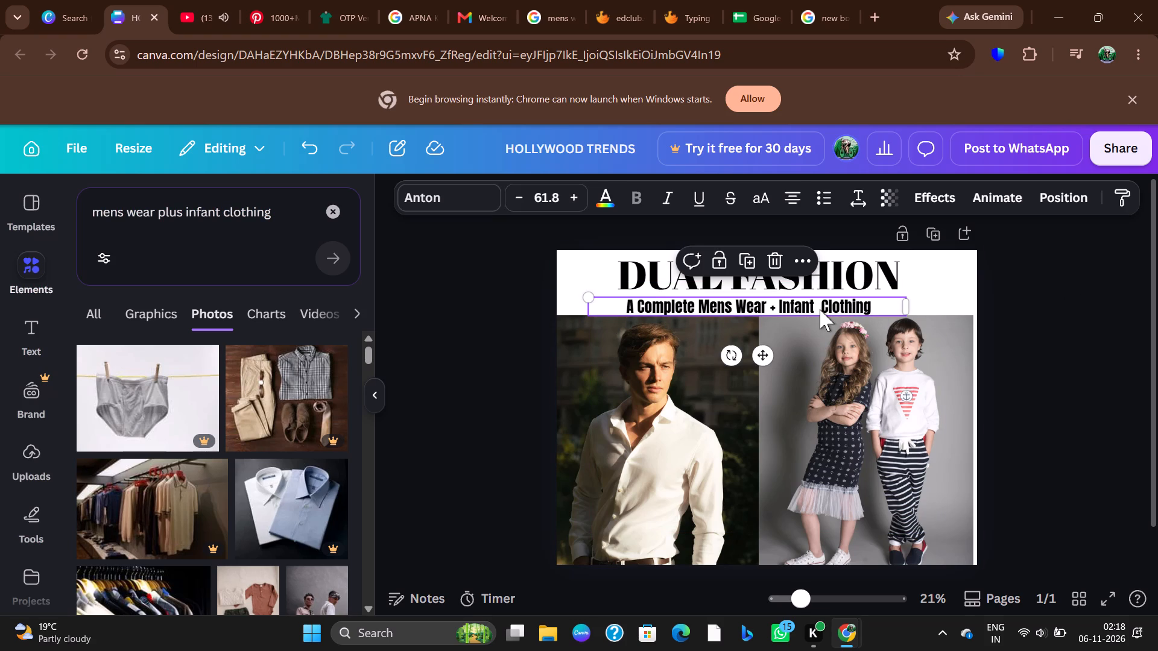
click(816, 304)
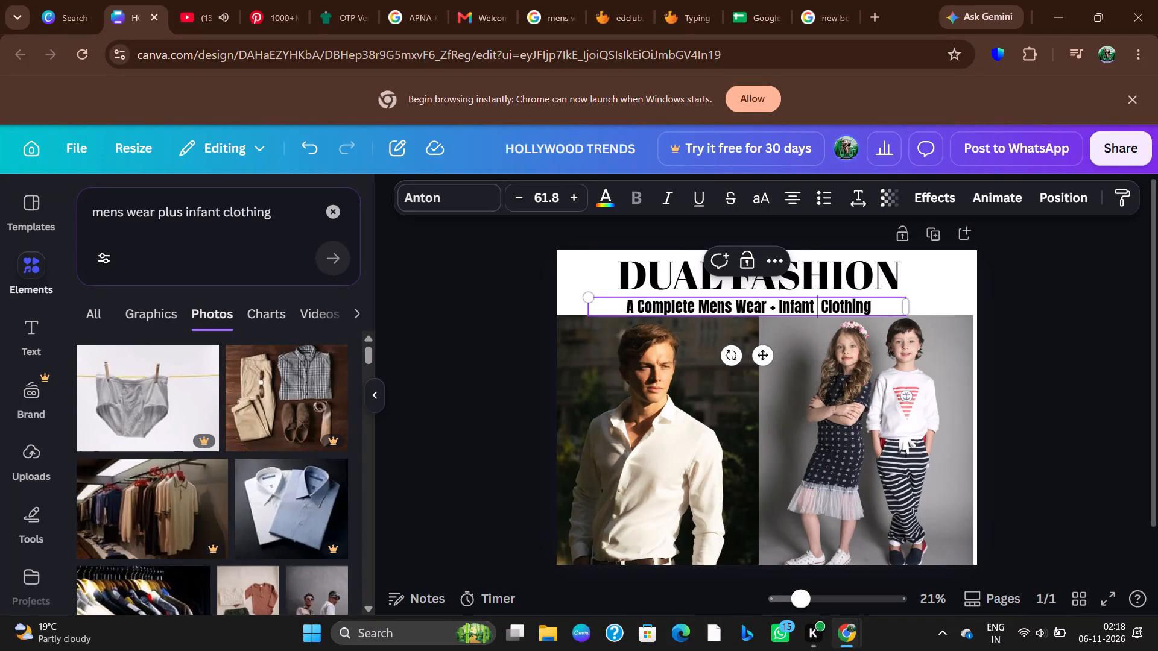
click(872, 303)
key(BackSpace)
key(BackSpace)
key(BackSpace)
key(BackSpace)
key(BackSpace)
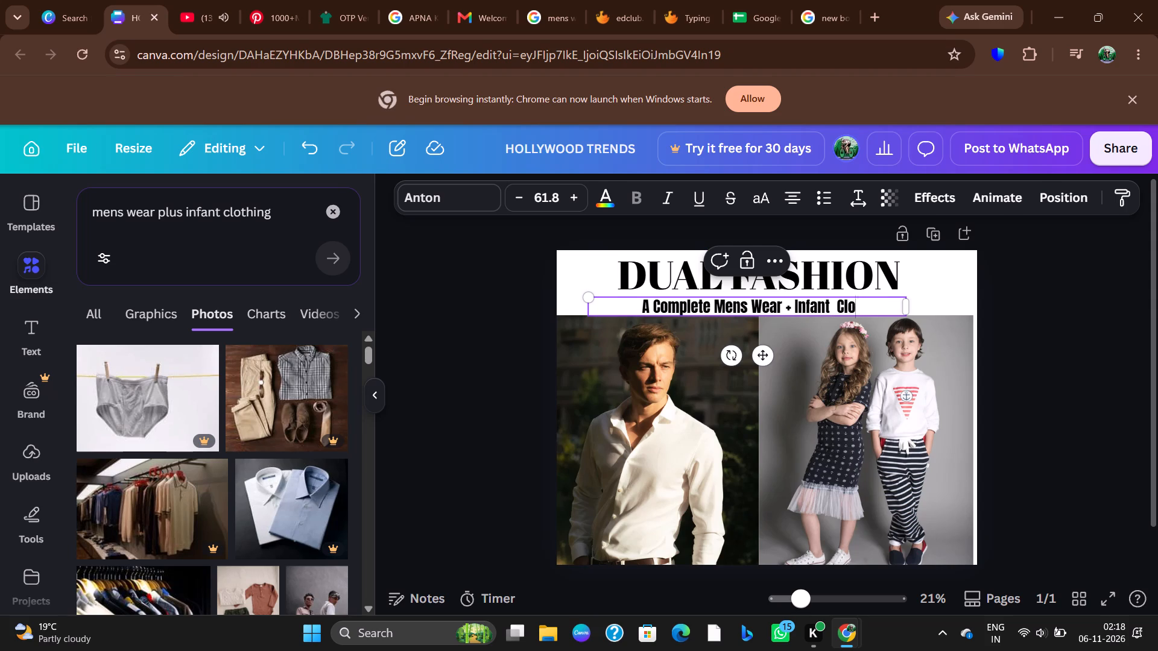
key(BackSpace)
key(BackSpace)
key(BackSpace)
key(BackSpace)
key(BackSpace)
key(BackSpace)
key(BackSpace)
key(BackSpace)
key(BackSpace)
key(BackSpace)
key(BackSpace)
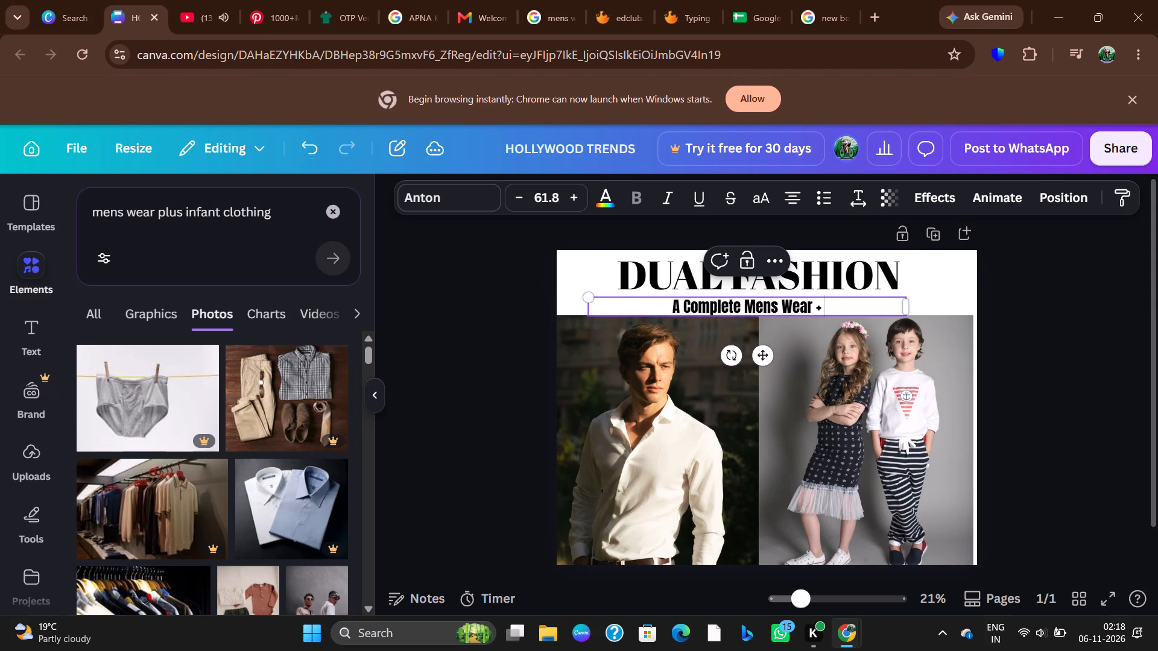
text(kids)
key(space)
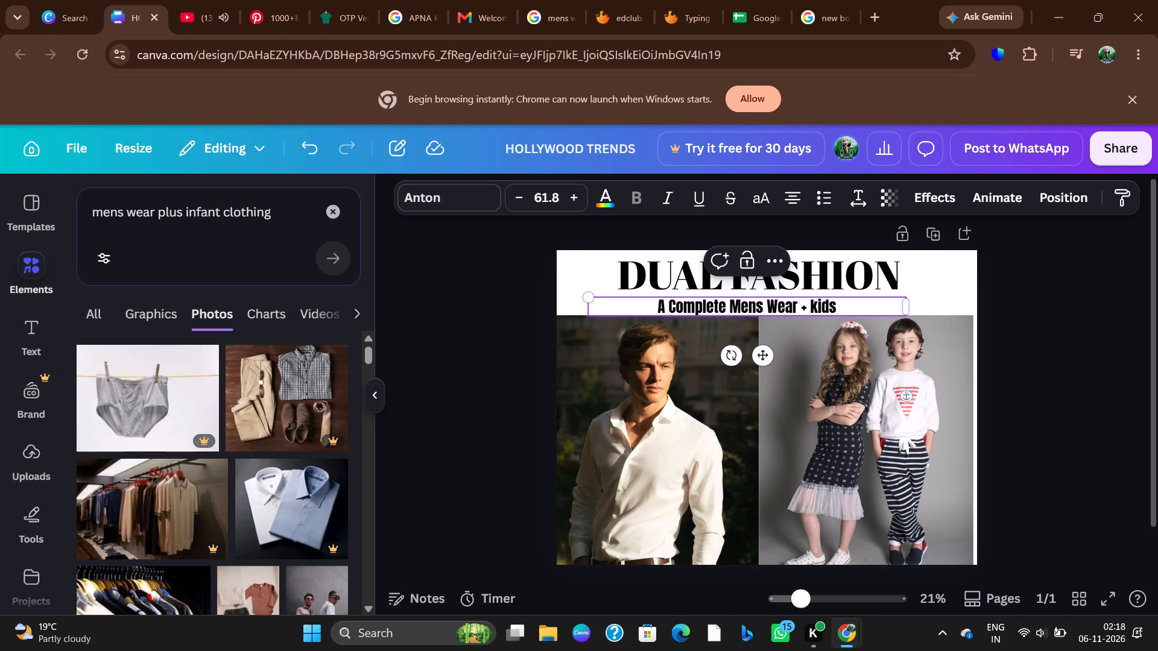
key(shift+w)
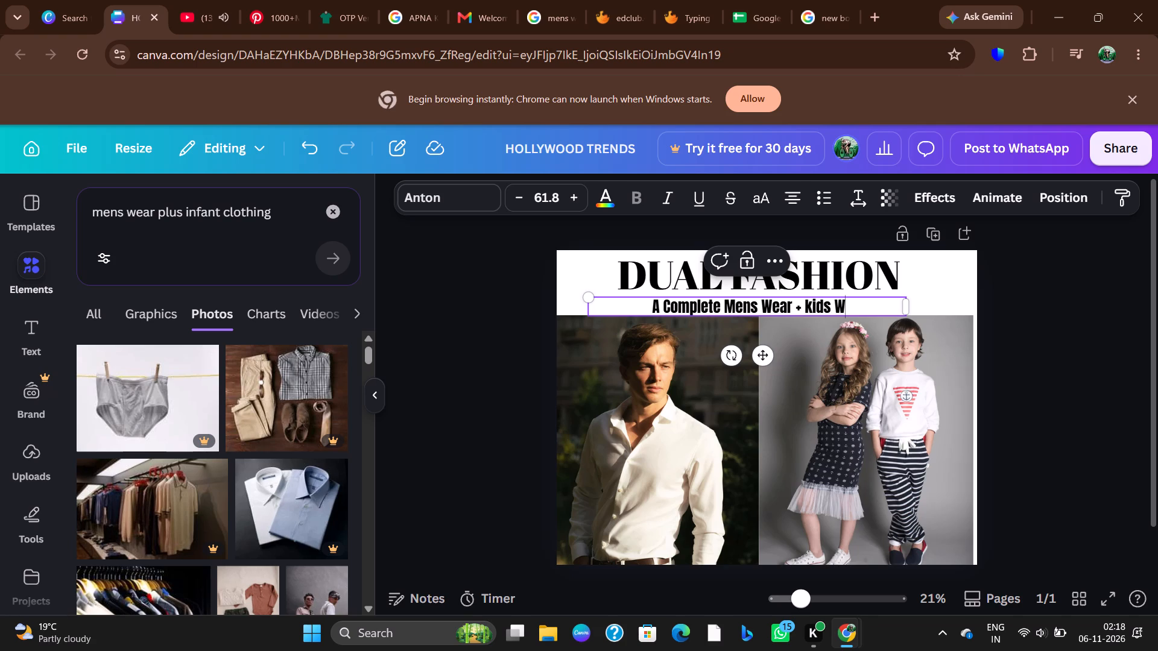
text(esr)
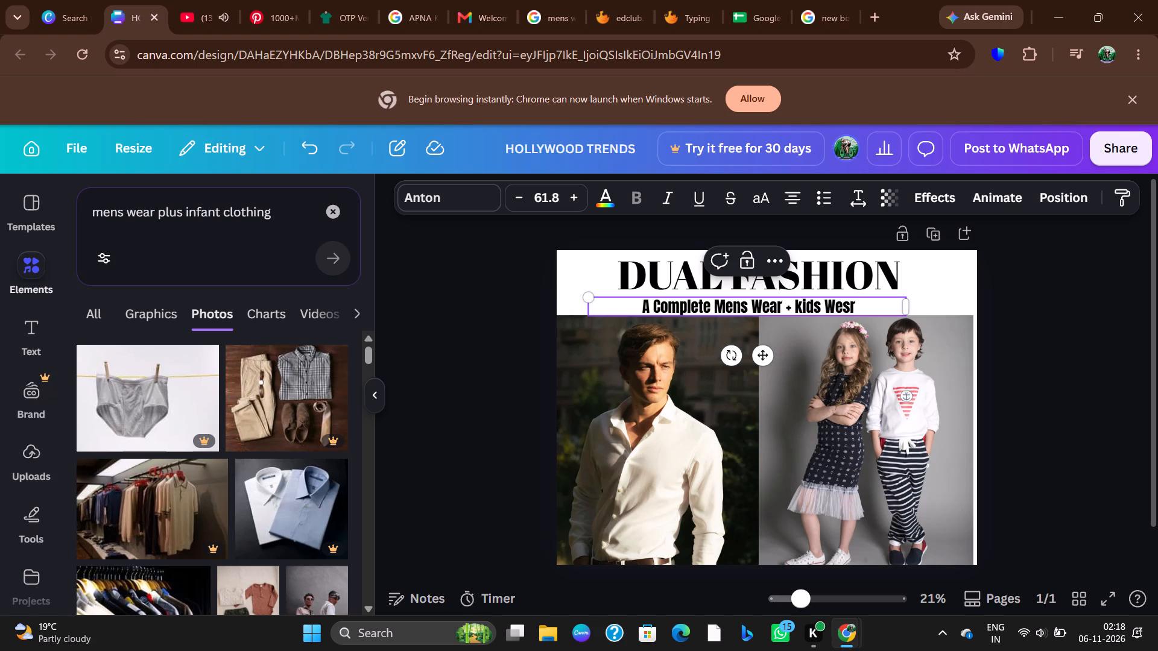
key(BackSpace)
key(BackSpace)
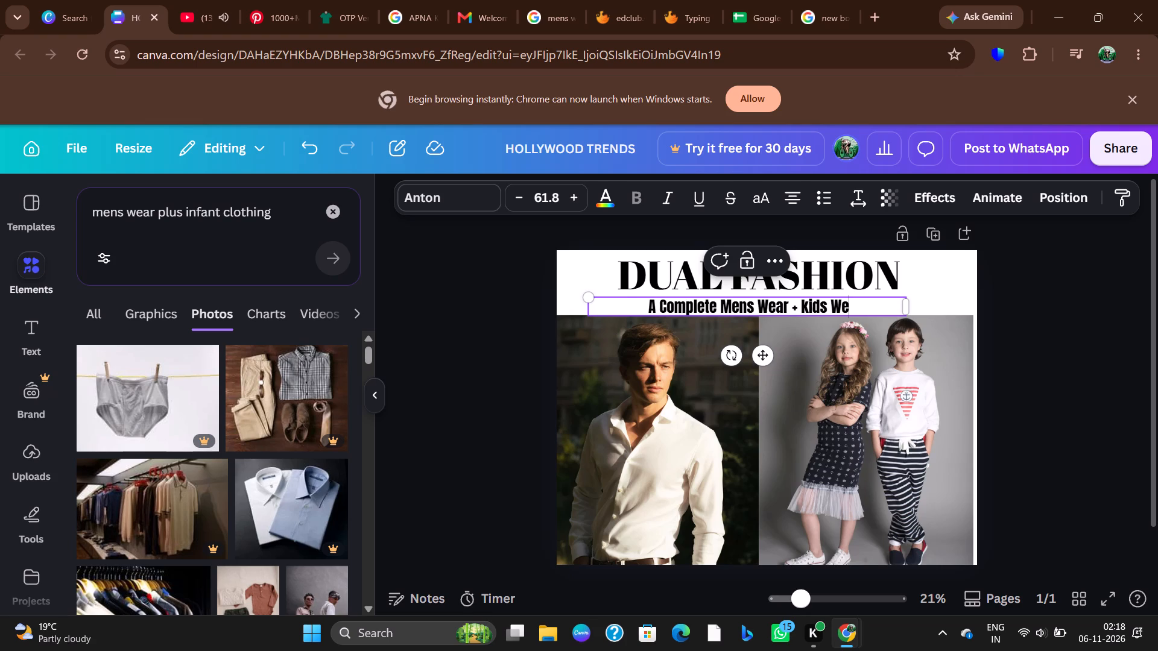
text(ar)
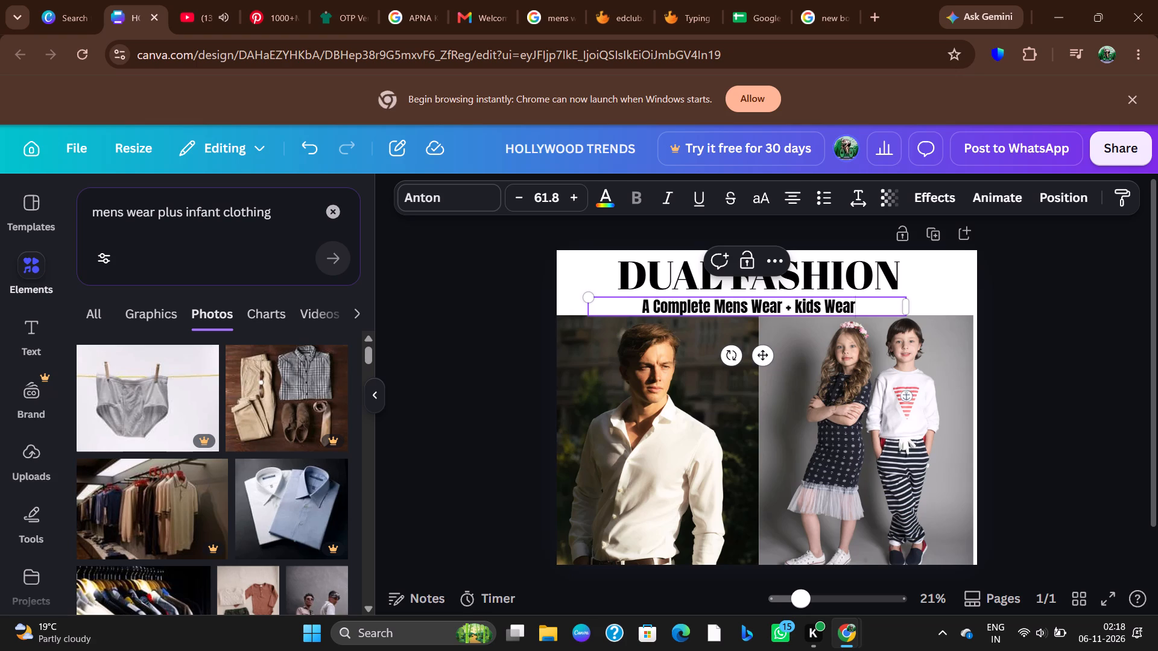
click(800, 306)
key(BackSpace)
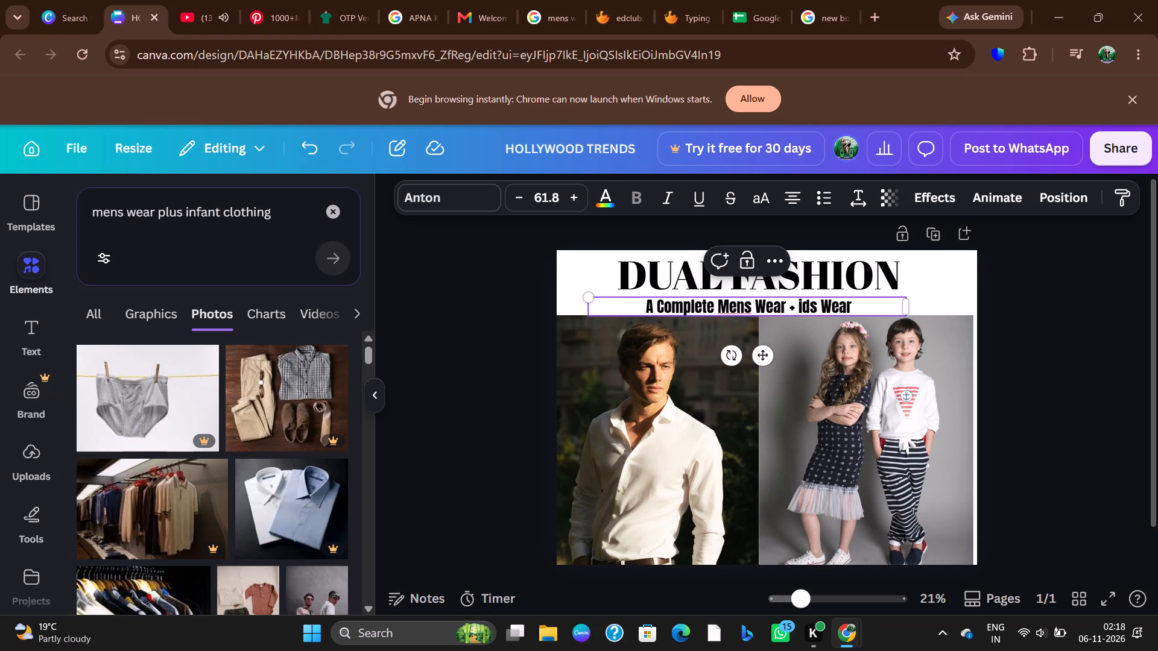
key(shift+k)
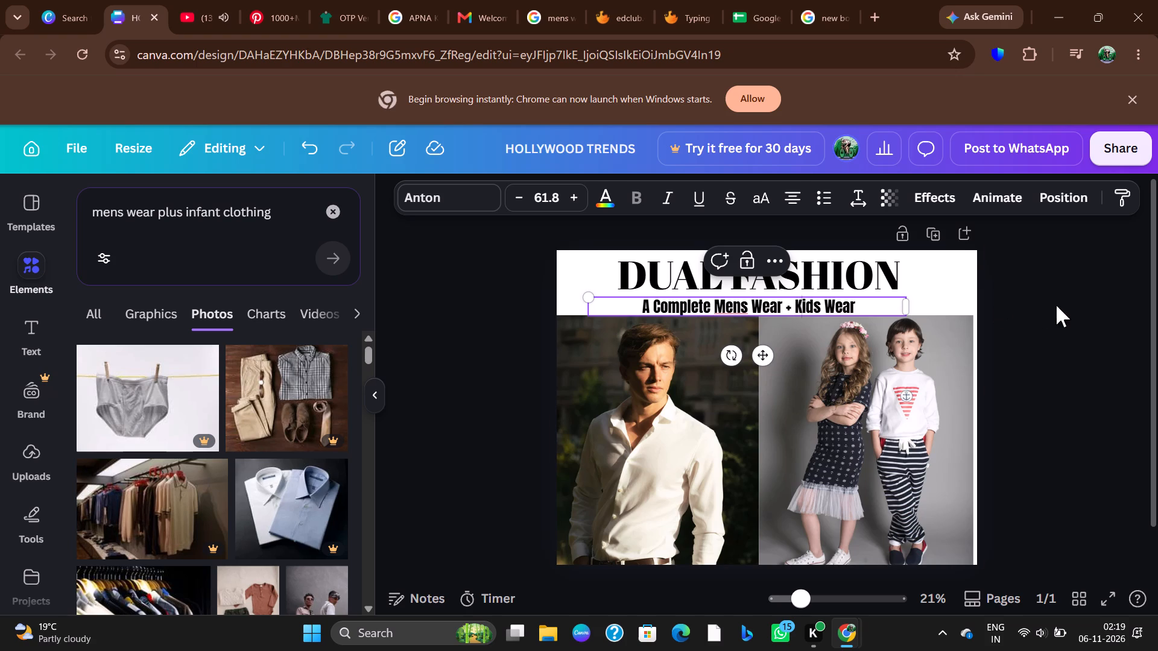
click(1013, 290)
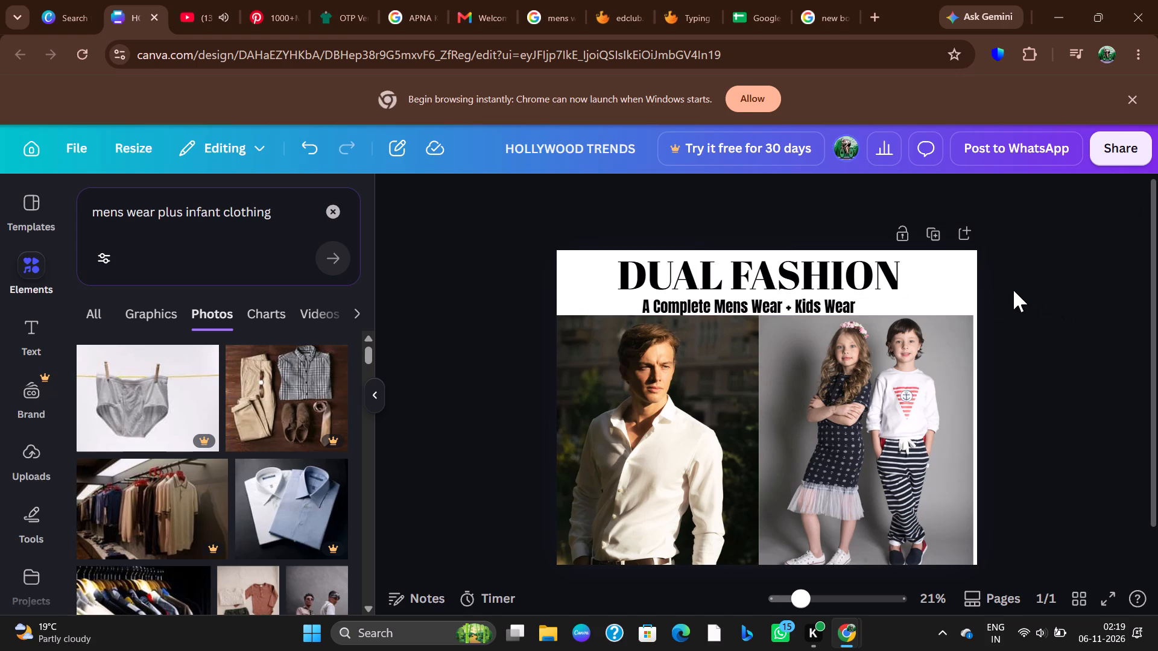
Nudge the subheading up six small increments, closer to the DUAL FASHION heading.
click(822, 306)
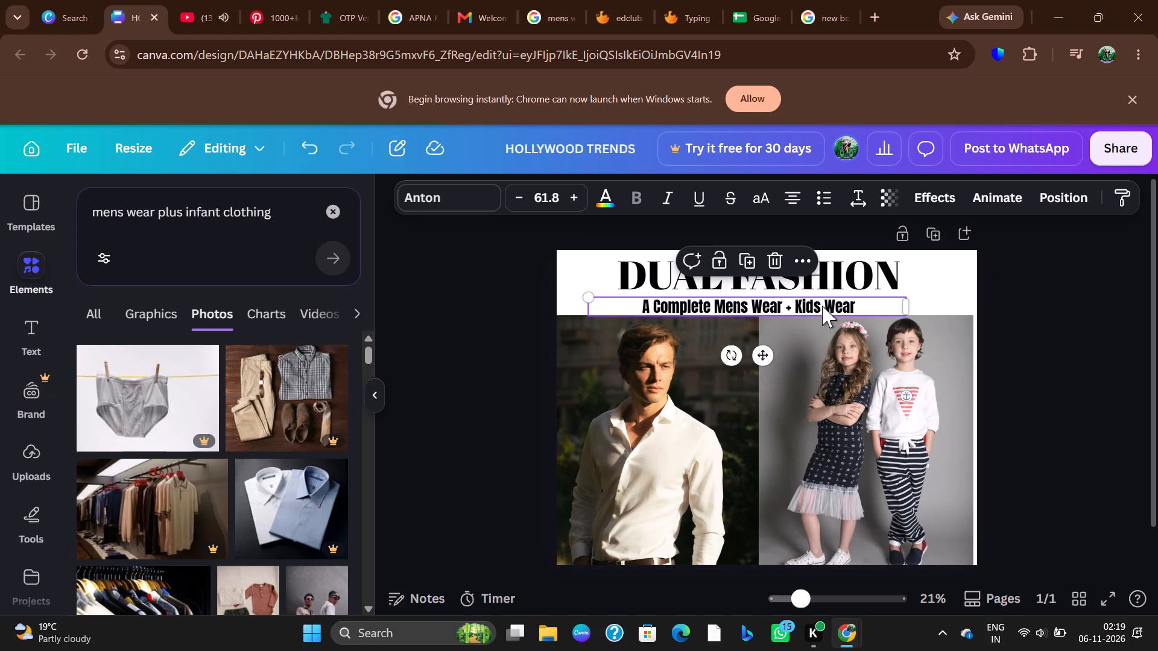
key(Up)
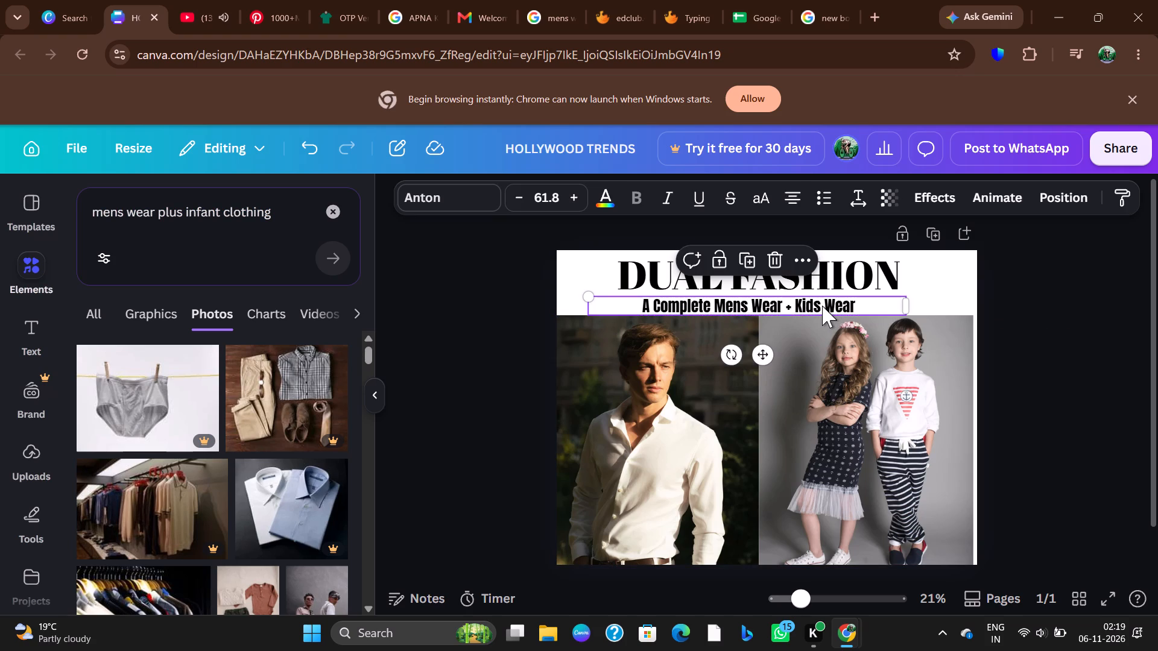
key(Up)
key(Up)
key(Up)
key(Up)
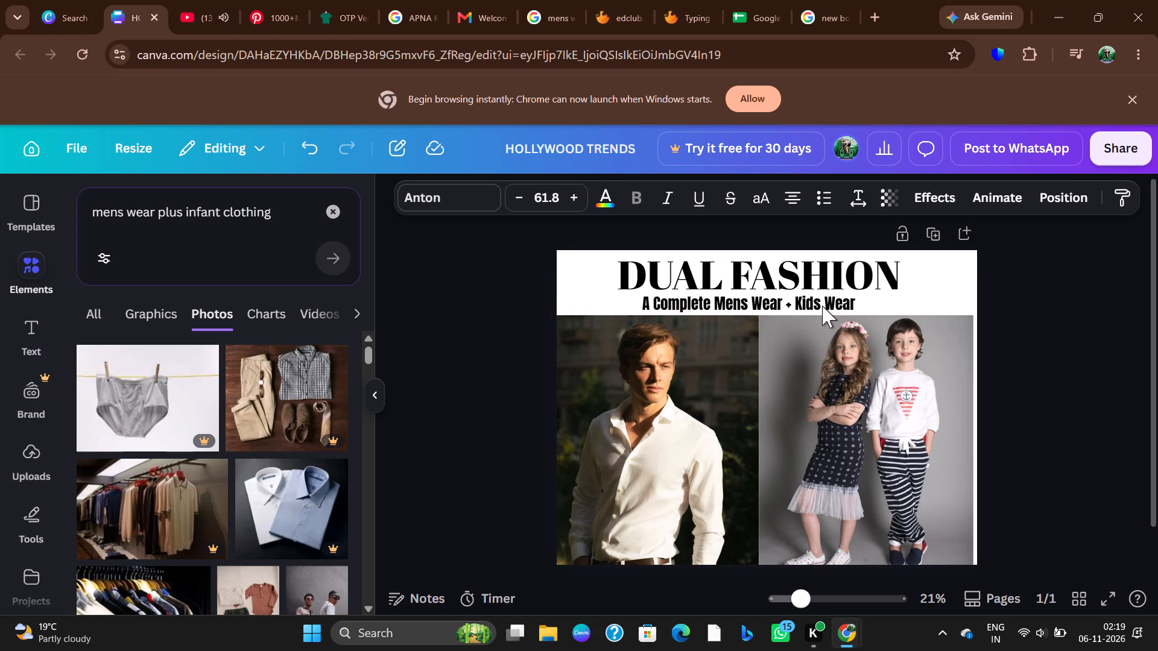
key(Up)
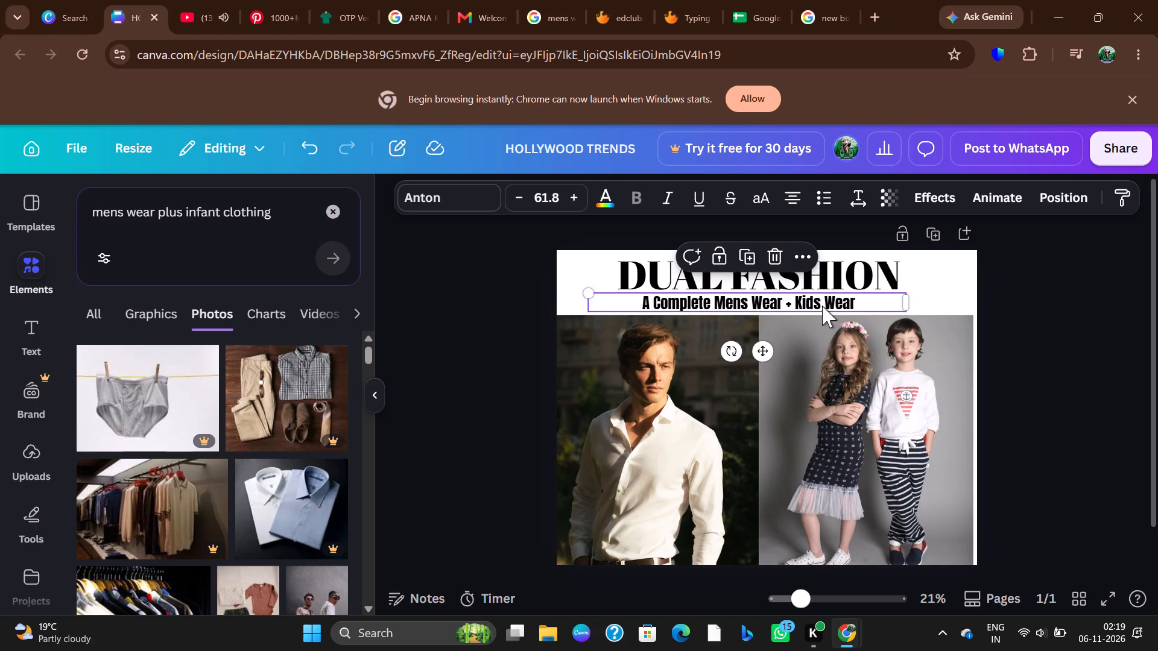
click(1071, 263)
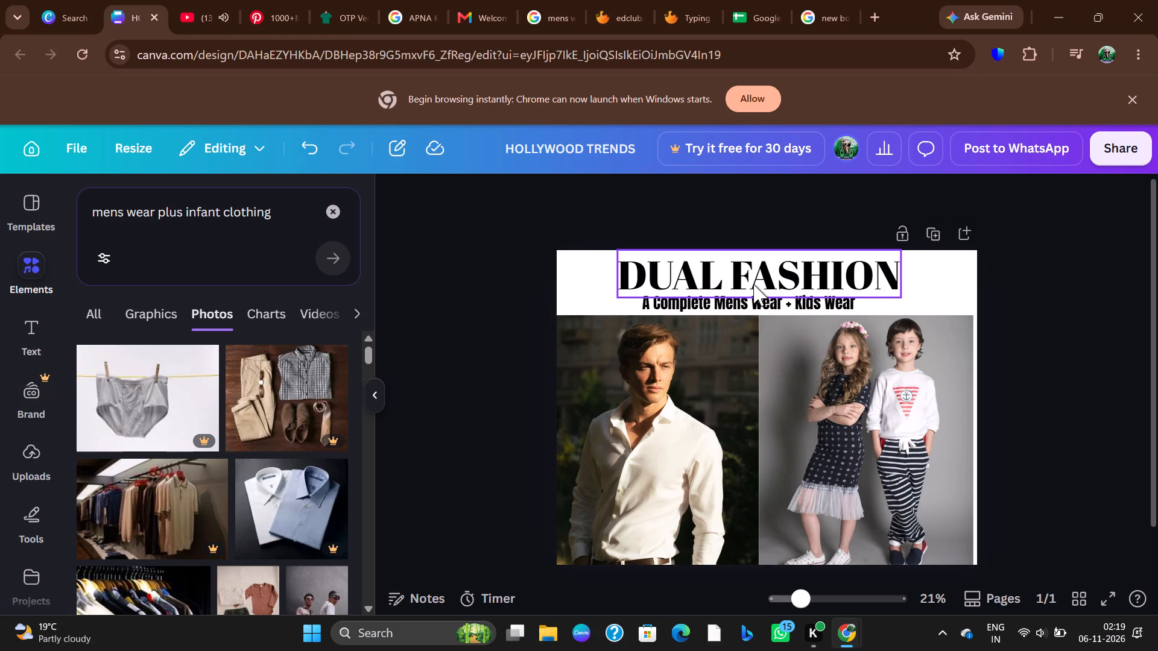
Move the subheading slightly down, clear of the DUAL FASHION heading's lower edge.
click(735, 301)
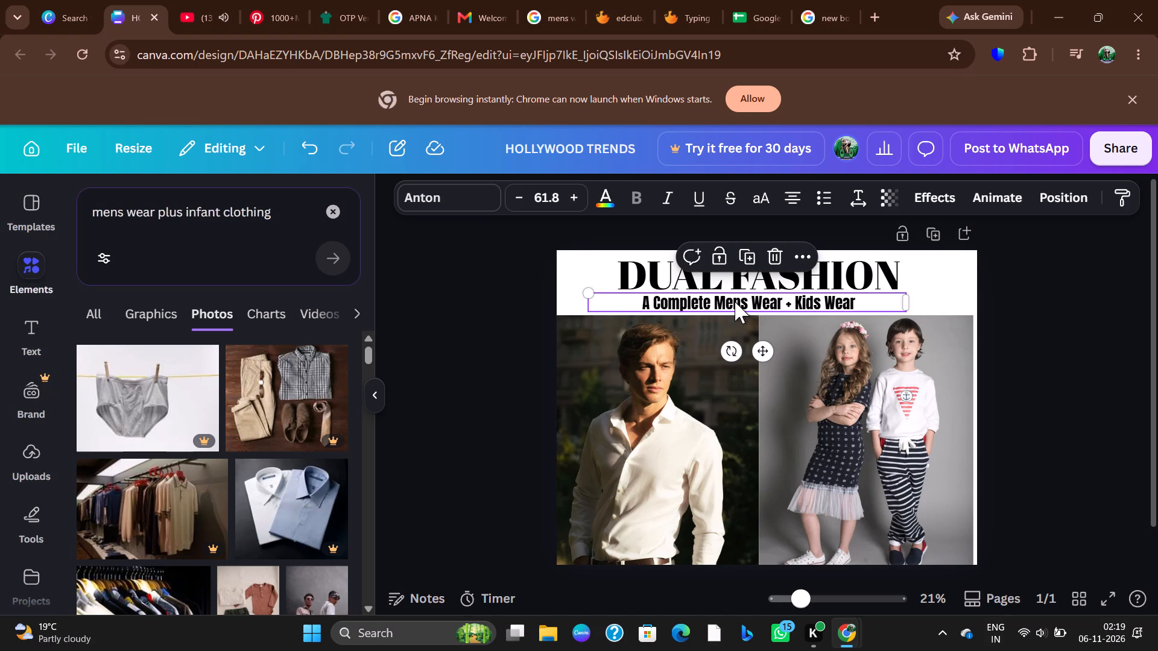
click(715, 300)
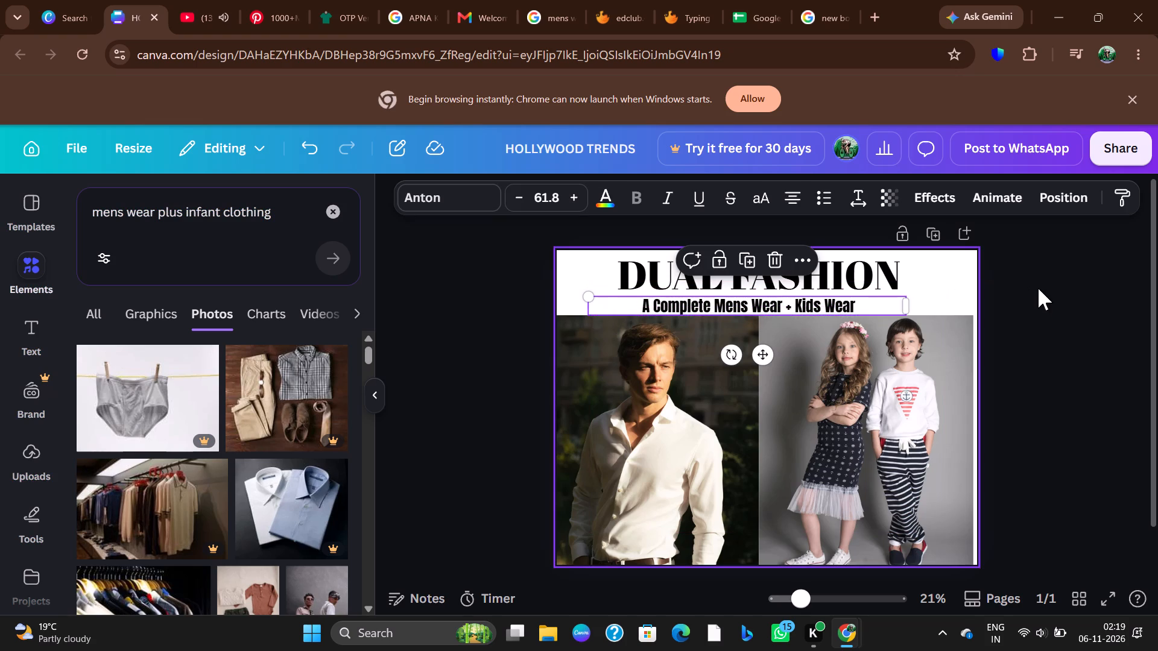
click(1053, 292)
Colour the word "Mens" in the subheading pure red, #FF0000.
click(723, 309)
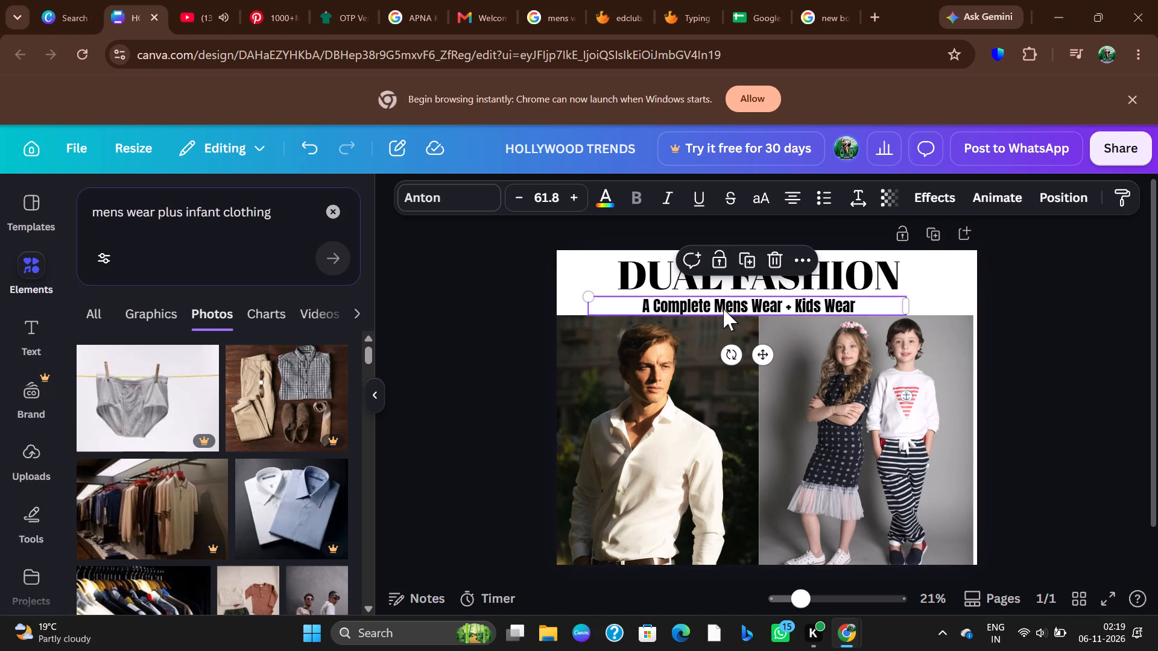
click(723, 309)
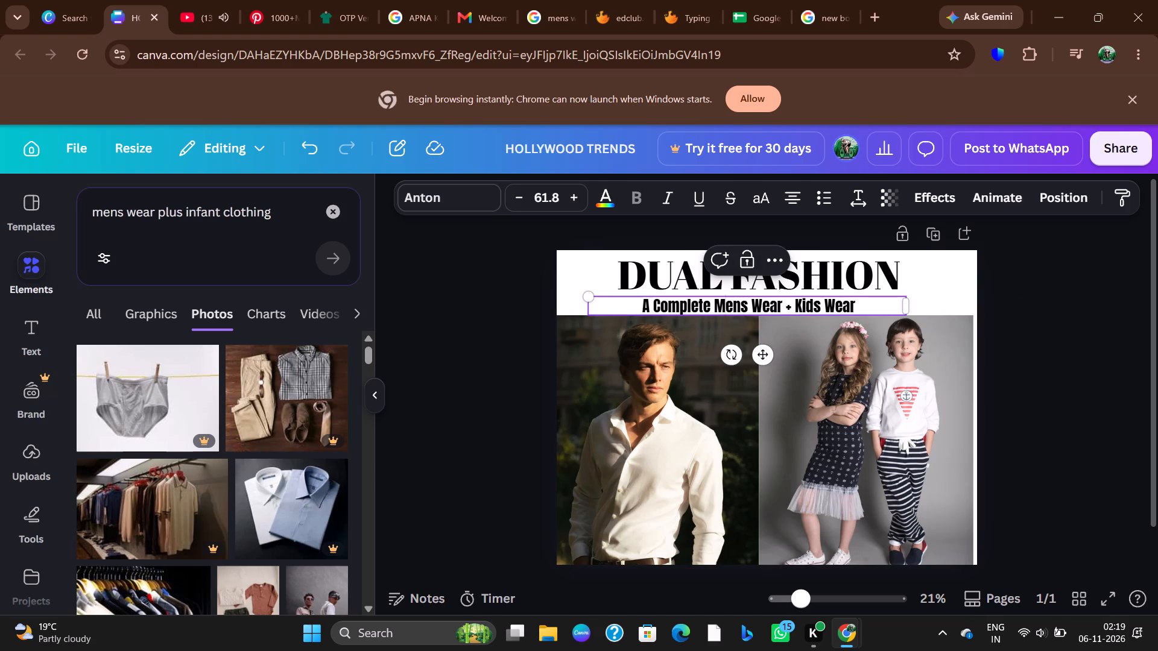
drag(717, 301, 746, 308)
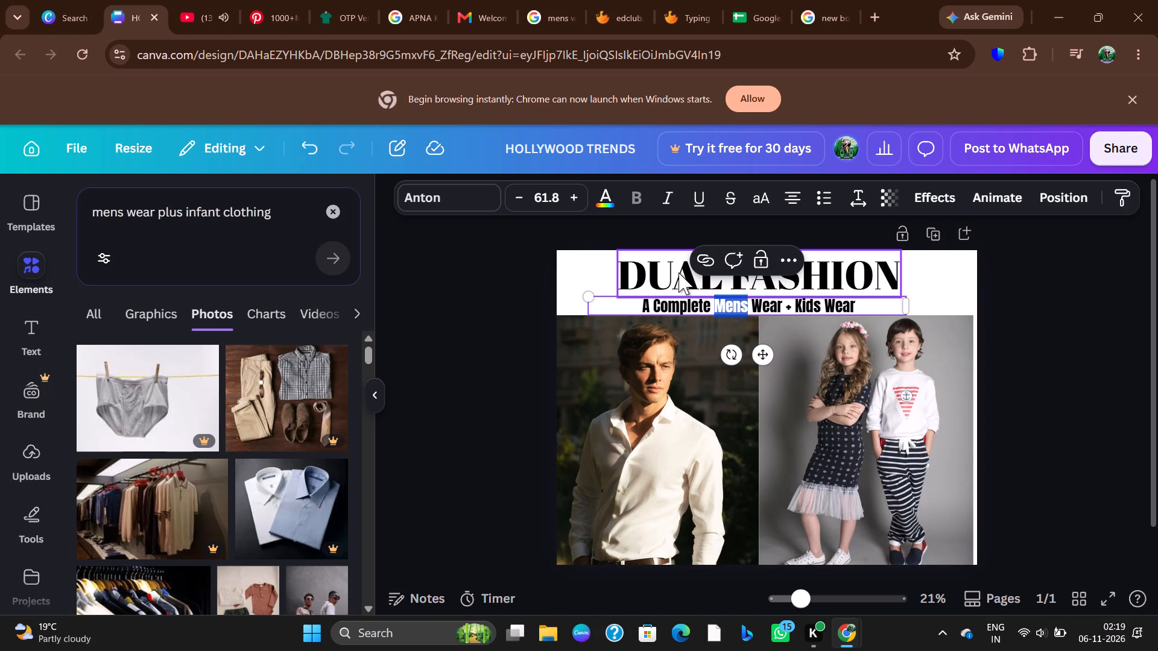
click(598, 199)
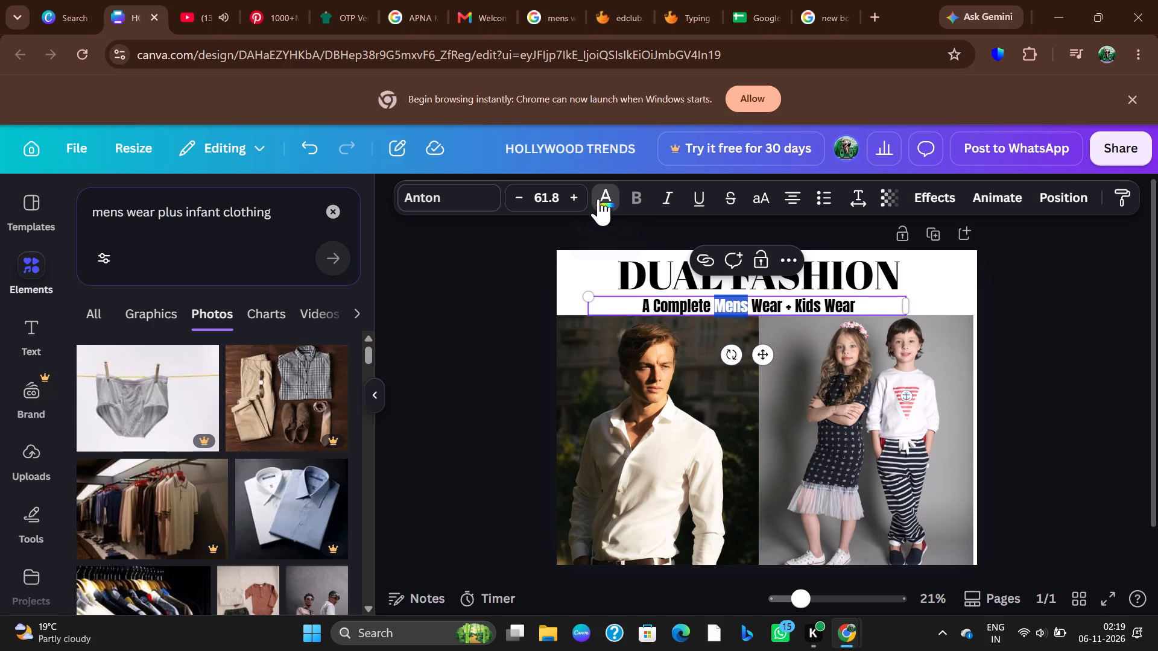
scroll(204, 473, down, 2)
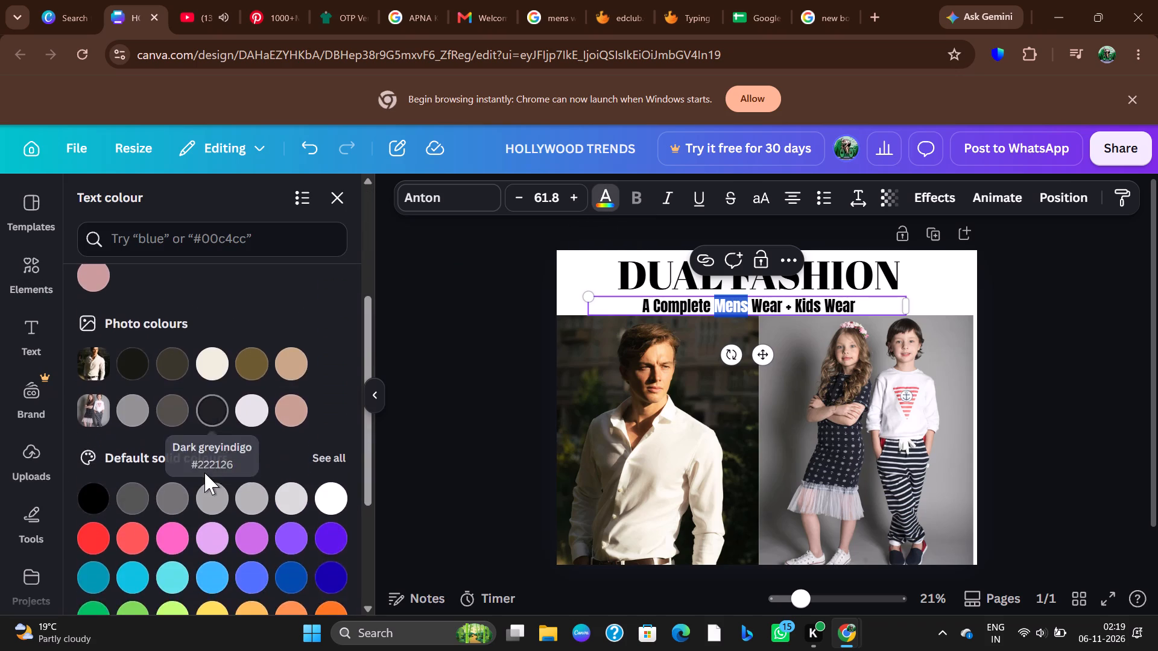
scroll(204, 473, down, 4)
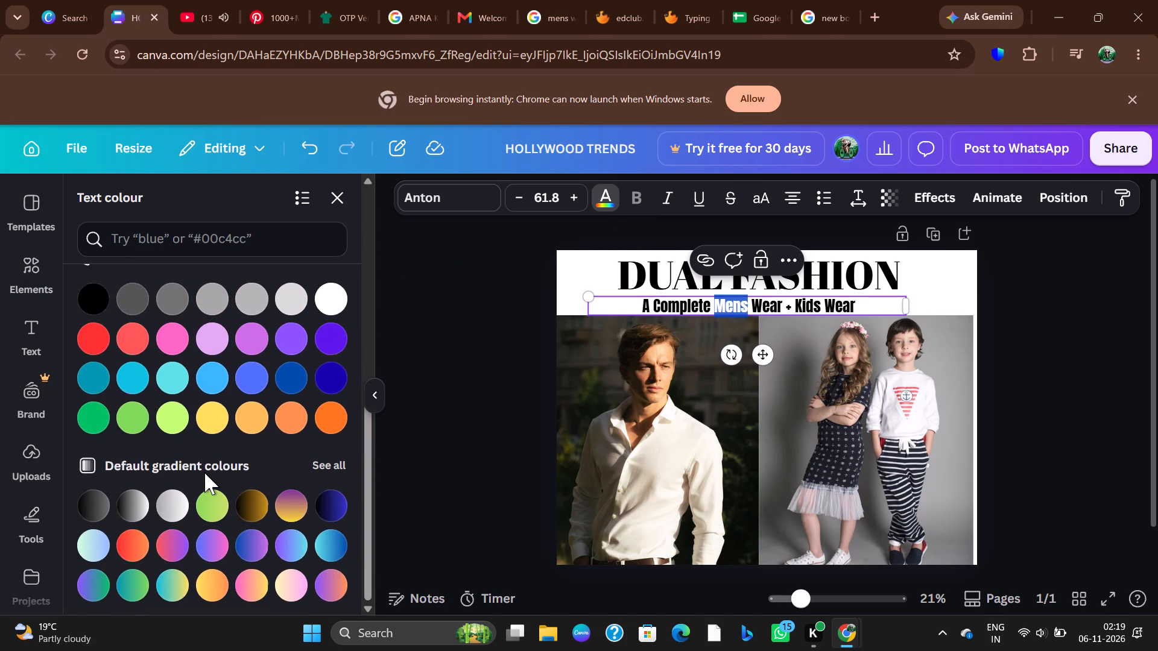
scroll(204, 473, down, 2)
scroll(204, 473, up, 4)
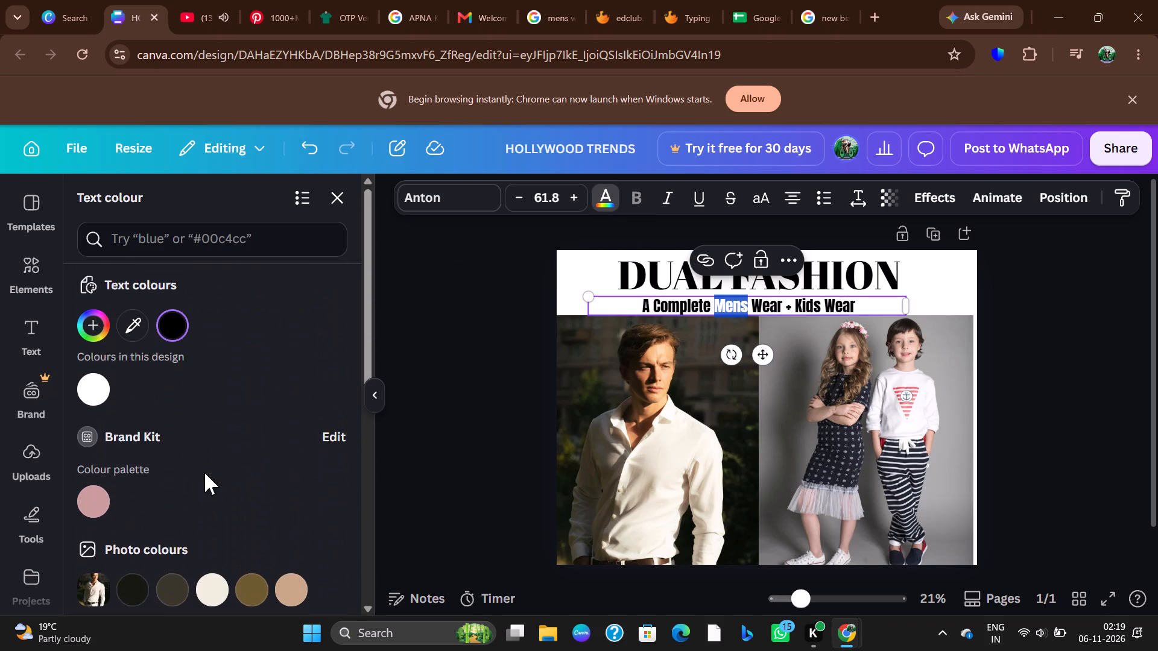
scroll(204, 473, up, 2)
click(92, 329)
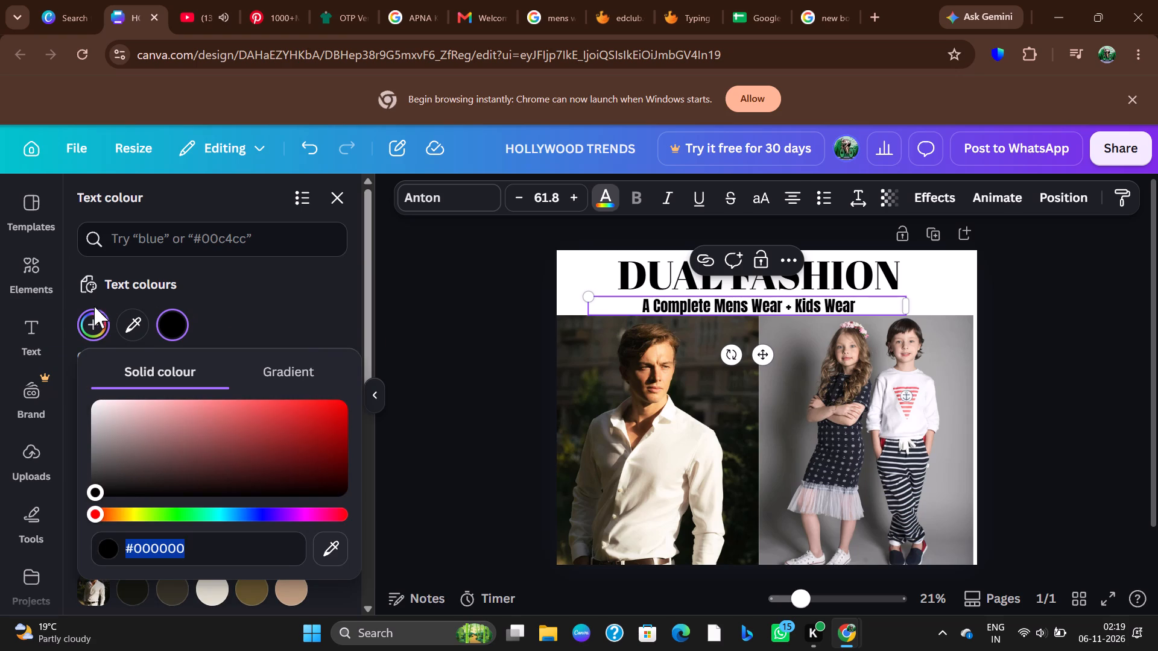
click(341, 405)
drag(341, 405, 369, 400)
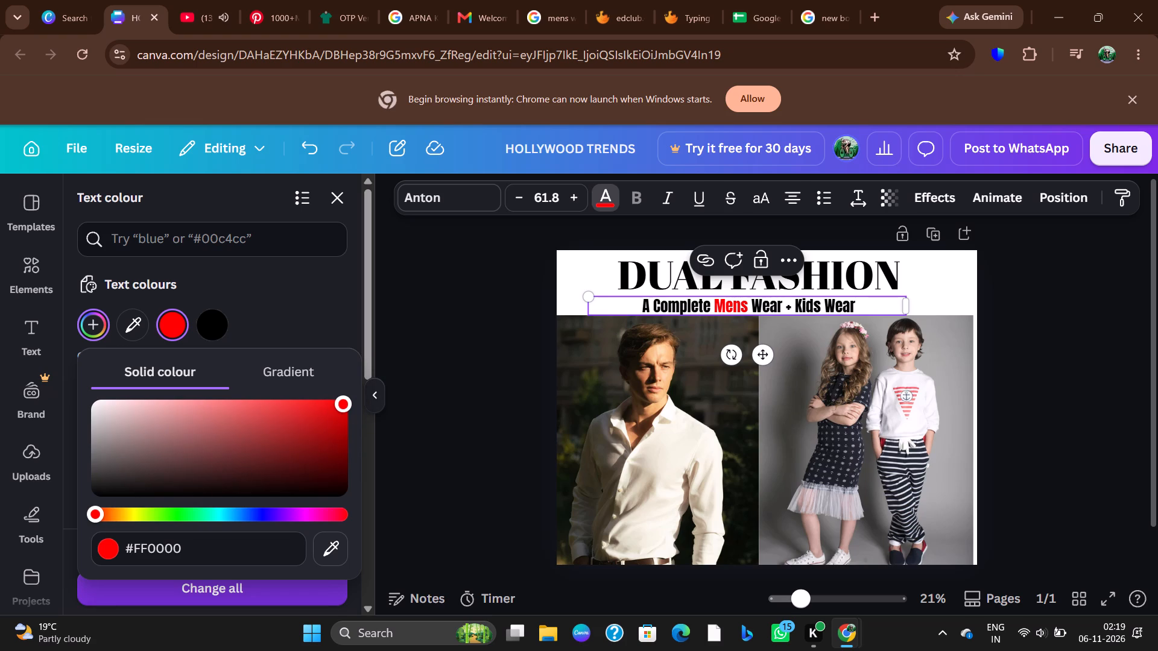
drag(93, 515, 492, 470)
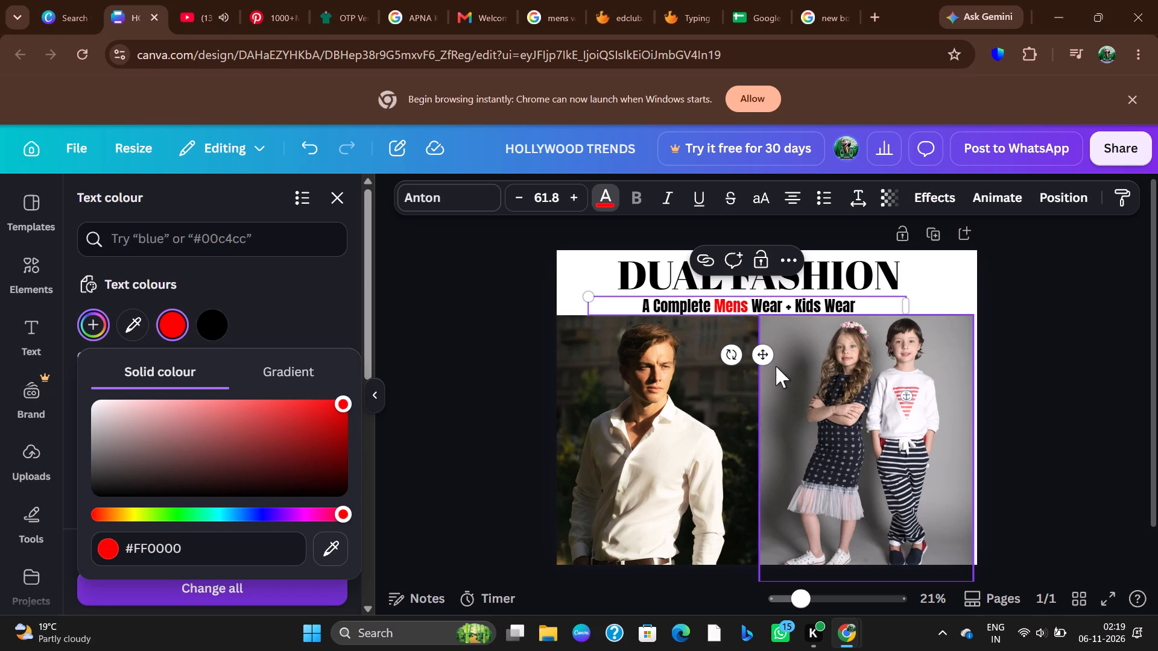
Colour the word "Kids" in the subheading the same red, #FF0000, as "Mens".
click(811, 308)
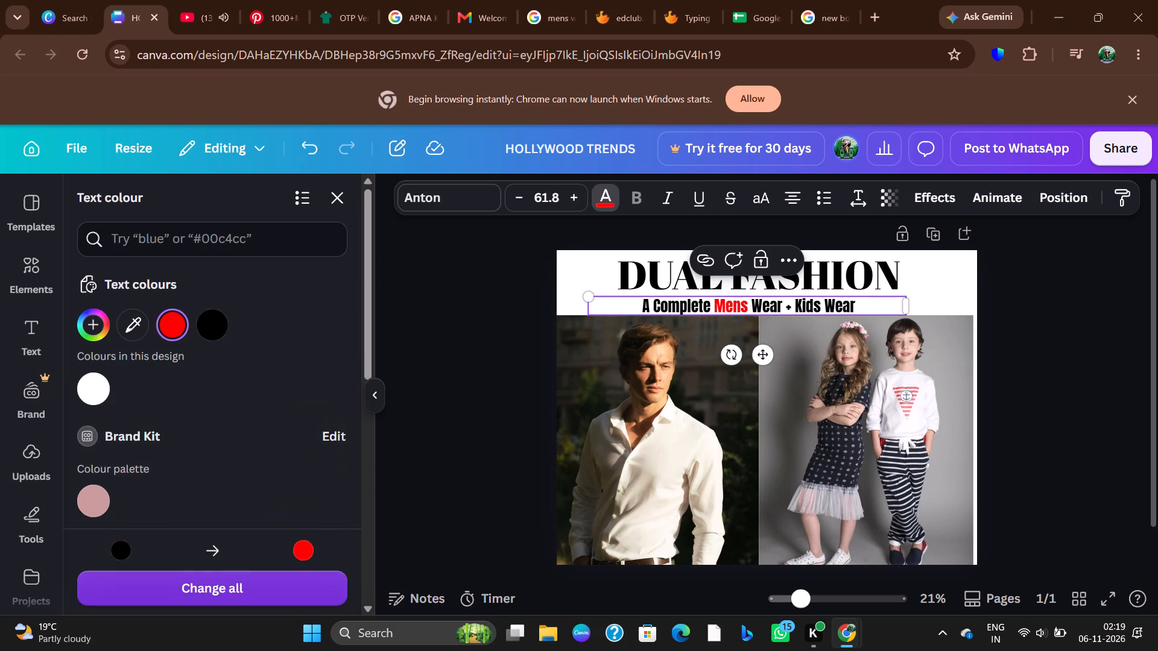
drag(820, 306, 817, 306)
drag(817, 306, 796, 309)
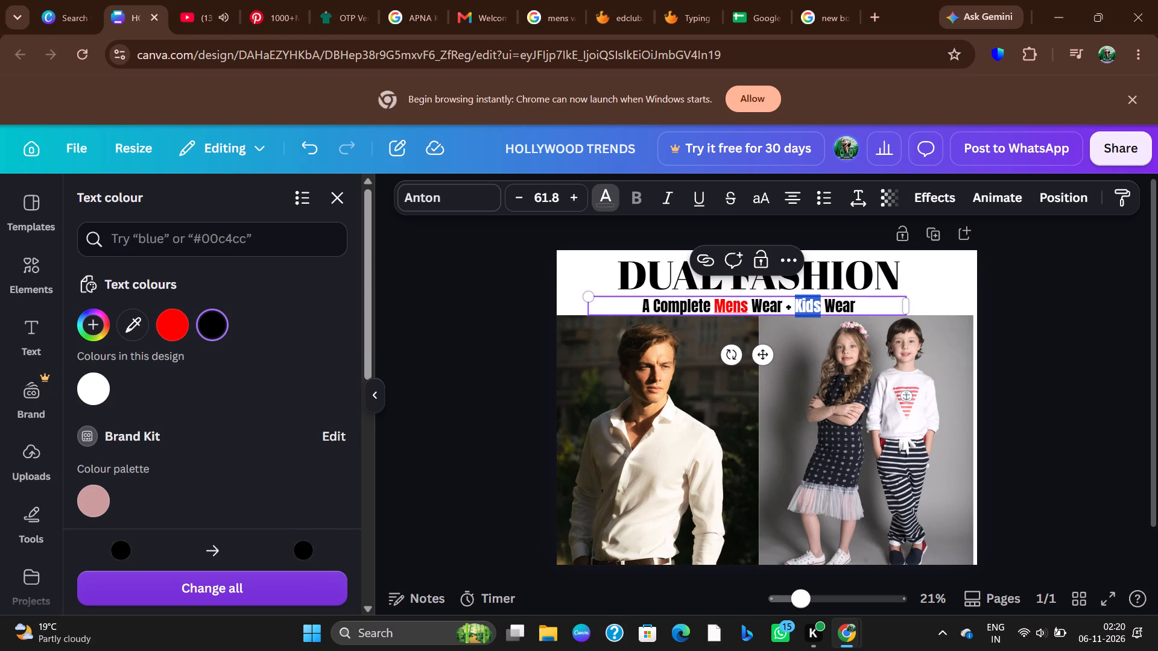
click(168, 318)
click(505, 304)
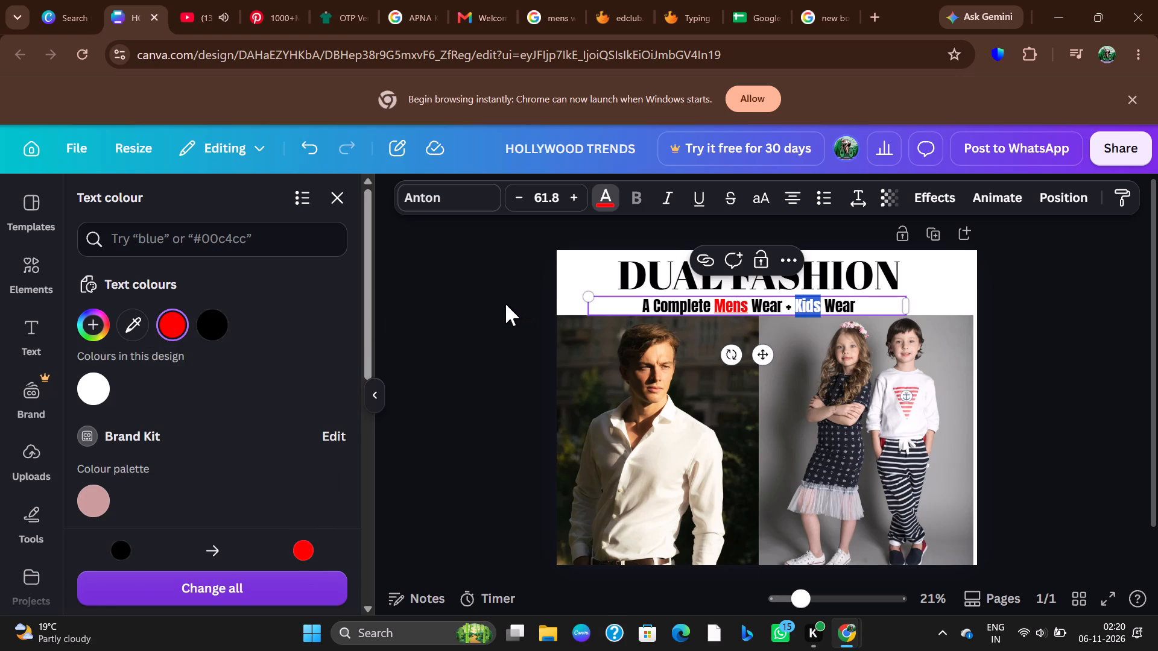
click(505, 304)
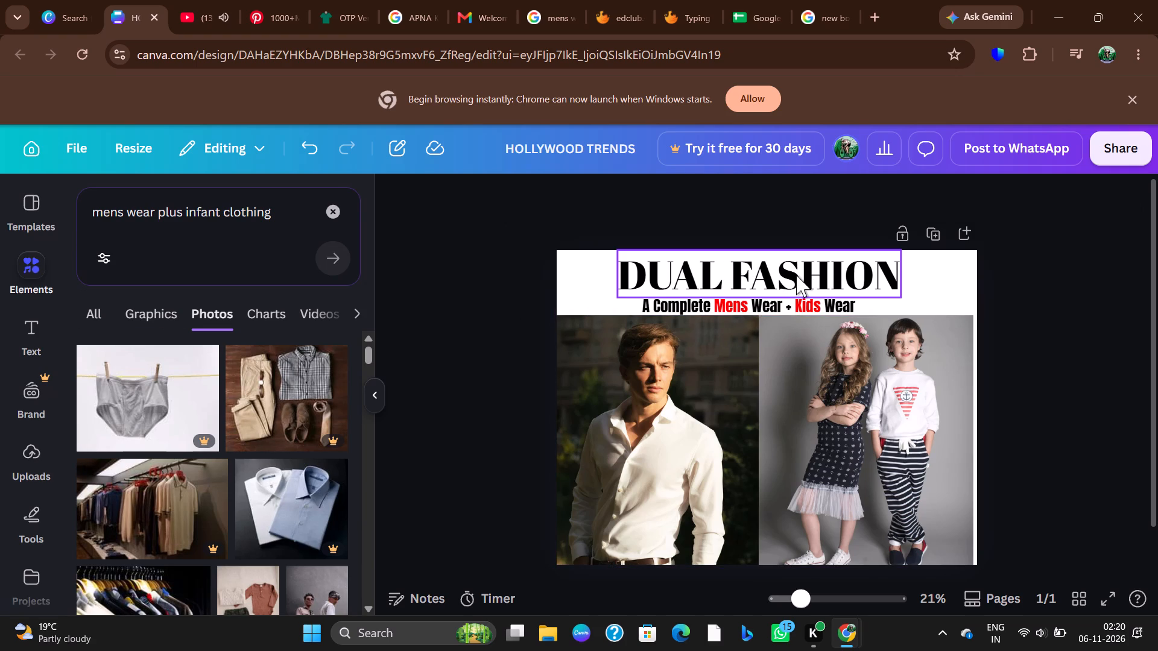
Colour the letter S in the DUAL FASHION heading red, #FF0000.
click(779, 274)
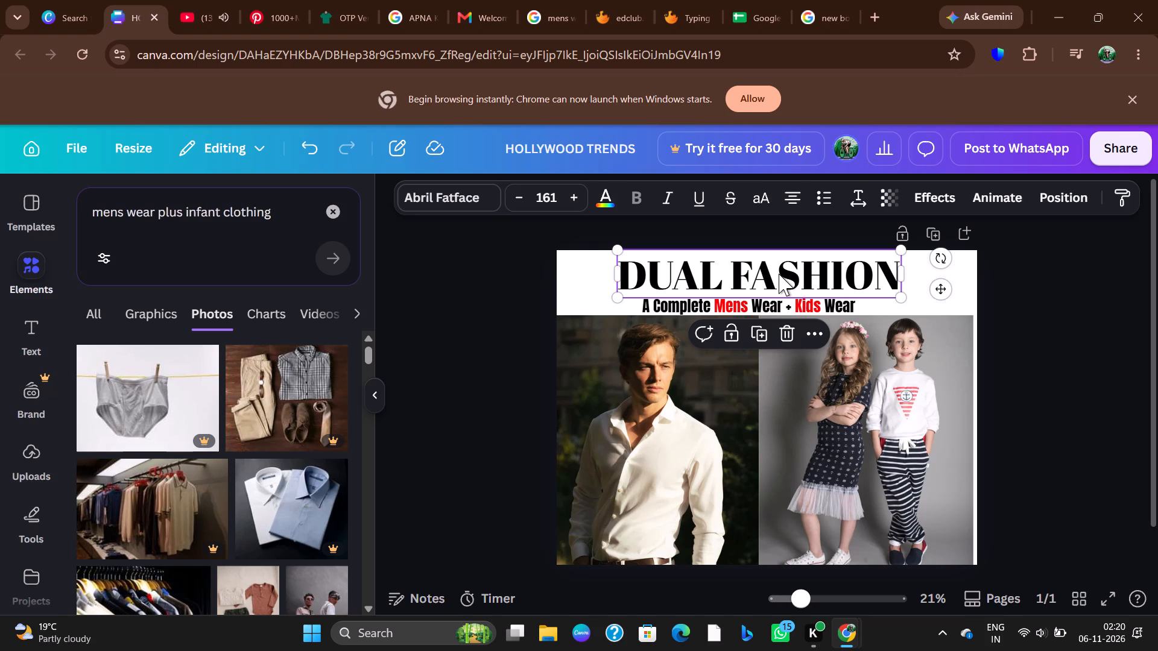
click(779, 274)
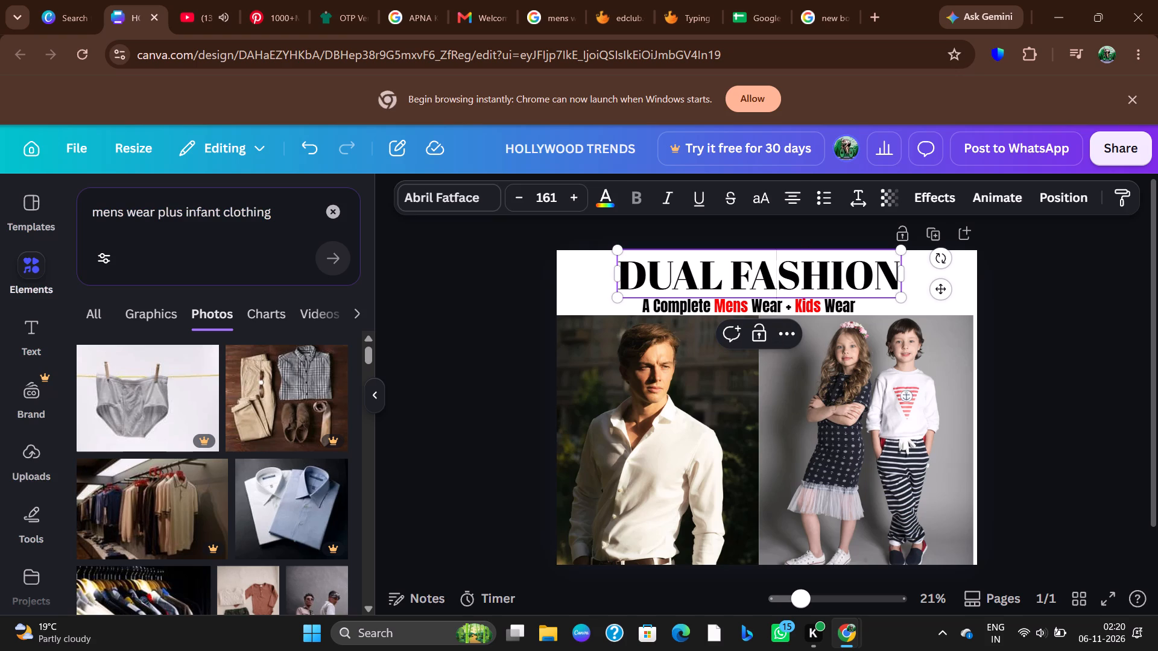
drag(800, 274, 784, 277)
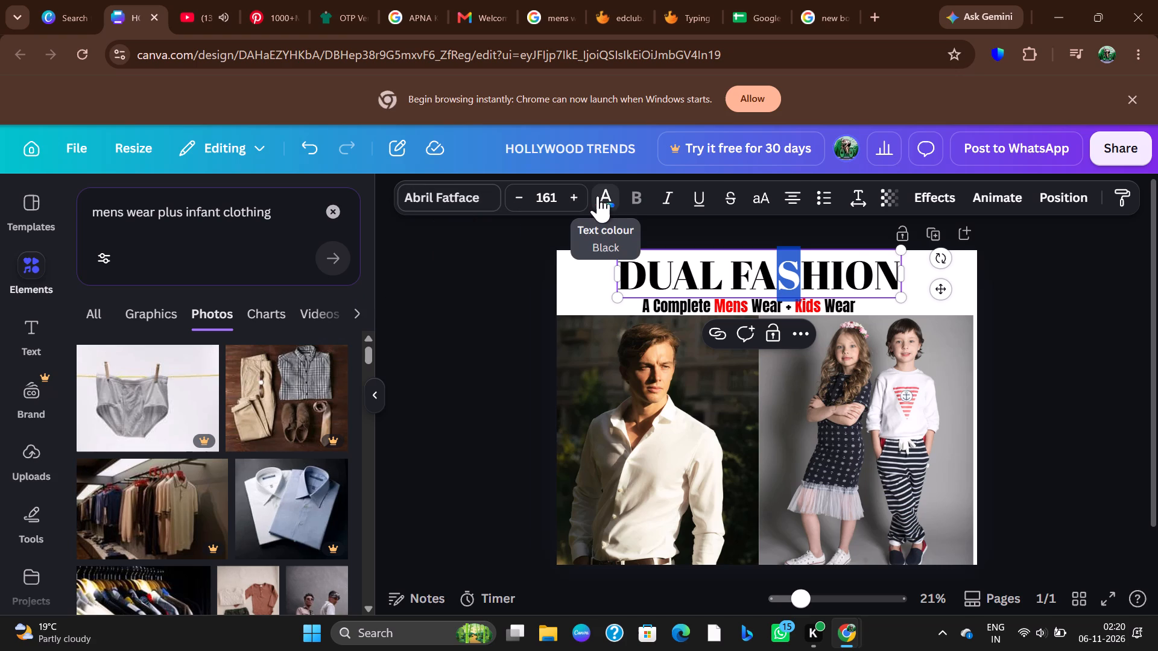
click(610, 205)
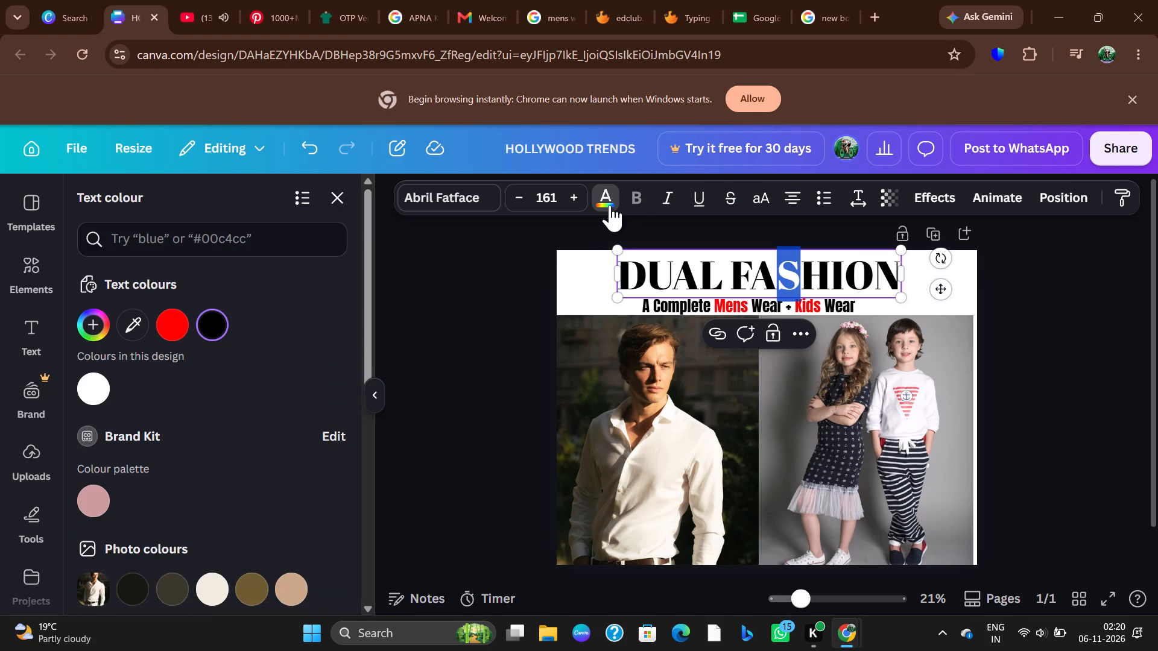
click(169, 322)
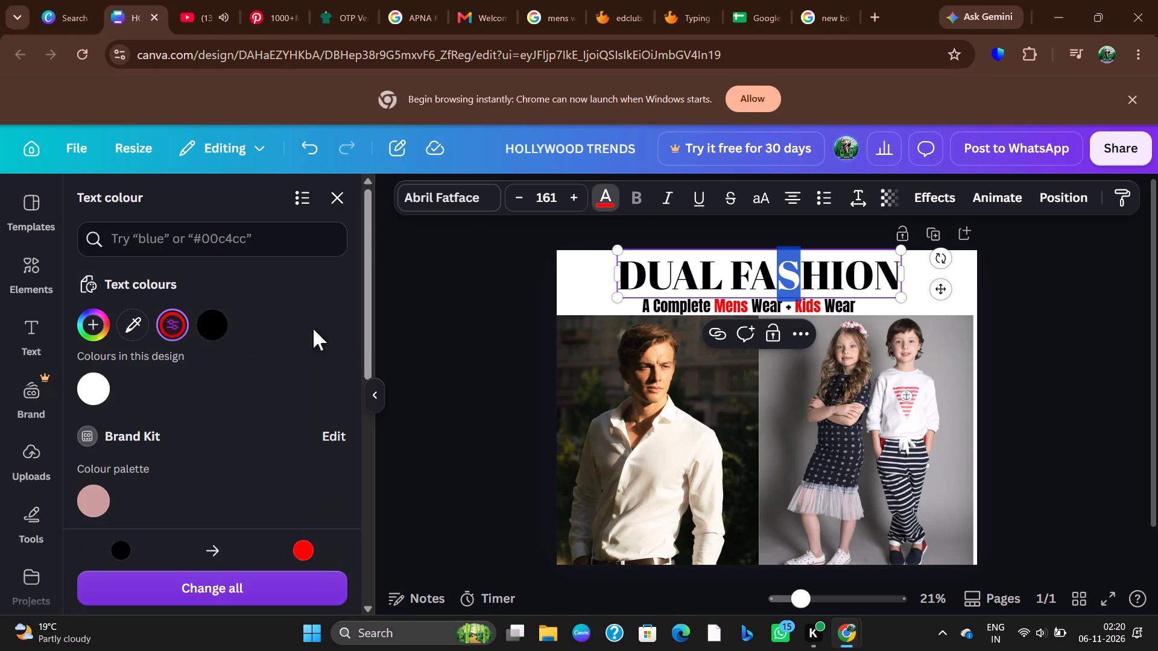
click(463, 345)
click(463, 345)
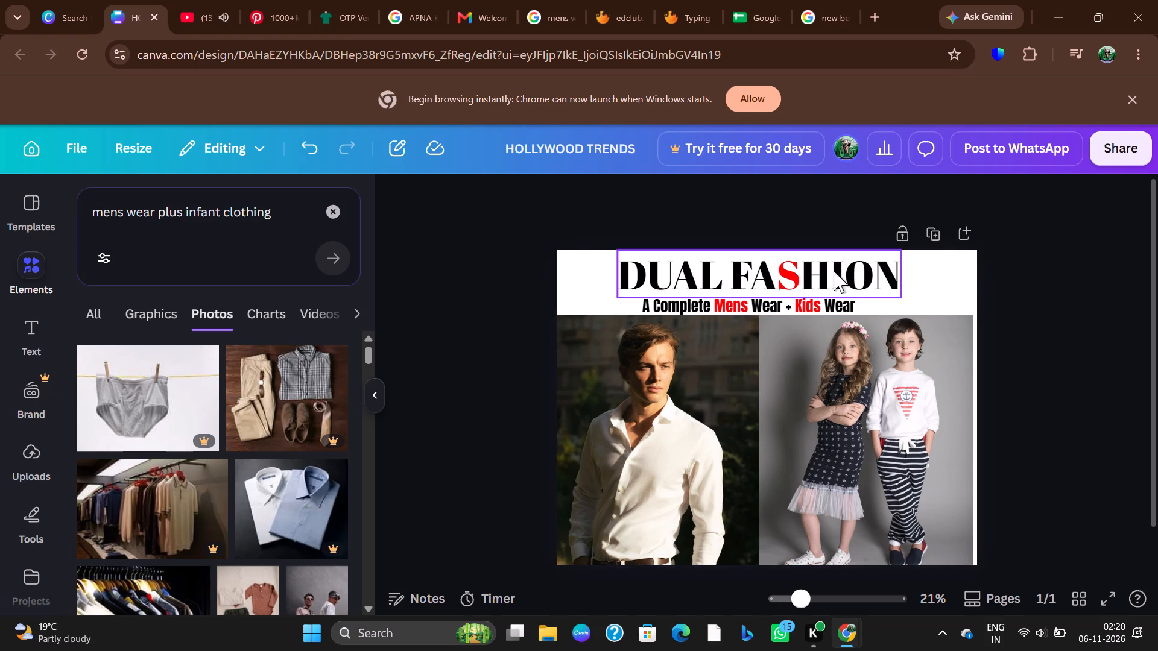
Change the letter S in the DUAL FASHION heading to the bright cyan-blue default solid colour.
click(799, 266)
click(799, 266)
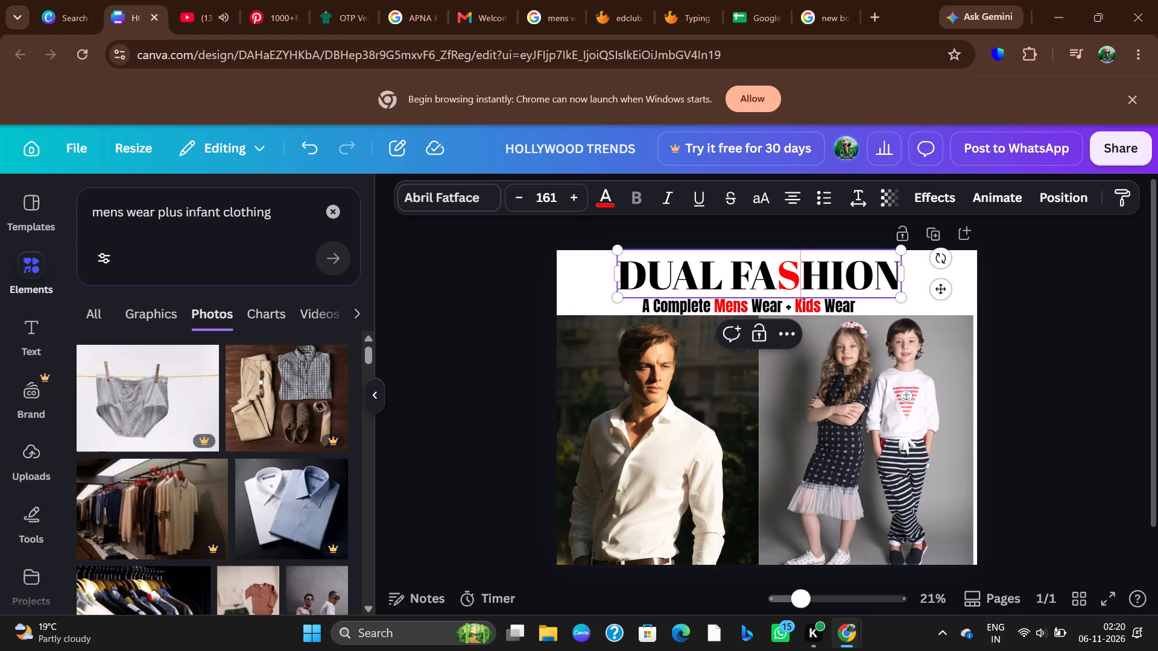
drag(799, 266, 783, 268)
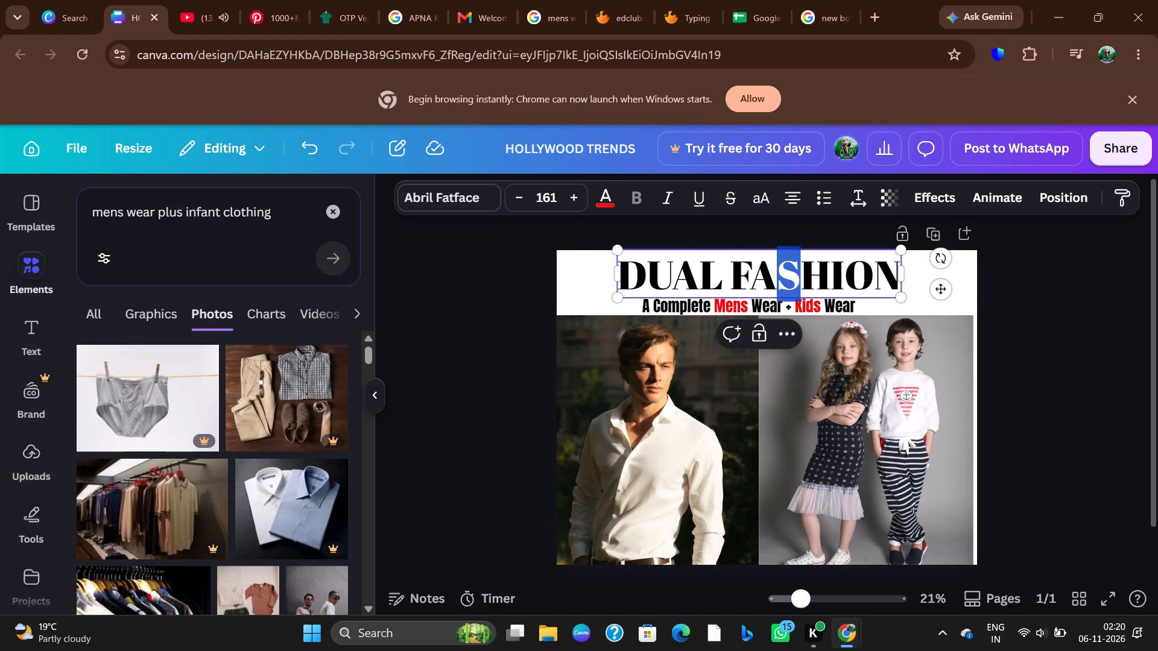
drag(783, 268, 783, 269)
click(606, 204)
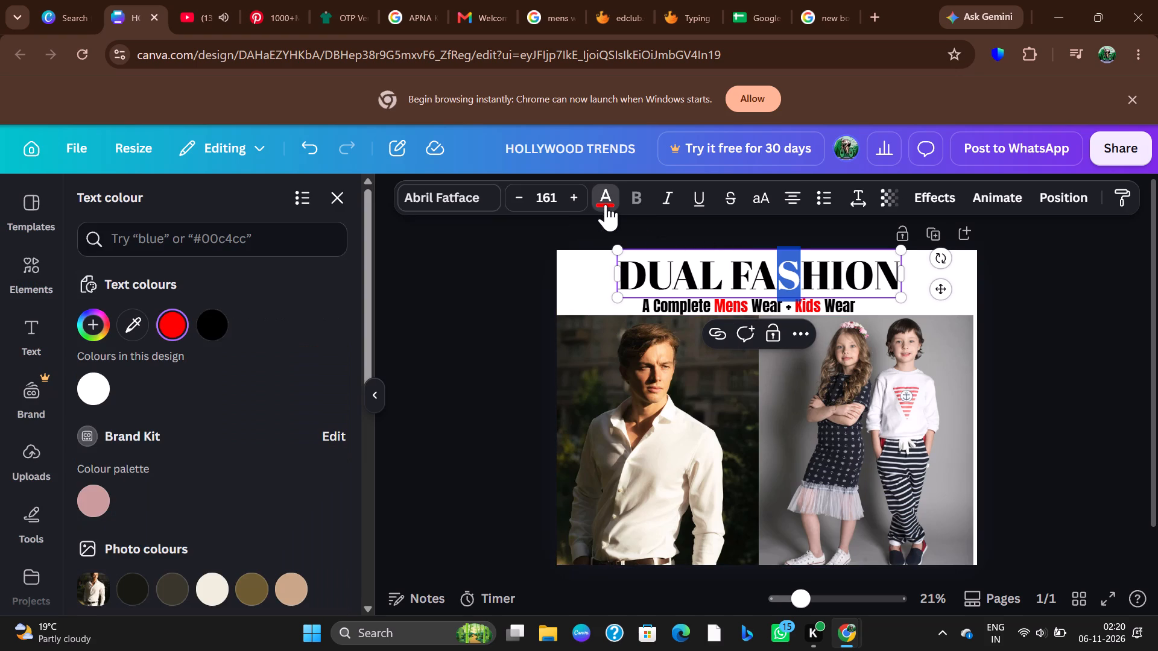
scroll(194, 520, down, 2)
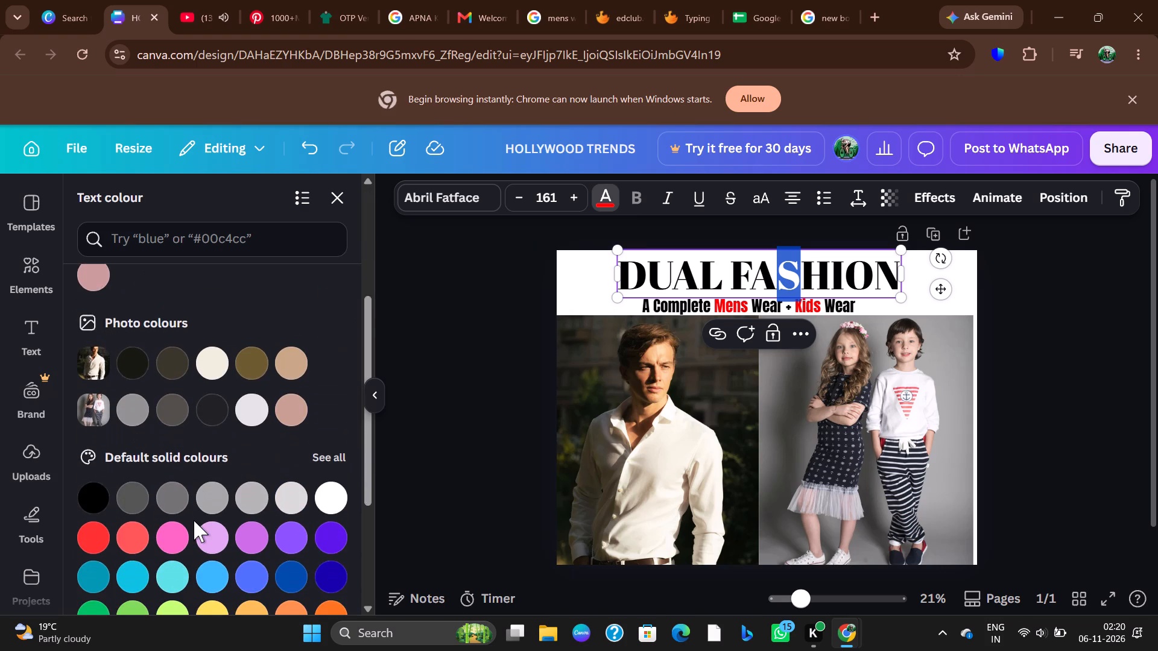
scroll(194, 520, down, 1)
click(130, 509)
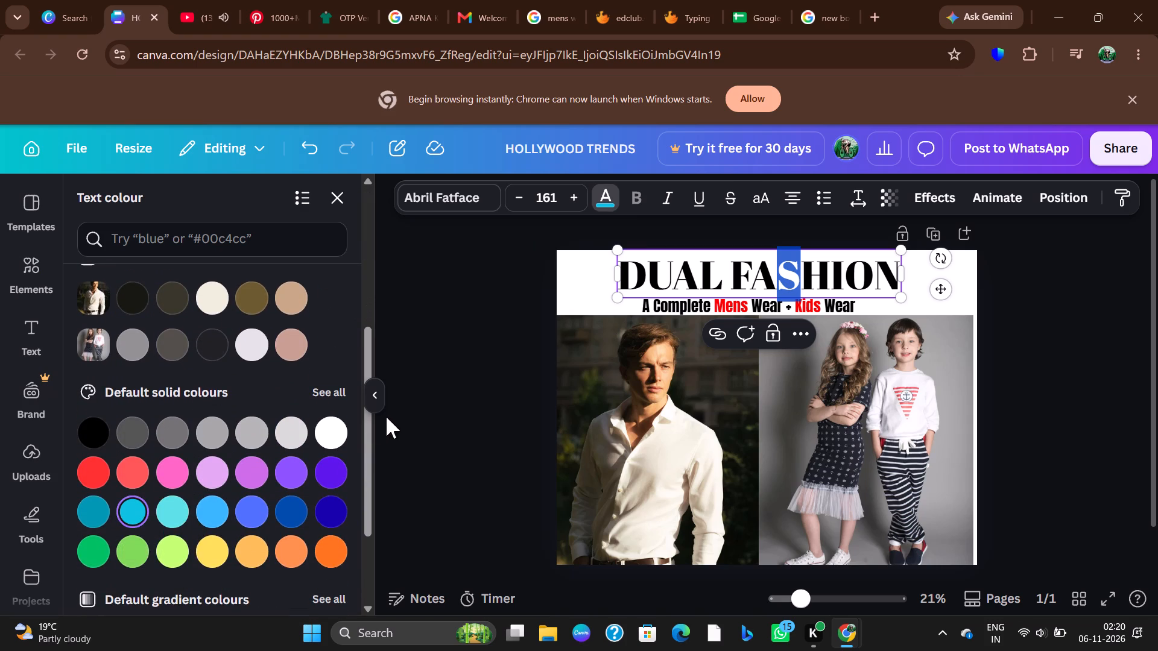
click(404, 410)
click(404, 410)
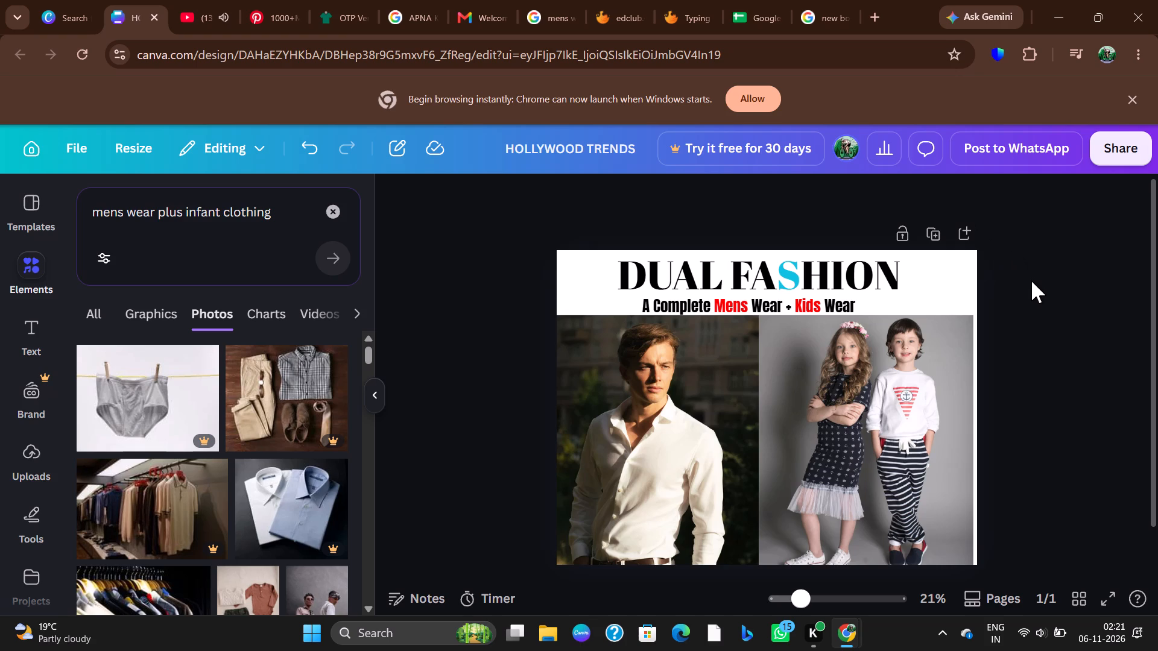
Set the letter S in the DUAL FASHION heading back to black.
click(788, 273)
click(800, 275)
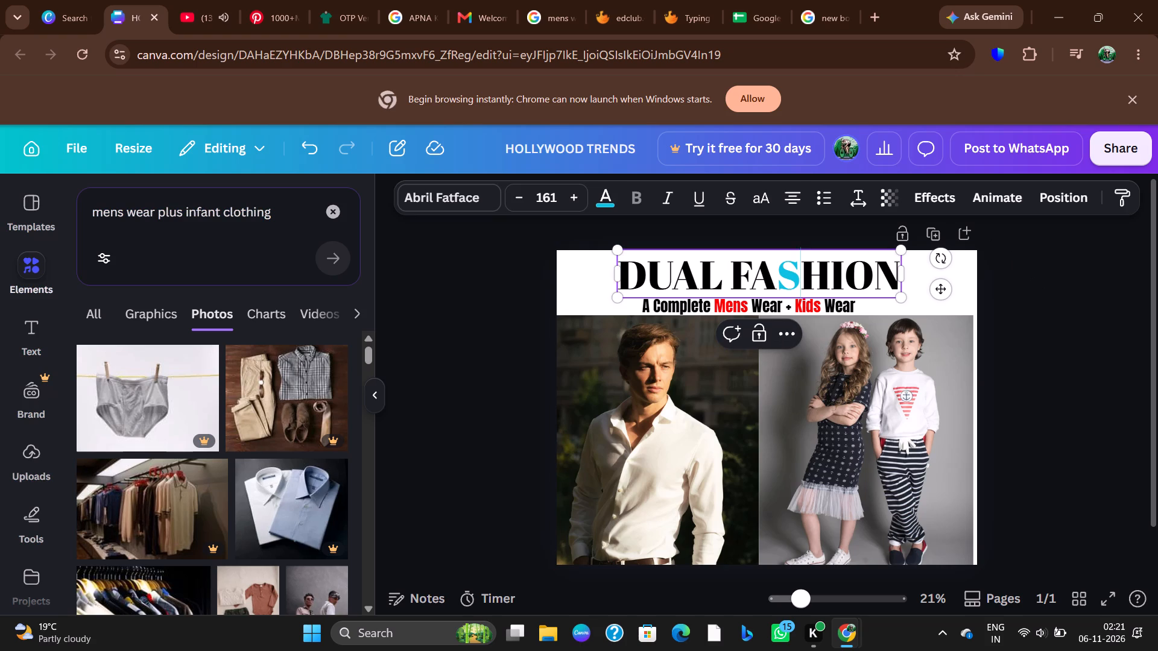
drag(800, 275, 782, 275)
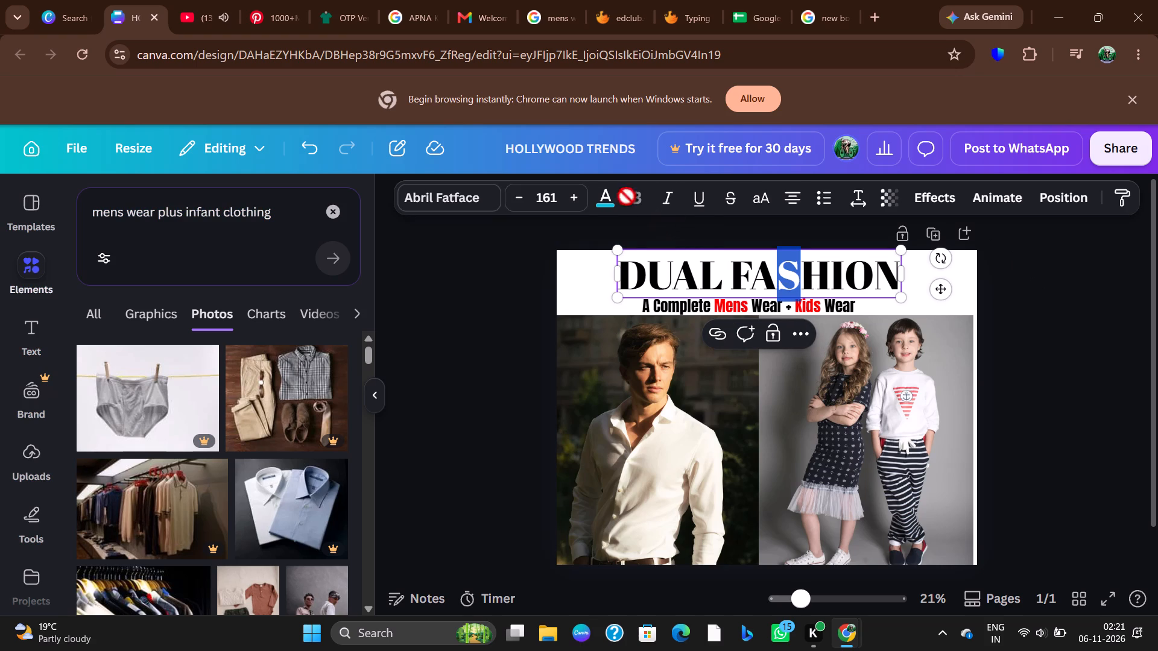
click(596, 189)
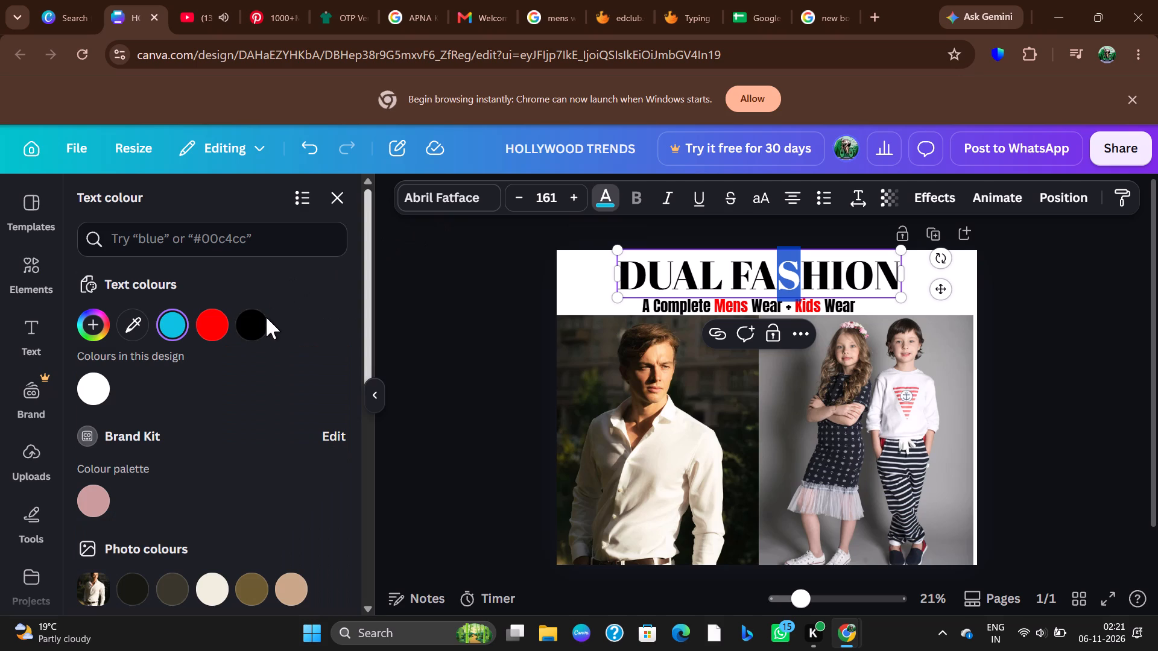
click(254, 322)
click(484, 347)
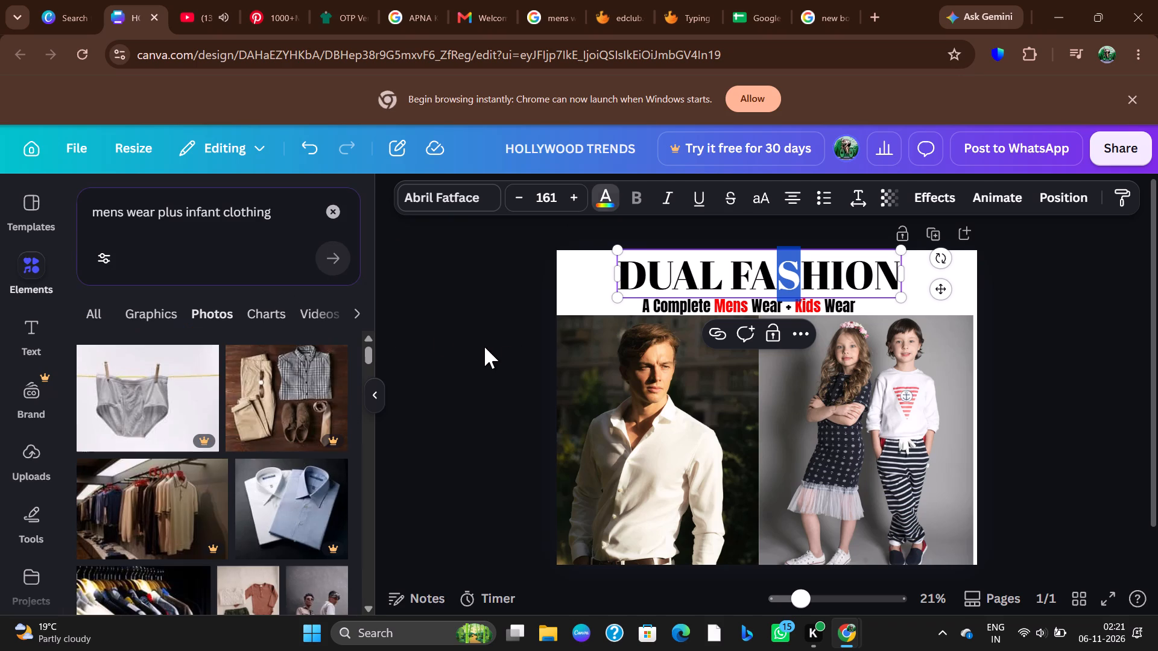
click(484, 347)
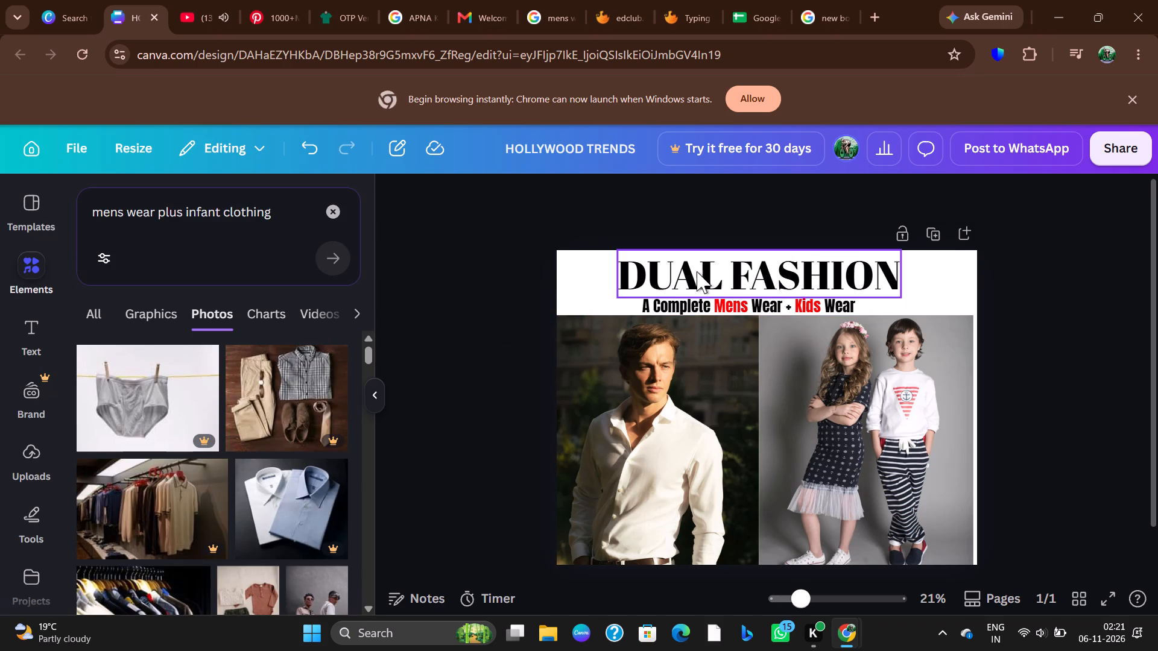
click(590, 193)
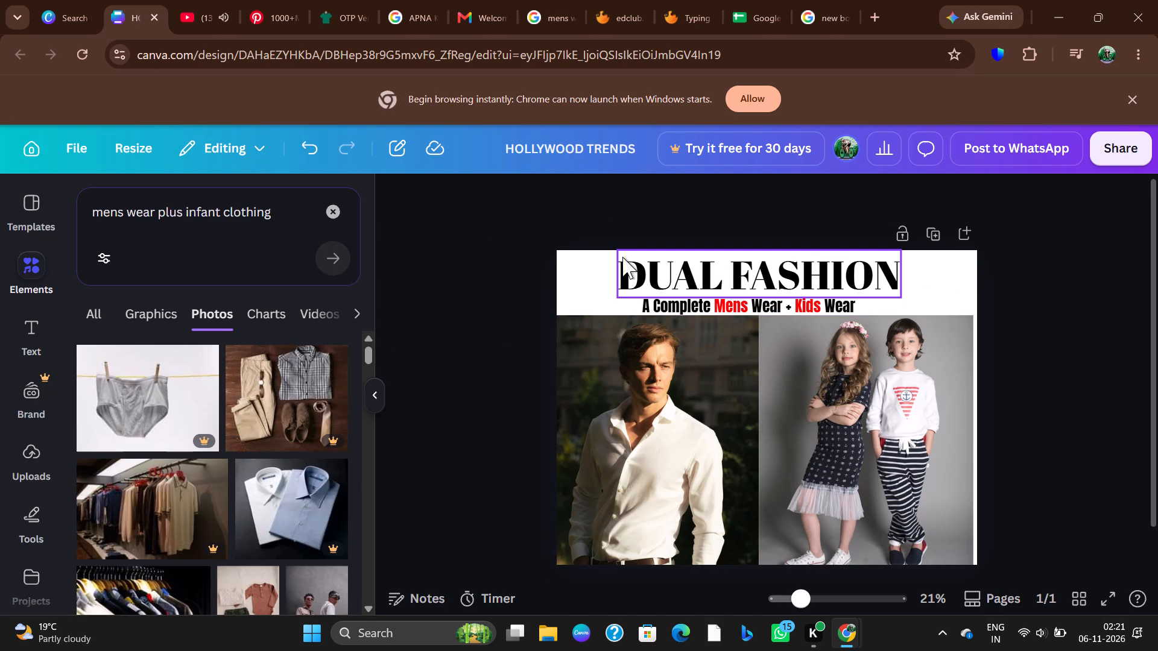
Colour the word DUAL in the heading greybrown, #6c5b31, from the photo colours.
click(622, 269)
click(622, 269)
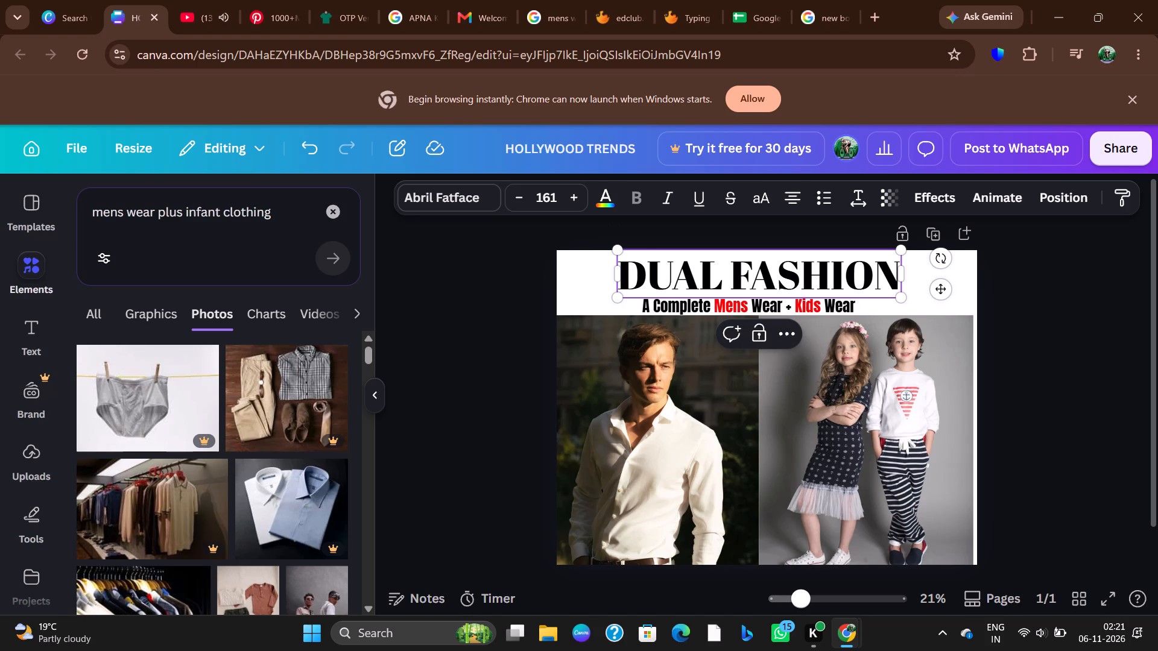
drag(622, 269, 708, 272)
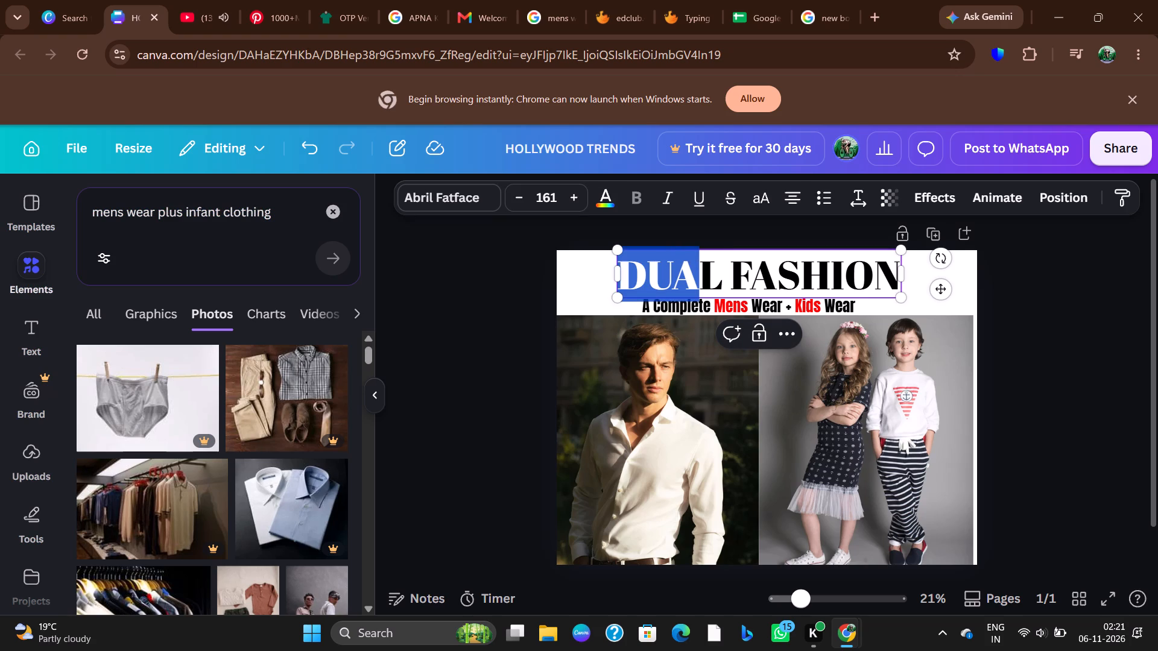
drag(708, 272, 718, 276)
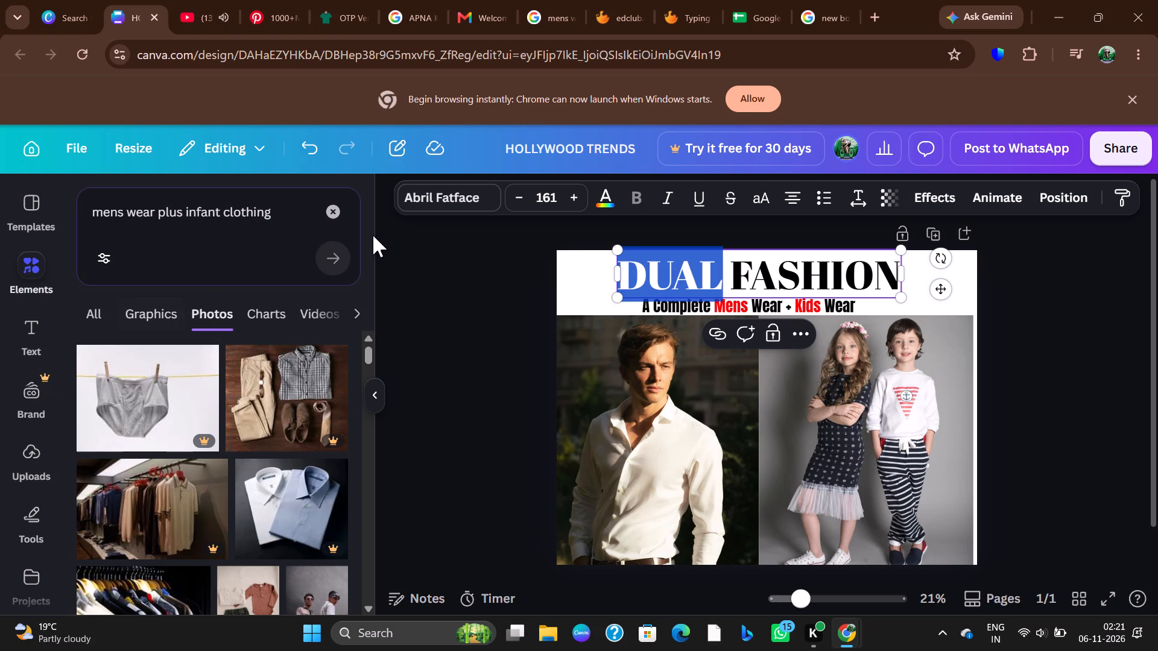
click(608, 193)
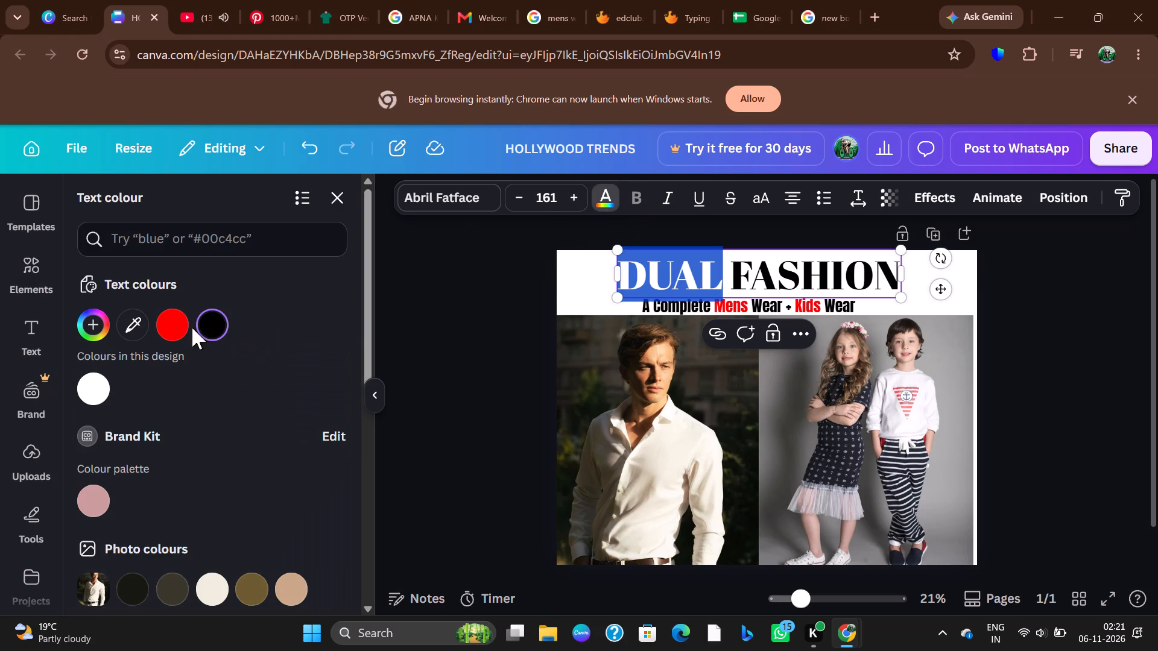
click(241, 594)
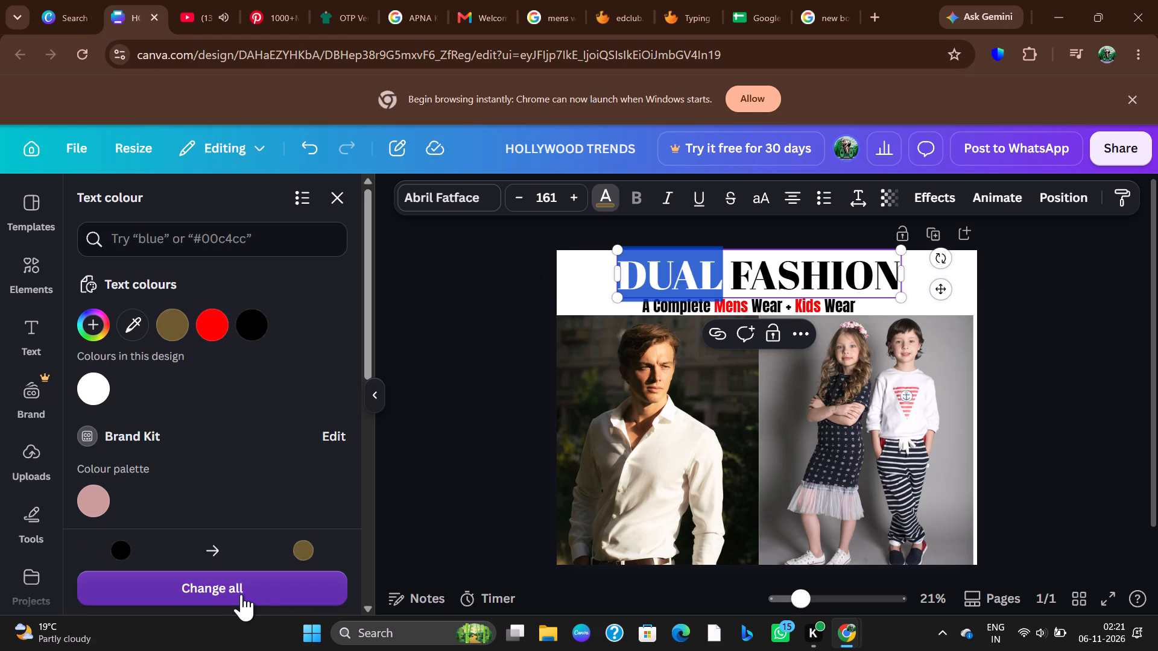
click(464, 467)
click(464, 467)
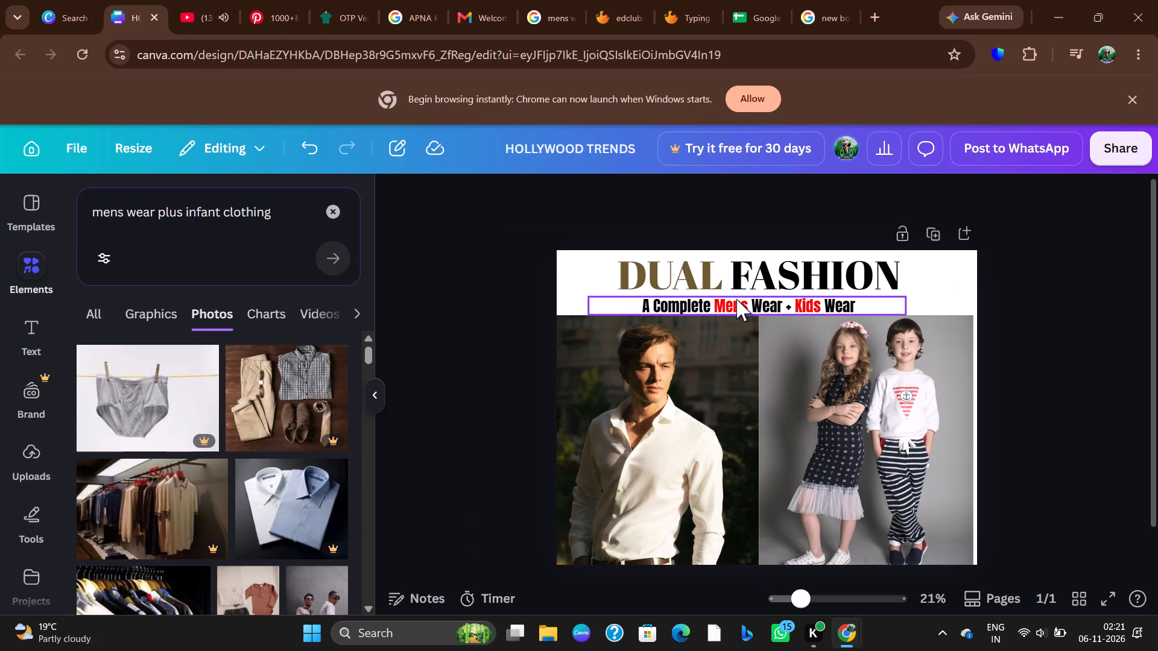
Colour the word FASHION in the heading dark greyyellow green, #171812, from the photo colours.
click(736, 271)
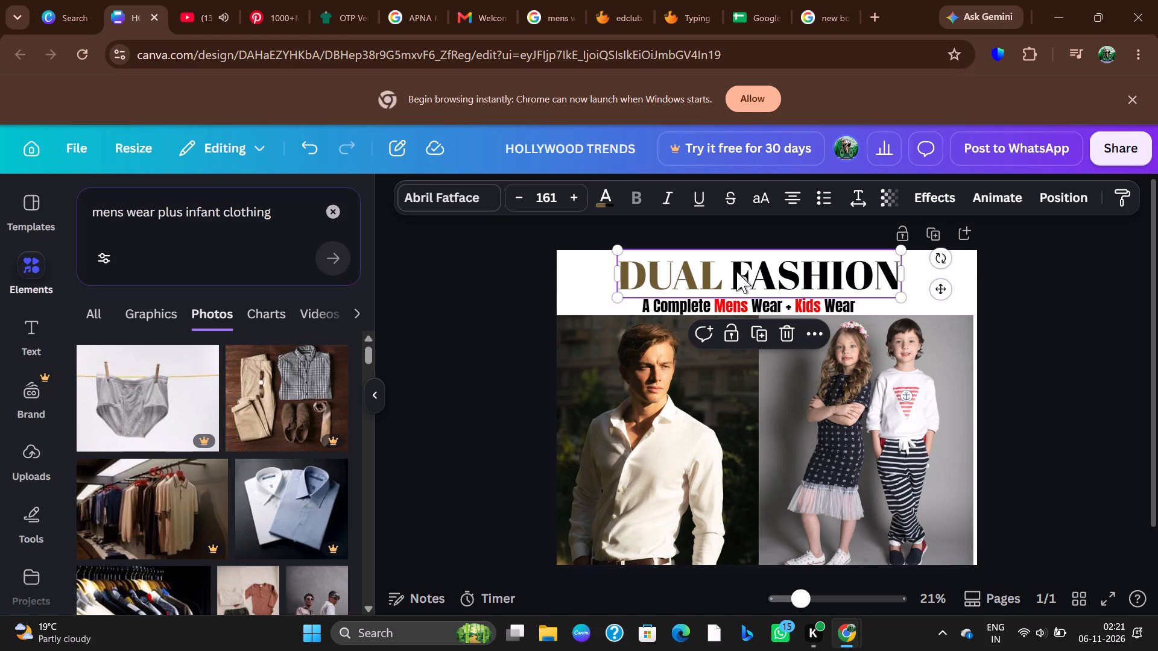
click(736, 271)
click(317, 140)
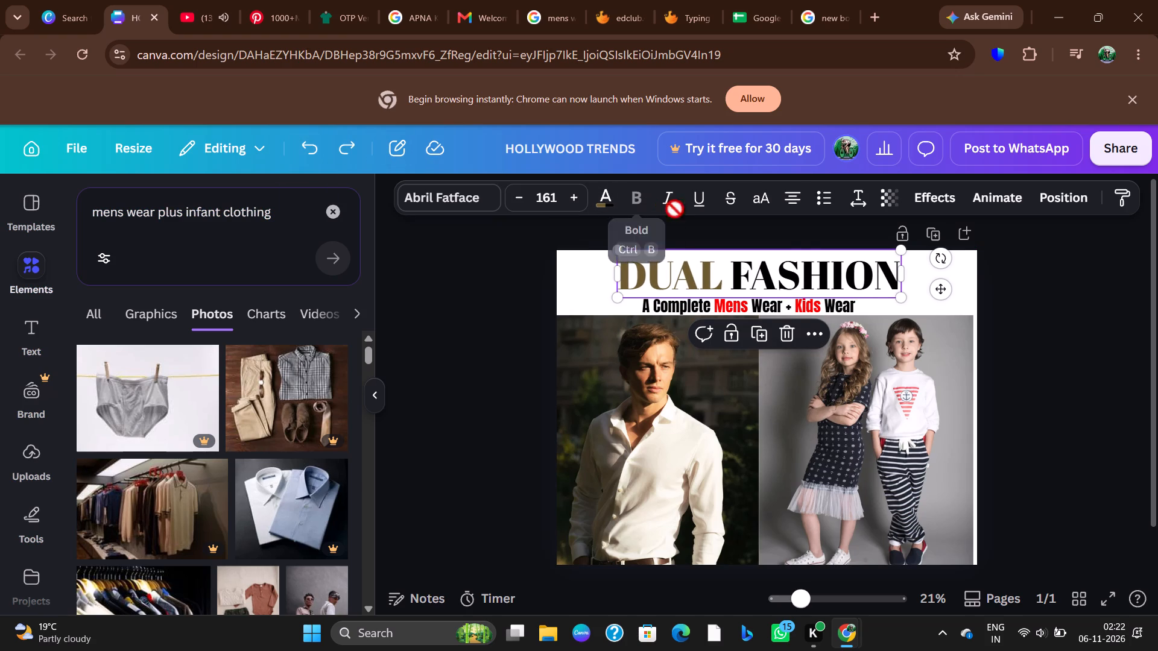
click(740, 271)
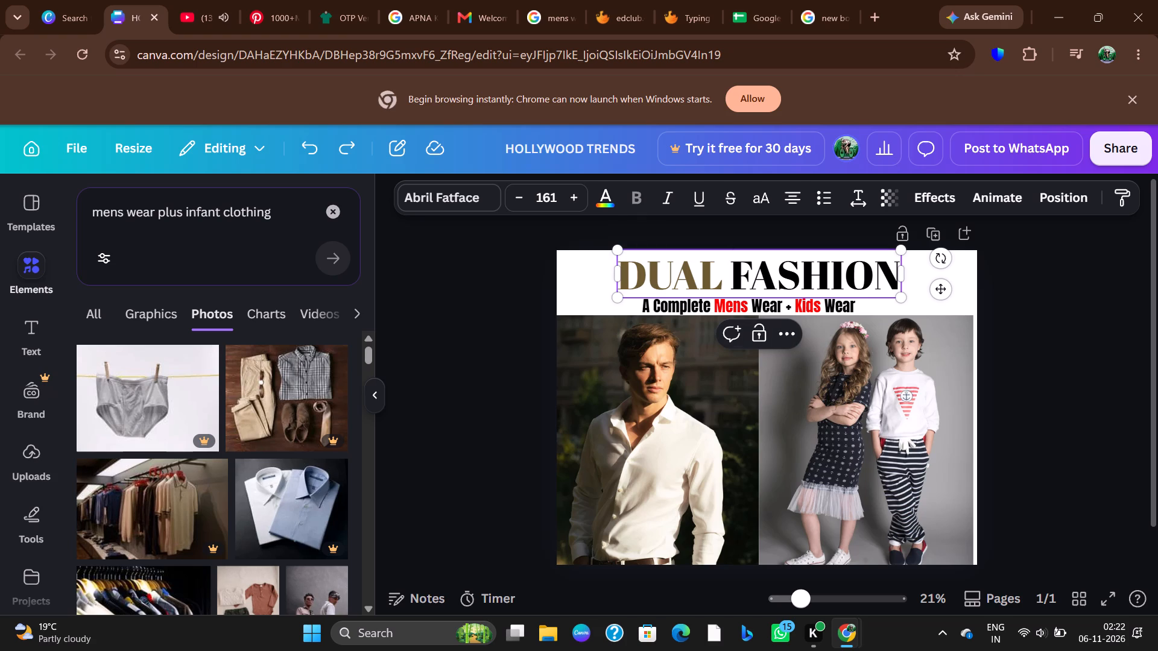
drag(736, 271, 895, 271)
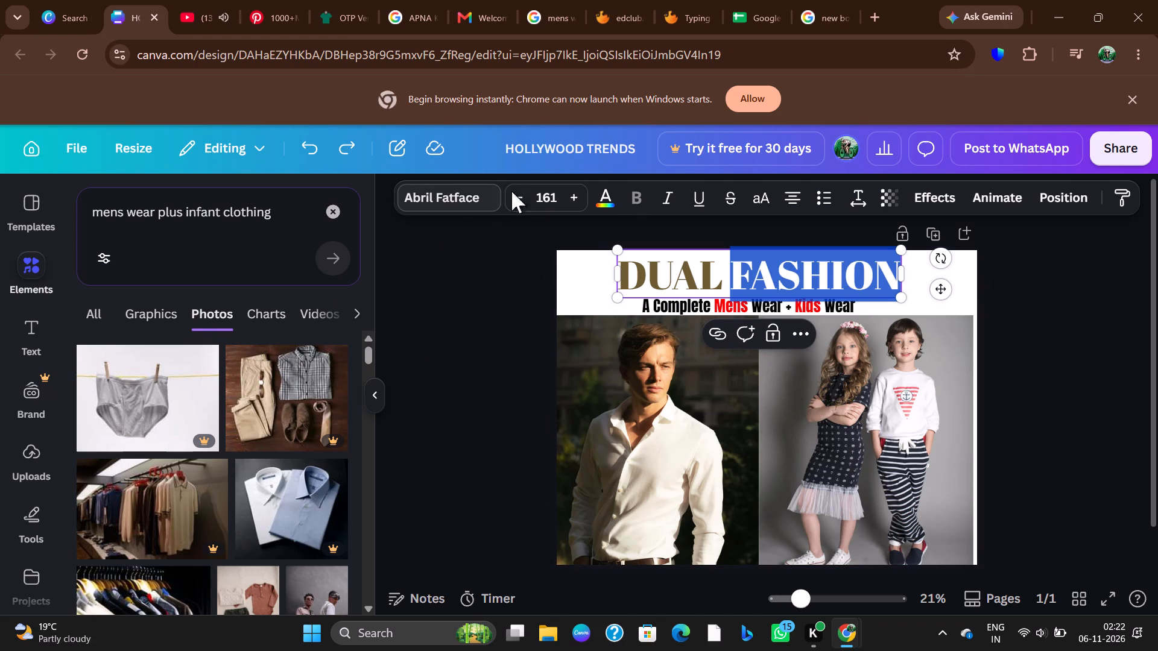
click(596, 200)
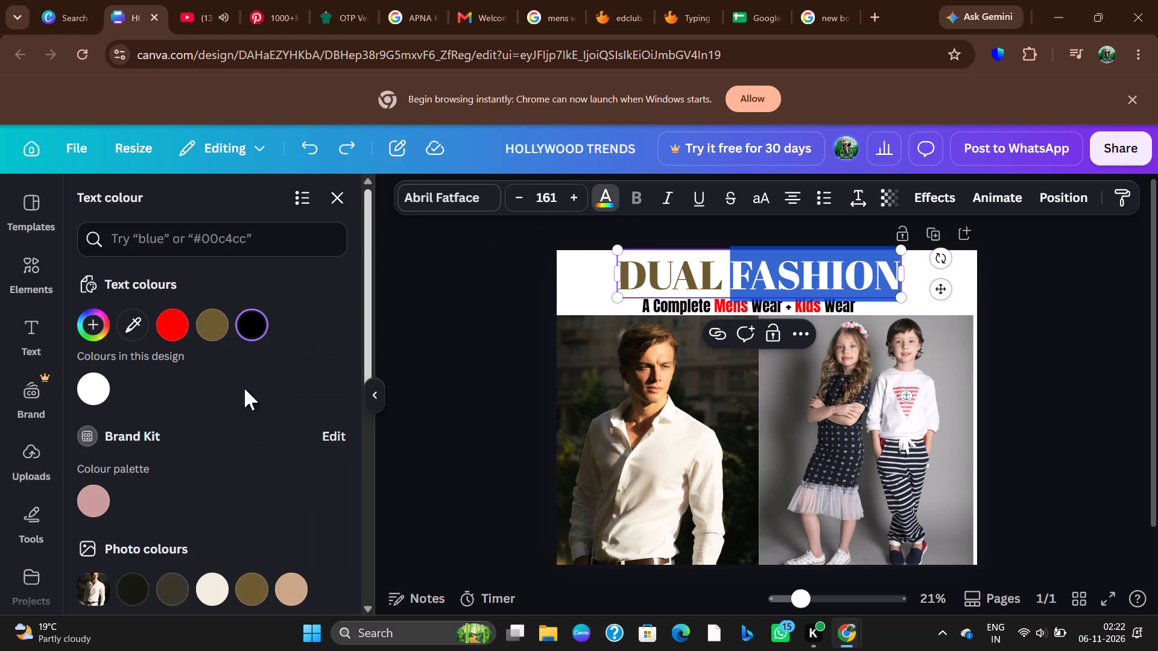
scroll(203, 432, down, 2)
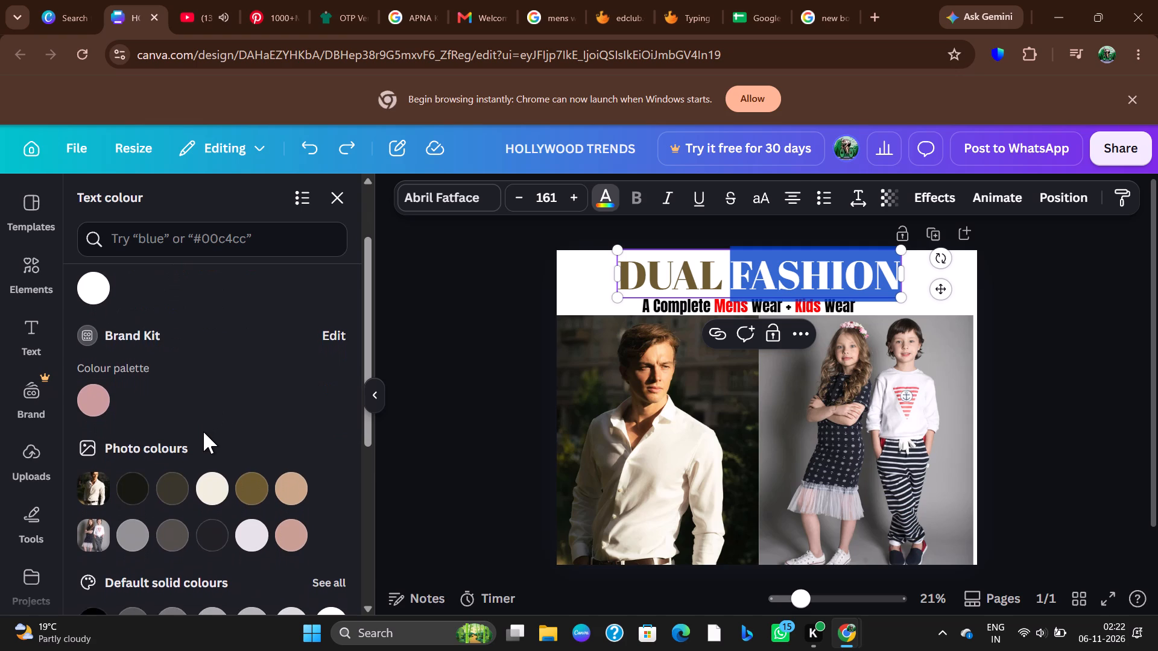
click(141, 483)
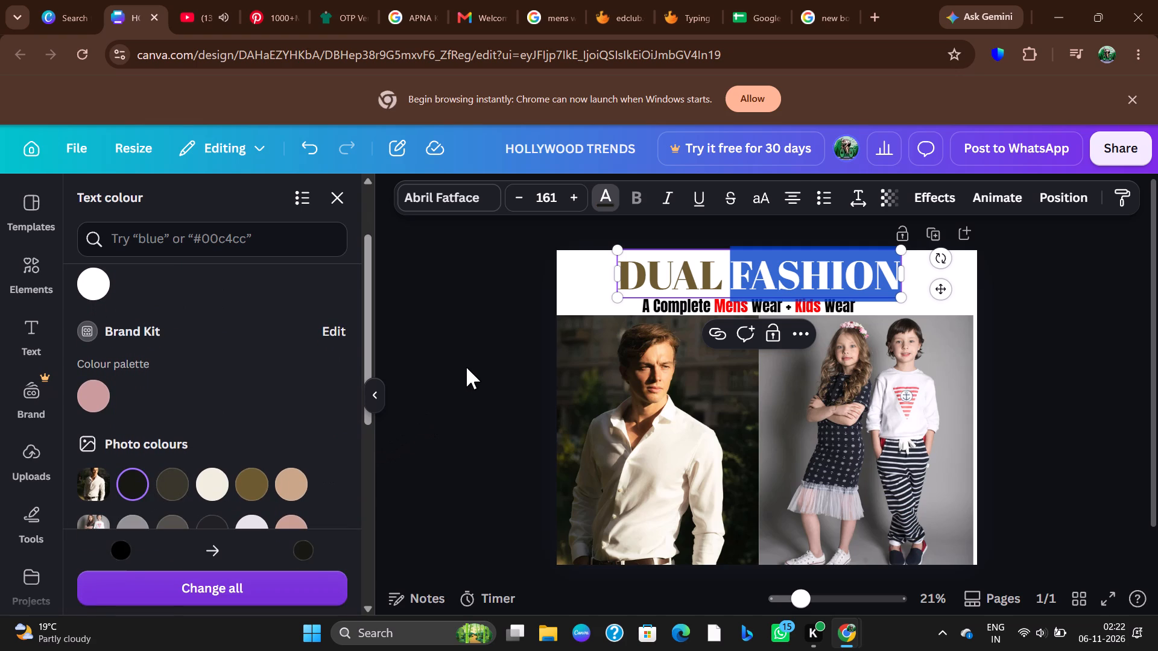
click(468, 366)
click(468, 366)
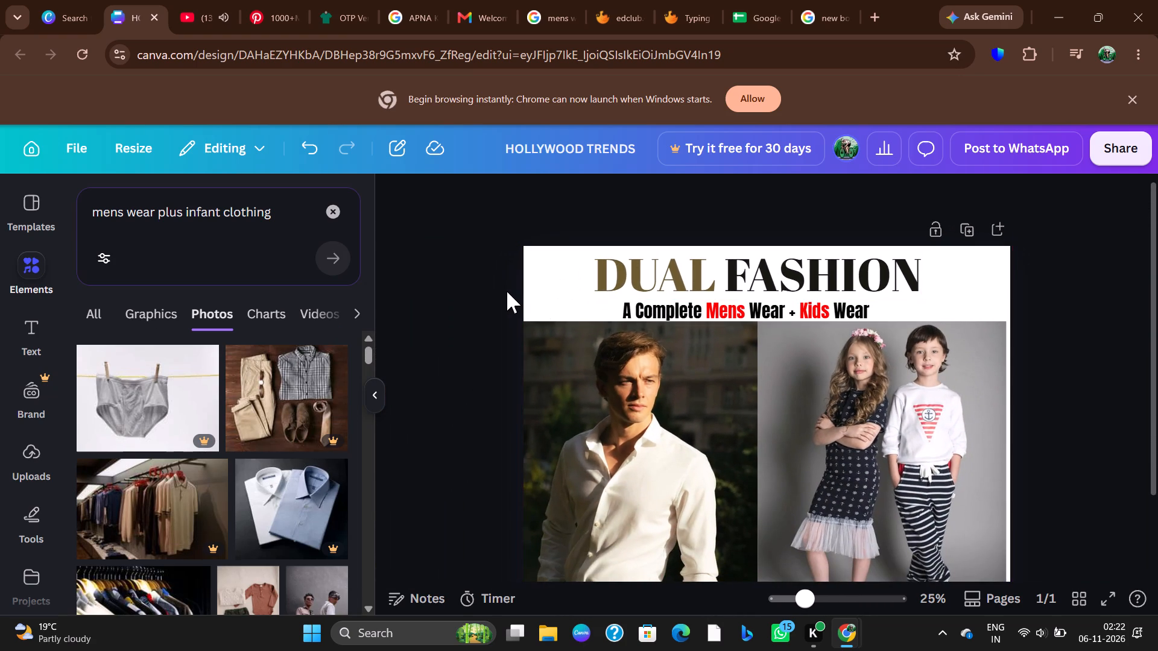
Try two darker default greys for the page background and settle on light grey, #d9d9d9.
click(541, 282)
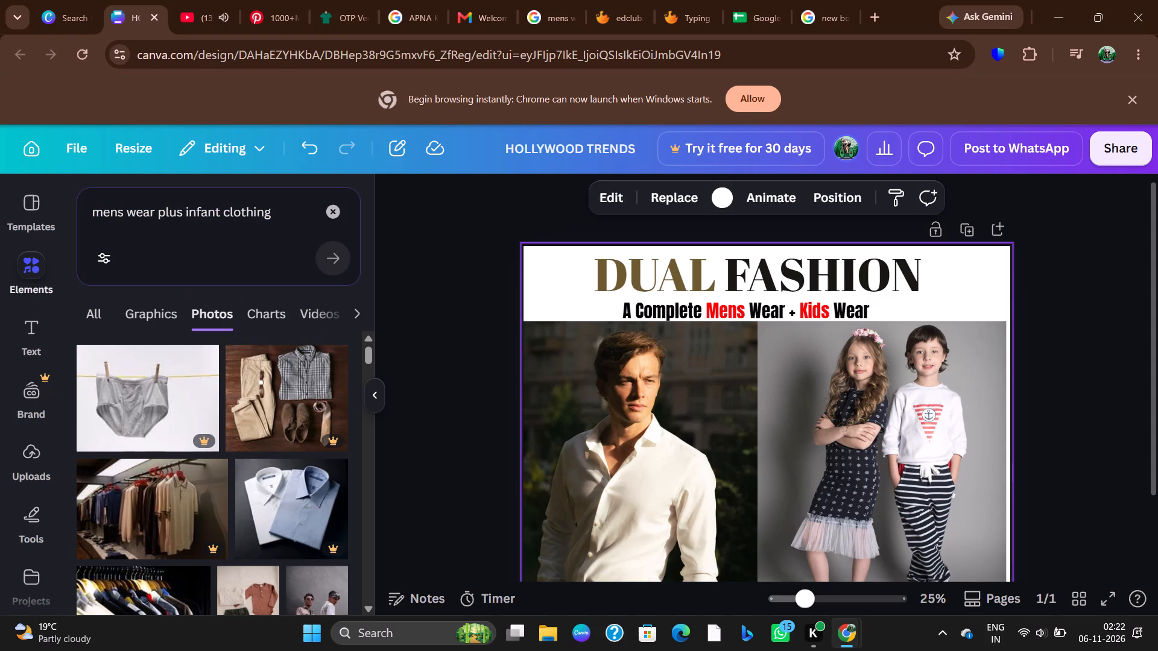
click(718, 192)
scroll(238, 450, down, 1)
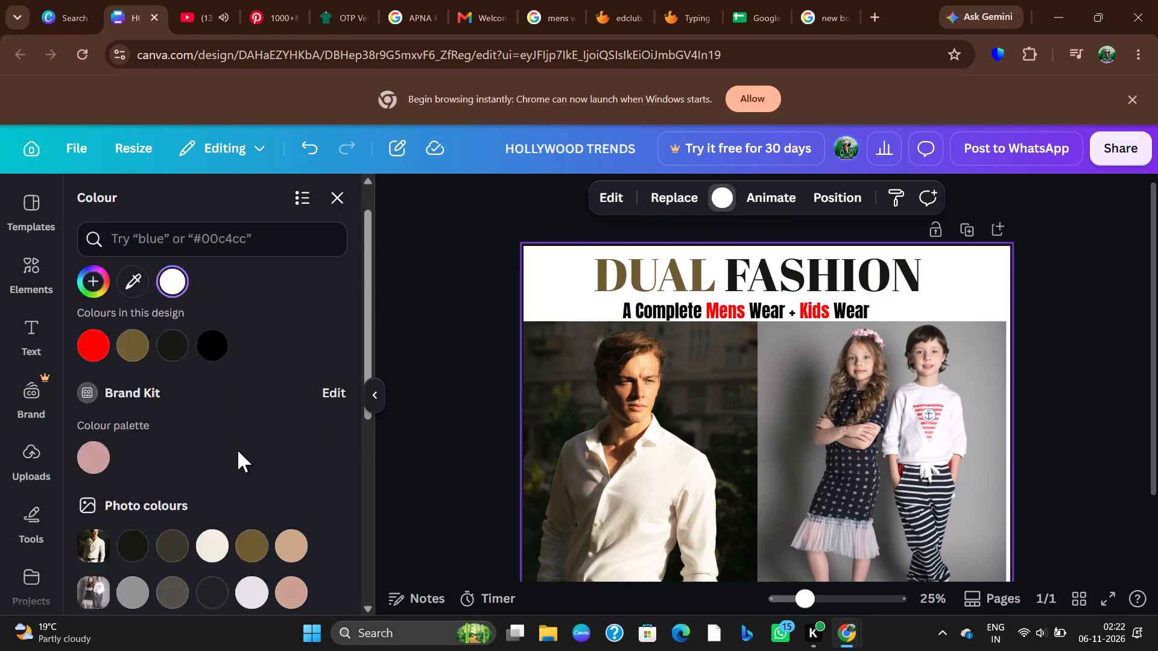
scroll(238, 450, down, 3)
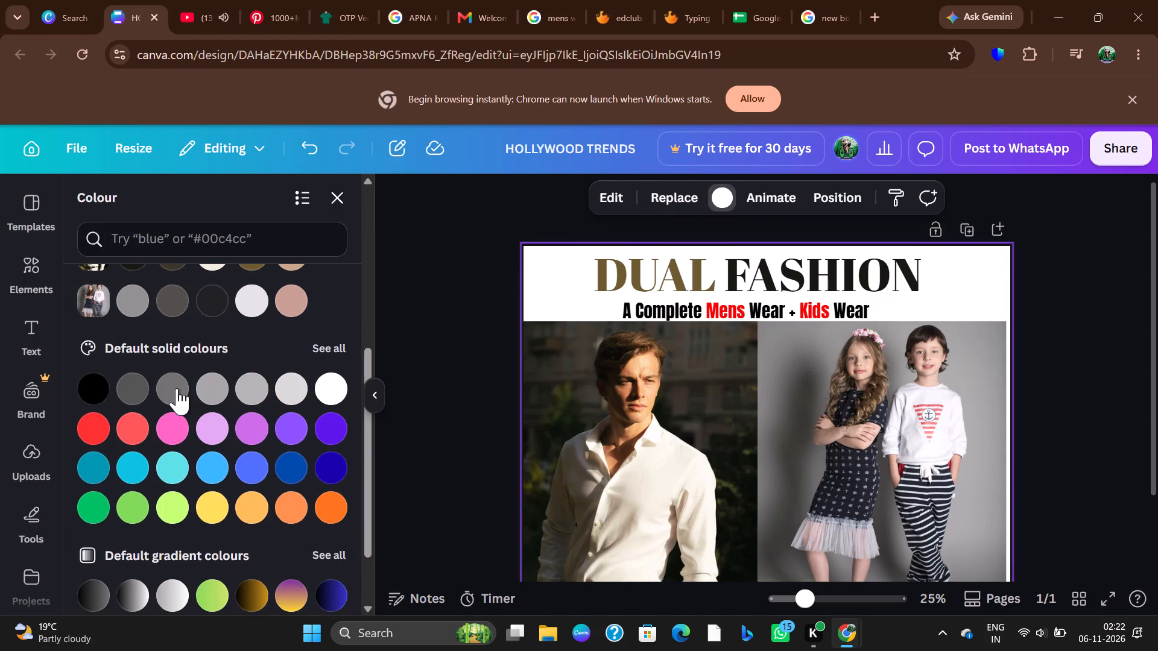
click(168, 377)
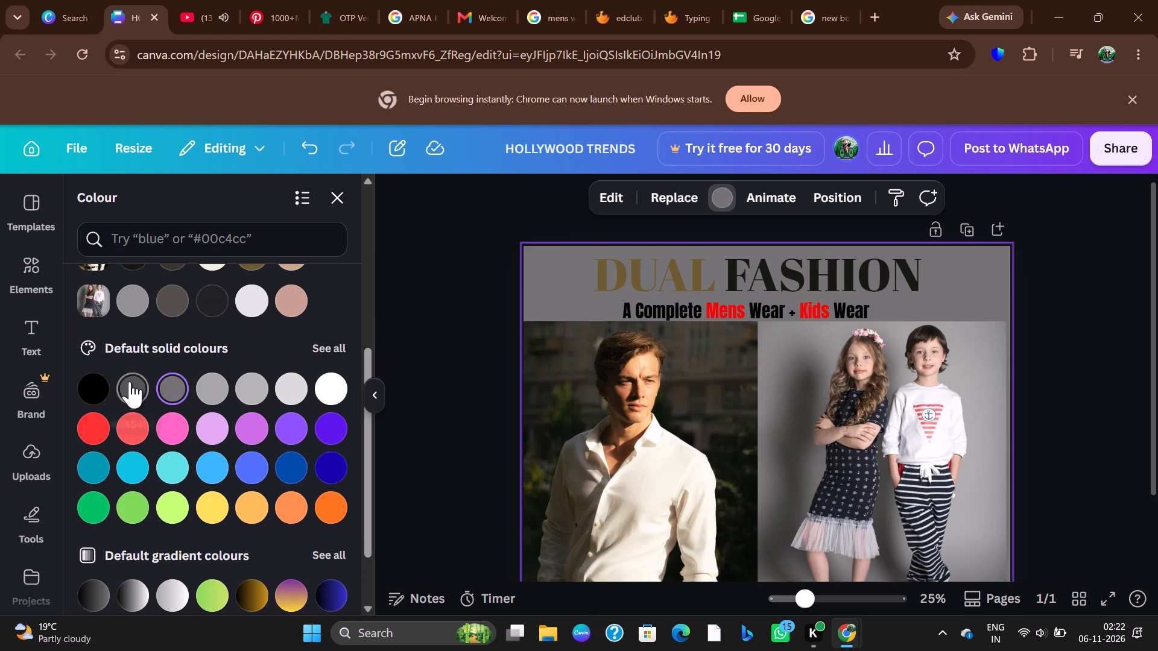
click(130, 382)
click(296, 382)
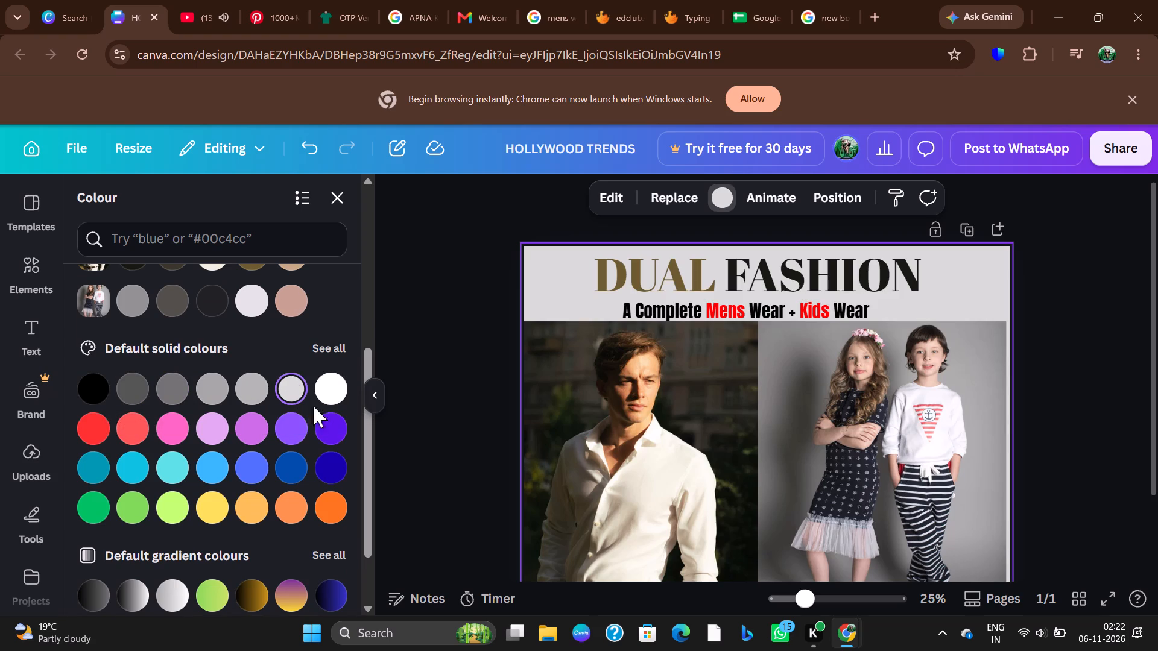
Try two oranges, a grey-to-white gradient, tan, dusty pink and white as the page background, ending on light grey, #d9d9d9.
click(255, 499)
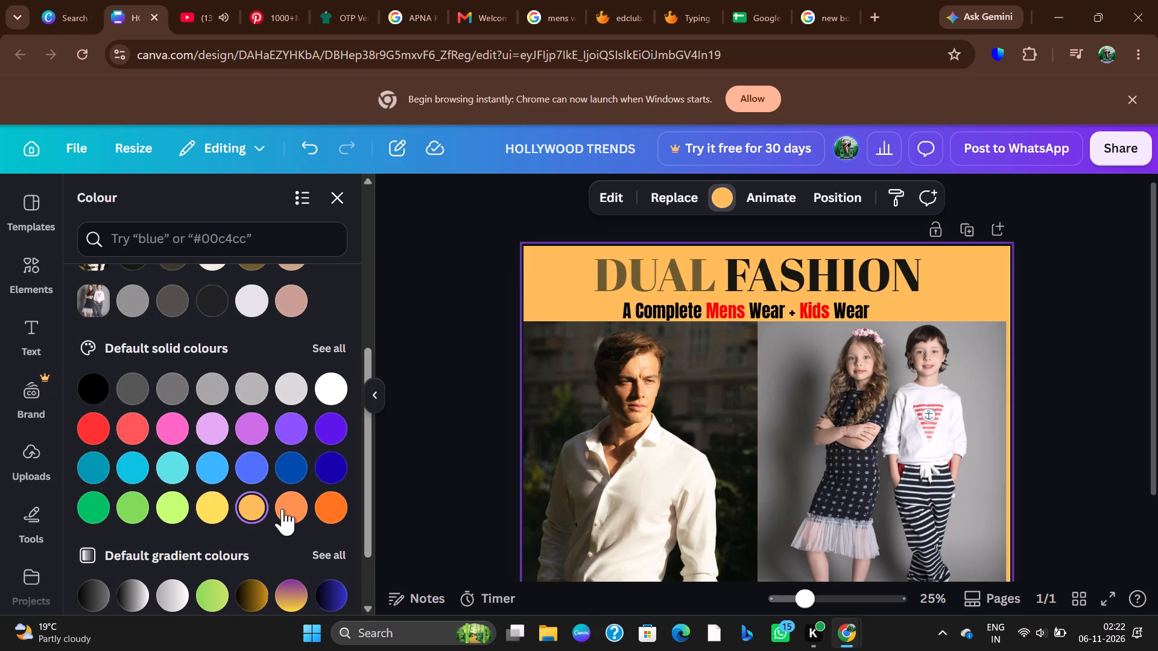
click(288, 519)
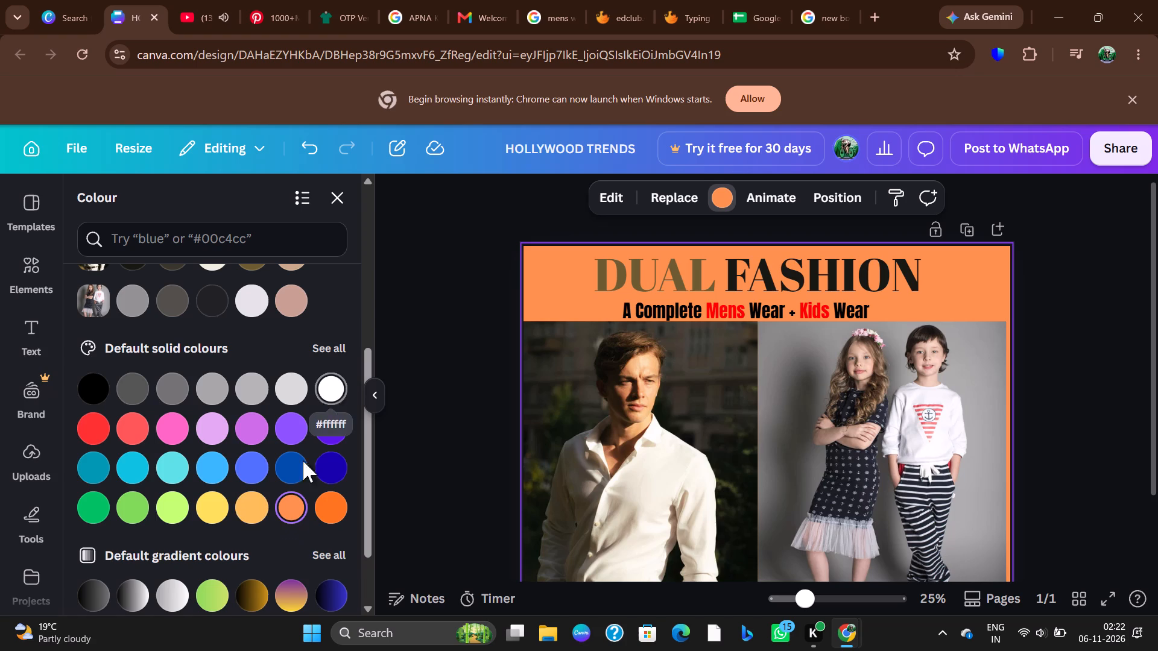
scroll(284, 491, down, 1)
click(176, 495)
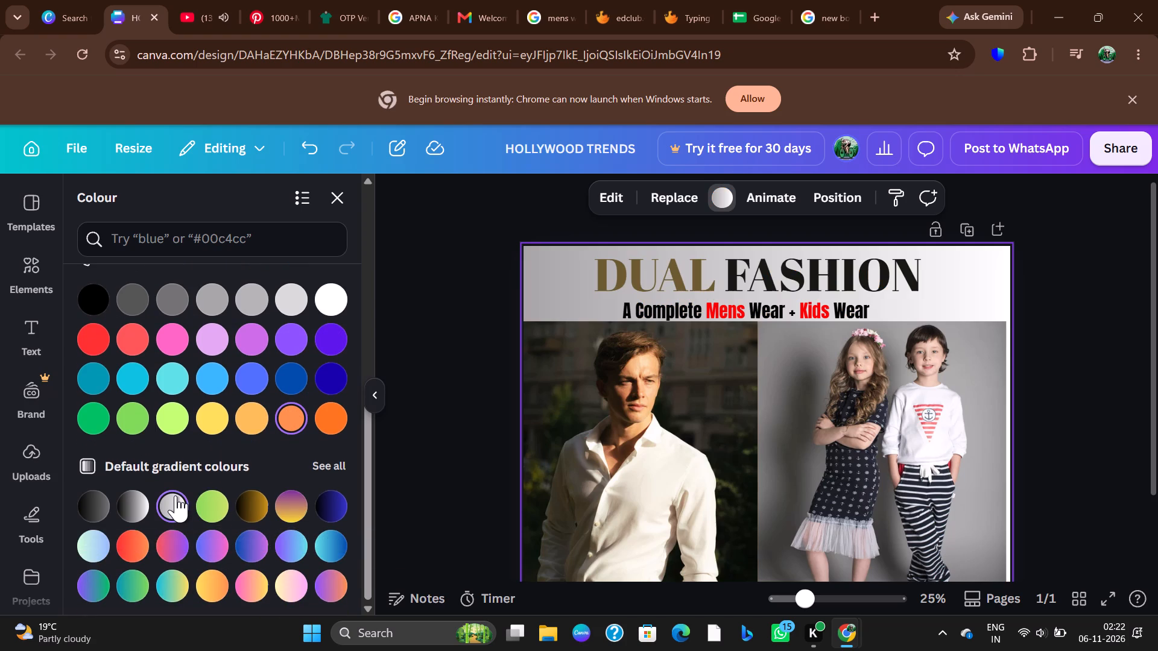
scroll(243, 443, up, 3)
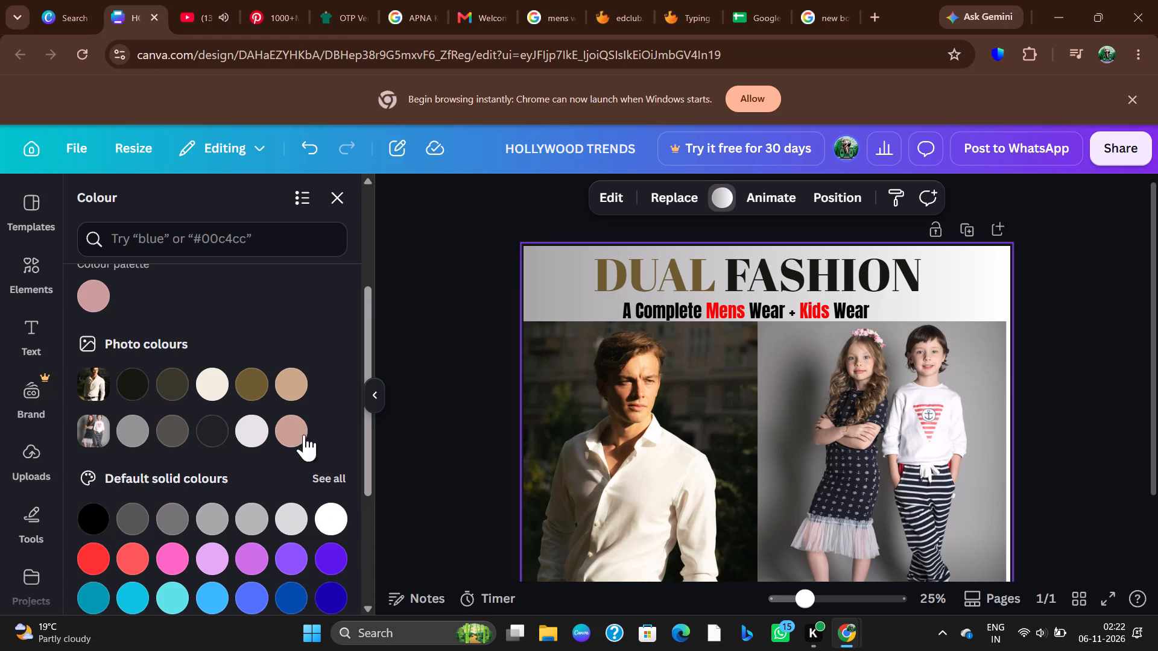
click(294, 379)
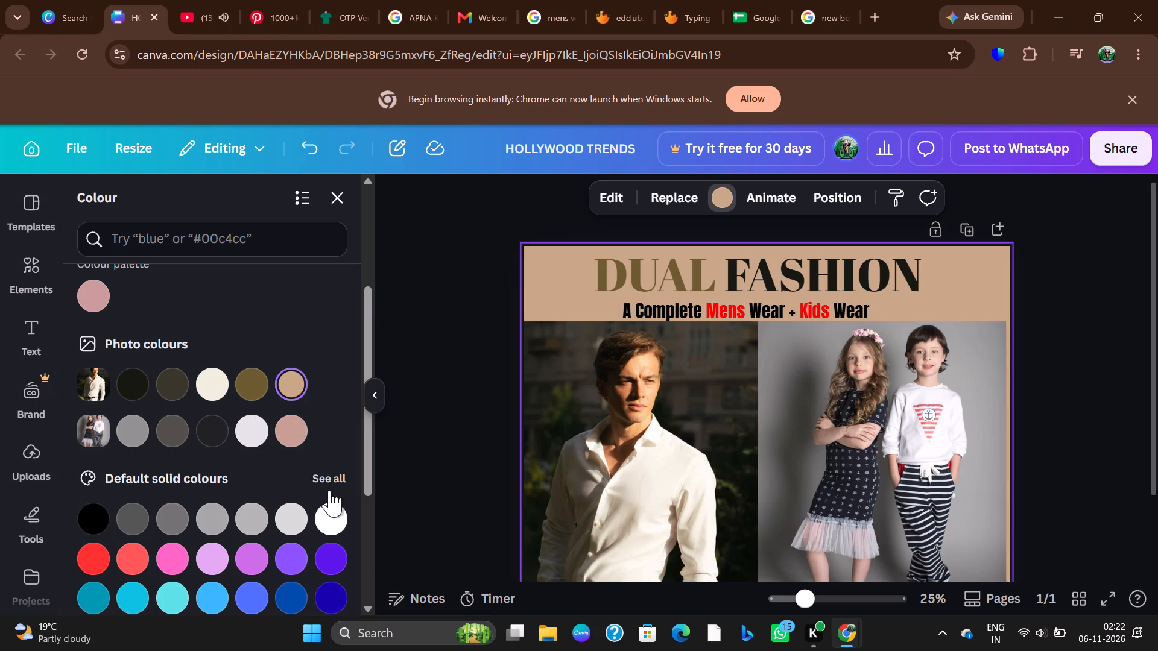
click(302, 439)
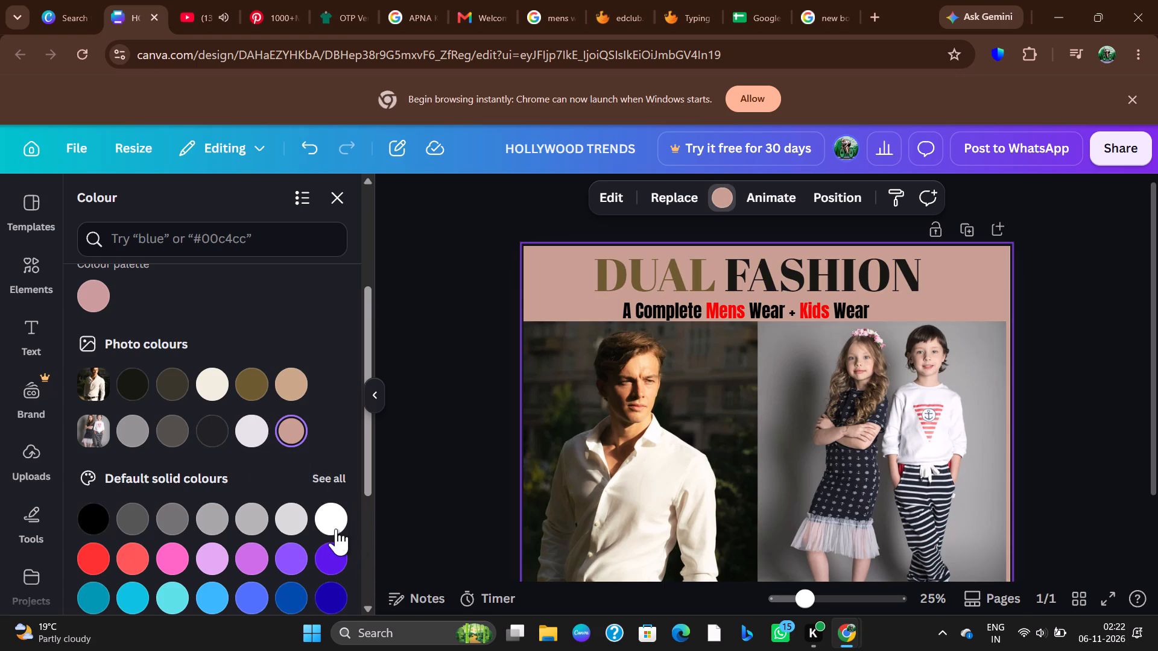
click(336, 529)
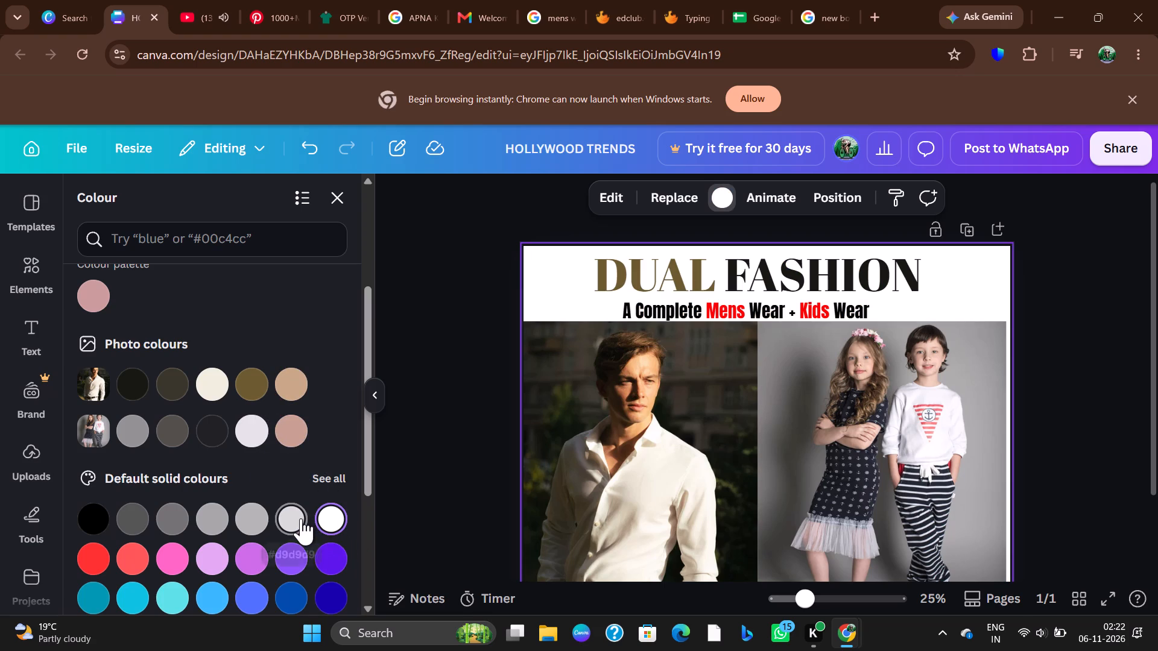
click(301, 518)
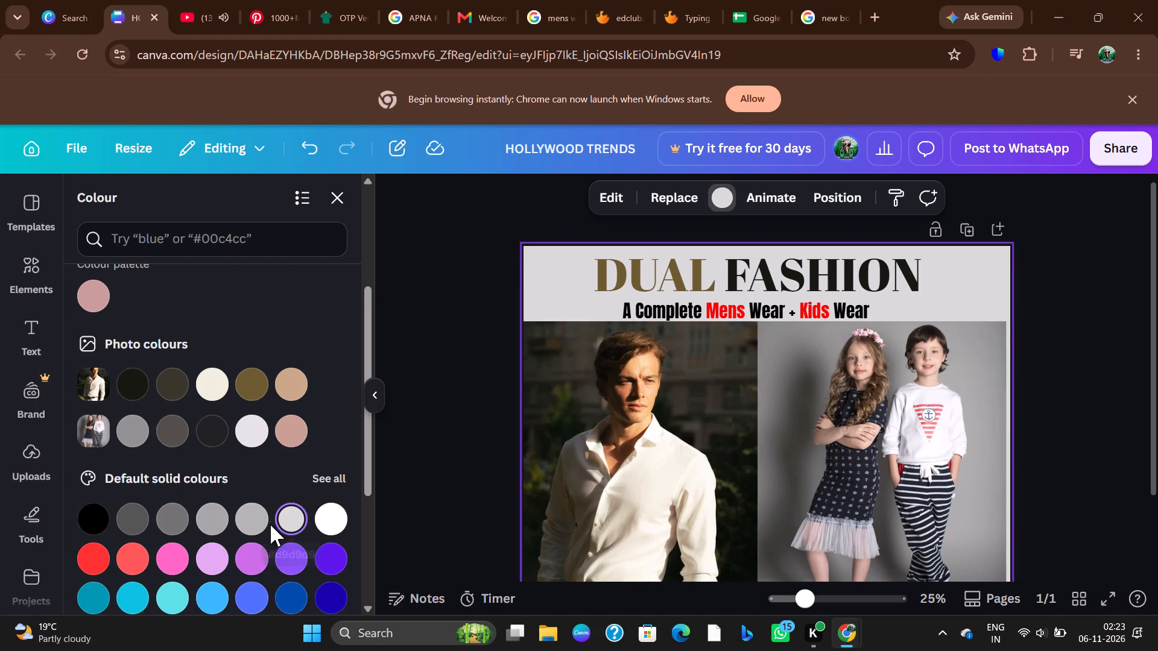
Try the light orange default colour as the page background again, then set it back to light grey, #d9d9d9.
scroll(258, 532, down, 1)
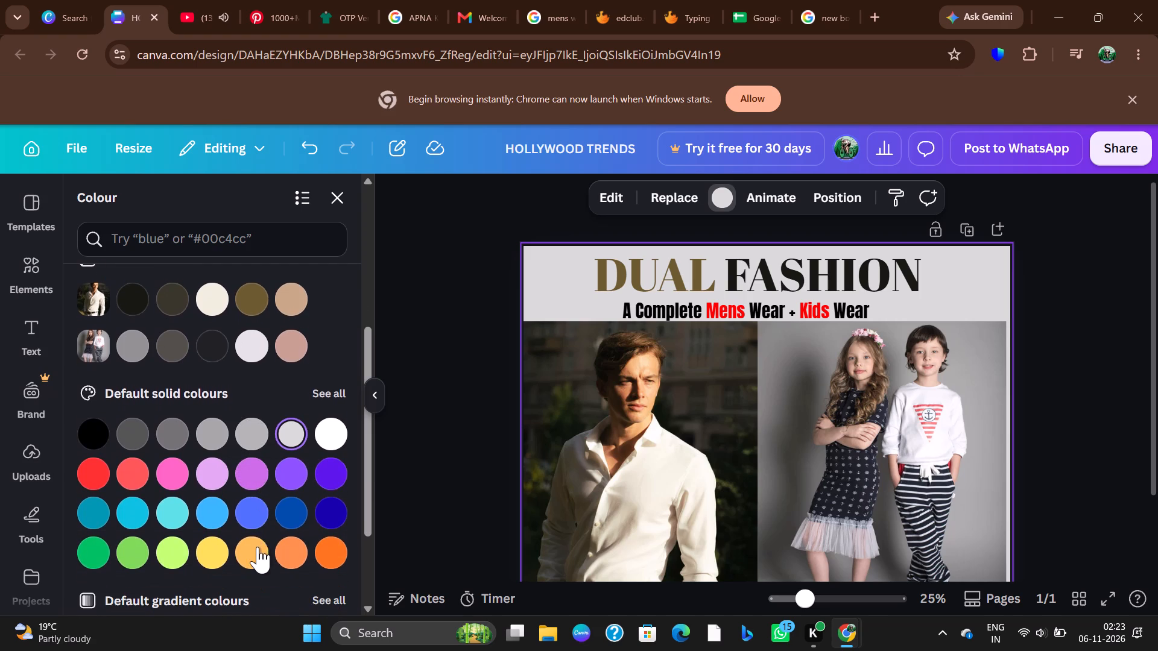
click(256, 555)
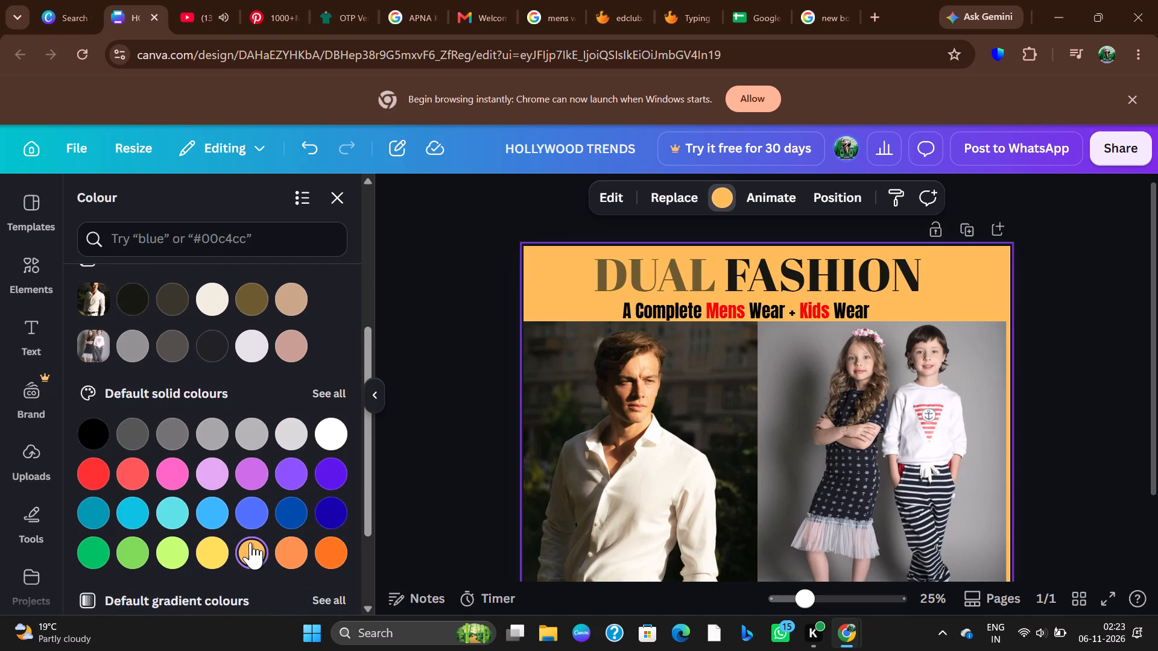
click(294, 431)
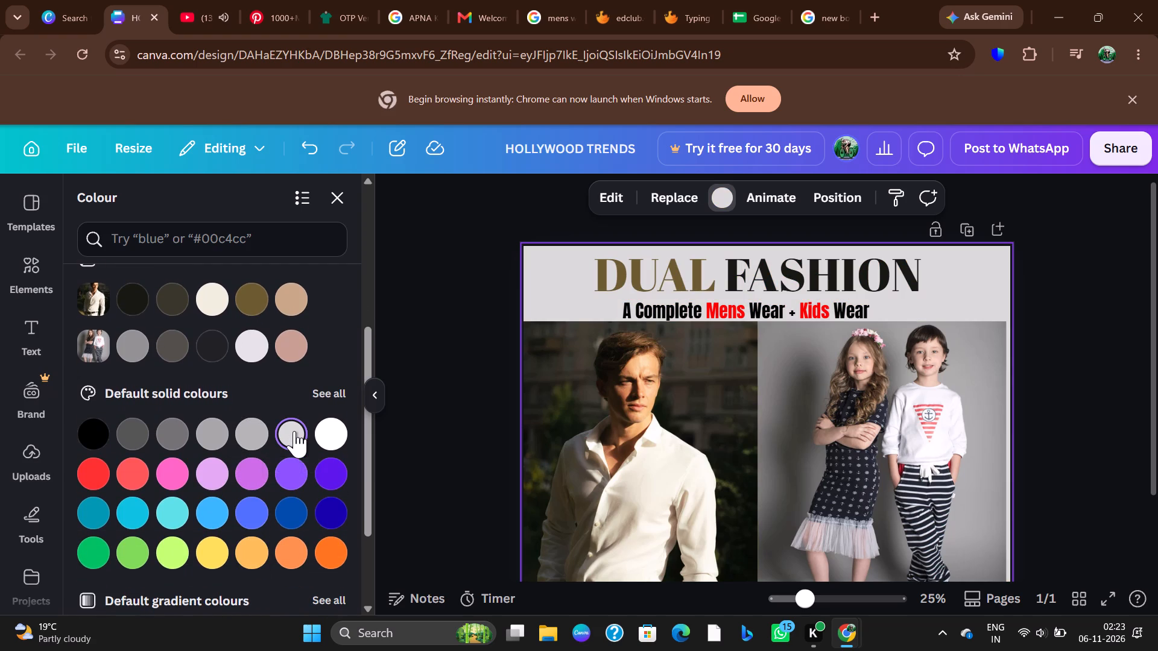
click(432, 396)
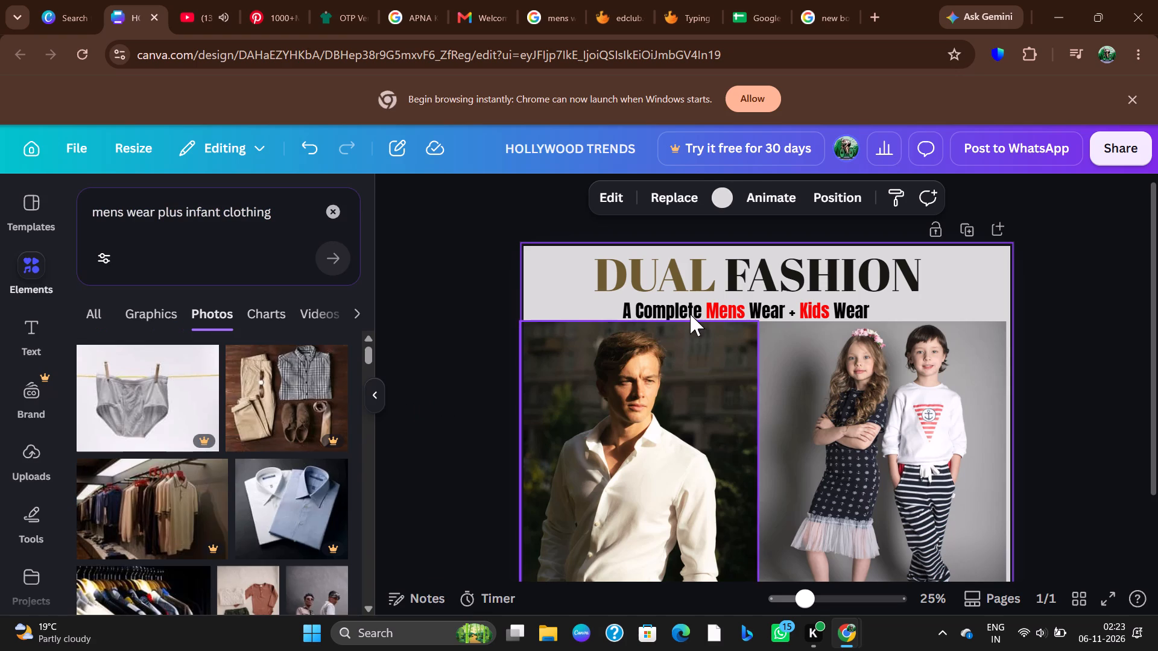
Widen the children's photo to about 311 so it reaches the page's right edge.
click(974, 357)
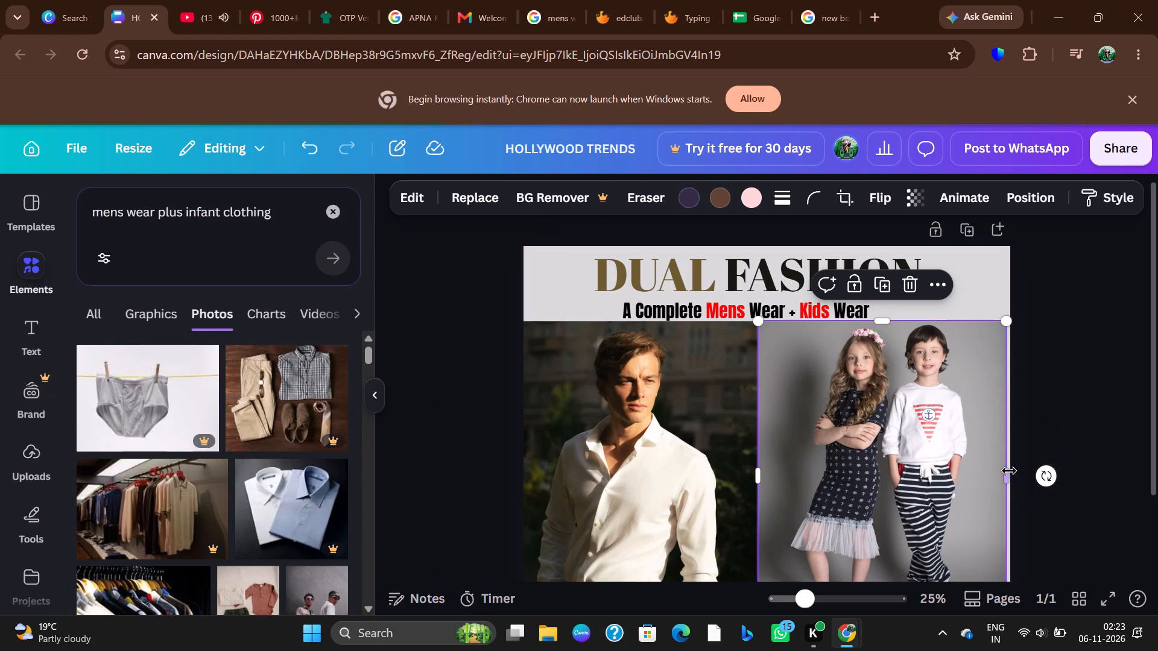
click(1008, 471)
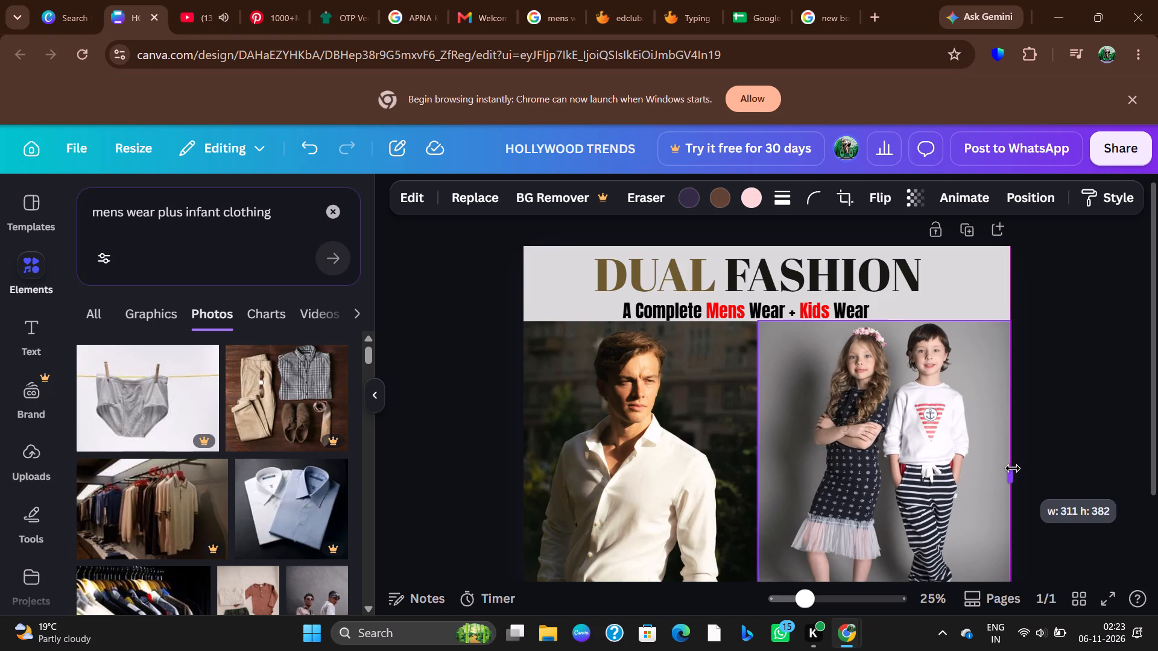
click(1048, 429)
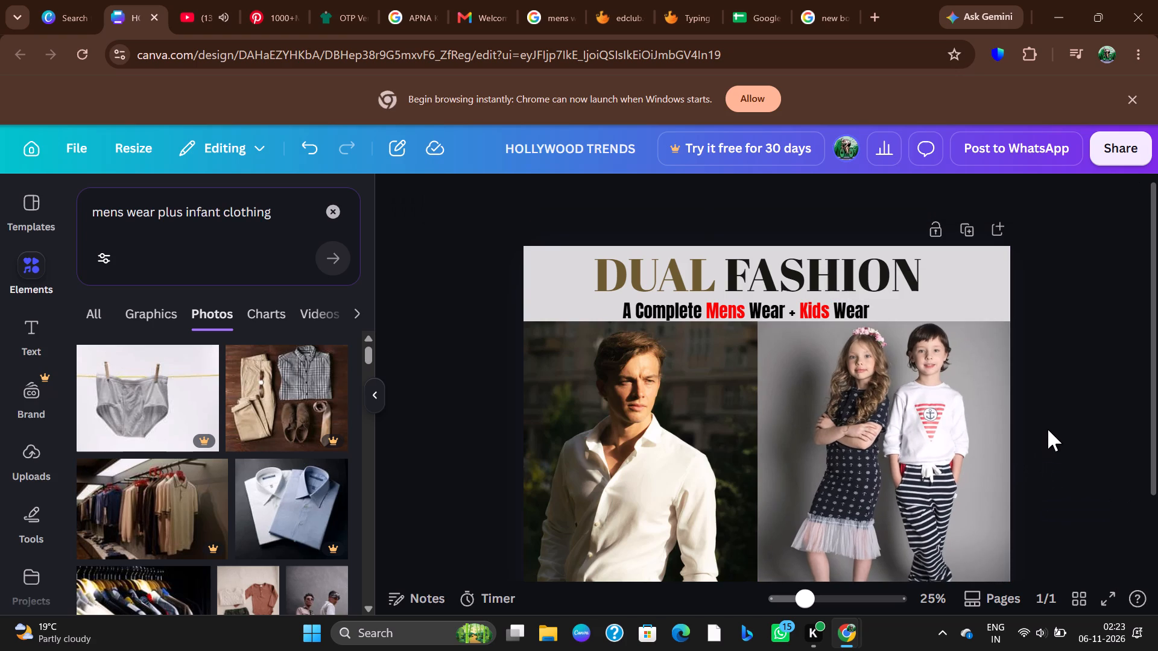
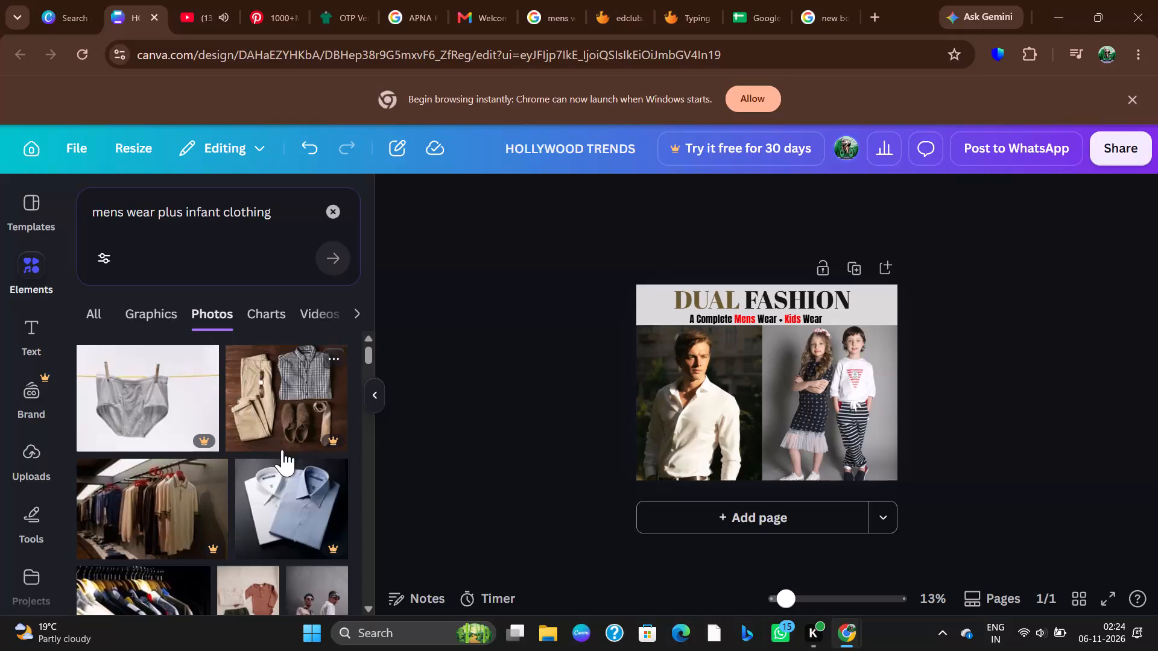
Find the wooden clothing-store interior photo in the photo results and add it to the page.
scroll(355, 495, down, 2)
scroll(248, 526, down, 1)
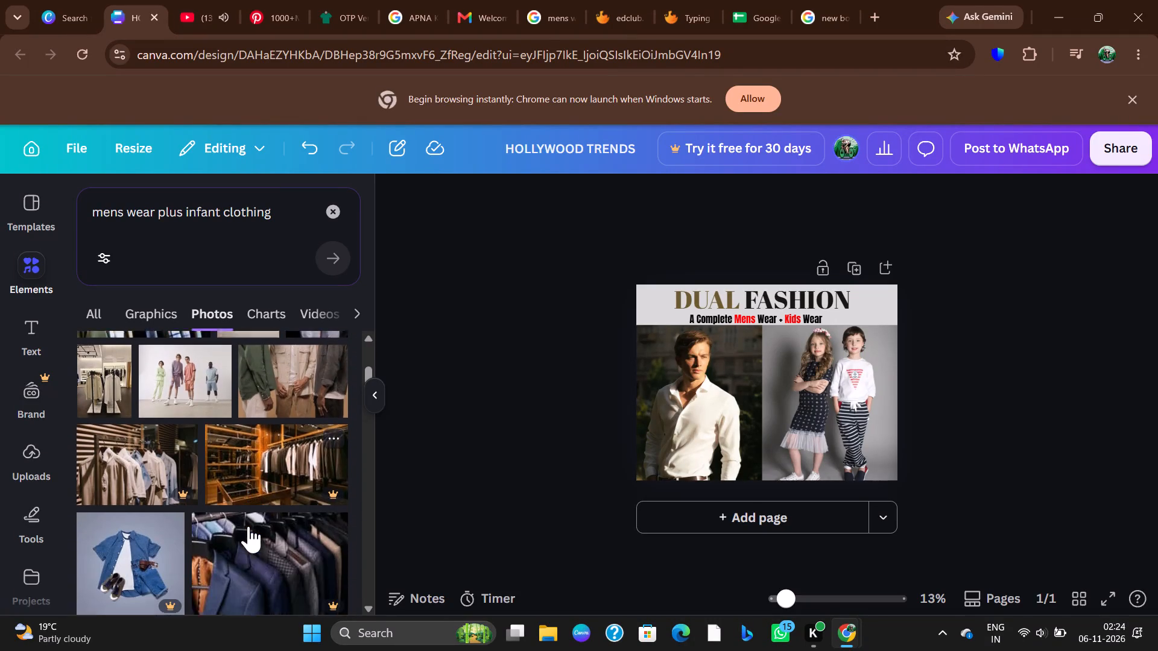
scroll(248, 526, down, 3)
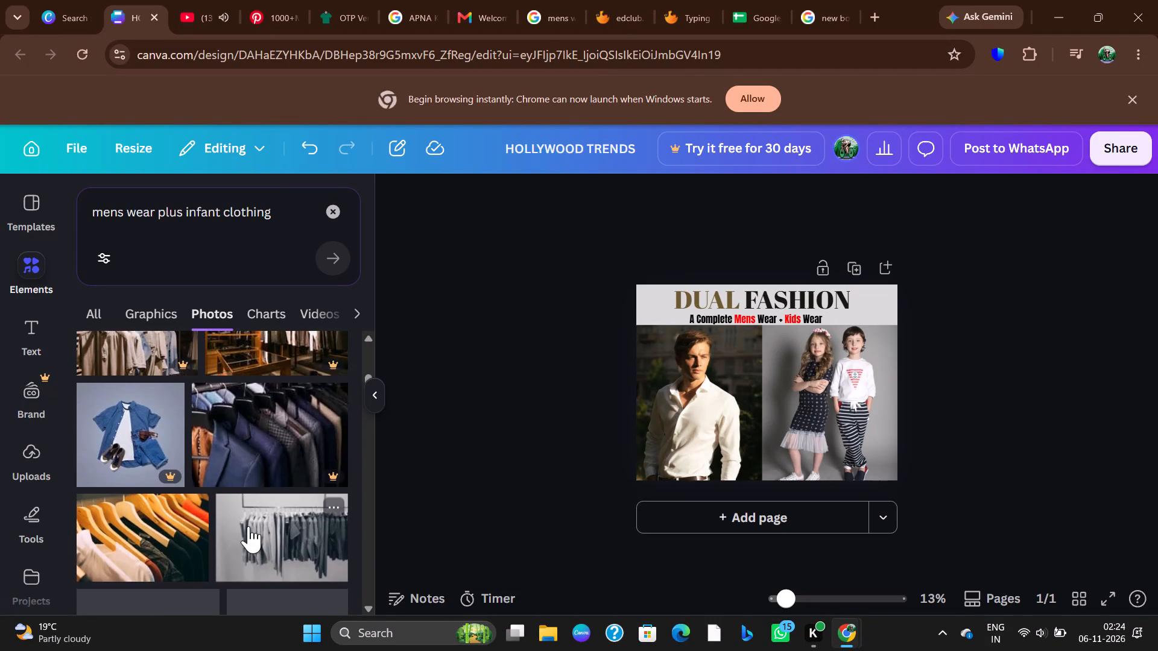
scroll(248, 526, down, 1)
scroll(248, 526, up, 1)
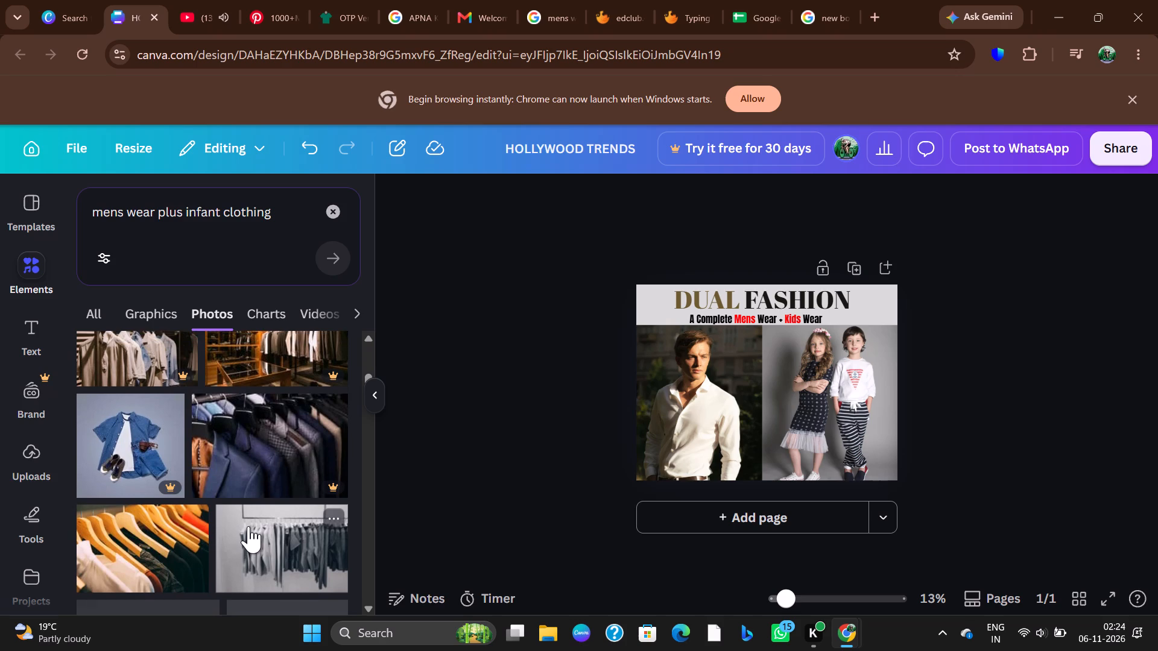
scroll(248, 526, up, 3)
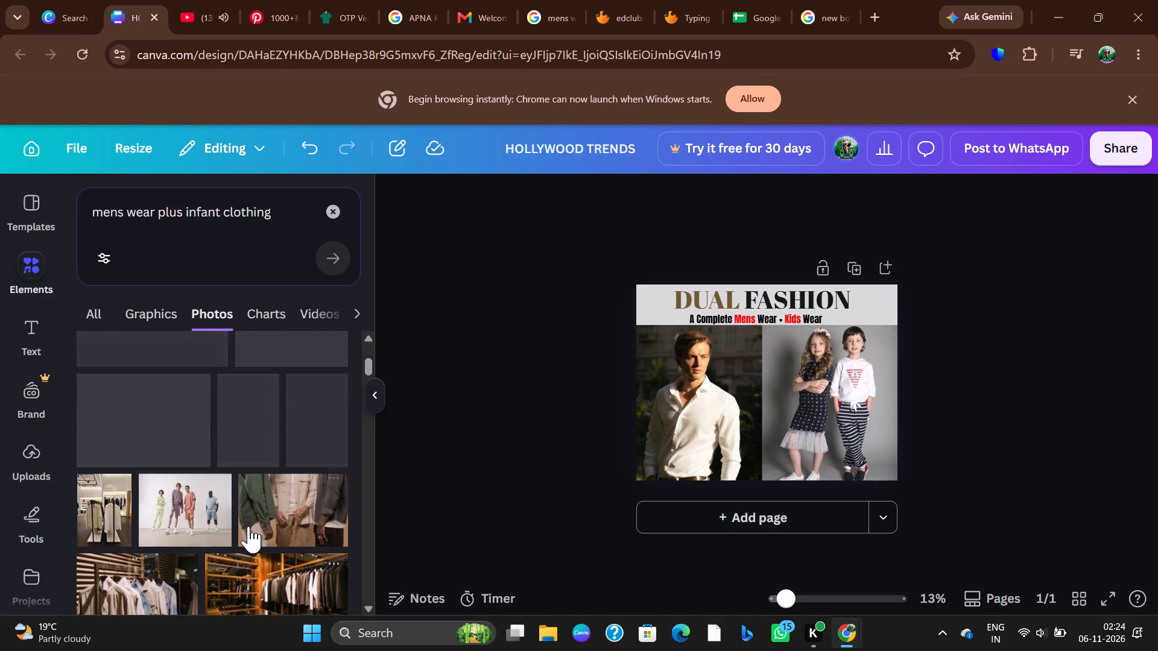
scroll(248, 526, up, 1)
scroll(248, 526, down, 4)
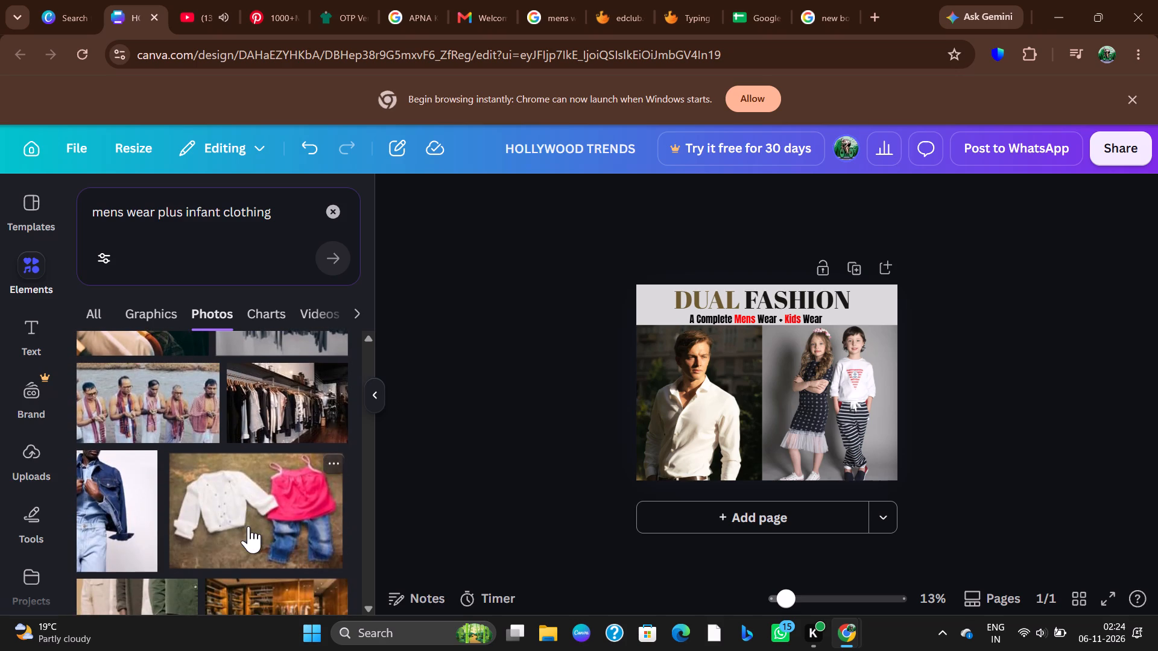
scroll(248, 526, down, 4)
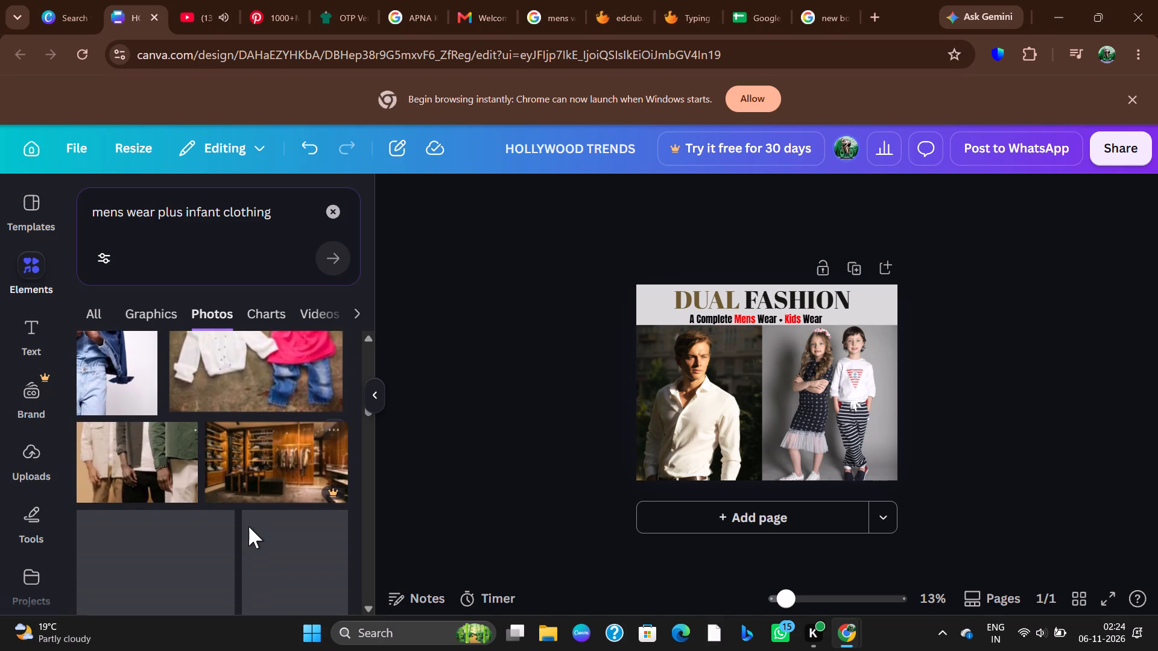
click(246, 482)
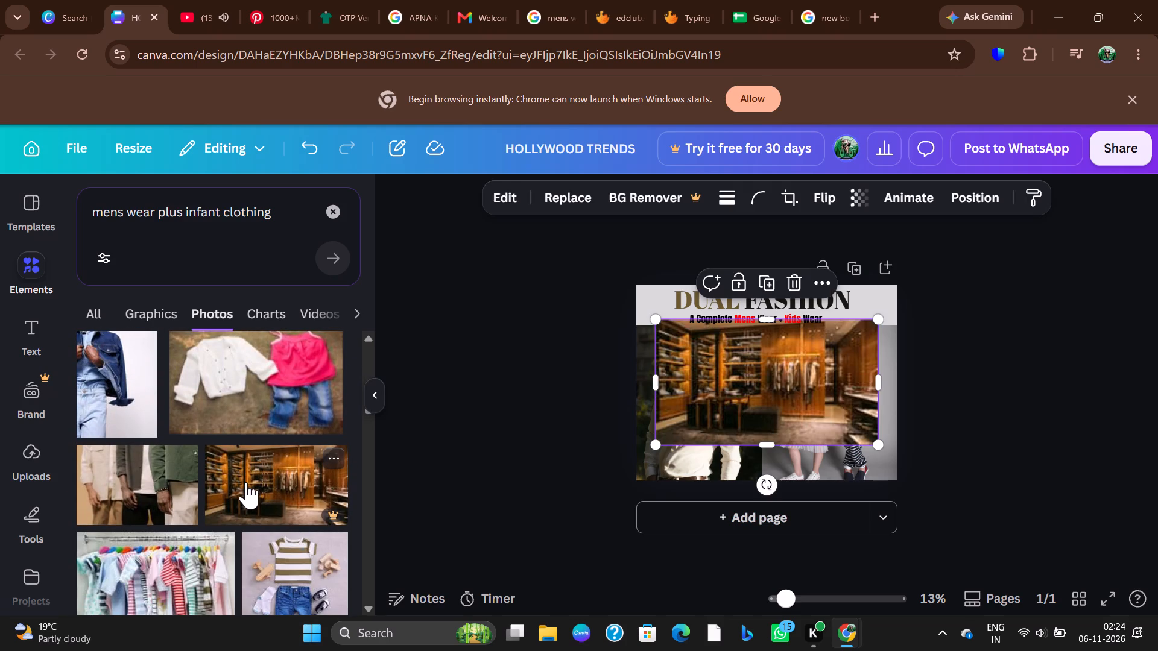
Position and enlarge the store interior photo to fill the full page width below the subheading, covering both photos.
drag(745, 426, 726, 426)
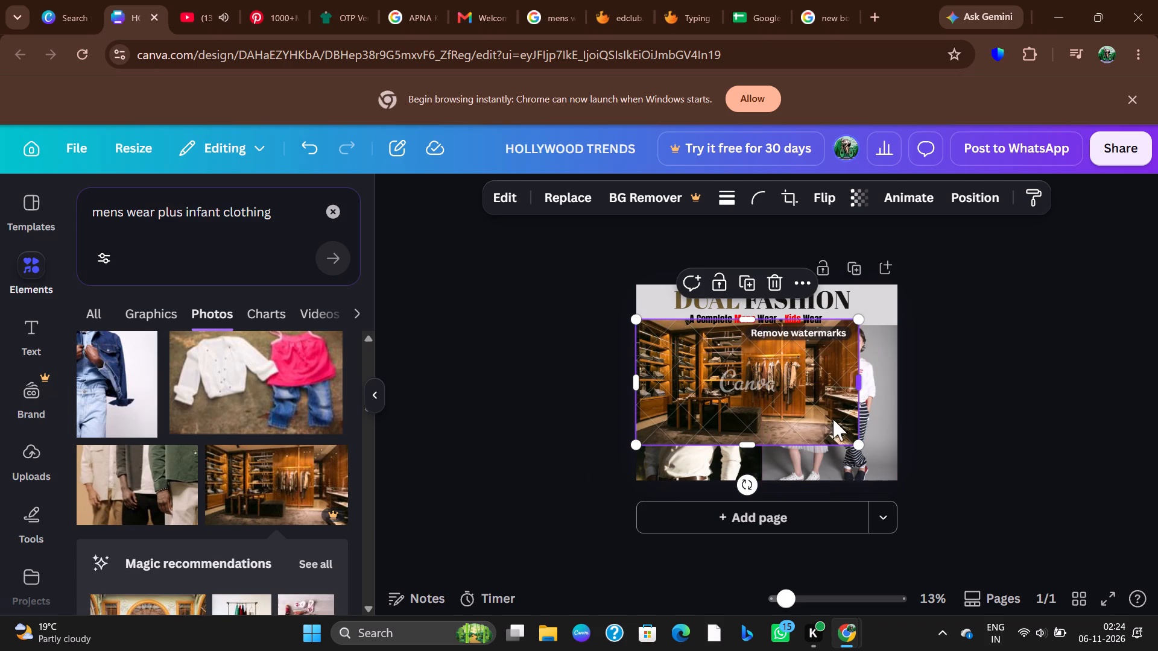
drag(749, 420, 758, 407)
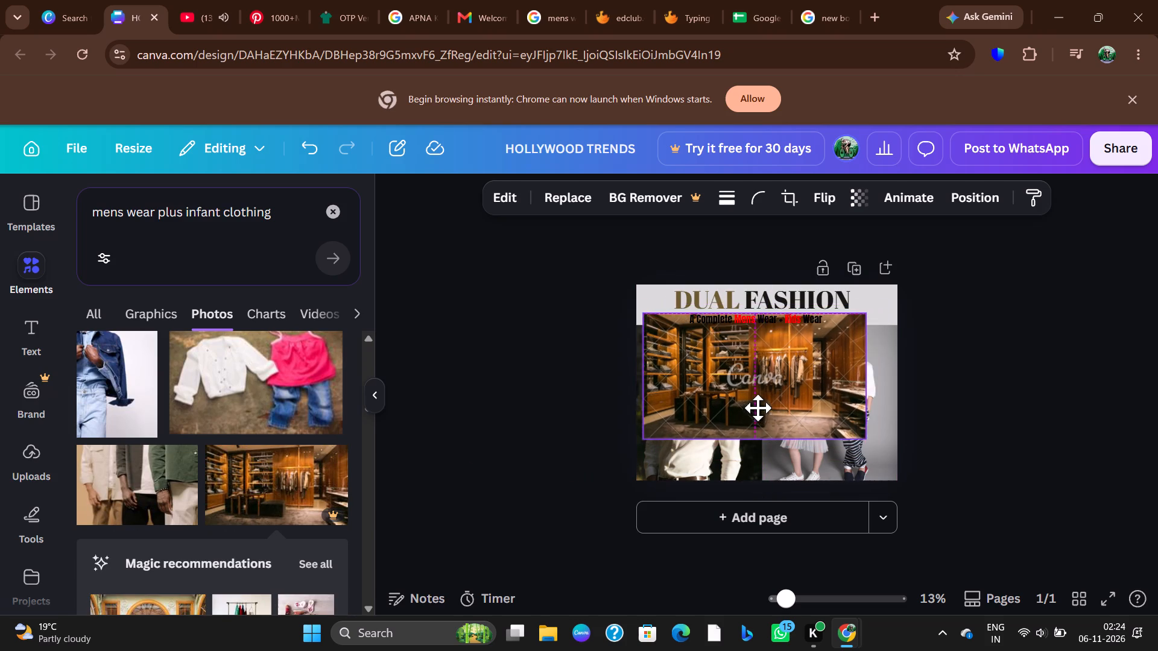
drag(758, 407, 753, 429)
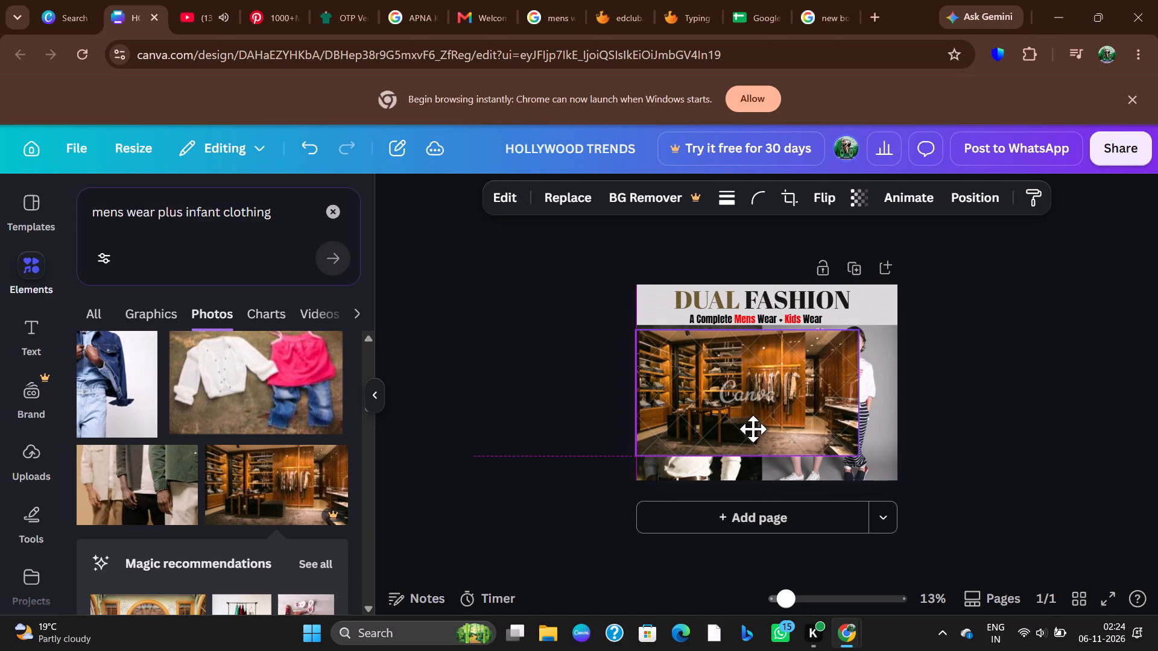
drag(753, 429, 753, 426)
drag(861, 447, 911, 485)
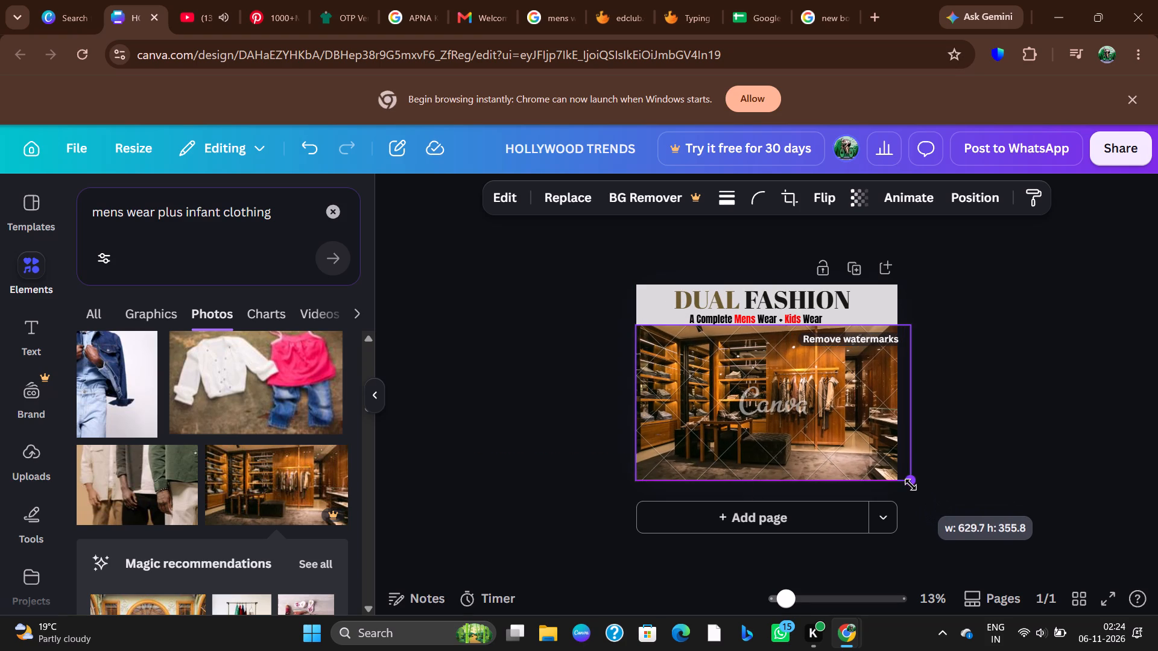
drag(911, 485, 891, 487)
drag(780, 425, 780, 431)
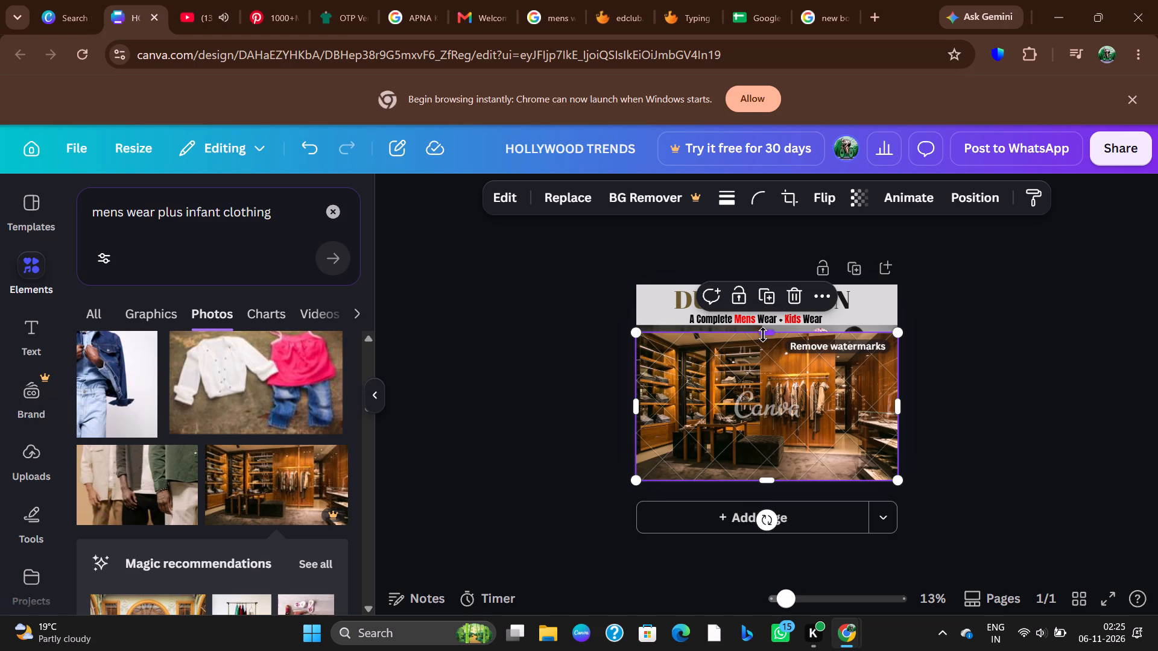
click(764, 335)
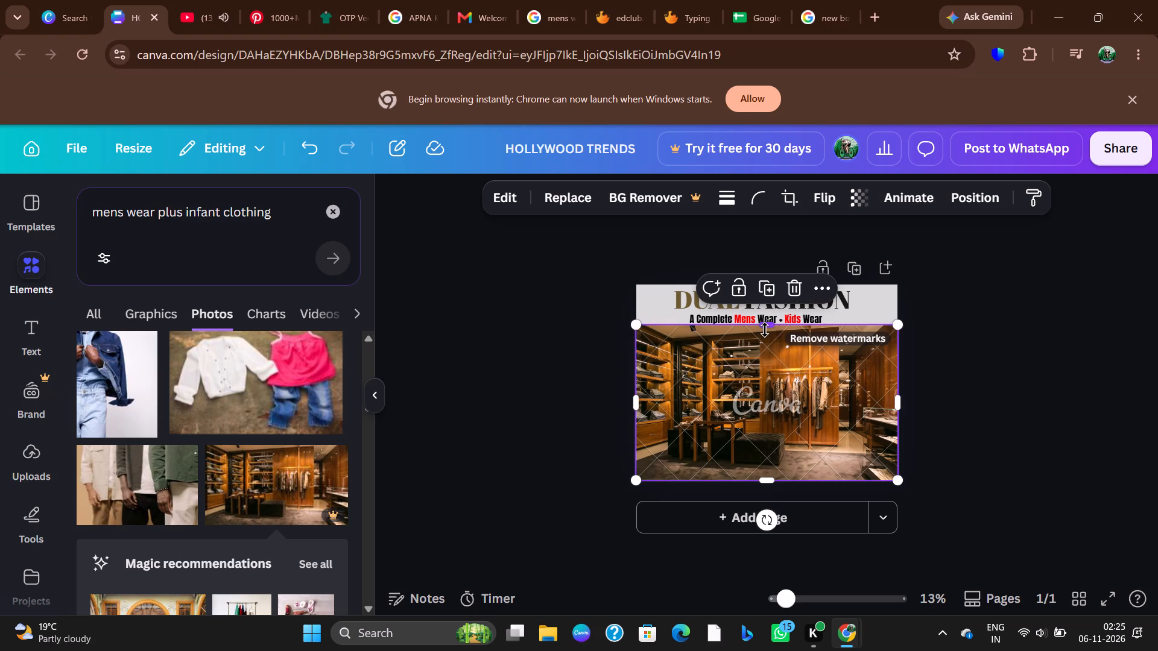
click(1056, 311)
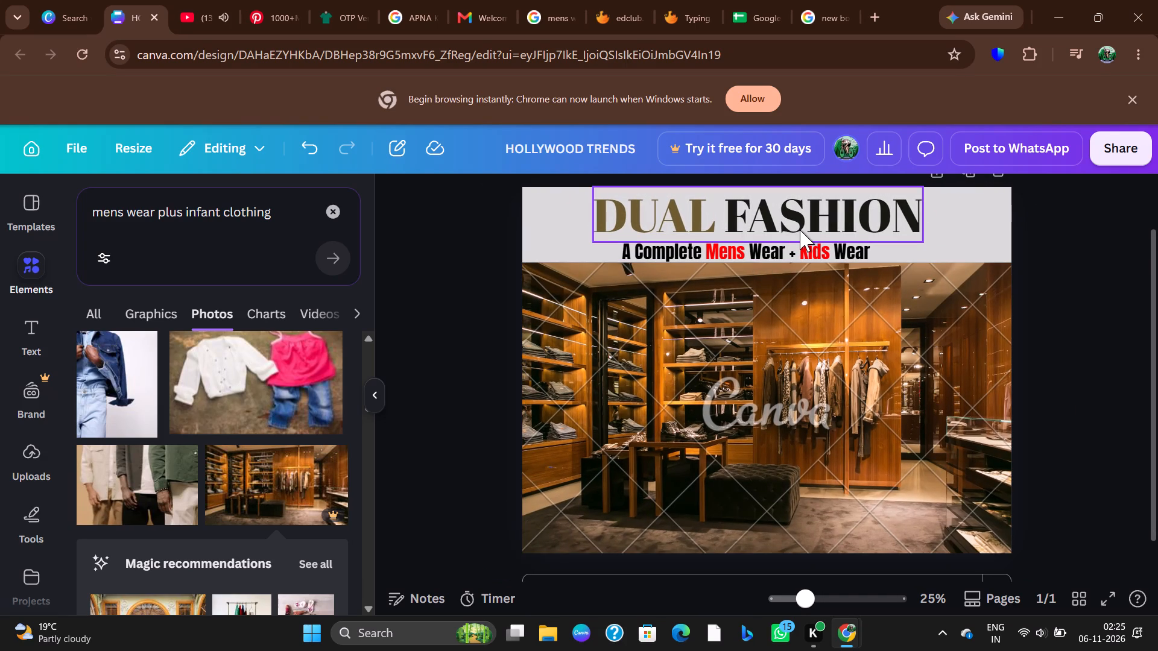
Nudge the subheading "A Complete Mens Wear + Kids Wear" slightly upwards, closer to the DUAL FASHION heading.
click(748, 257)
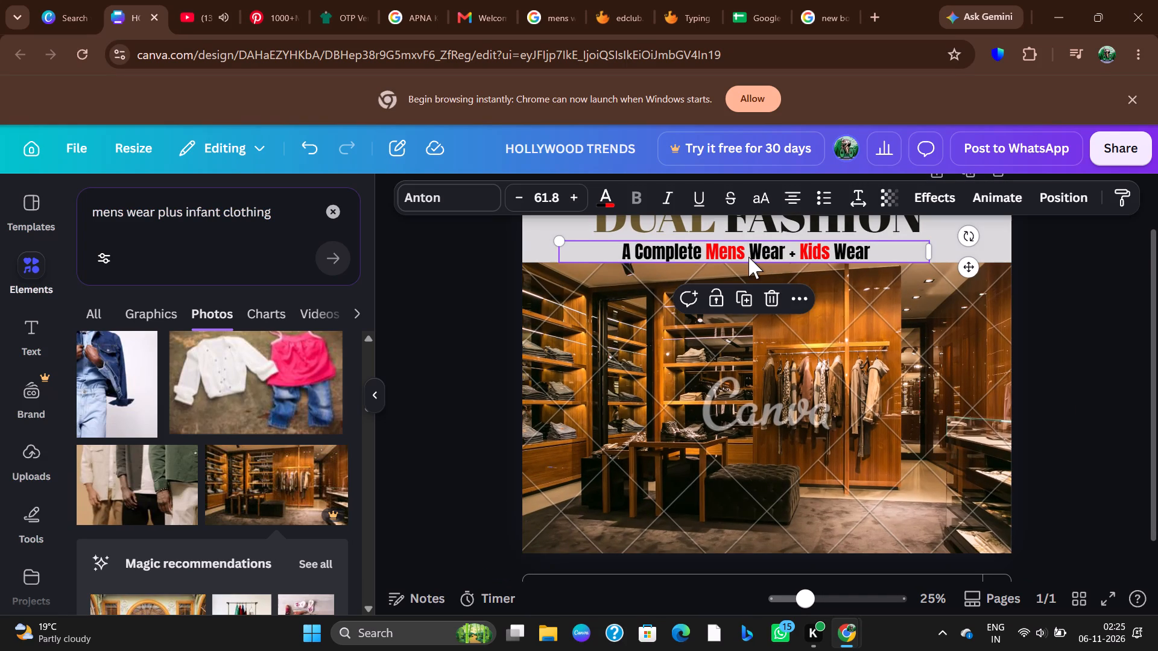
key(Up)
key(Up)
key(Up)
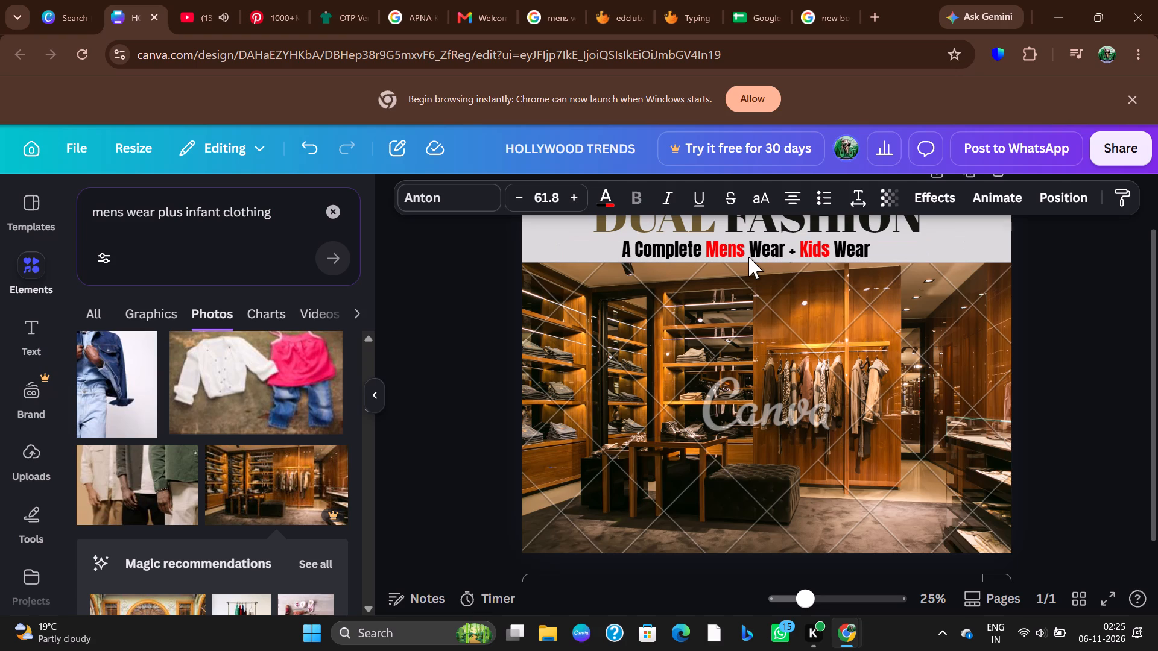
key(Up)
key(Up)
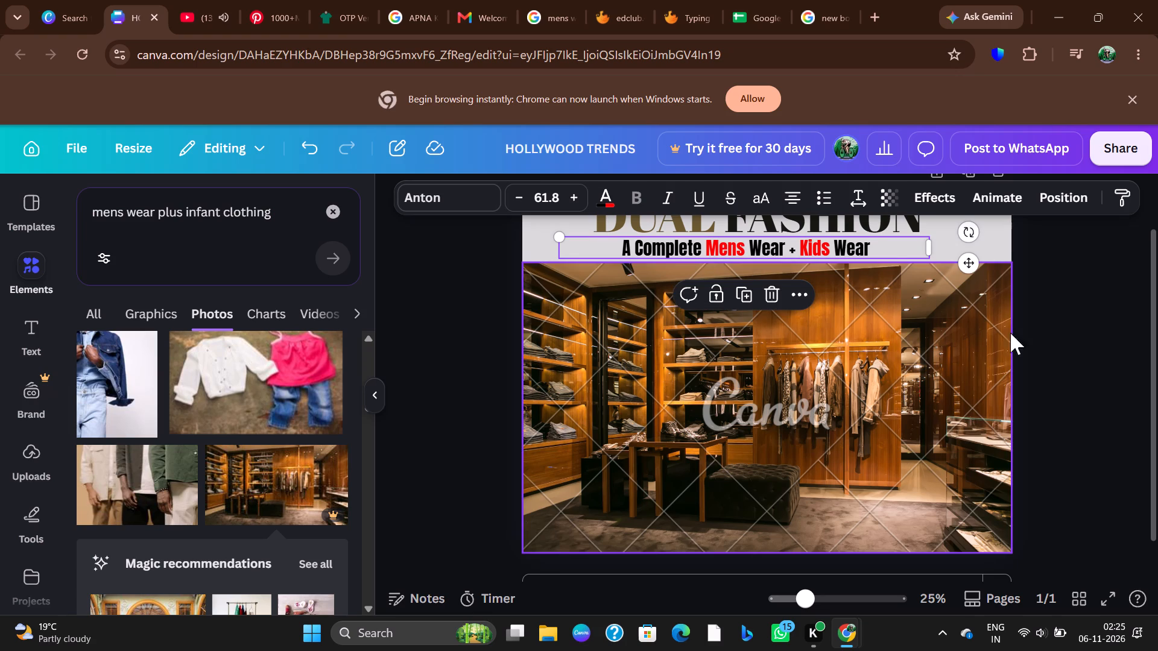
click(1104, 337)
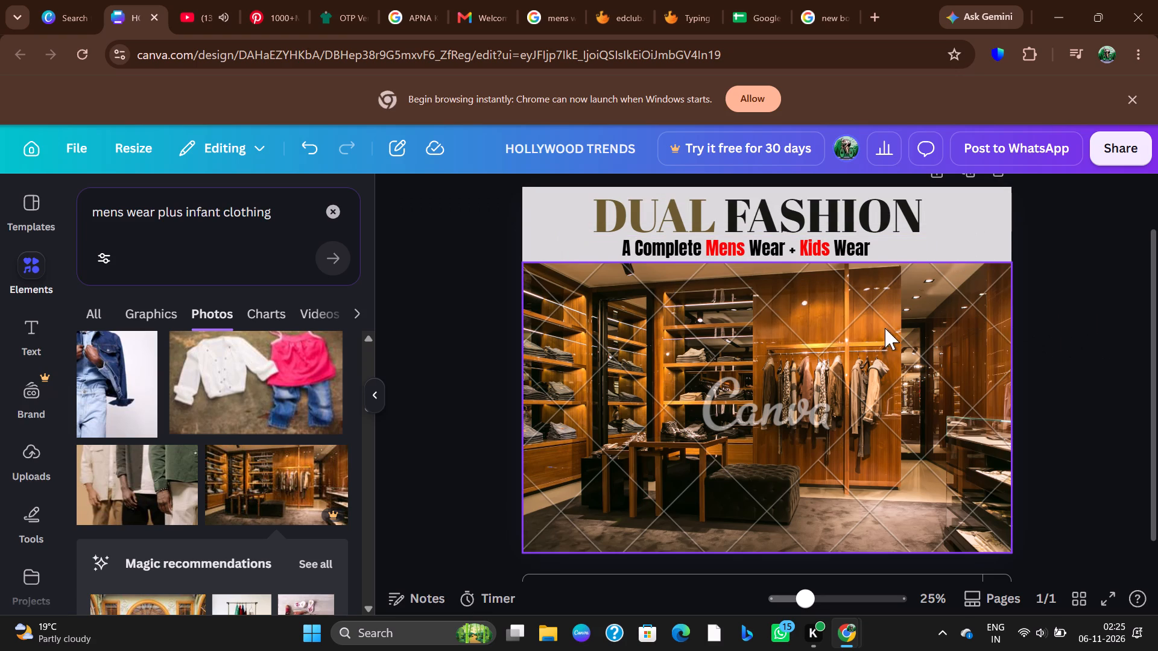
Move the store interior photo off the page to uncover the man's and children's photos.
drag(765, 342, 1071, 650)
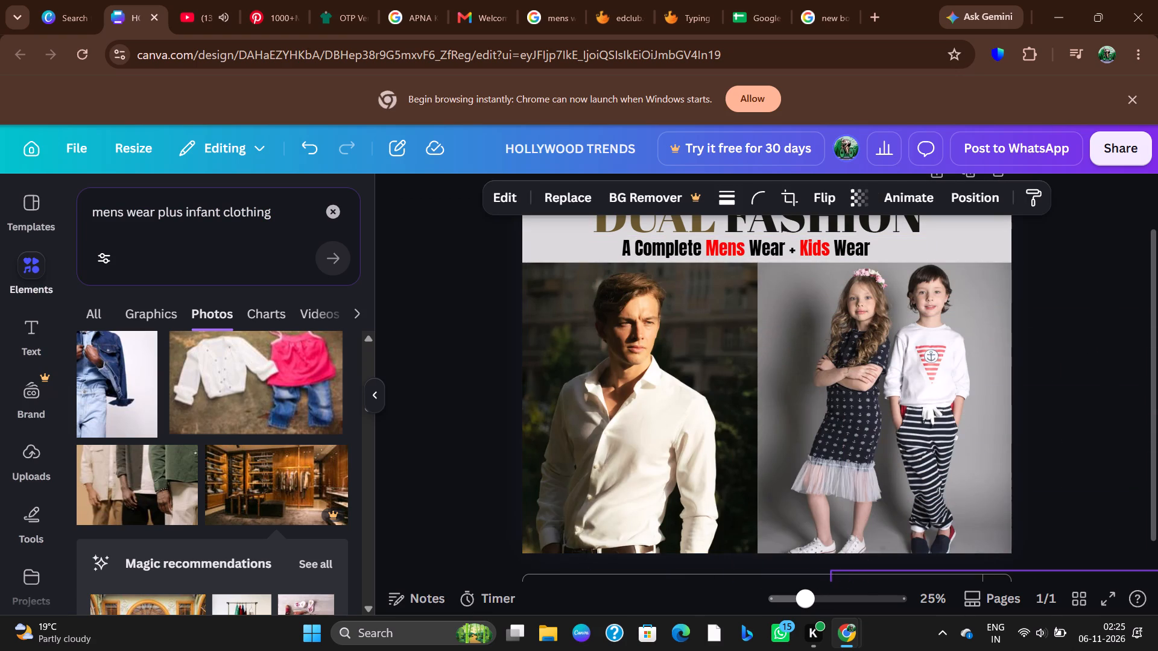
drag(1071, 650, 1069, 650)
Find Pinterest through a web search in a new browser tab and open its site.
click(880, 13)
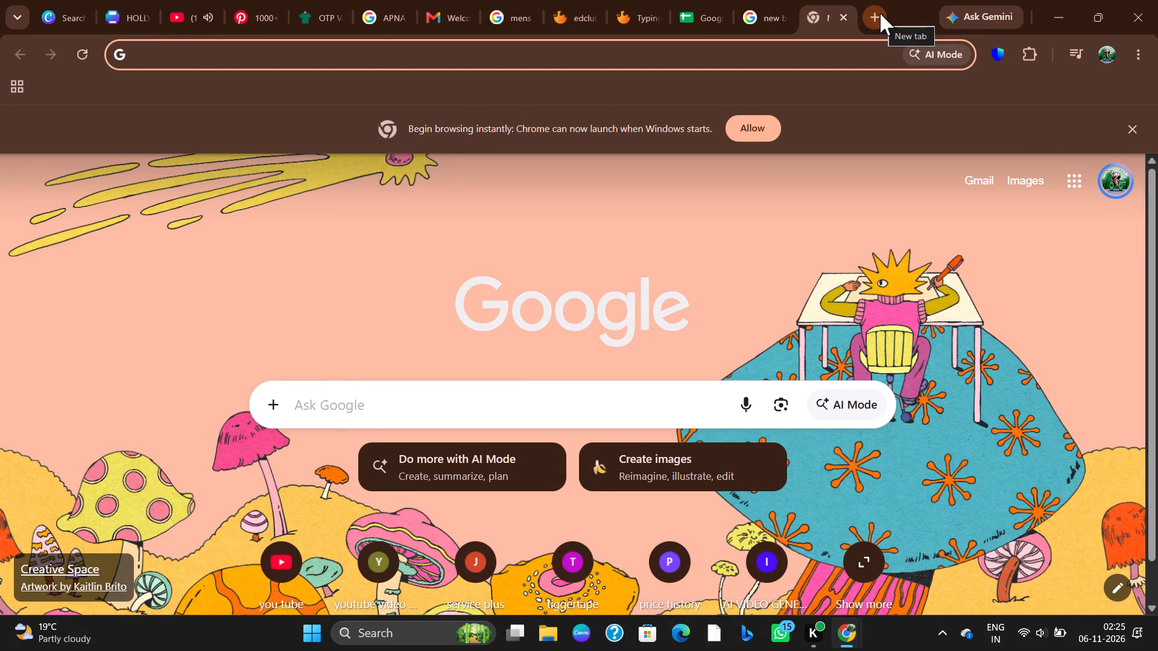
text(pintrd)
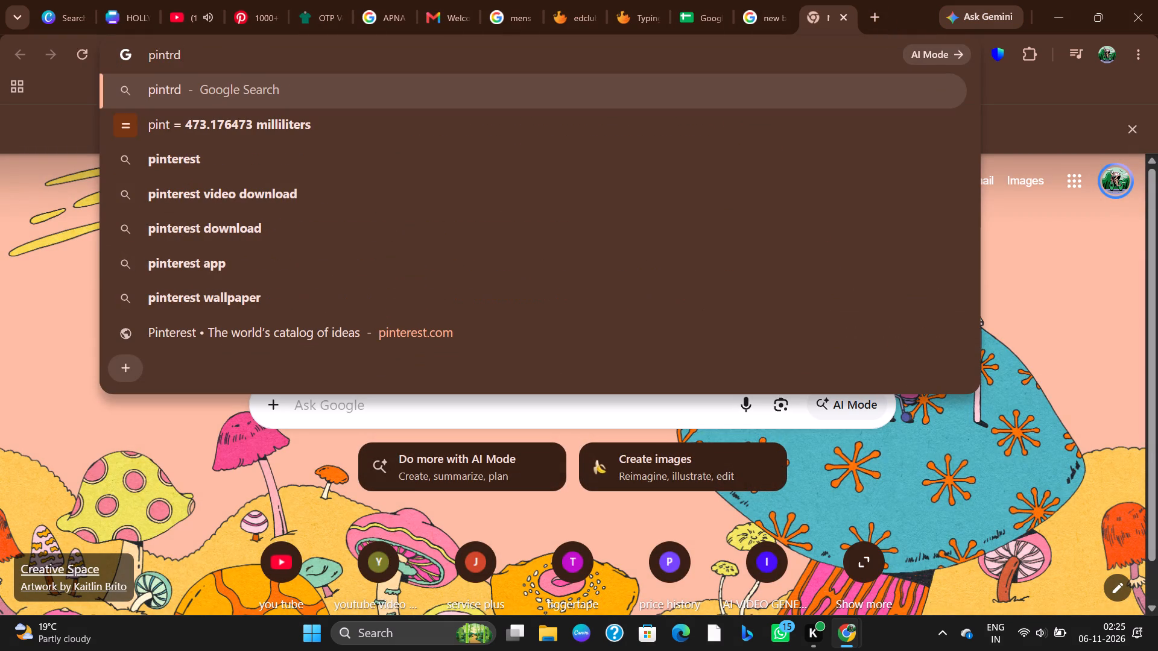
key(BackSpace)
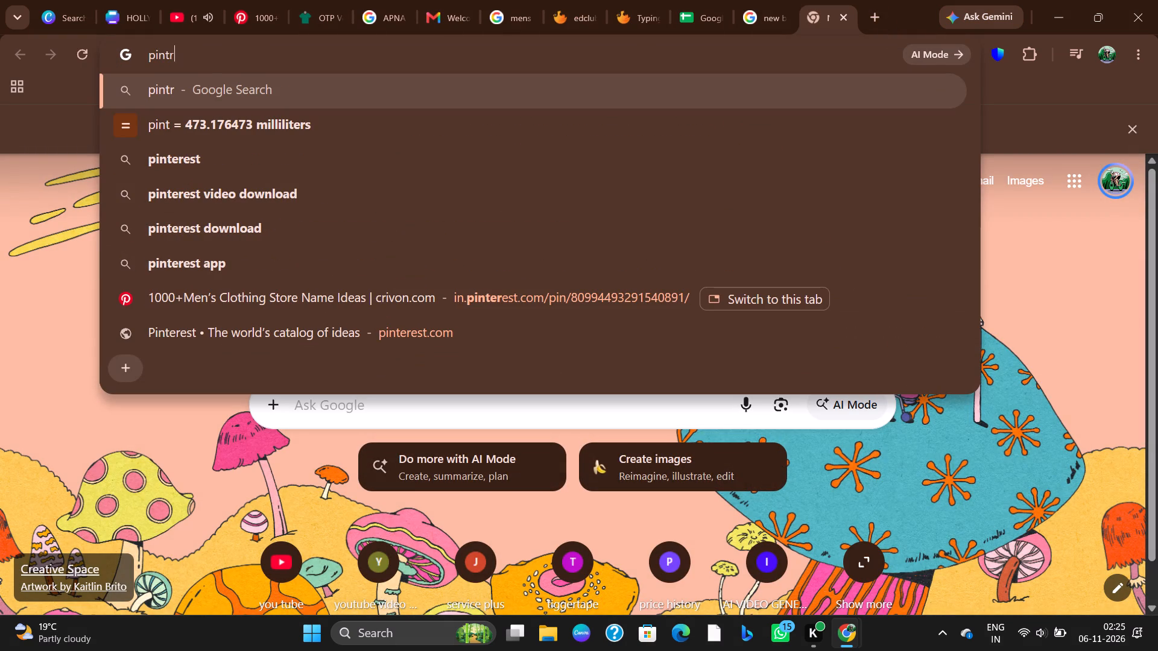
text(rest)
key(space)
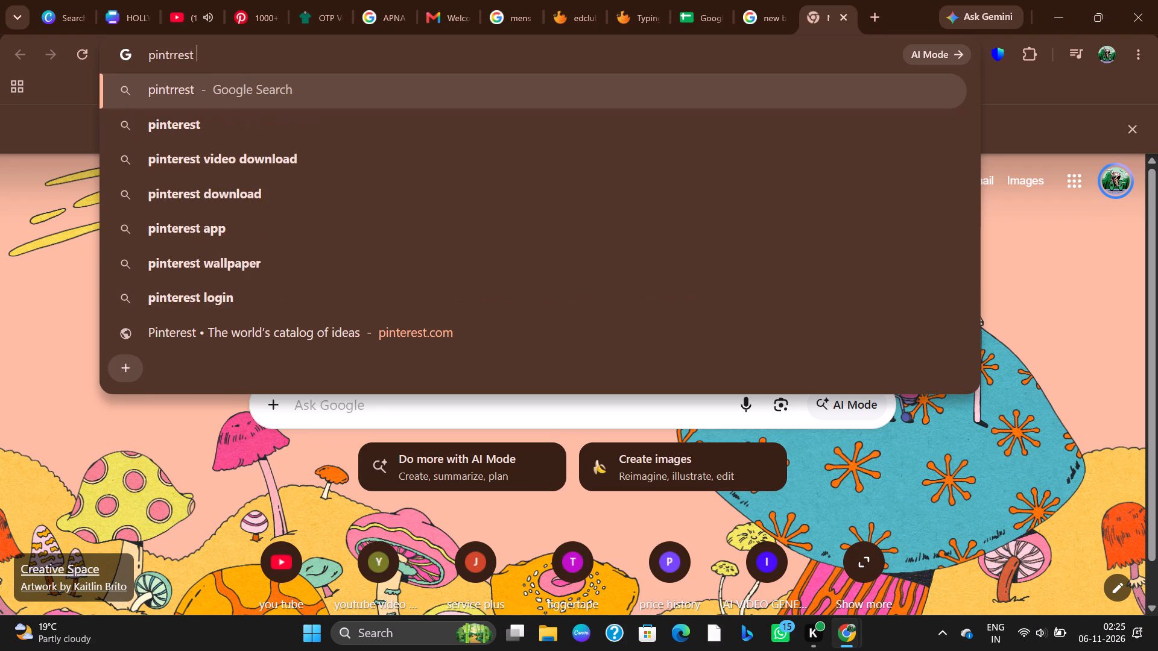
key(Return)
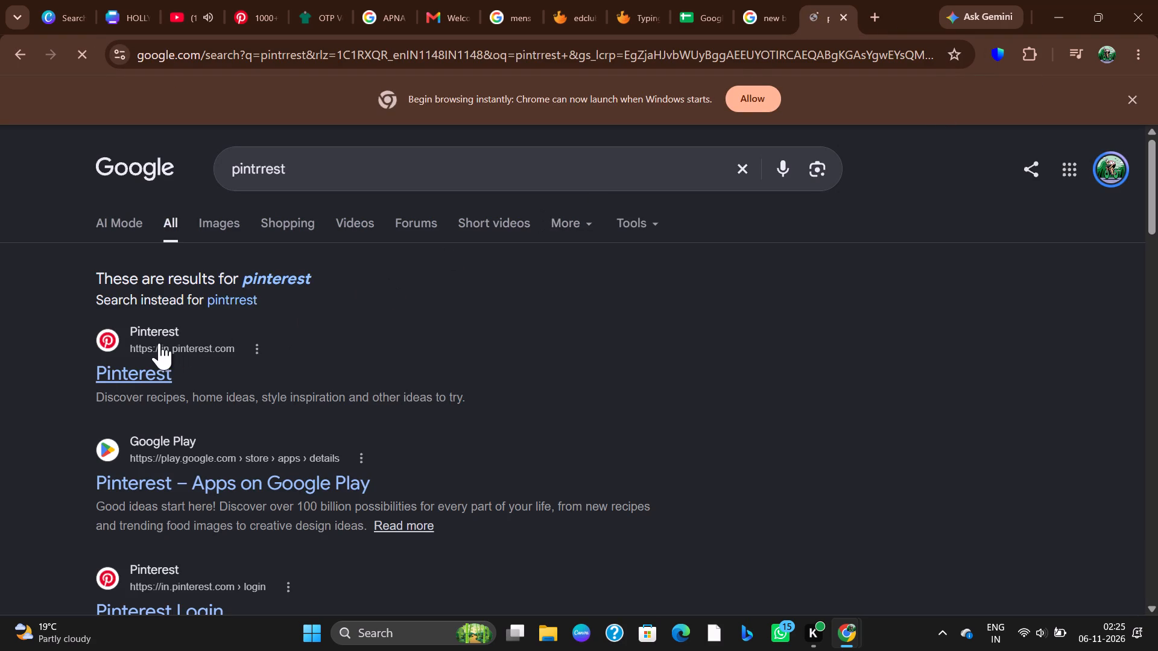
click(154, 341)
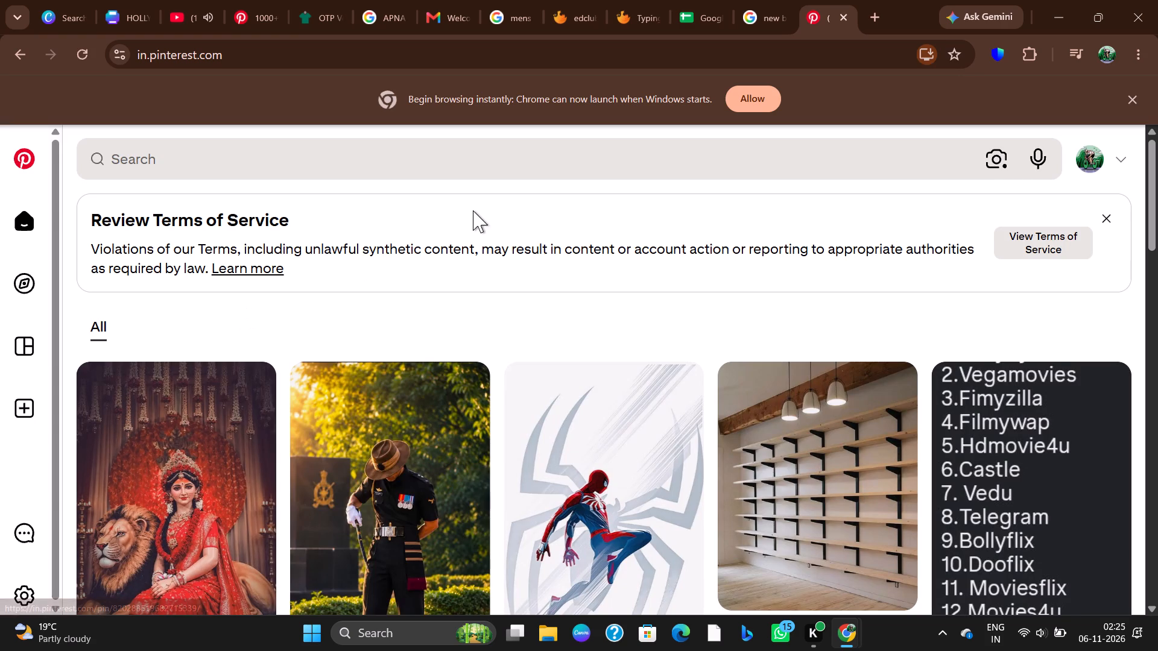
Rerun the recent Pinterest search for shirt display.
click(395, 165)
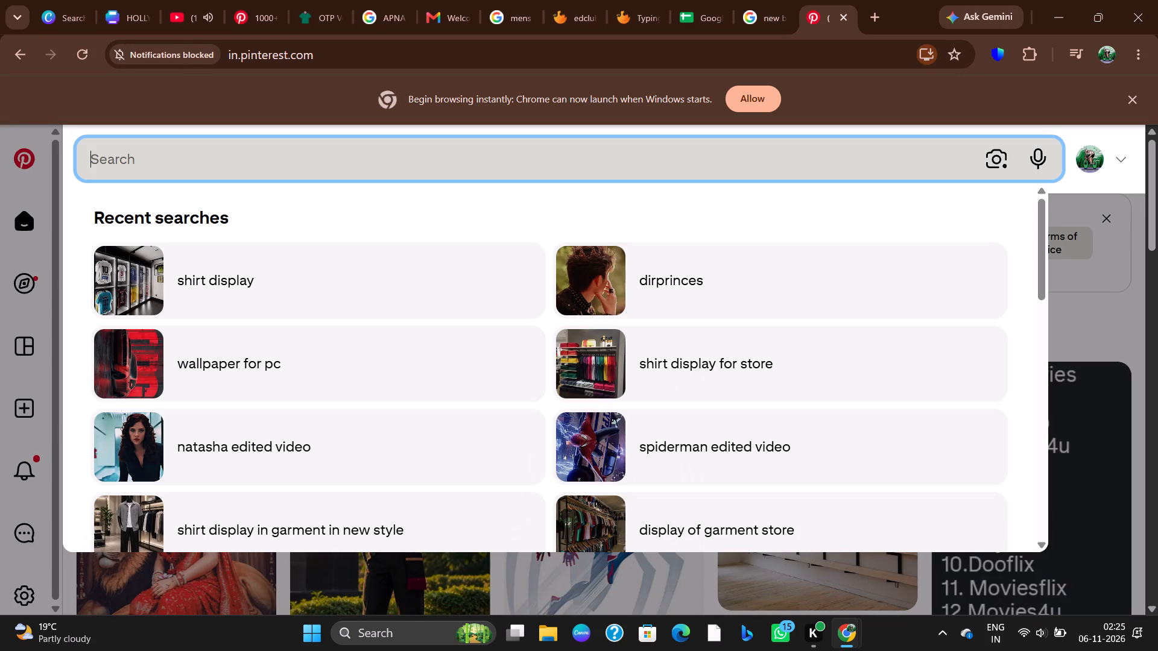
click(247, 279)
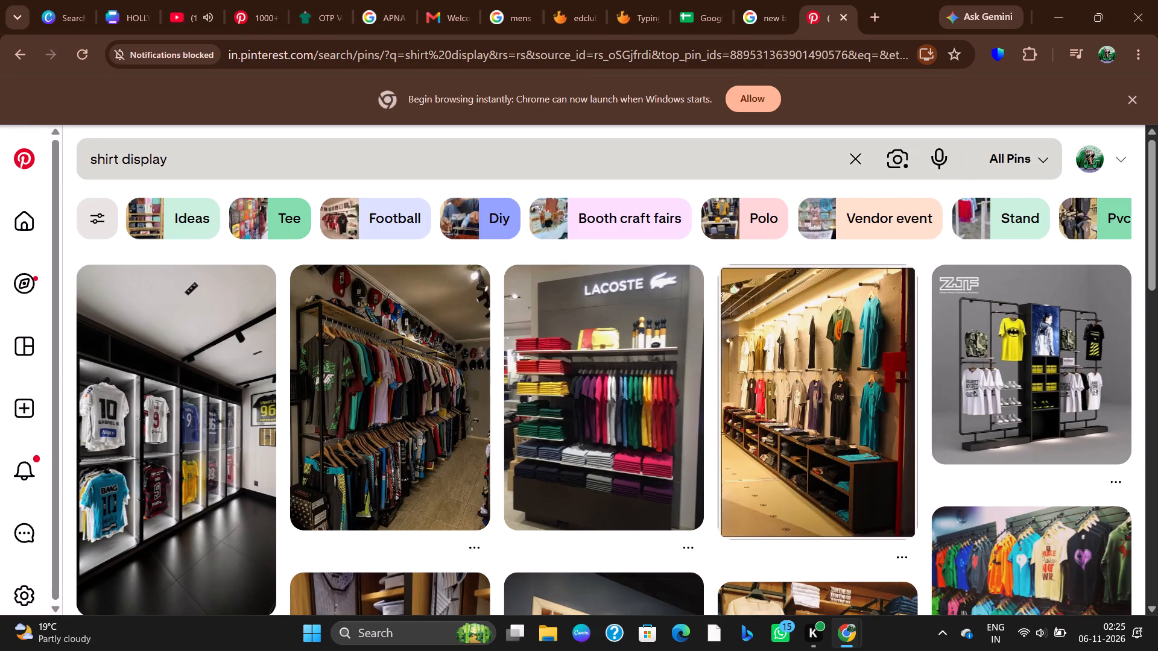
Replace the Pinterest search text with "shop wide angle" and run the search.
click(209, 157)
key(BackSpace)
key(BackSpace)
key(BackSpace)
key(BackSpace)
key(BackSpace)
key(BackSpace)
key(BackSpace)
key(BackSpace)
key(BackSpace)
key(BackSpace)
key(BackSpace)
key(BackSpace)
key(BackSpace)
key(BackSpace)
key(BackSpace)
key(BackSpace)
key(BackSpace)
key(BackSpace)
key(BackSpace)
key(BackSpace)
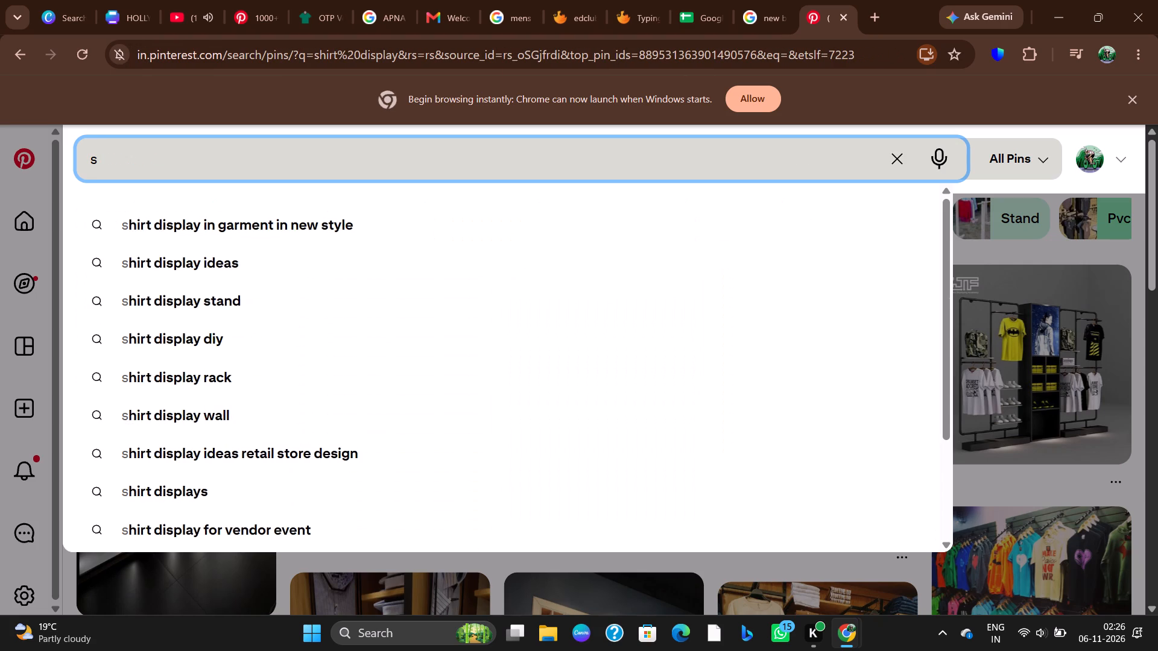
text(shop)
key(space)
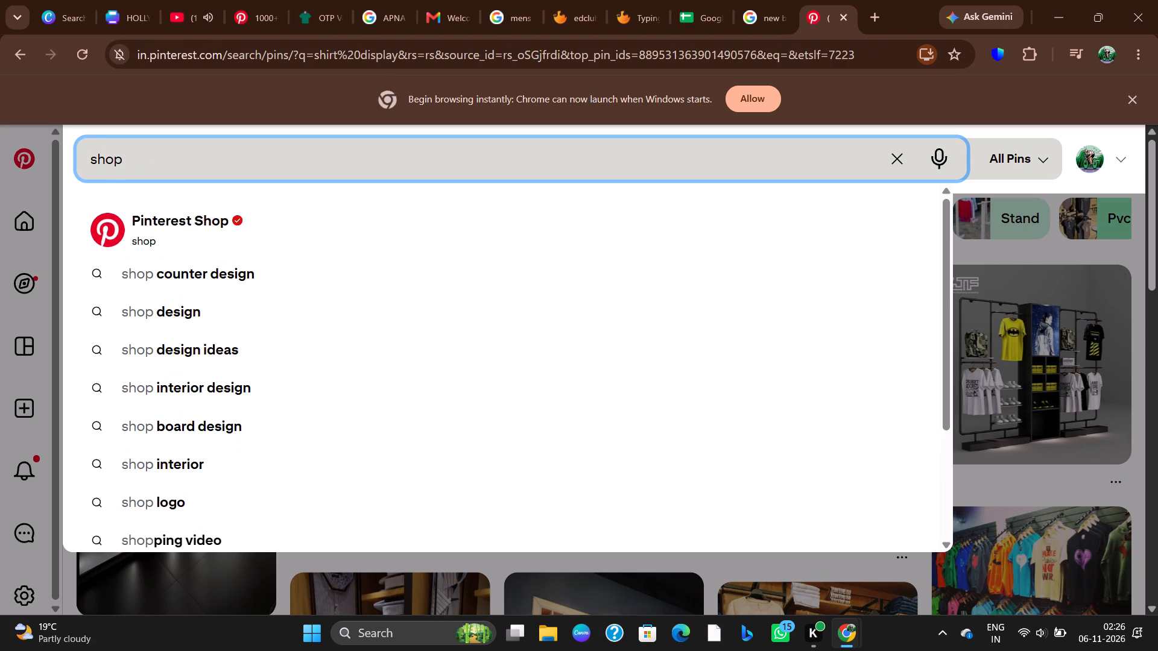
text(wide an)
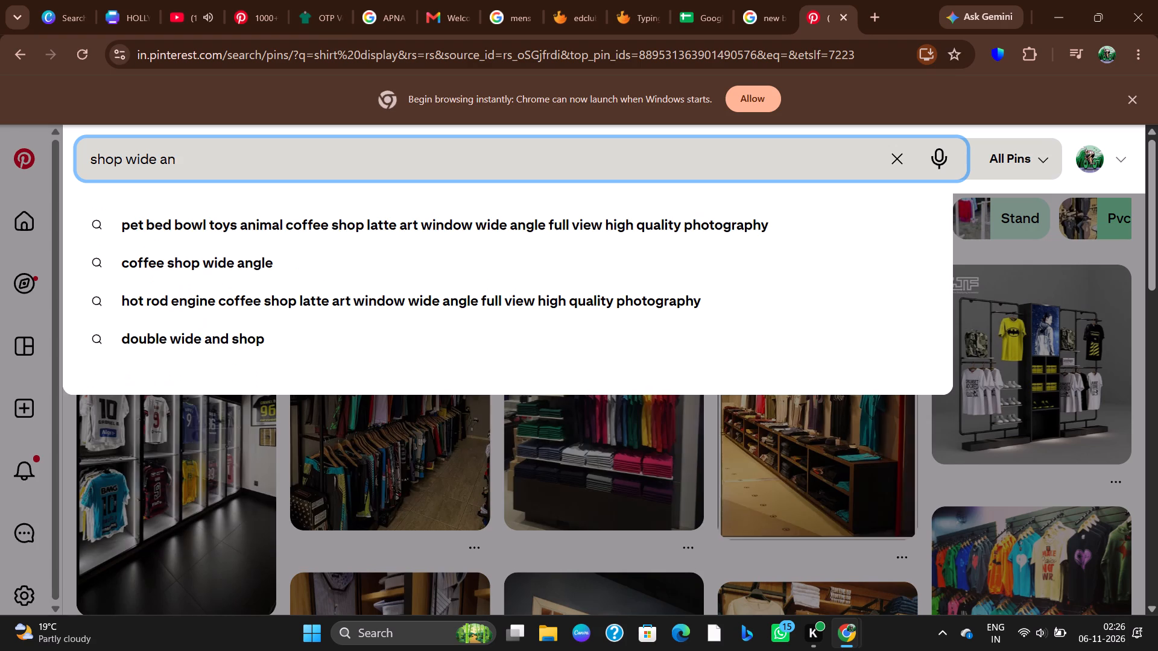
text(gle)
key(Return)
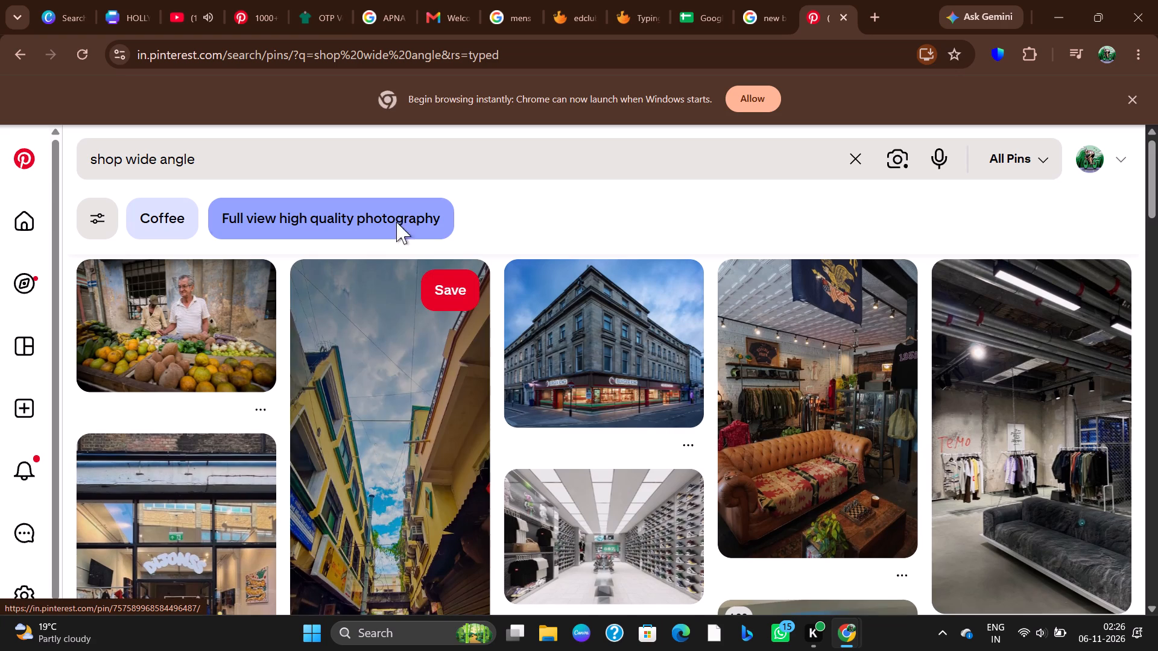
Extend the Pinterest search to "garment shop wide angle" and run it.
click(93, 162)
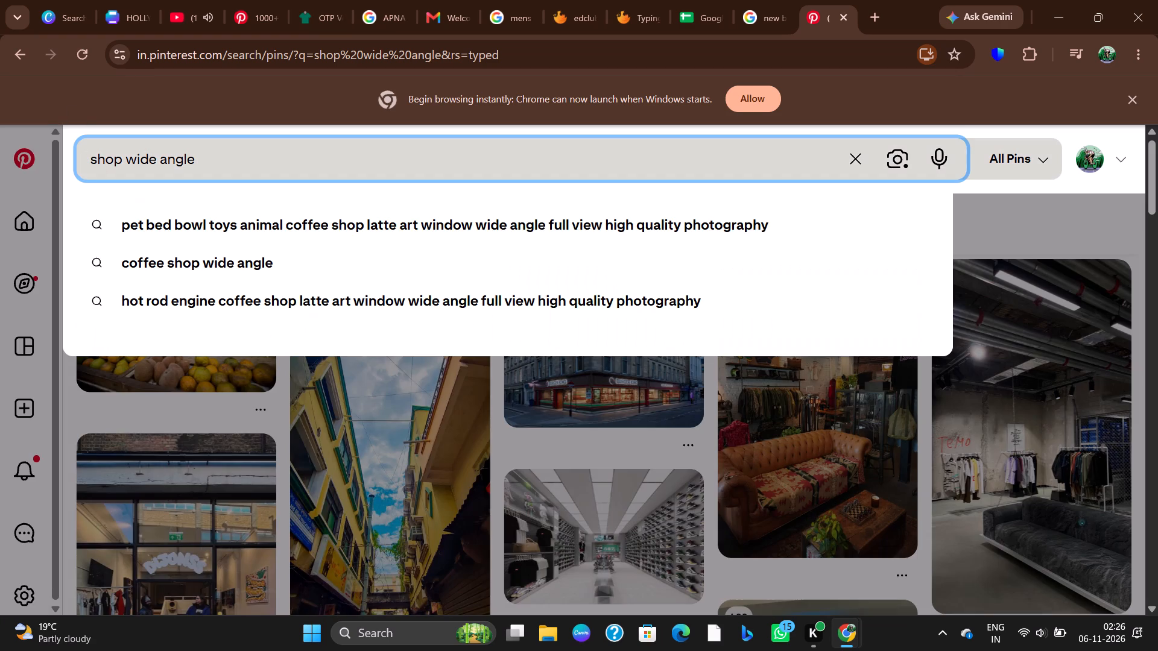
text(garment)
key(space)
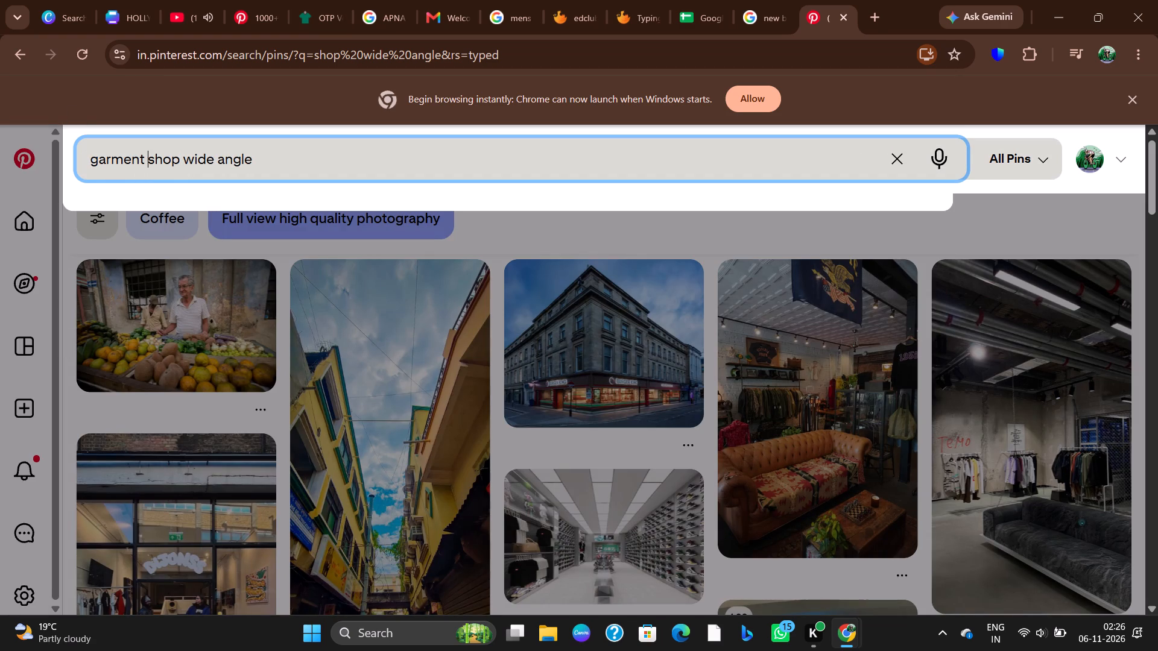
key(Return)
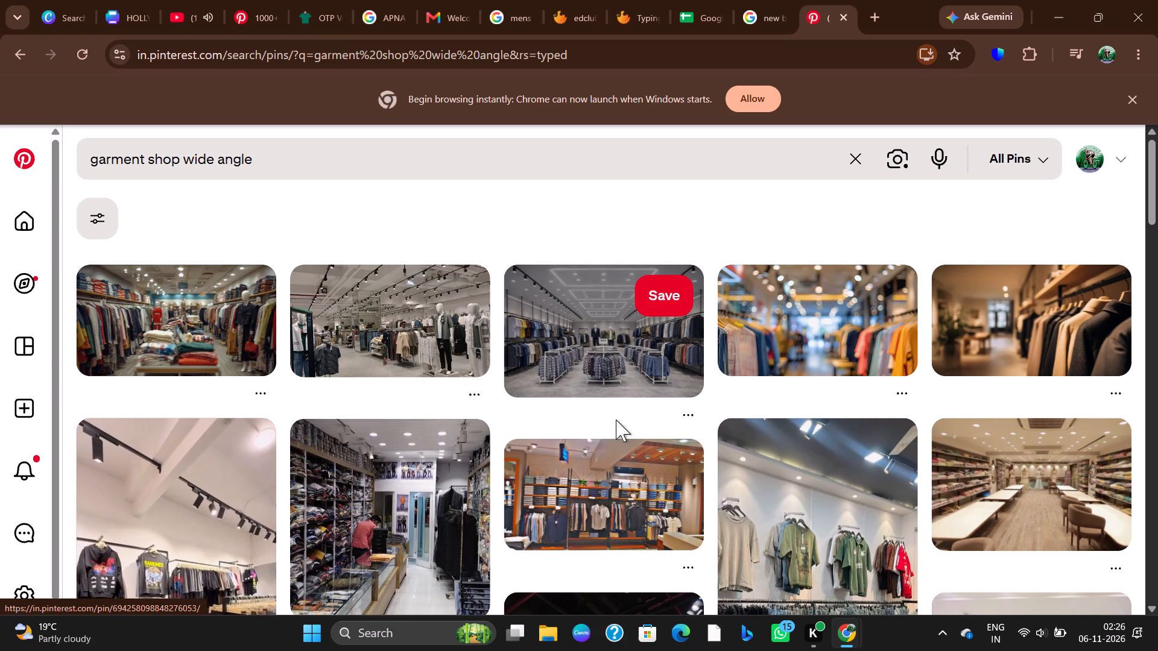
Open the pin showing coats on a rack in a warmly lit, blurred shop and copy its image.
scroll(691, 497, down, 1)
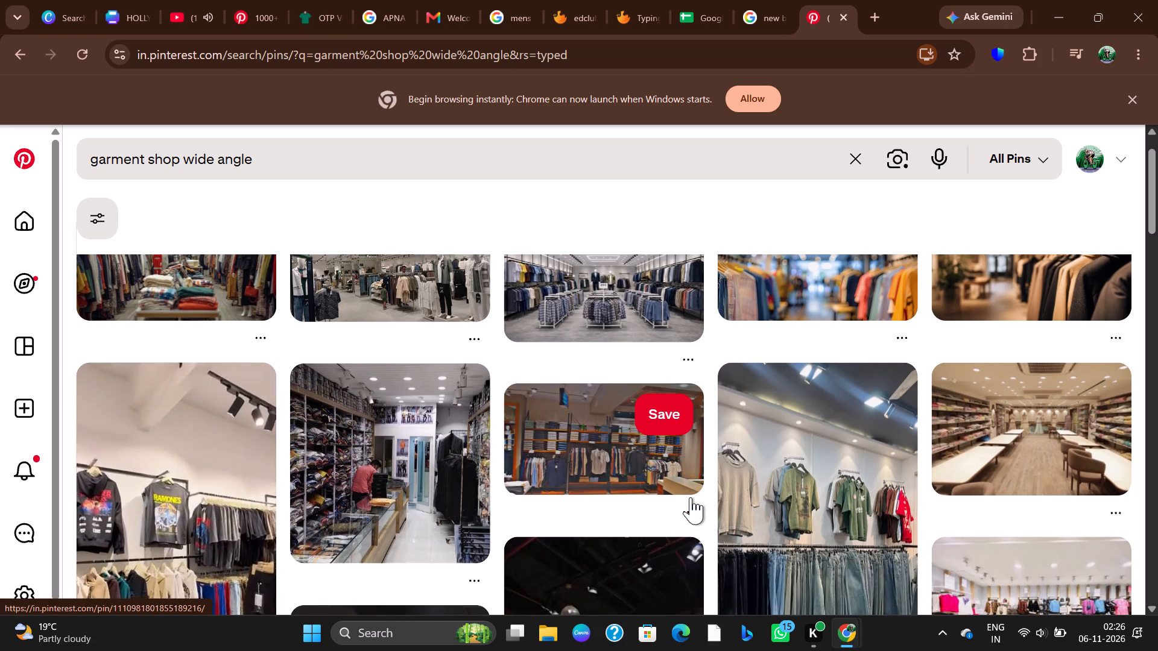
scroll(691, 497, down, 1)
scroll(691, 497, up, 1)
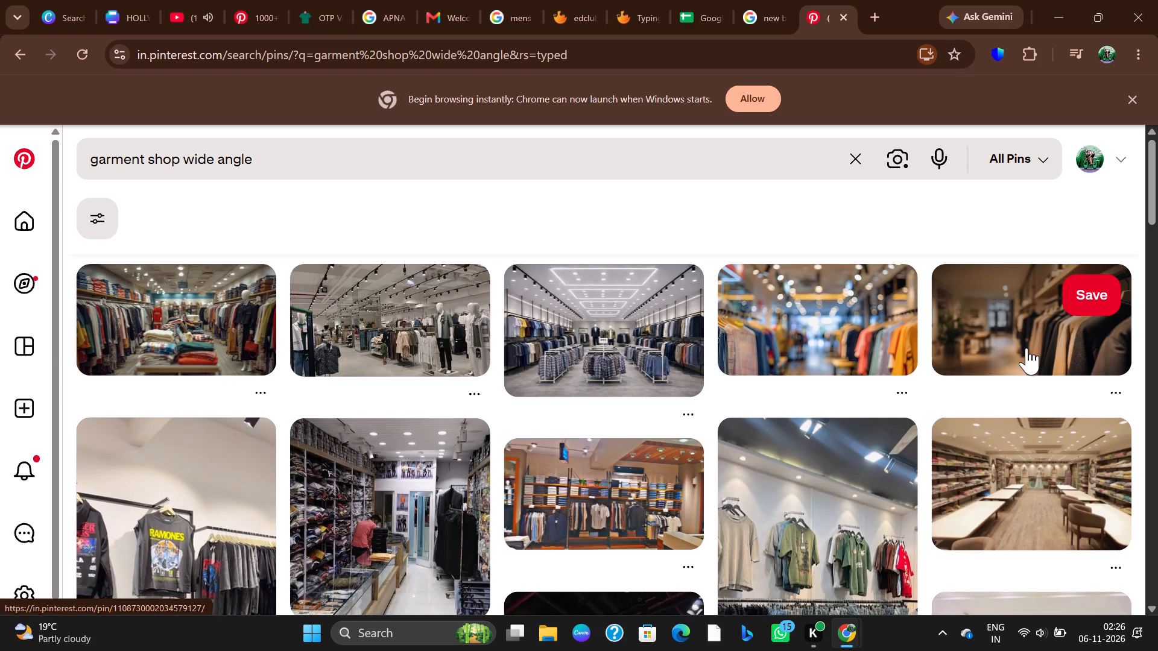
click(1002, 317)
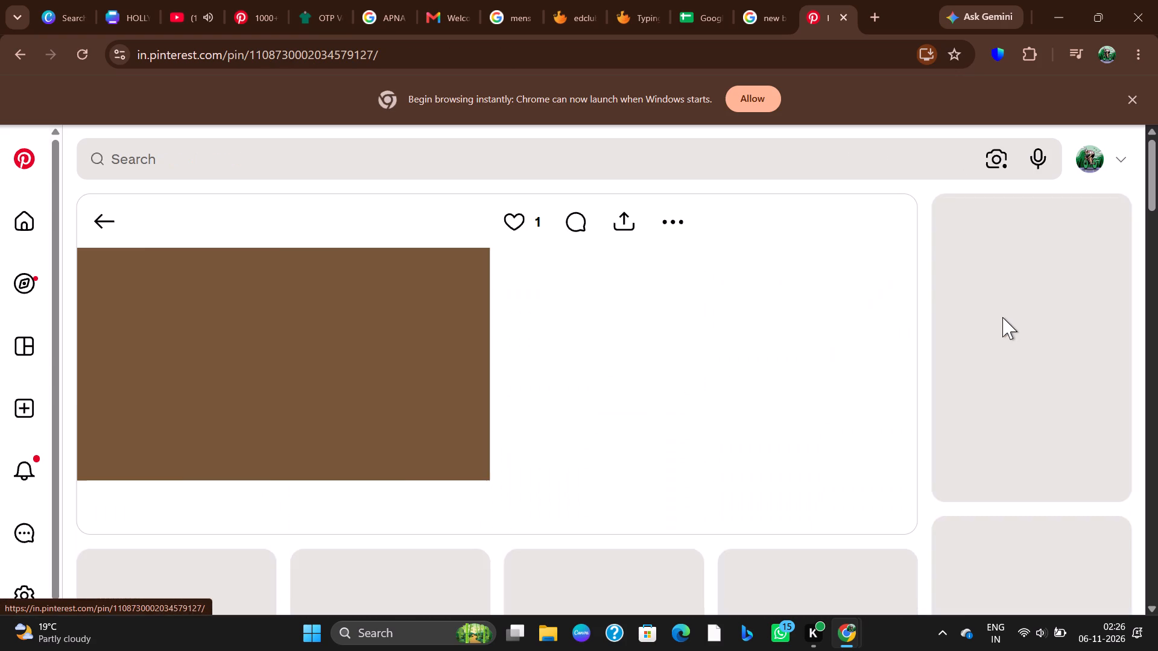
right_click(375, 370)
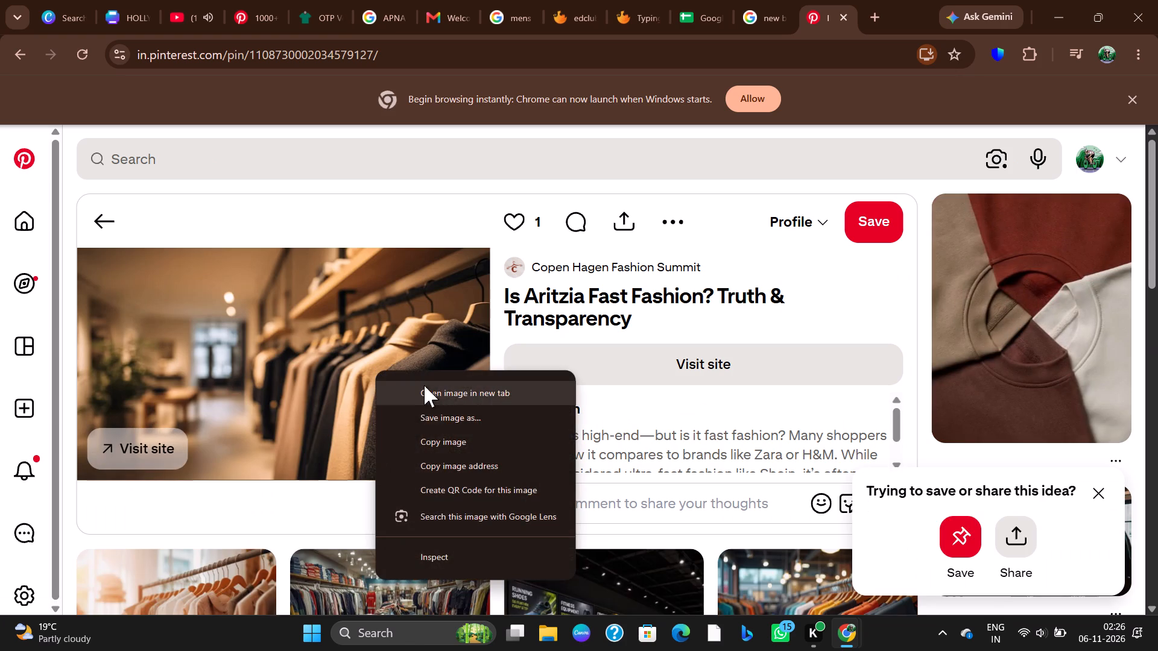
click(429, 447)
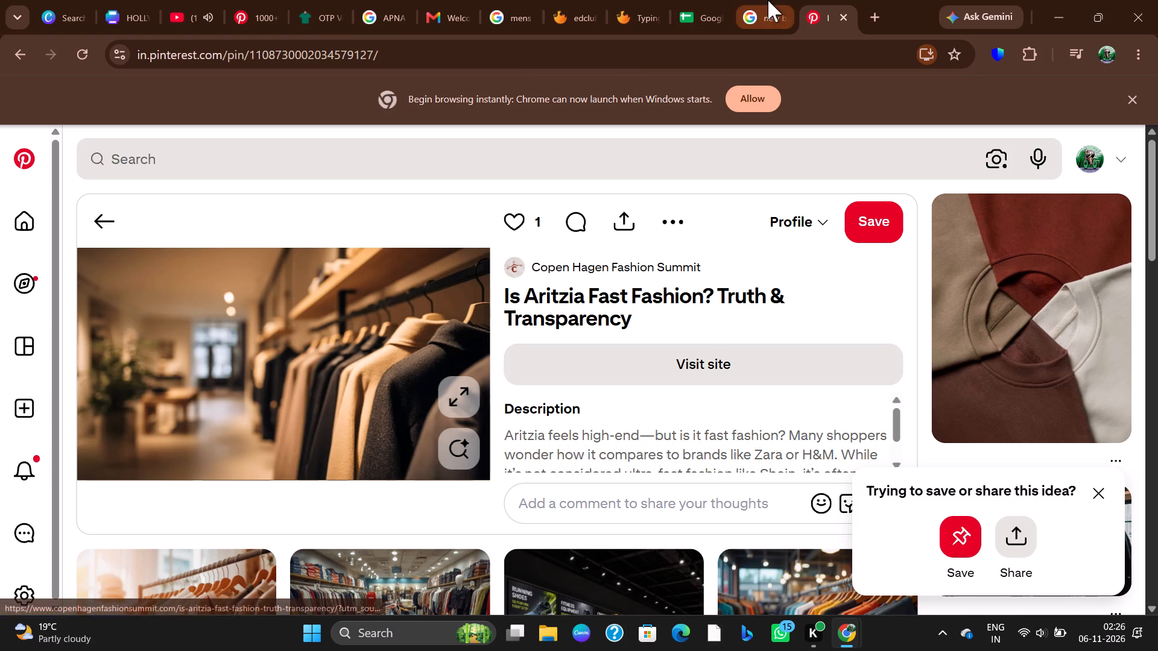
Return to the HOLLYWOOD TRENDS design and move the man's and children's photos off the page.
click(124, 2)
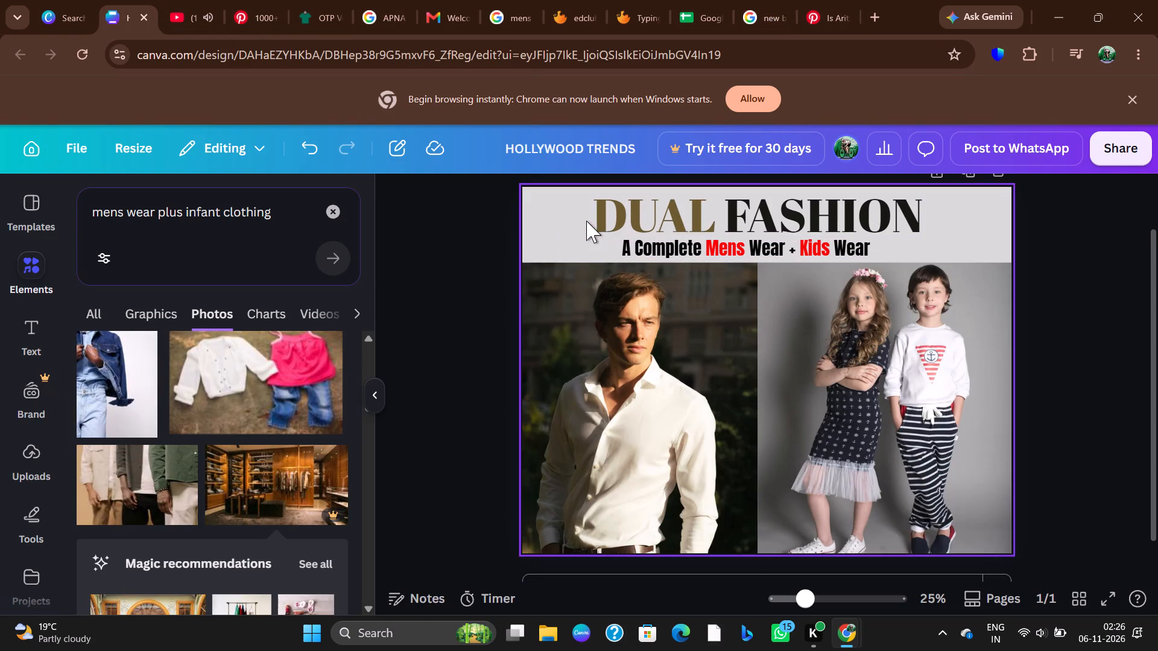
right_click(736, 353)
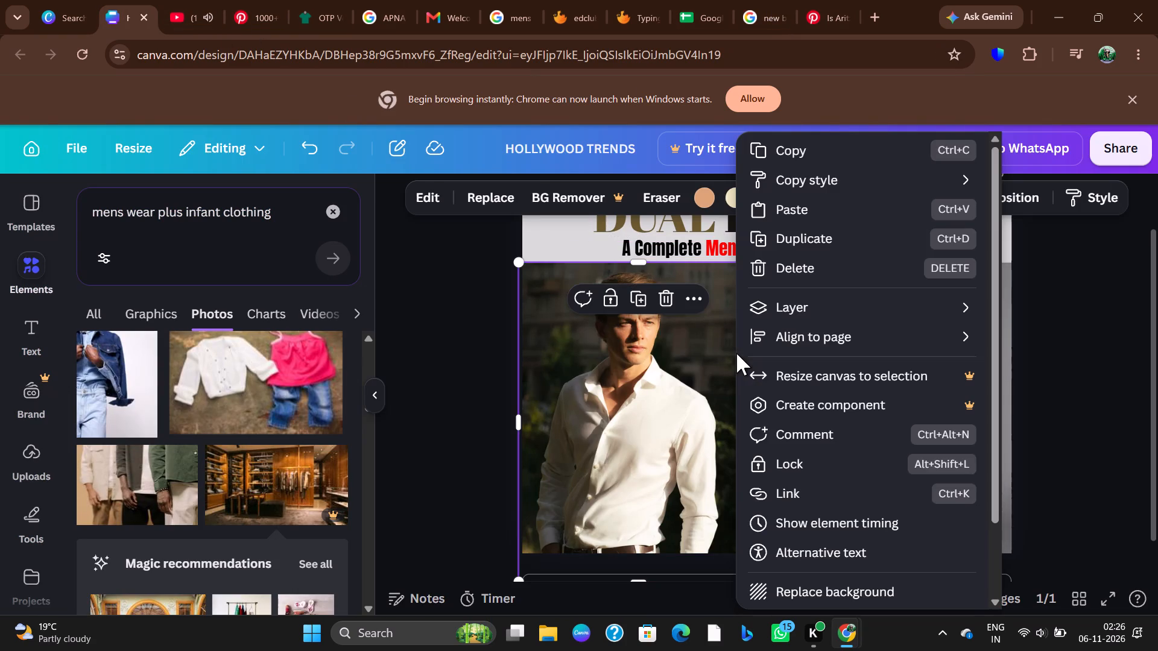
click(465, 304)
drag(599, 330, 417, 400)
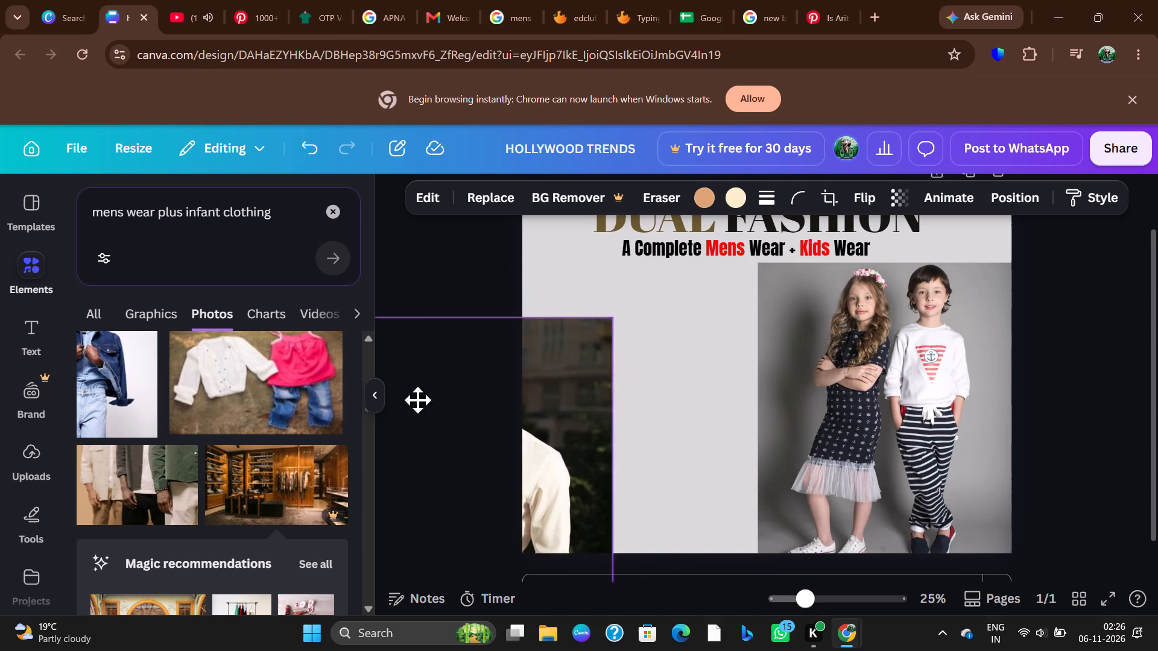
drag(417, 400, 270, 456)
drag(888, 356, 1157, 514)
Paste the copied coat-rack image onto the page, allowing the site clipboard access.
right_click(843, 455)
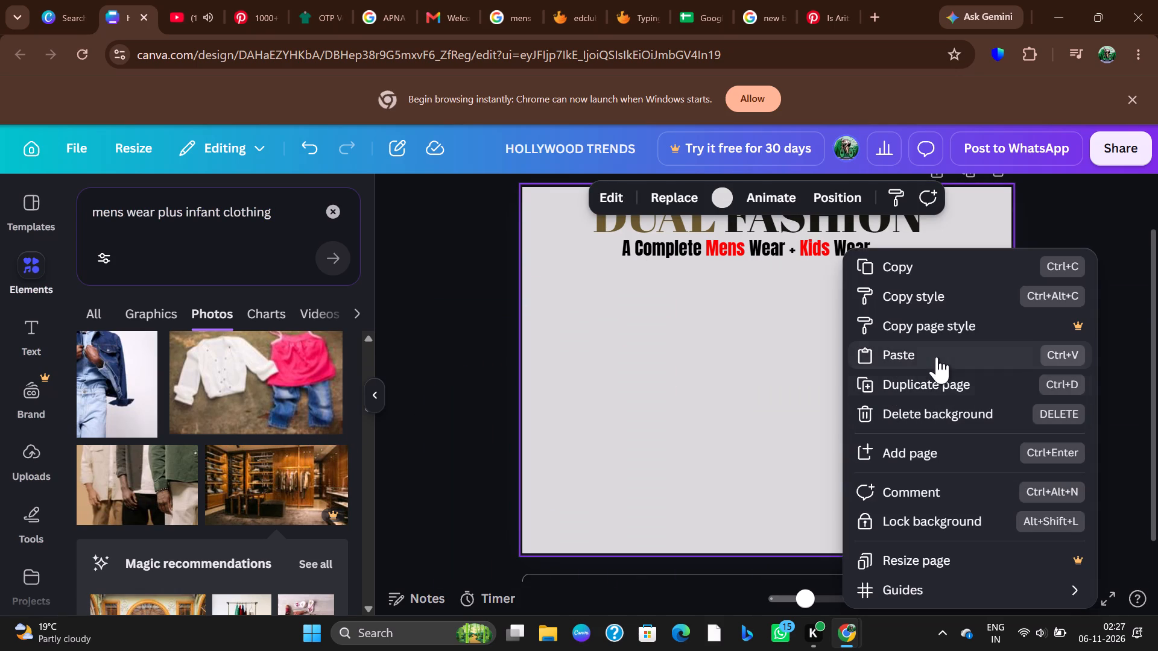
click(917, 344)
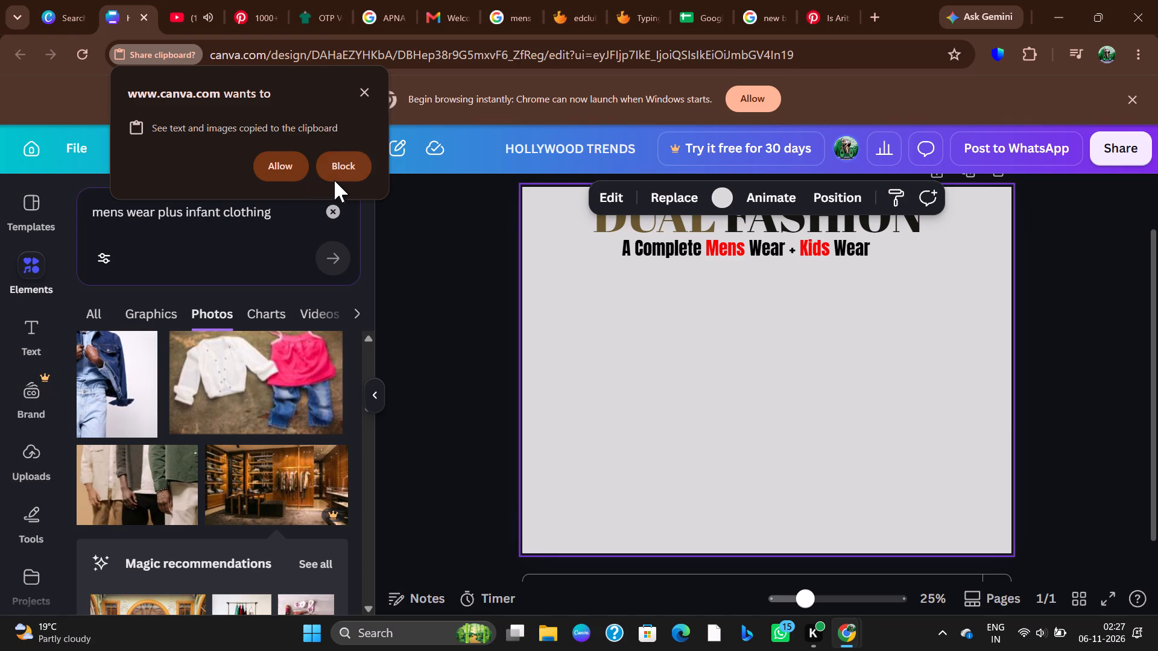
click(280, 168)
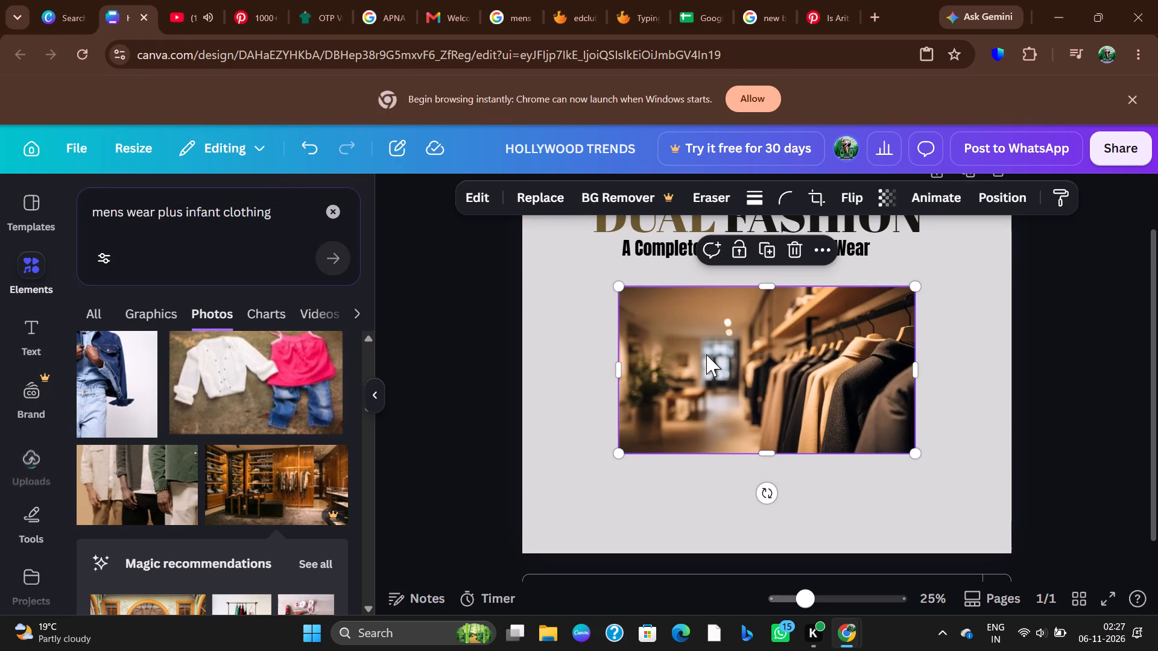
Align the coat-rack image with the page's left edge below the subheading and enlarge it to the full page width.
drag(763, 371, 677, 341)
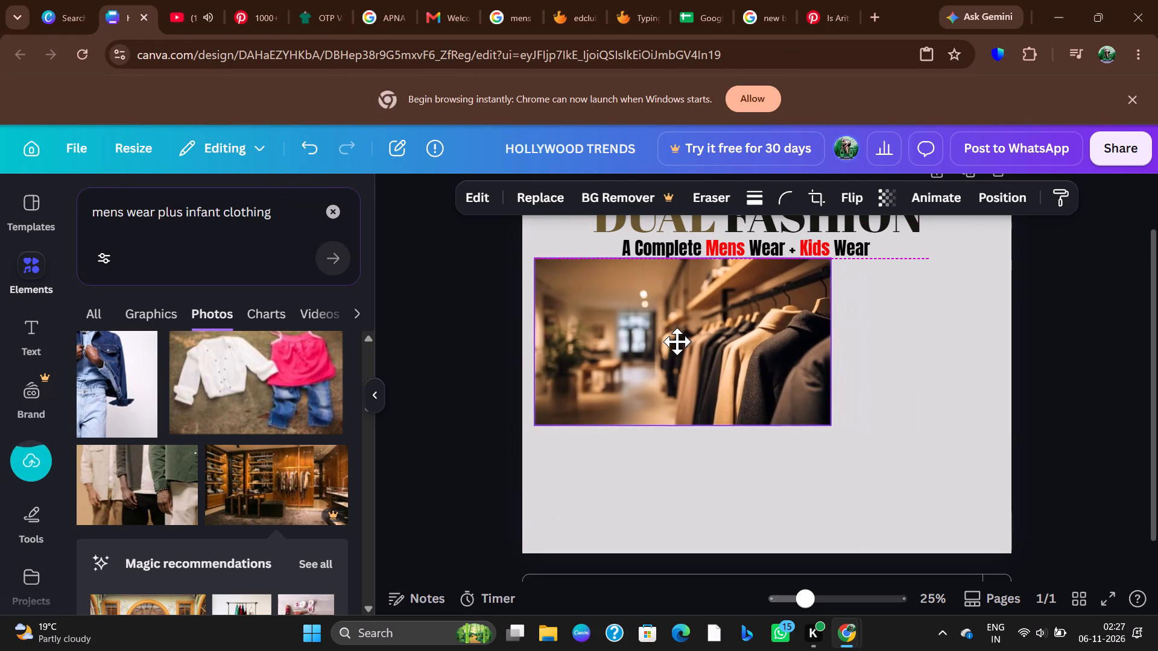
drag(677, 341, 666, 348)
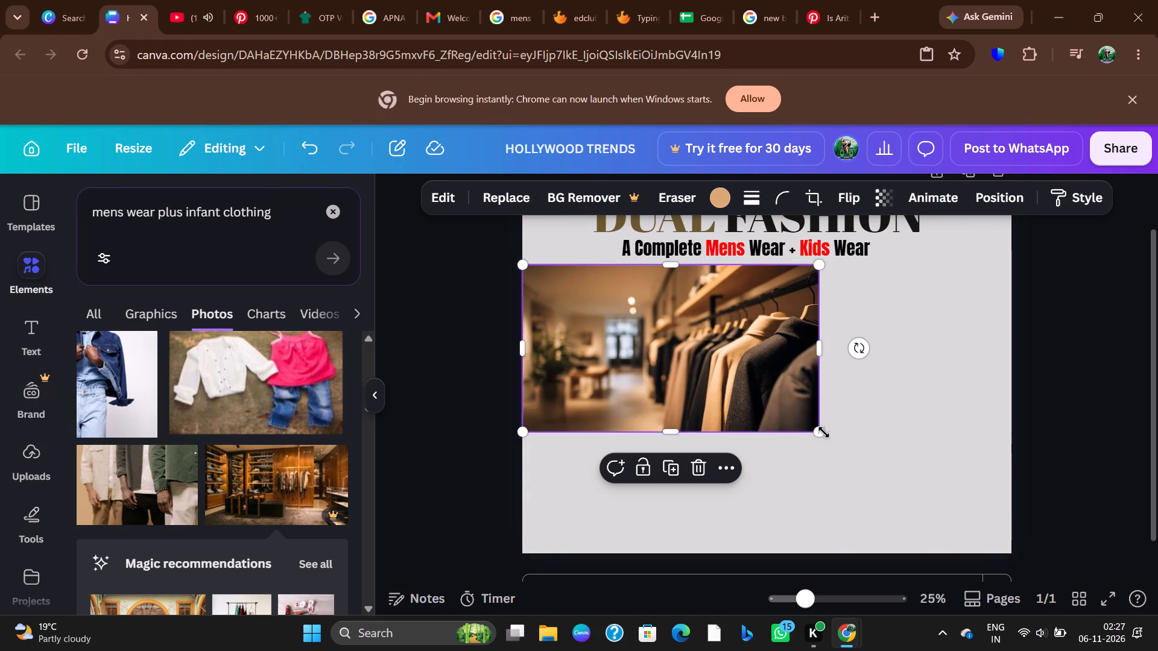
drag(824, 430, 1015, 518)
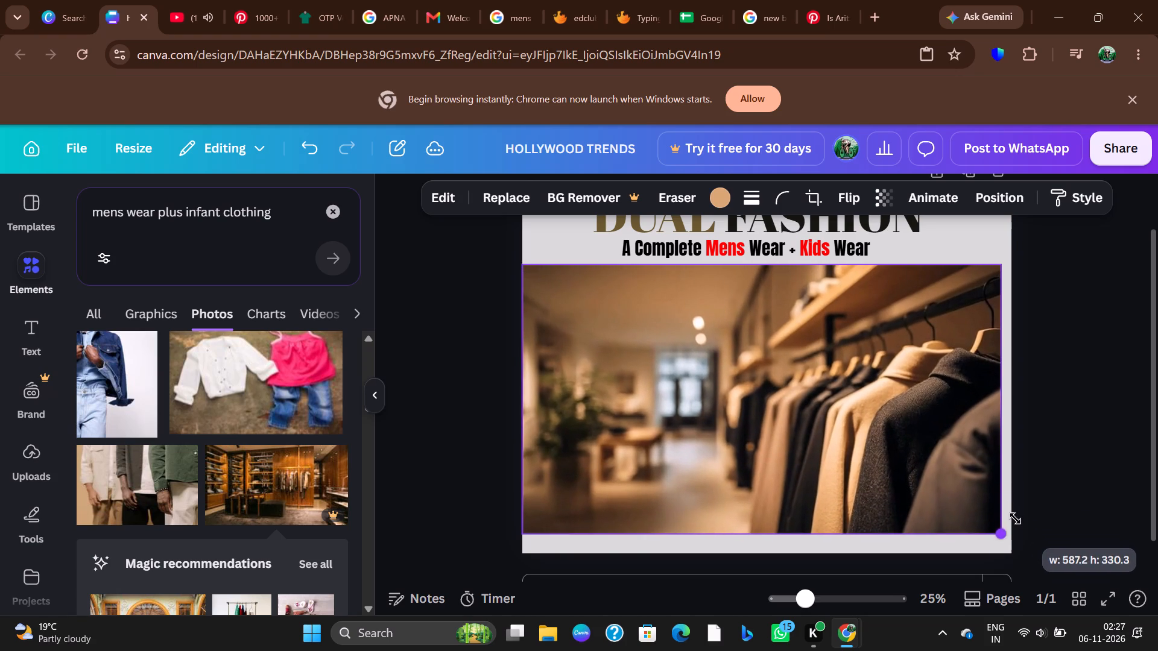
drag(1015, 518, 1024, 524)
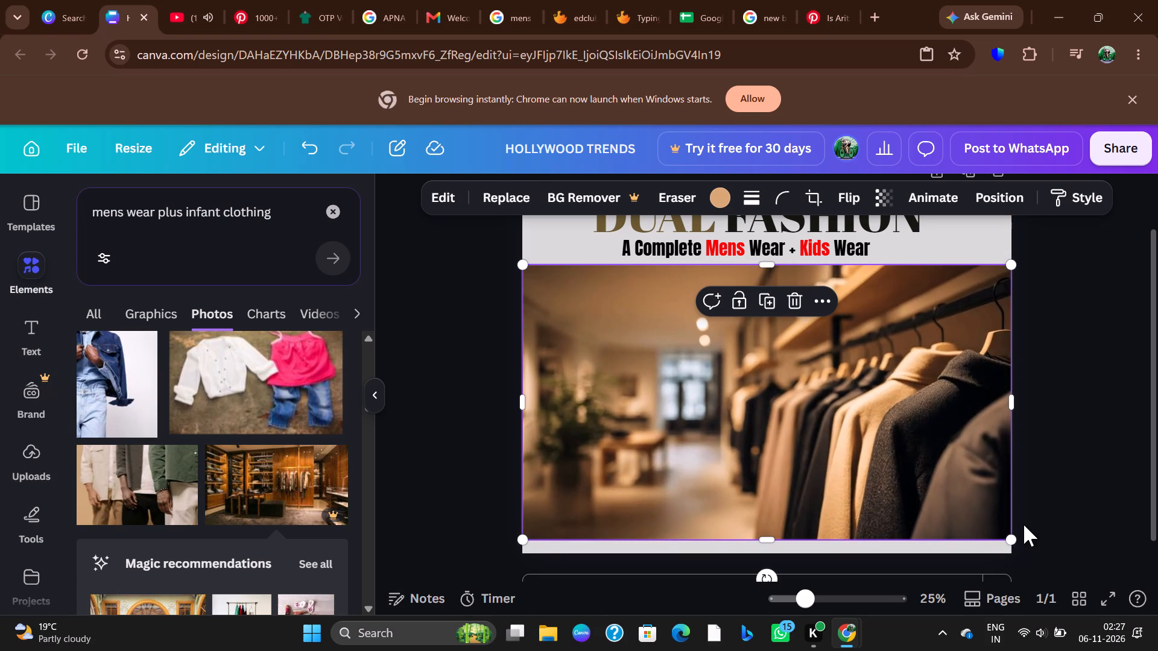
click(1066, 515)
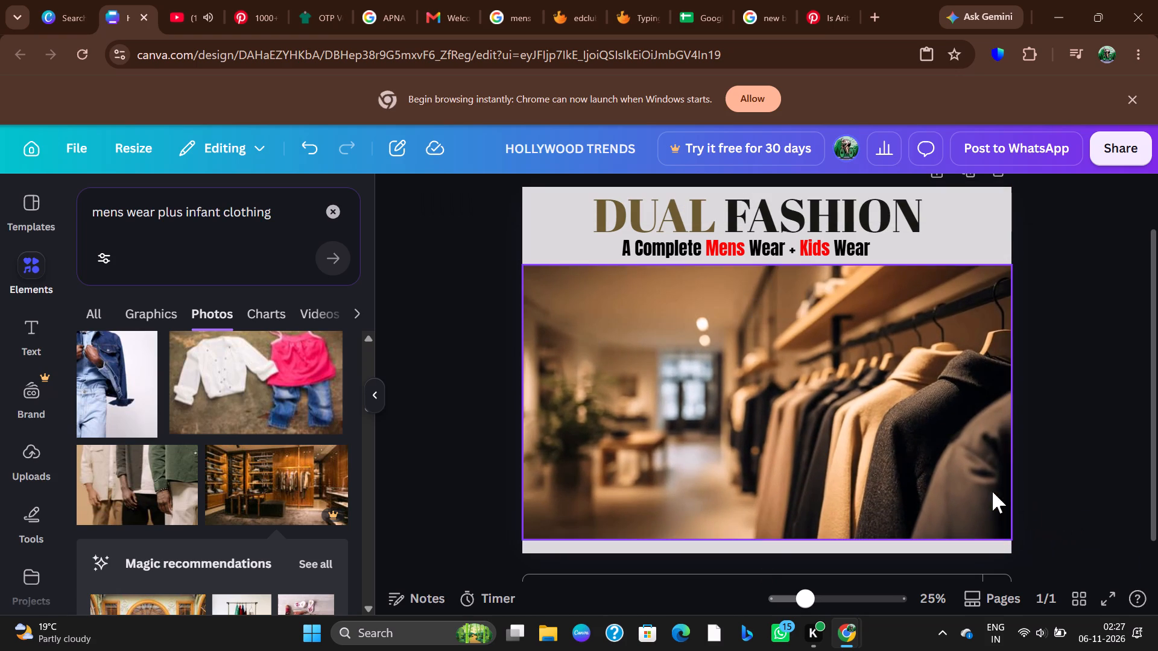
drag(919, 450, 917, 471)
click(917, 471)
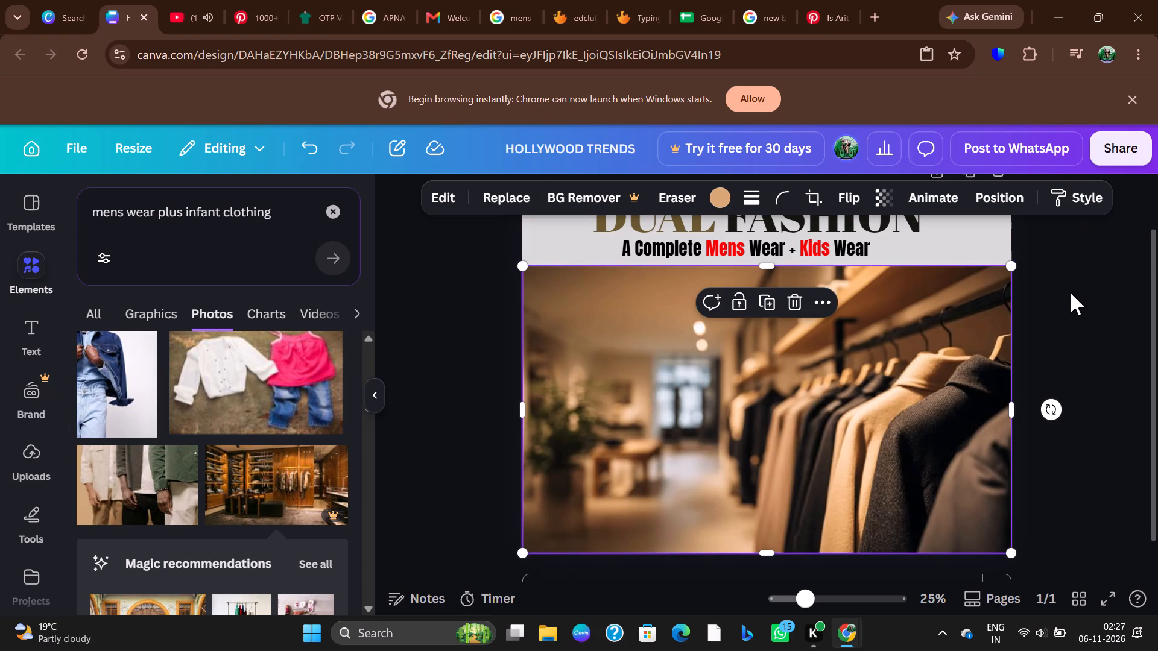
click(1071, 293)
Review the sign's heading and photo layout along with the current photo results.
scroll(903, 339, up, 1)
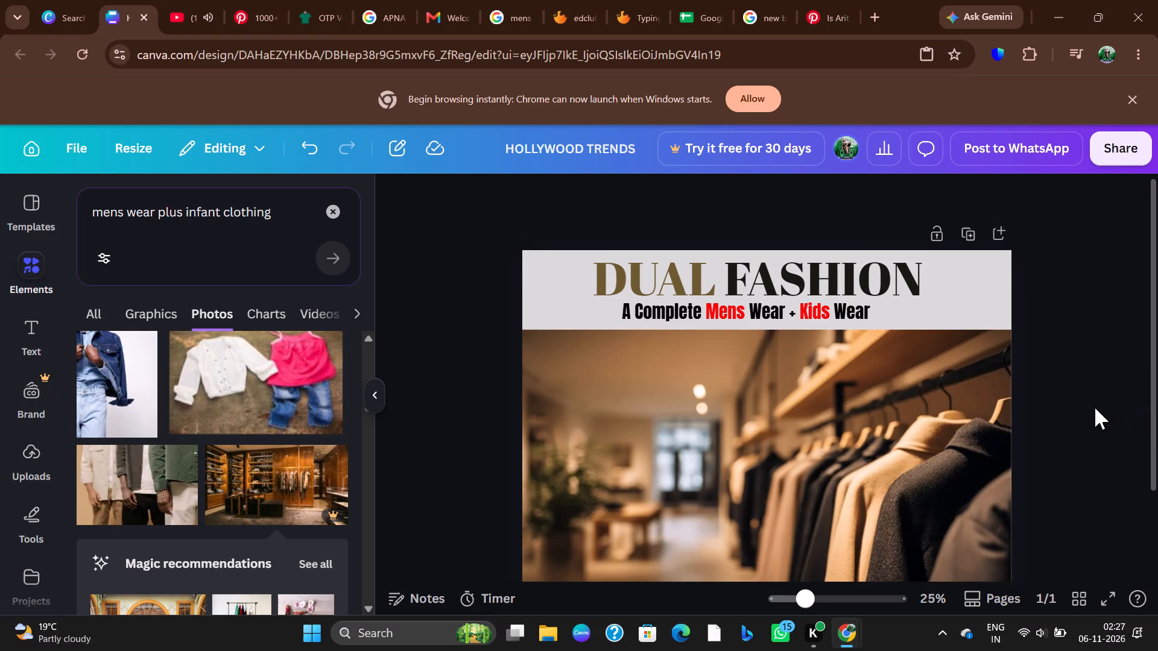
click(1078, 404)
scroll(801, 462, down, 1)
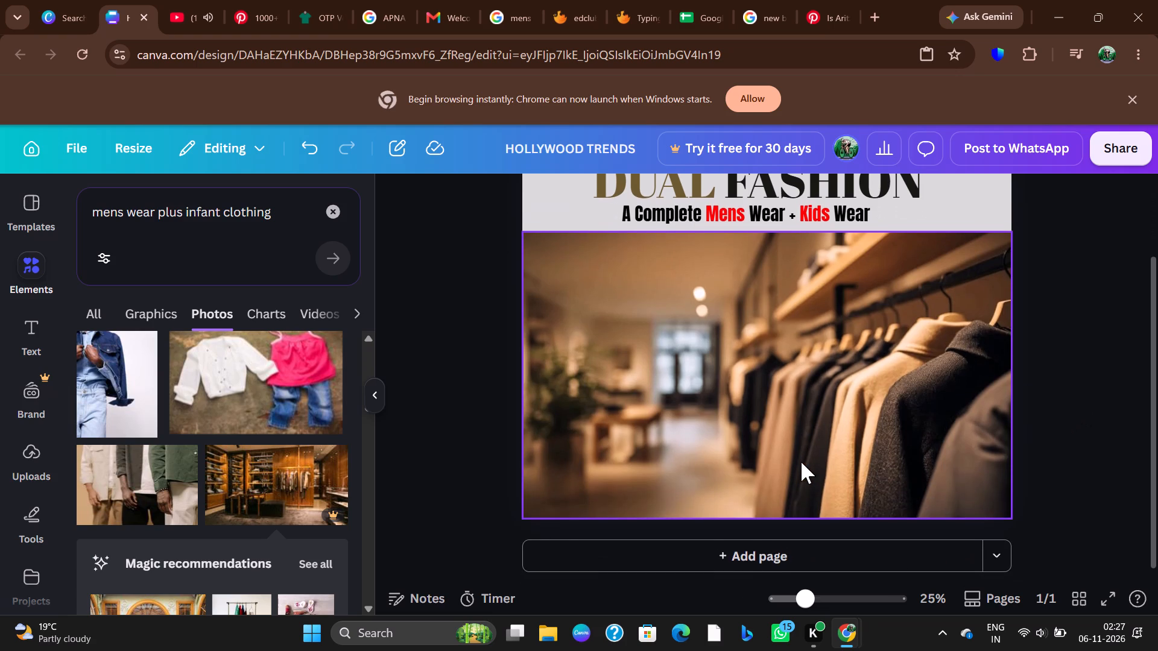
scroll(801, 462, up, 1)
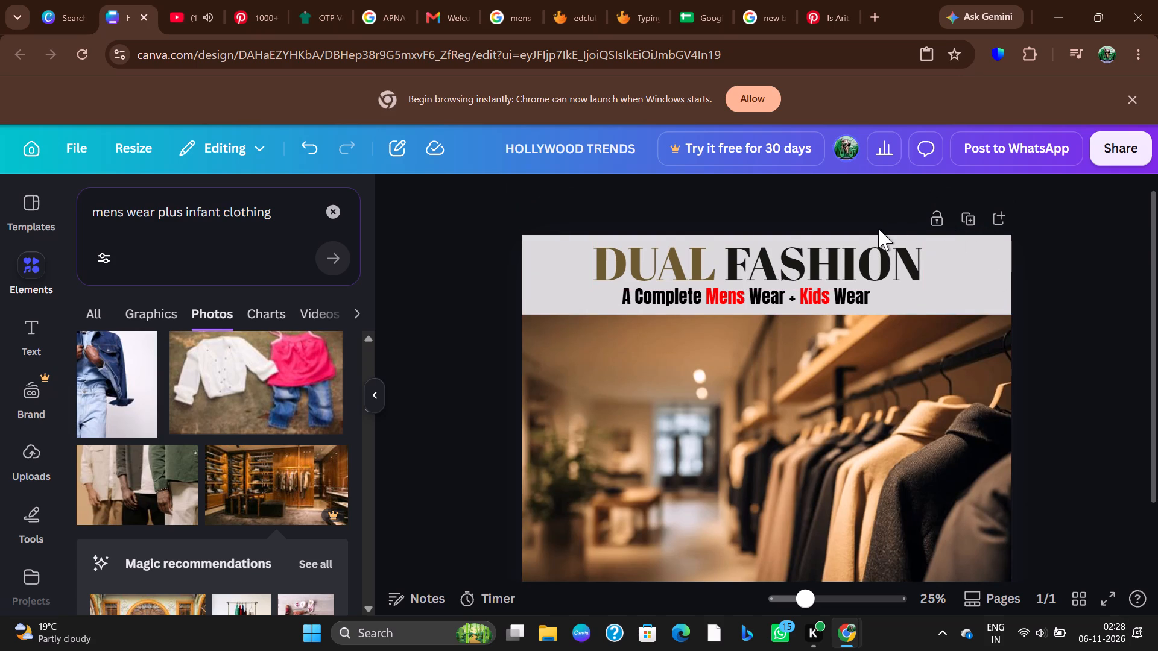
scroll(862, 347, down, 1)
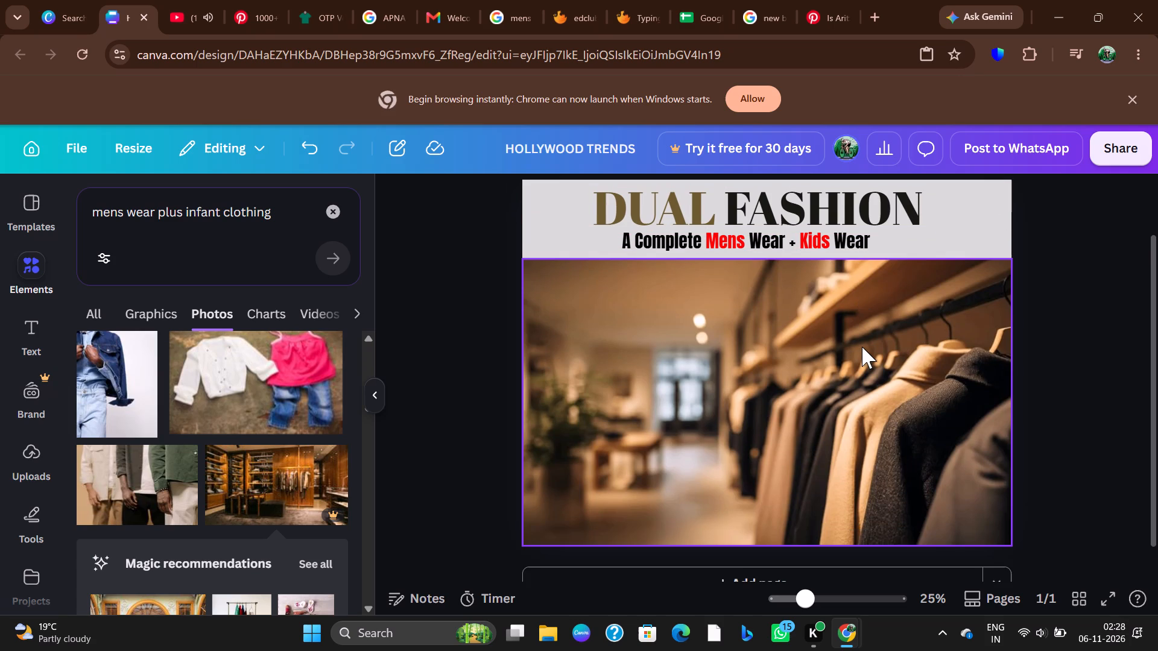
scroll(862, 347, down, 1)
scroll(296, 456, up, 1)
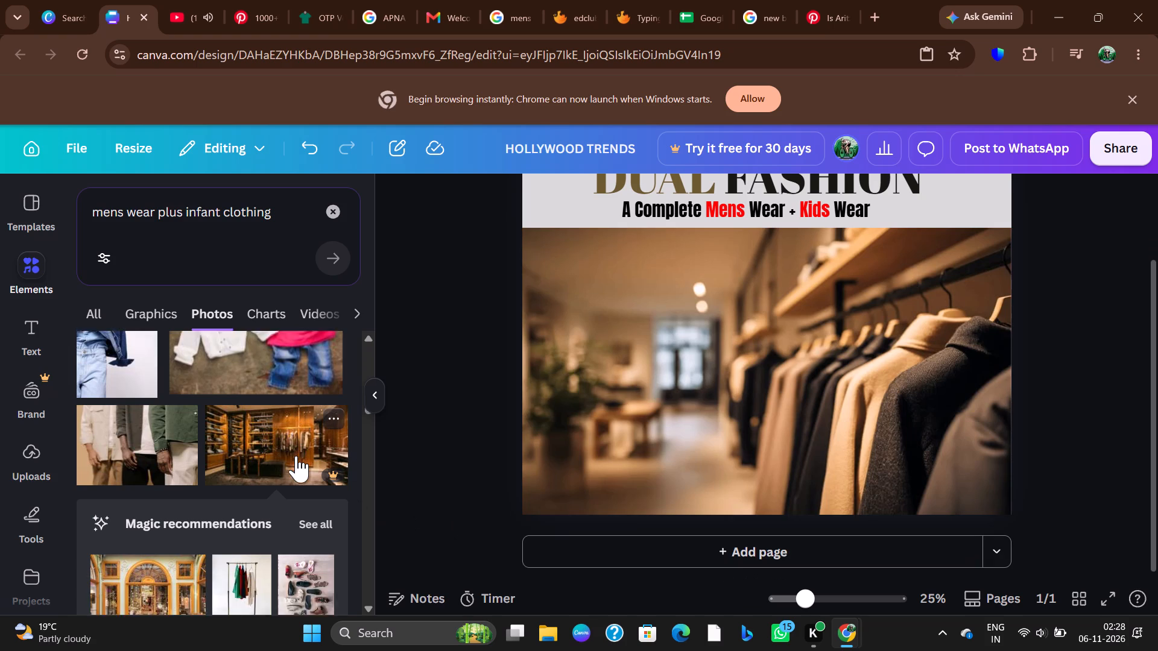
scroll(296, 456, up, 1)
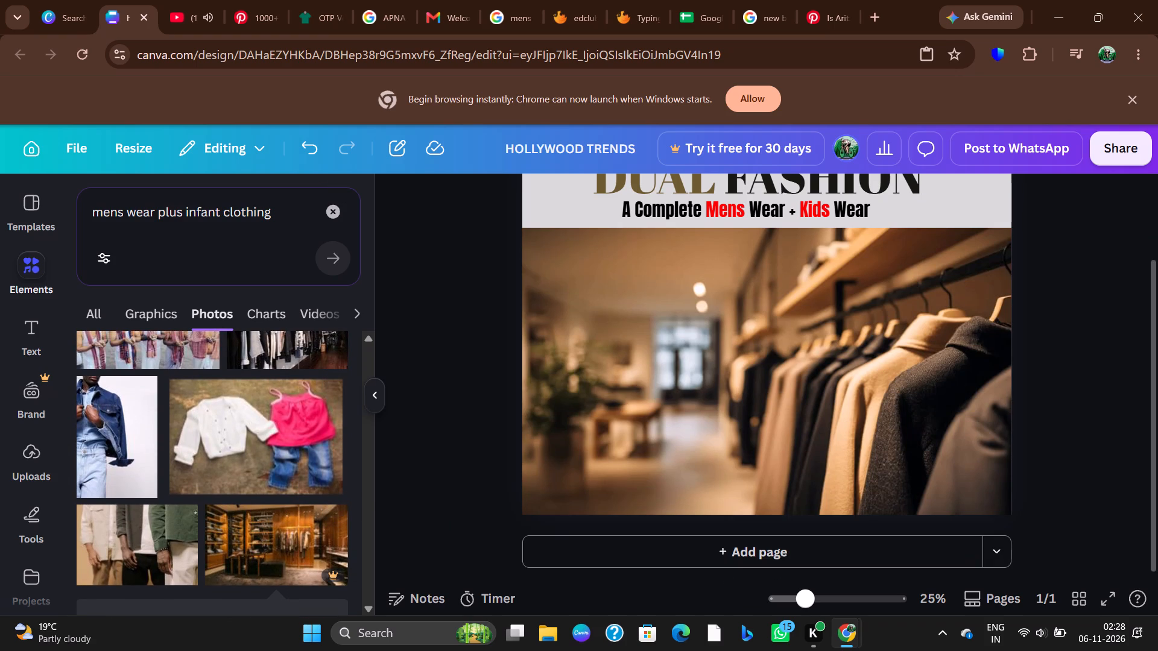
Replace the elements search text with "come" and run the search.
click(278, 204)
key(BackSpace)
key(BackSpace)
key(BackSpace)
key(BackSpace)
key(BackSpace)
key(BackSpace)
key(BackSpace)
key(BackSpace)
key(BackSpace)
key(BackSpace)
key(BackSpace)
key(BackSpace)
key(BackSpace)
key(BackSpace)
key(BackSpace)
key(BackSpace)
key(BackSpace)
key(BackSpace)
key(BackSpace)
key(BackSpace)
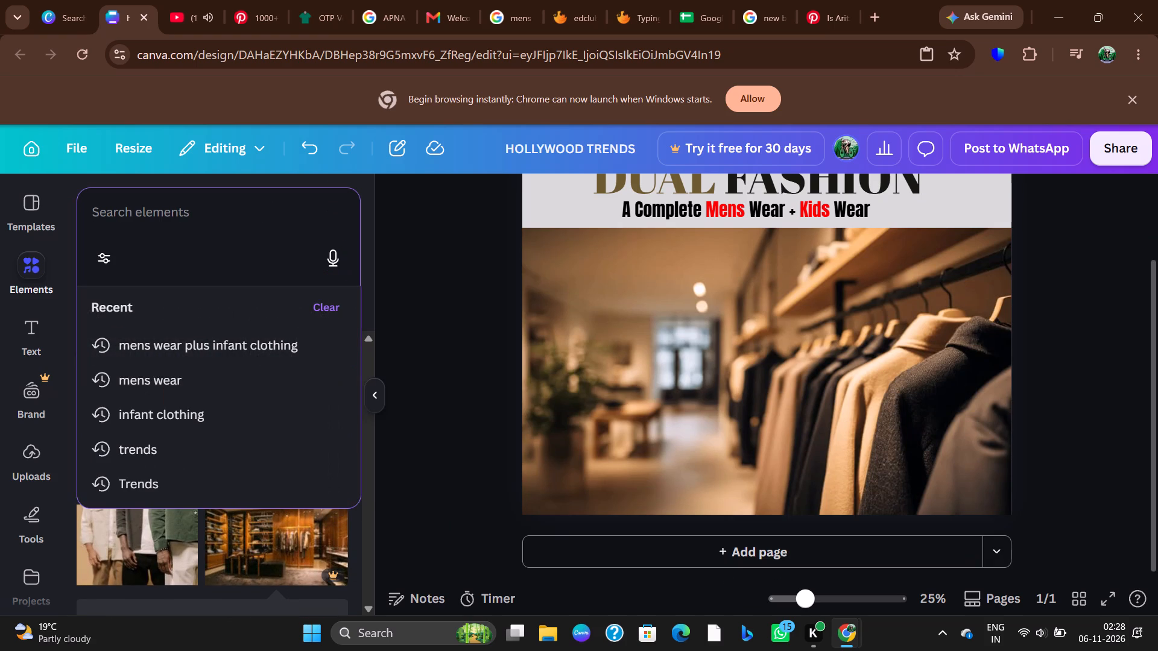
text(come)
key(Return)
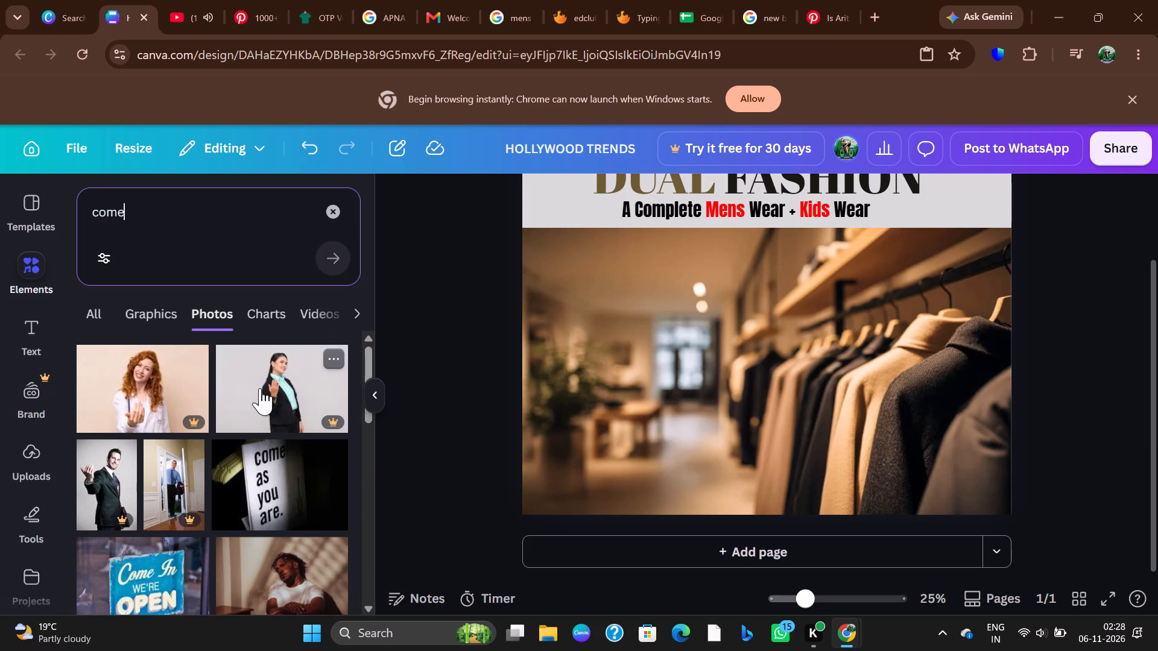
Add the COMING SOON photo with the leafy branch from the results to the page.
scroll(260, 388, down, 2)
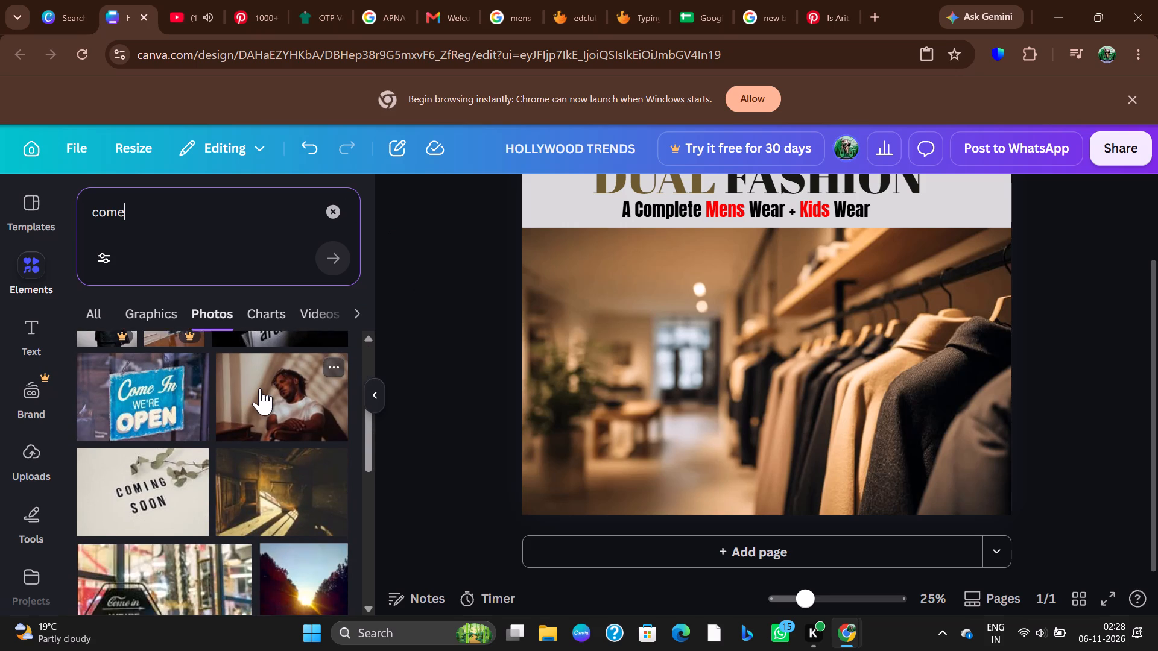
scroll(260, 388, down, 1)
click(136, 460)
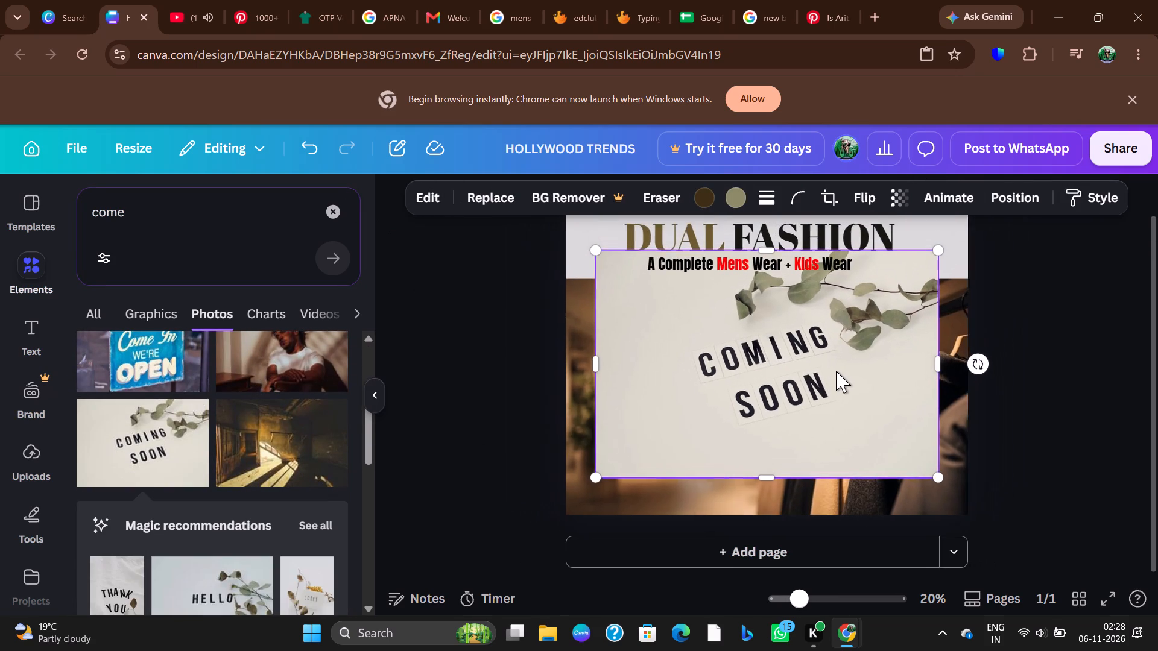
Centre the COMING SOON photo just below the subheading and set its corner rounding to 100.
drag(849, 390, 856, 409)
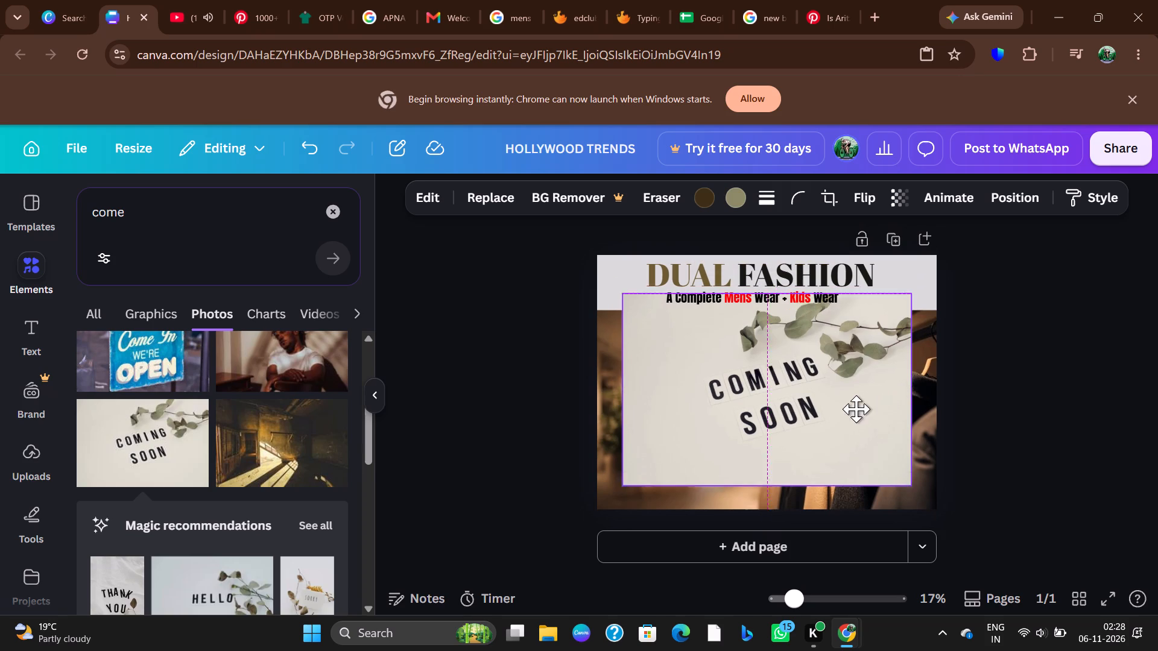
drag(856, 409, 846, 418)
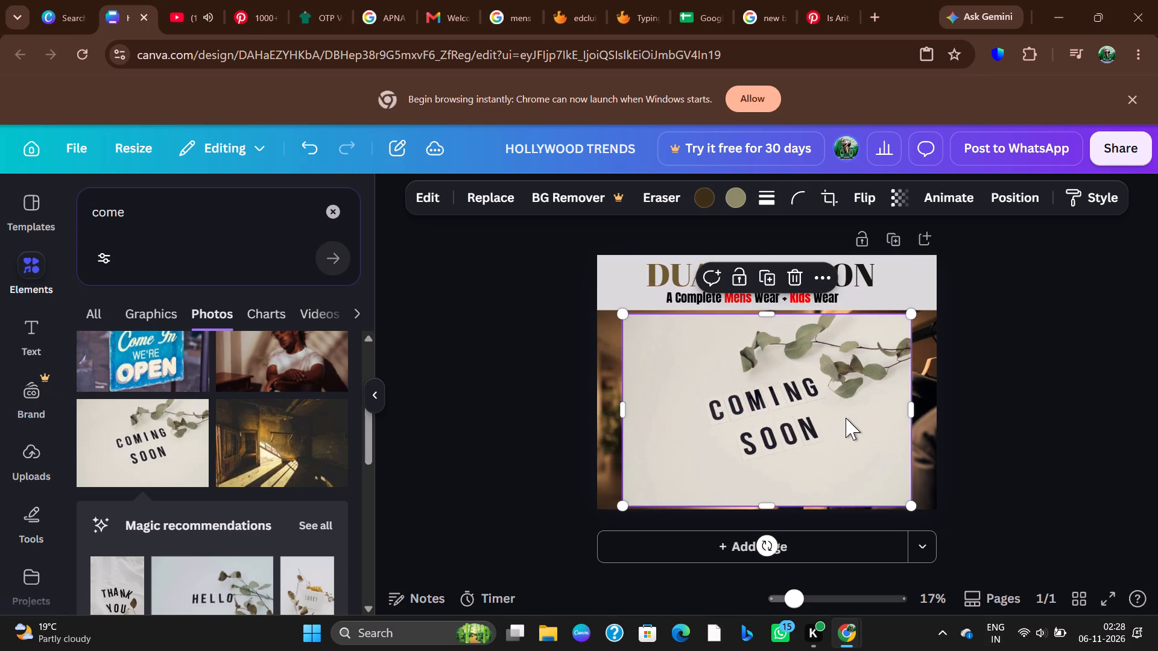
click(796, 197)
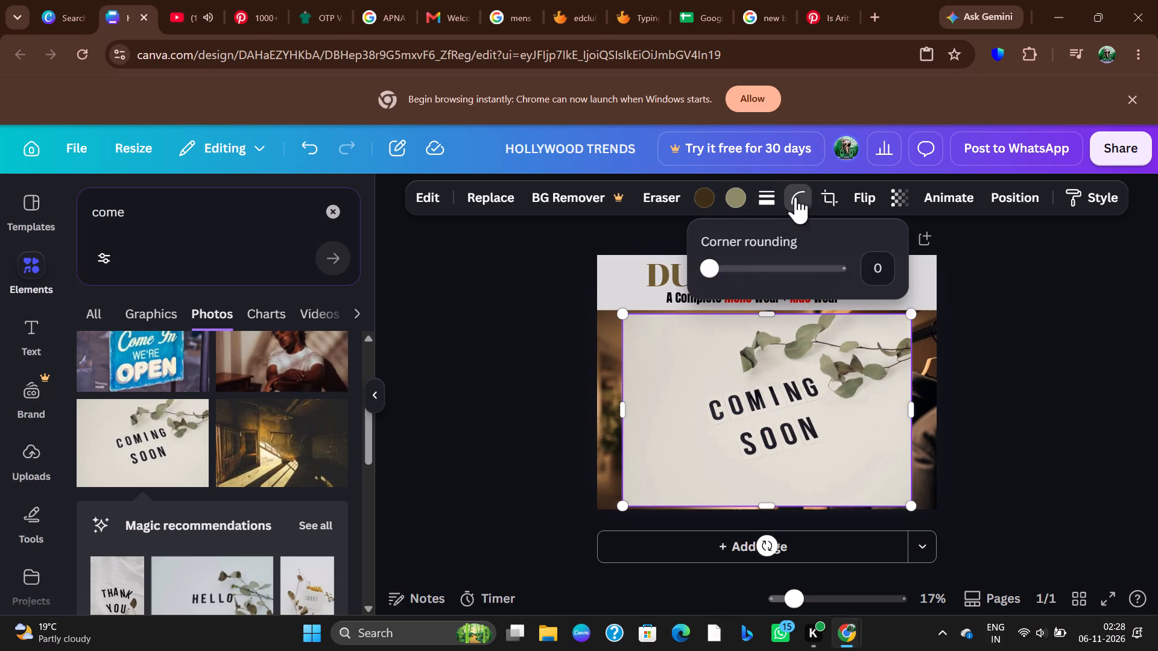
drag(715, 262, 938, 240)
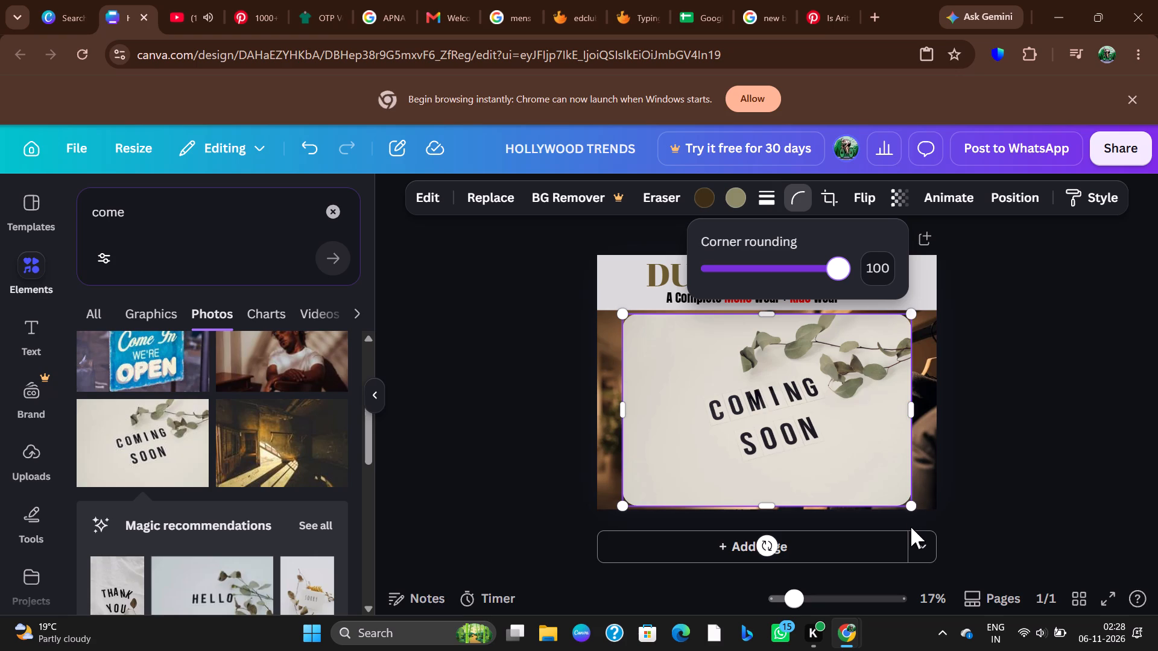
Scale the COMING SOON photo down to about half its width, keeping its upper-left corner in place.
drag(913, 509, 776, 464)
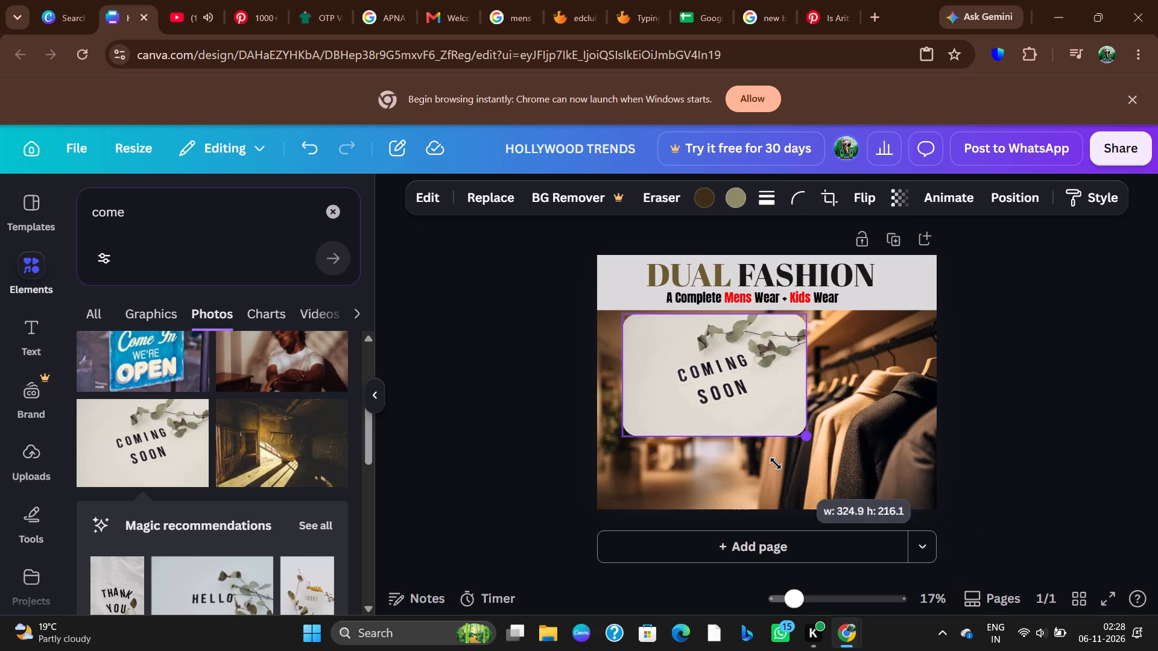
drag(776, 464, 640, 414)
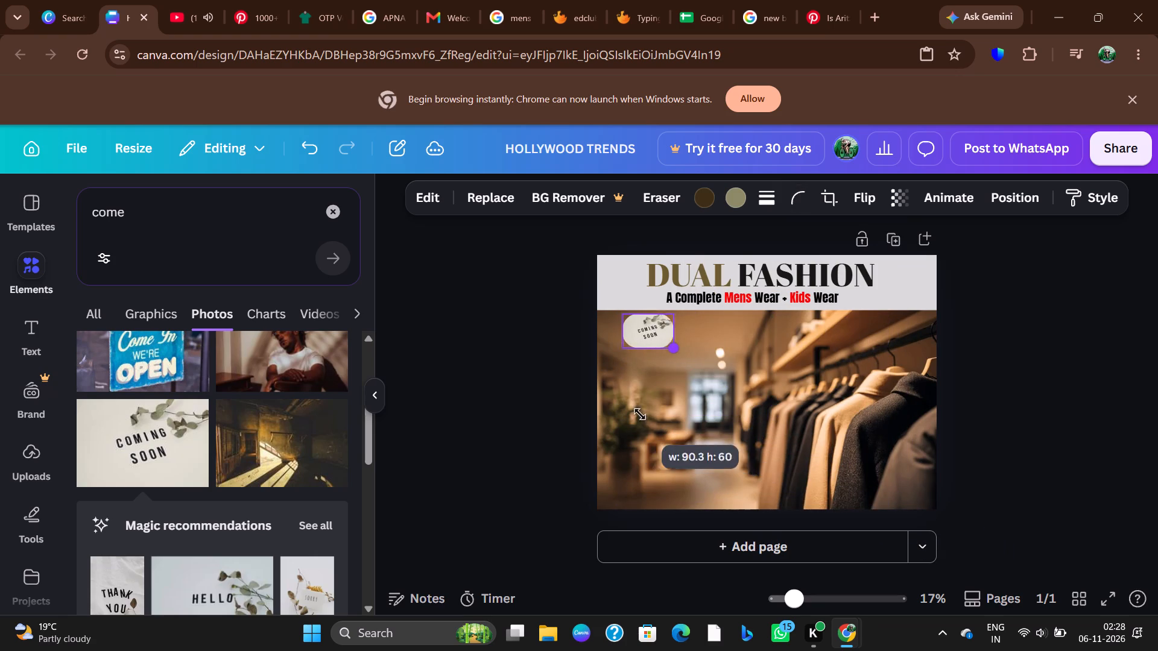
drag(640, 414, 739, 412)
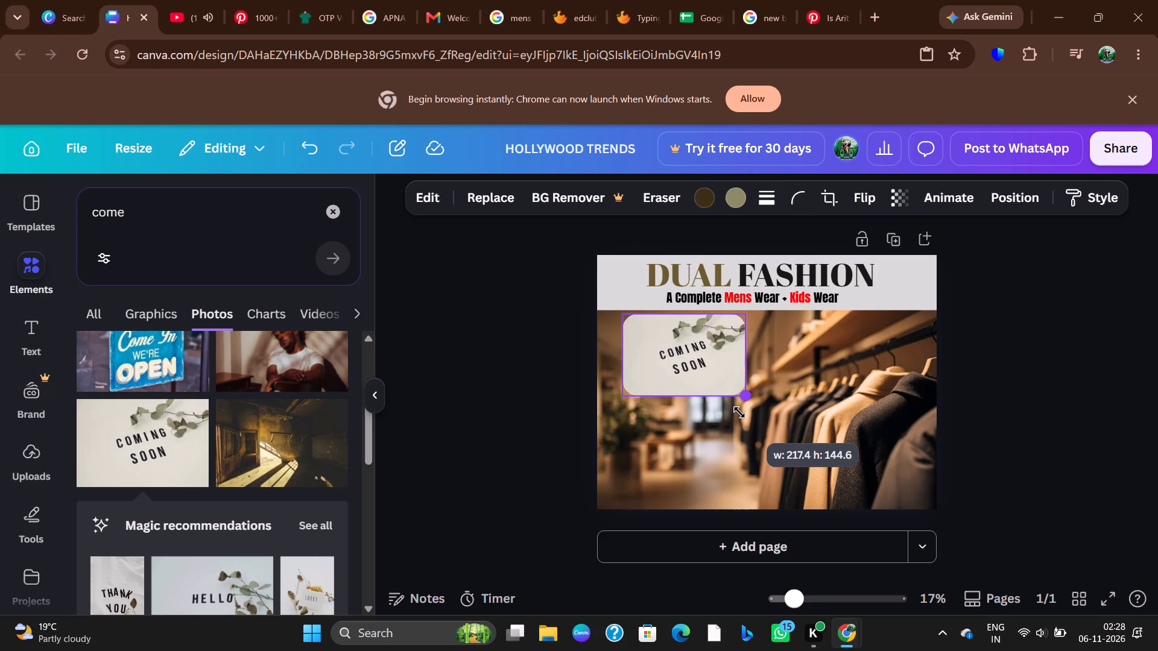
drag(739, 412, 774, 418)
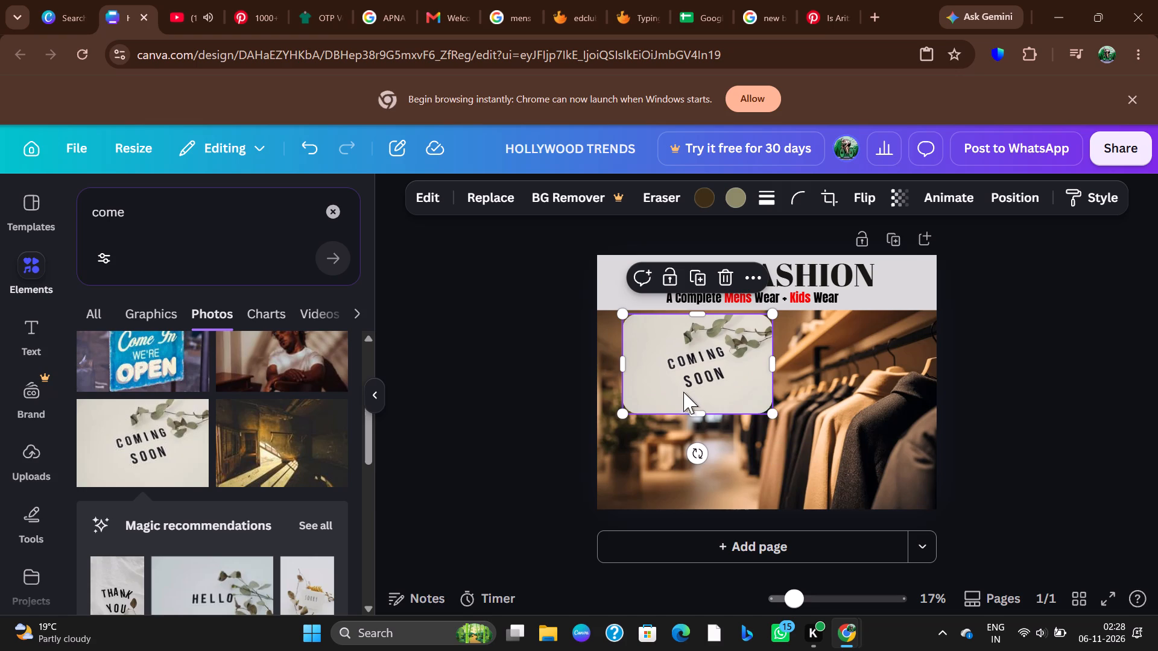
Remove the COMING SOON photo from the page.
drag(678, 389, 469, 439)
Switch the element results to graphics and search for "kids" instead.
scroll(258, 468, down, 2)
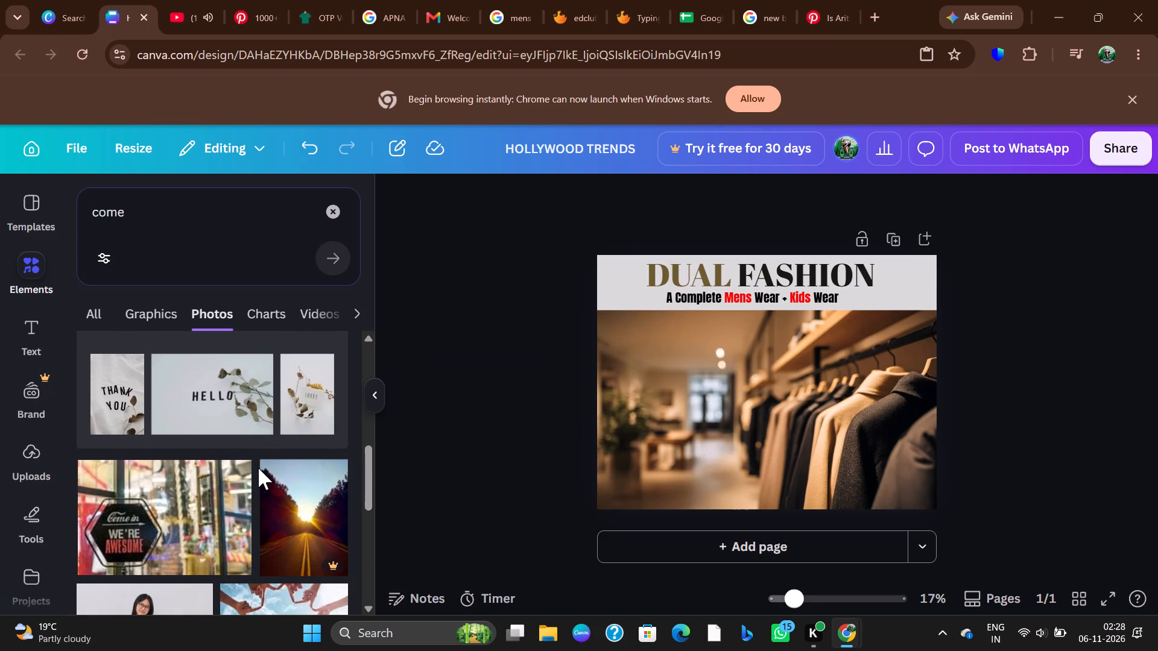
scroll(258, 468, down, 1)
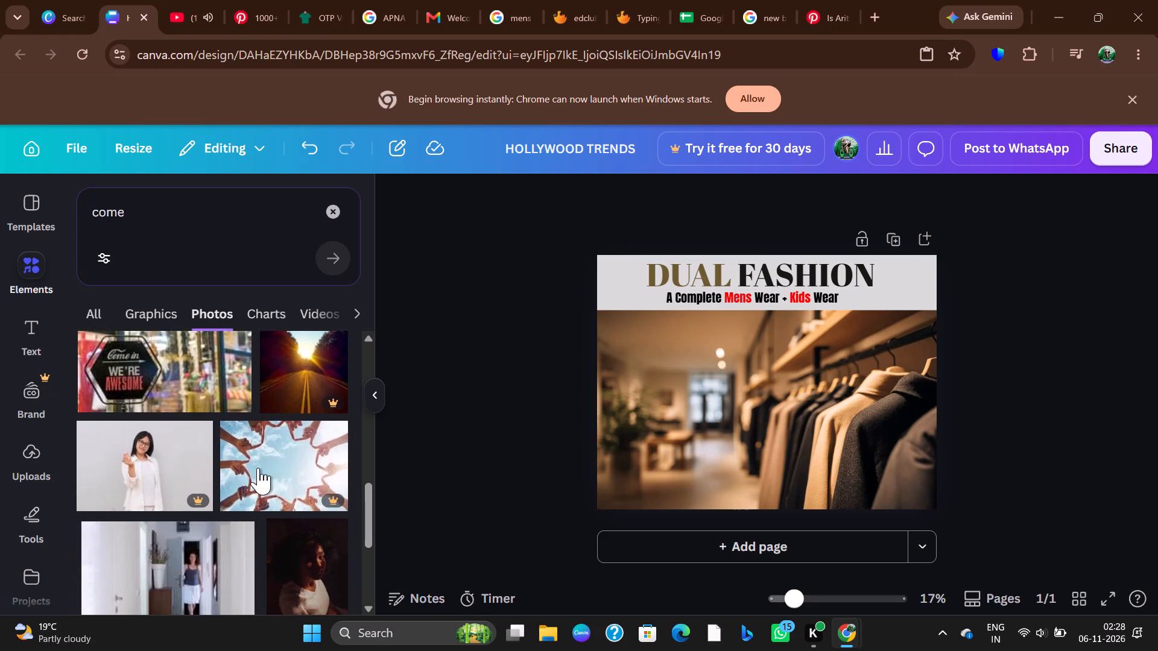
scroll(258, 468, down, 1)
click(159, 312)
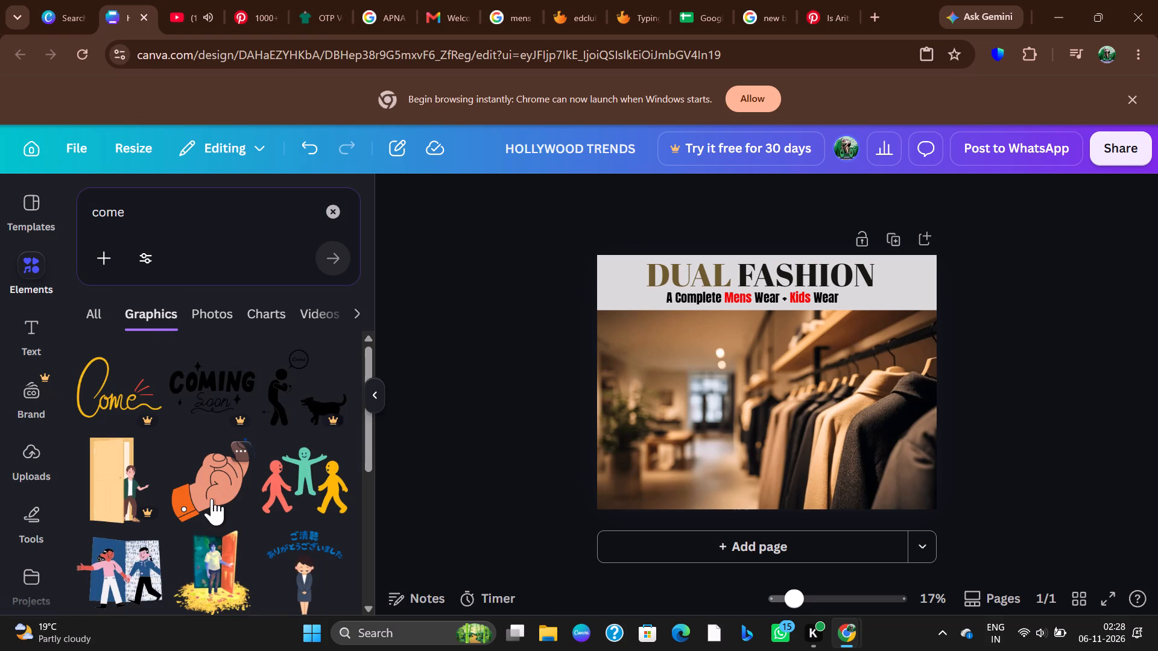
scroll(212, 498, down, 2)
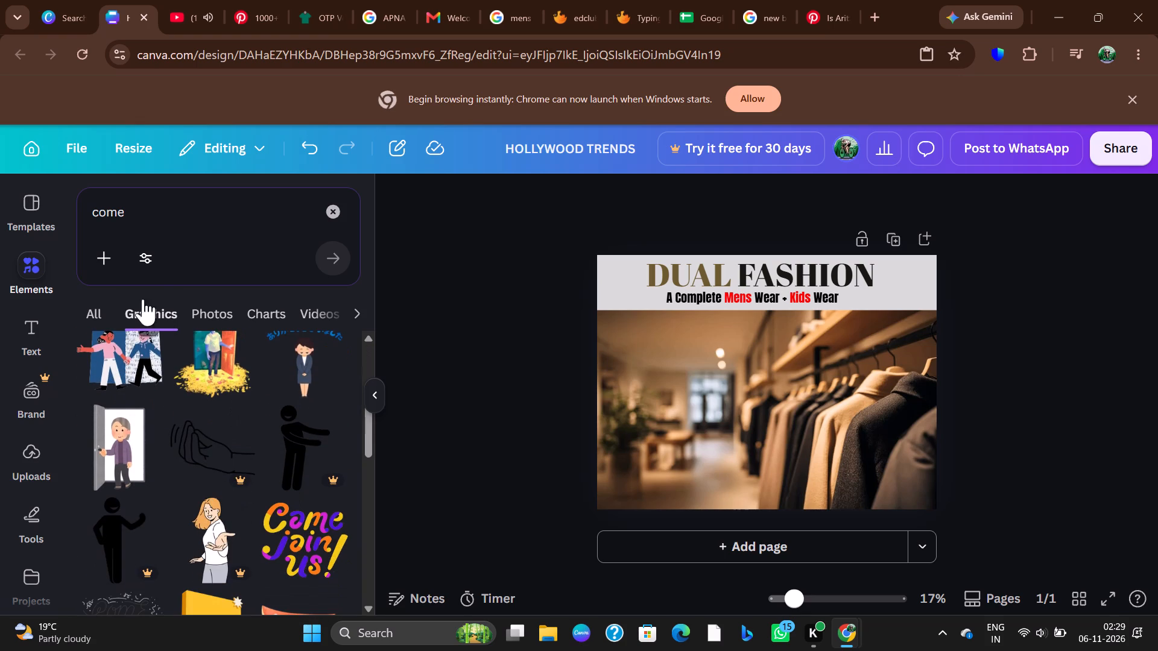
click(141, 211)
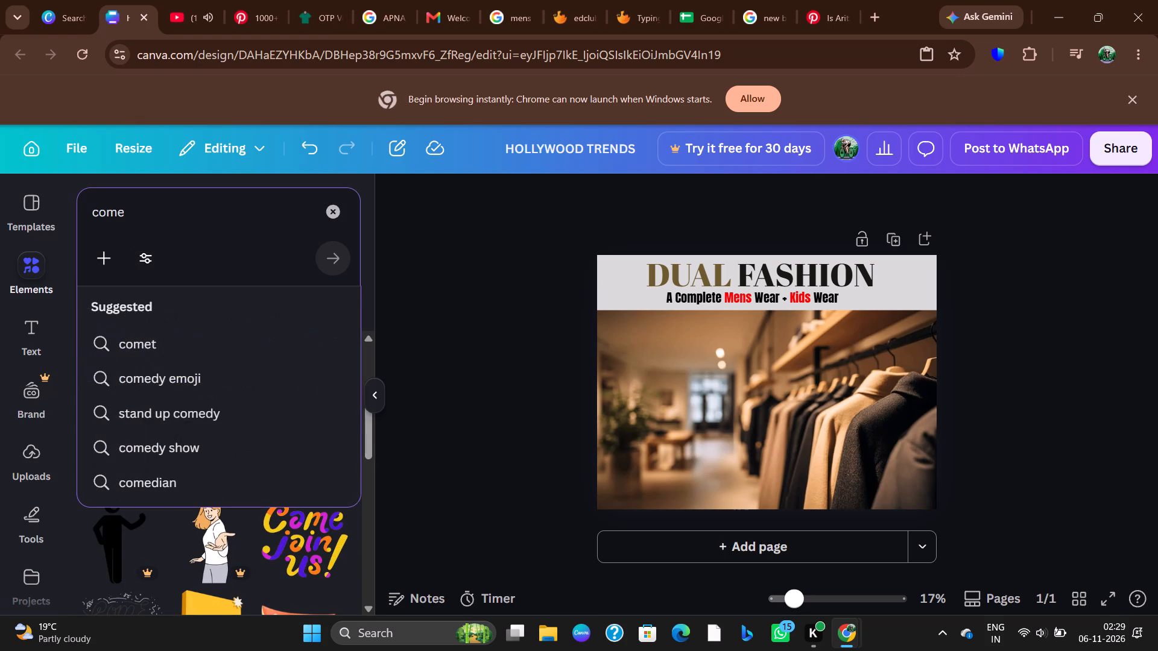
key(BackSpace)
key(BackSpace)
key(BackSpace)
key(BackSpace)
key(BackSpace)
key(BackSpace)
key(BackSpace)
key(BackSpace)
key(BackSpace)
key(BackSpace)
key(BackSpace)
key(BackSpace)
key(BackSpace)
key(BackSpace)
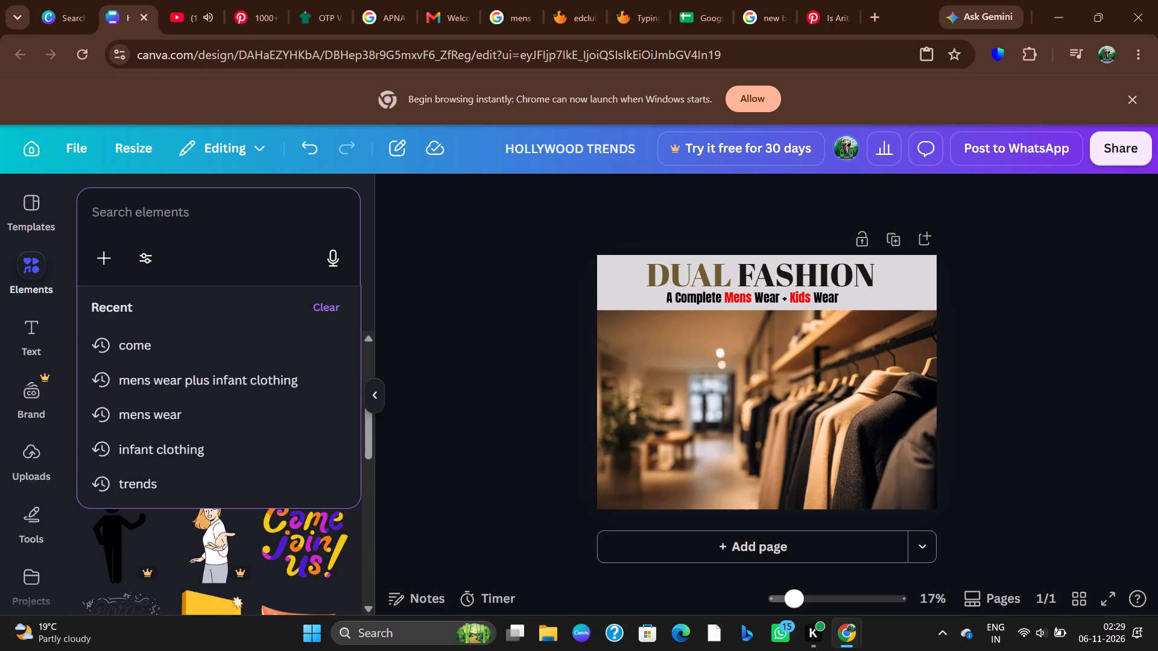
text(kids)
key(Return)
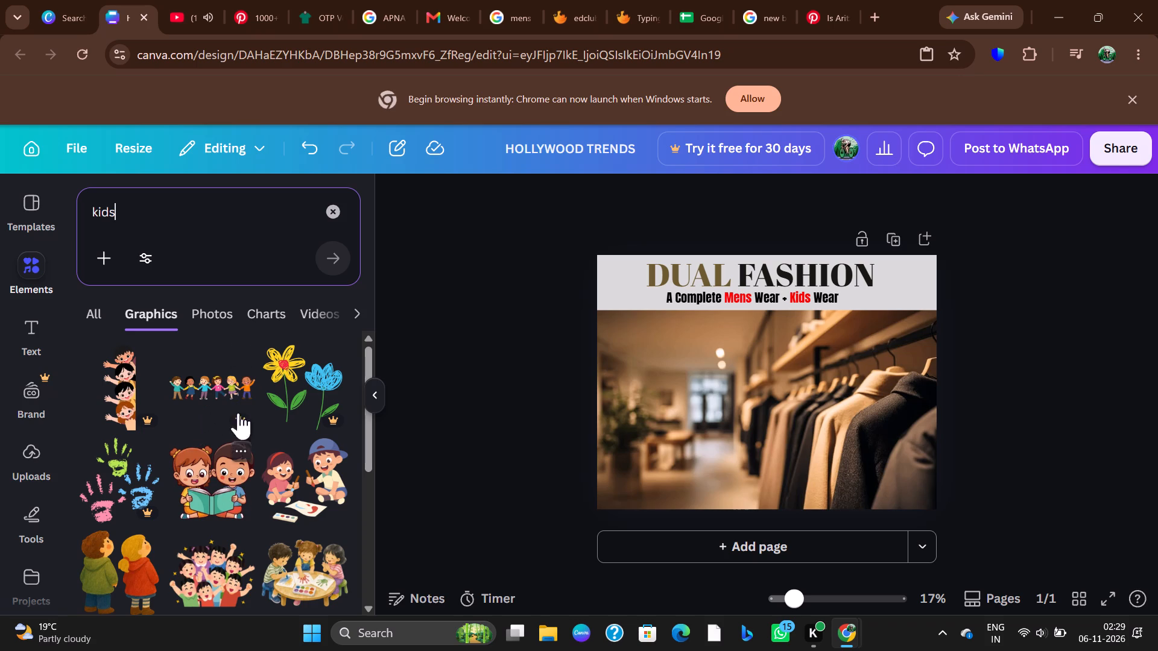
Add the graphic of two children in green and red coats, shrink it and place it at the page's lower left, on the bottom edge.
scroll(206, 478, down, 1)
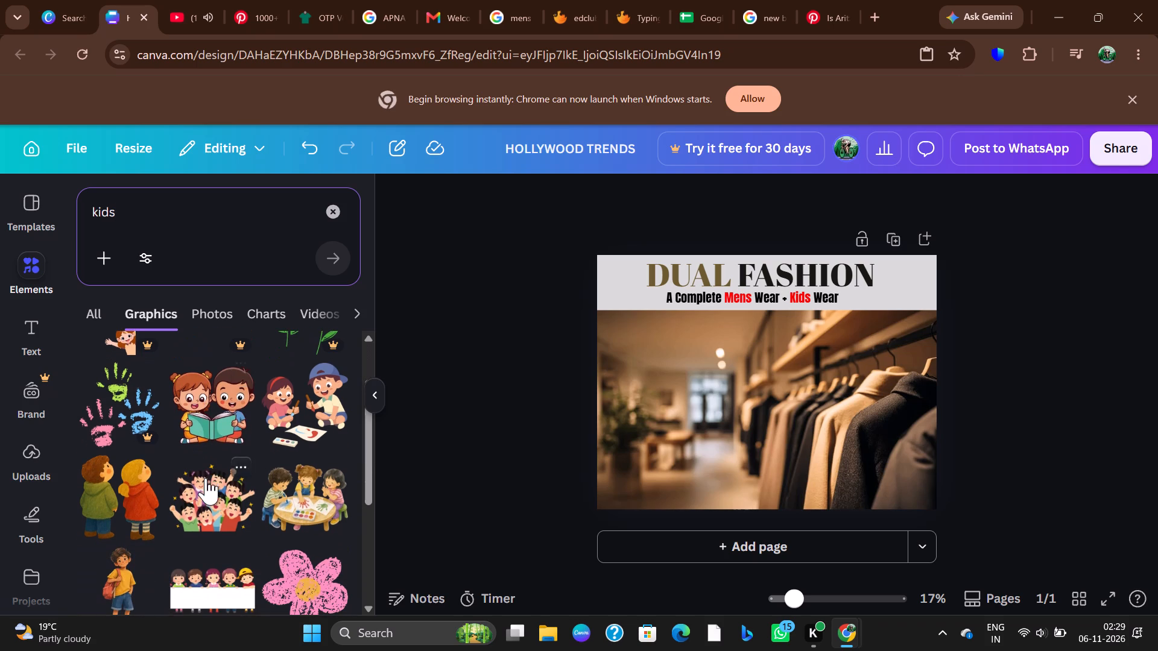
click(90, 495)
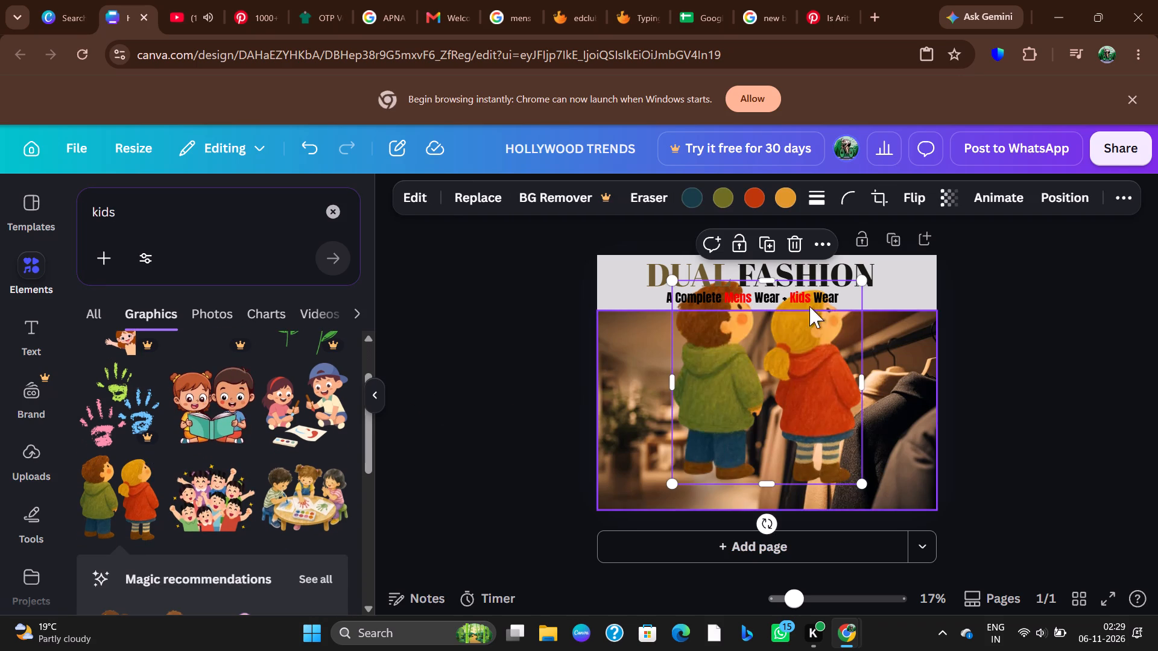
drag(867, 284, 822, 348)
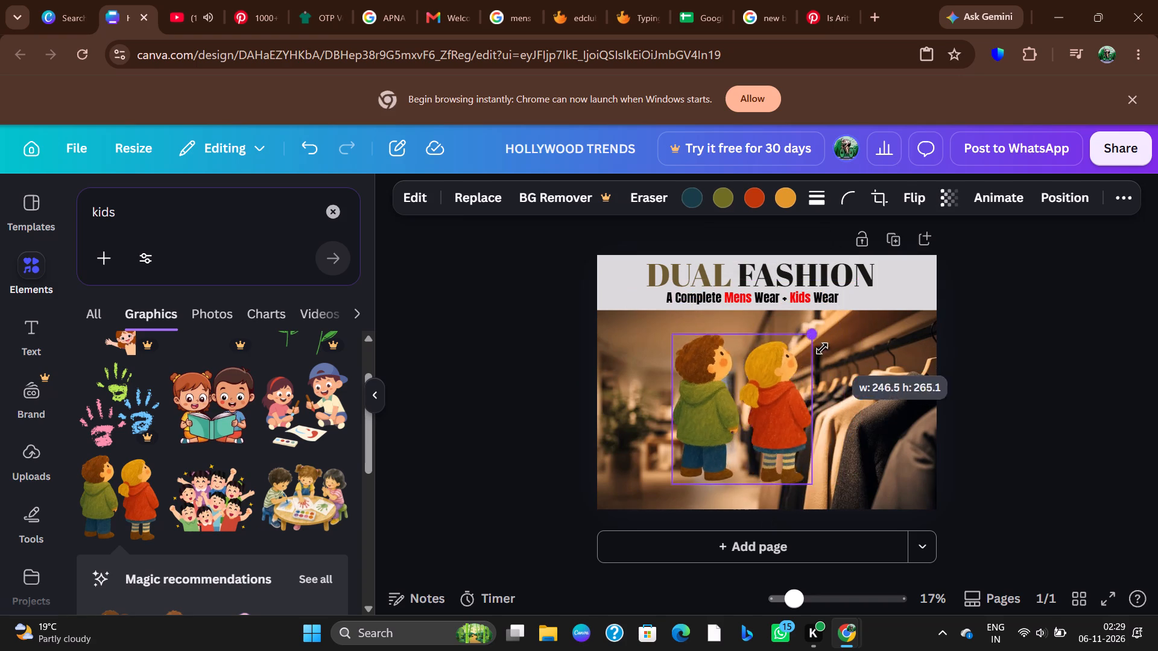
drag(822, 348, 761, 420)
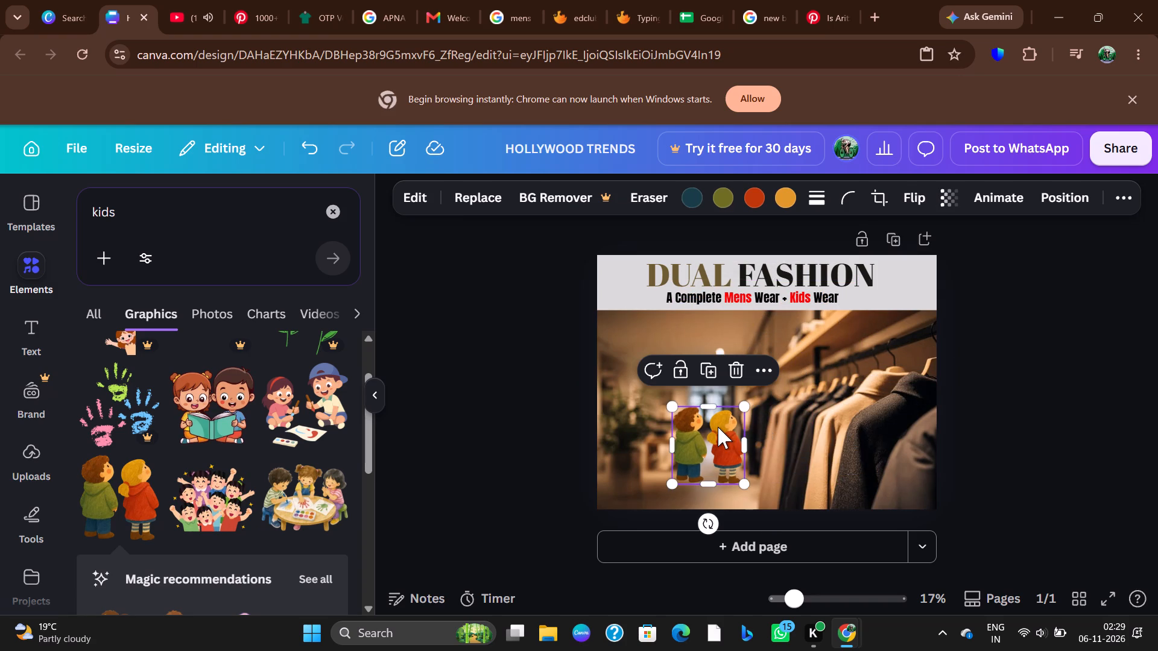
drag(718, 427, 687, 442)
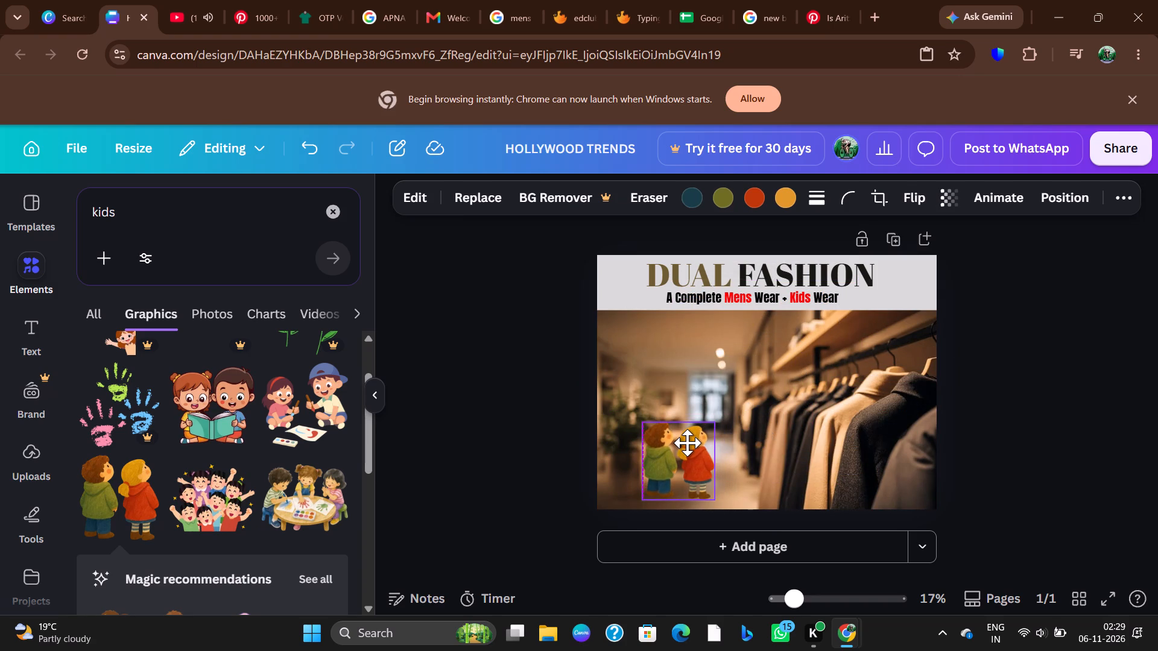
drag(687, 442, 677, 448)
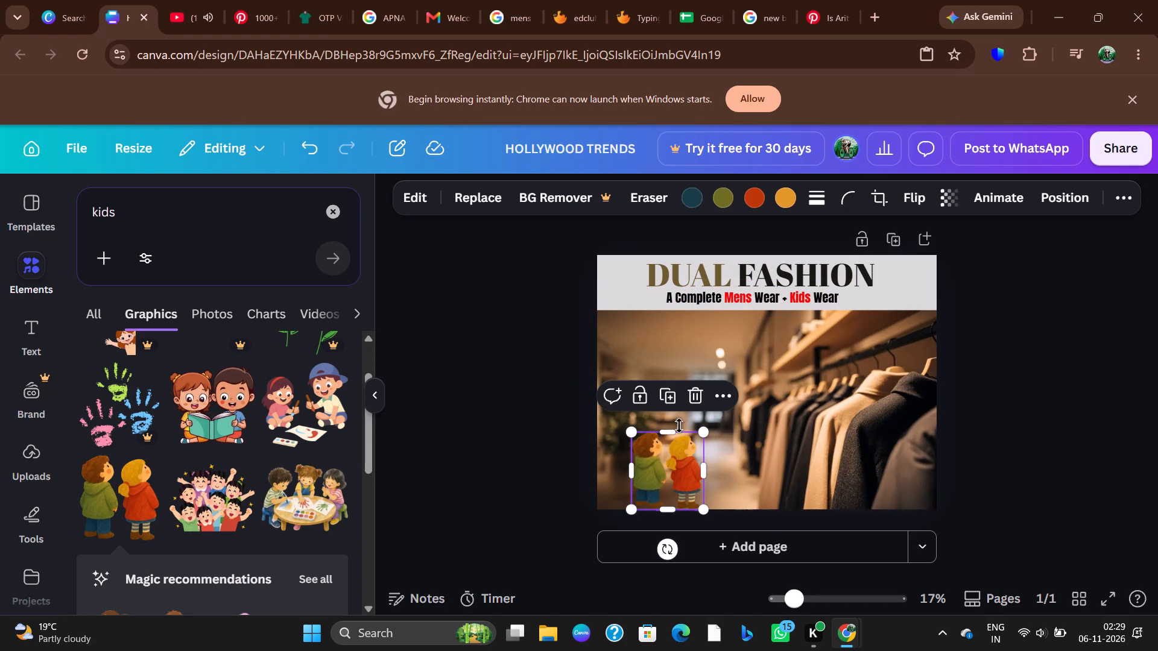
Change the olive-green colour in the two-children graphic to the design's greybrown #6c5b31.
click(721, 204)
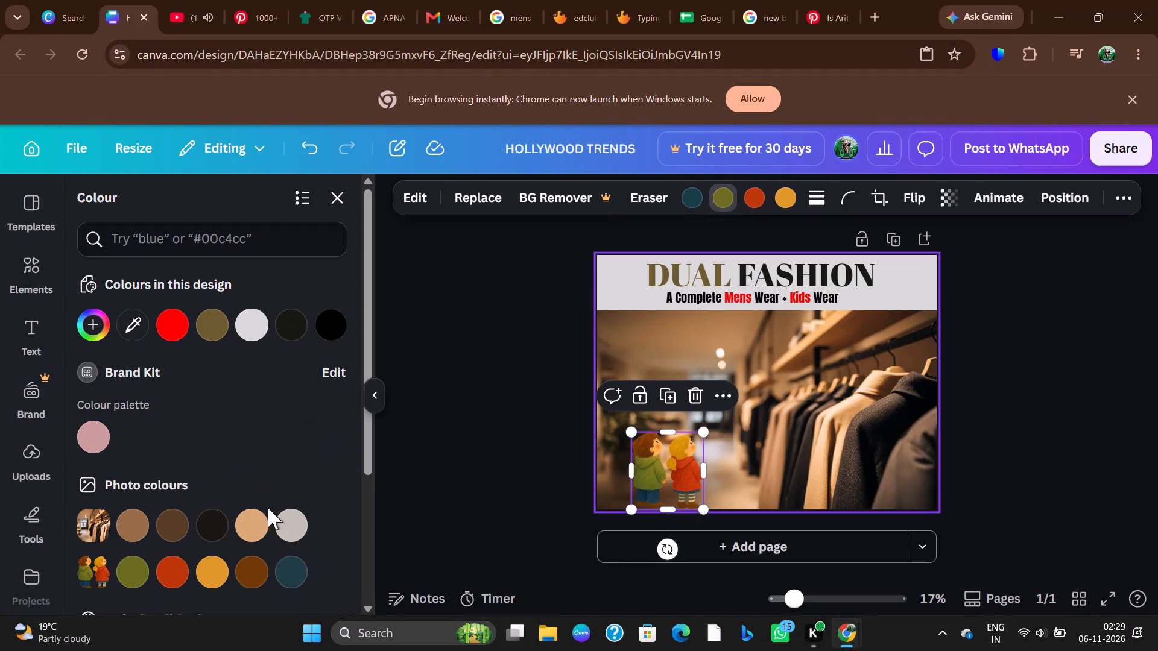
click(294, 567)
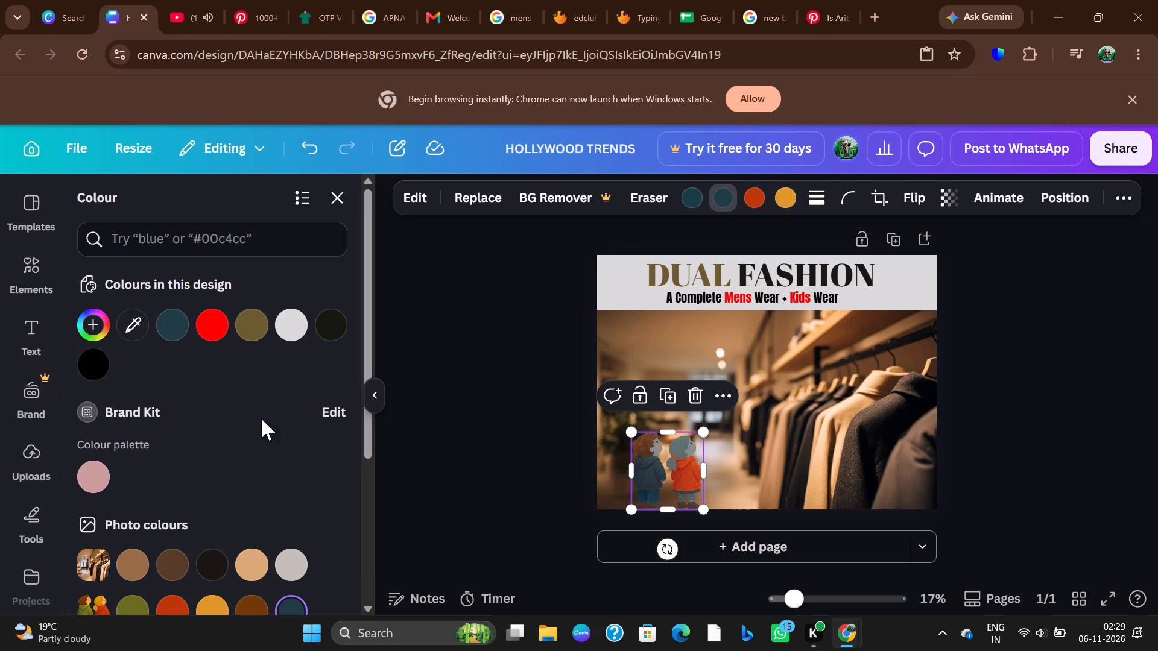
click(253, 329)
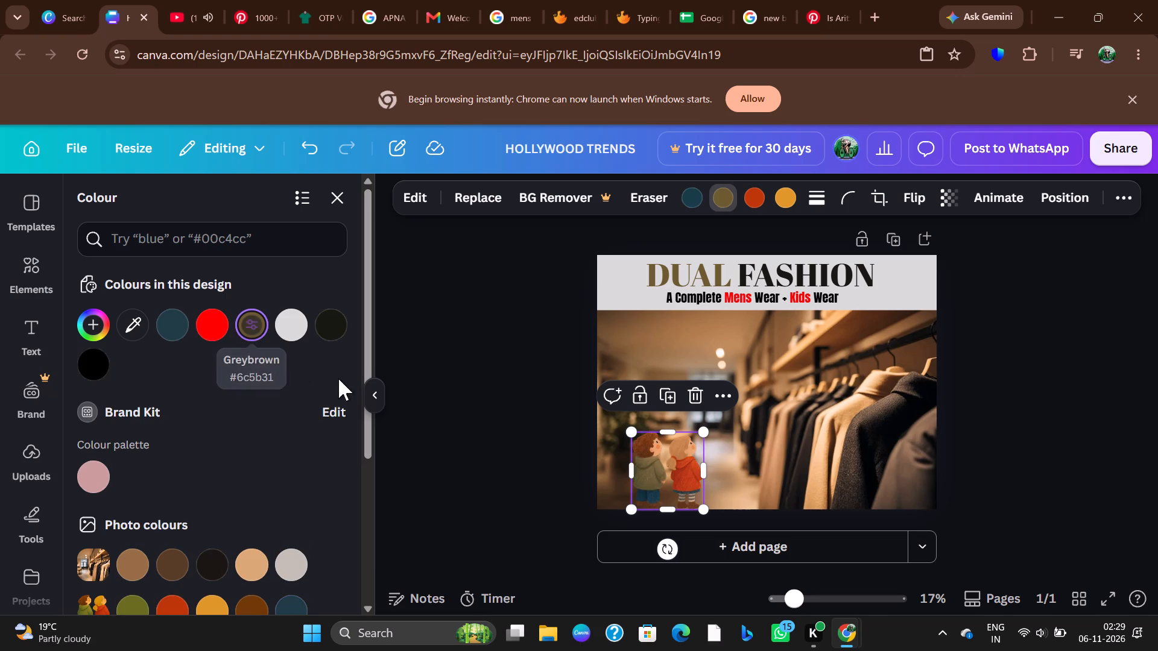
click(417, 404)
click(417, 404)
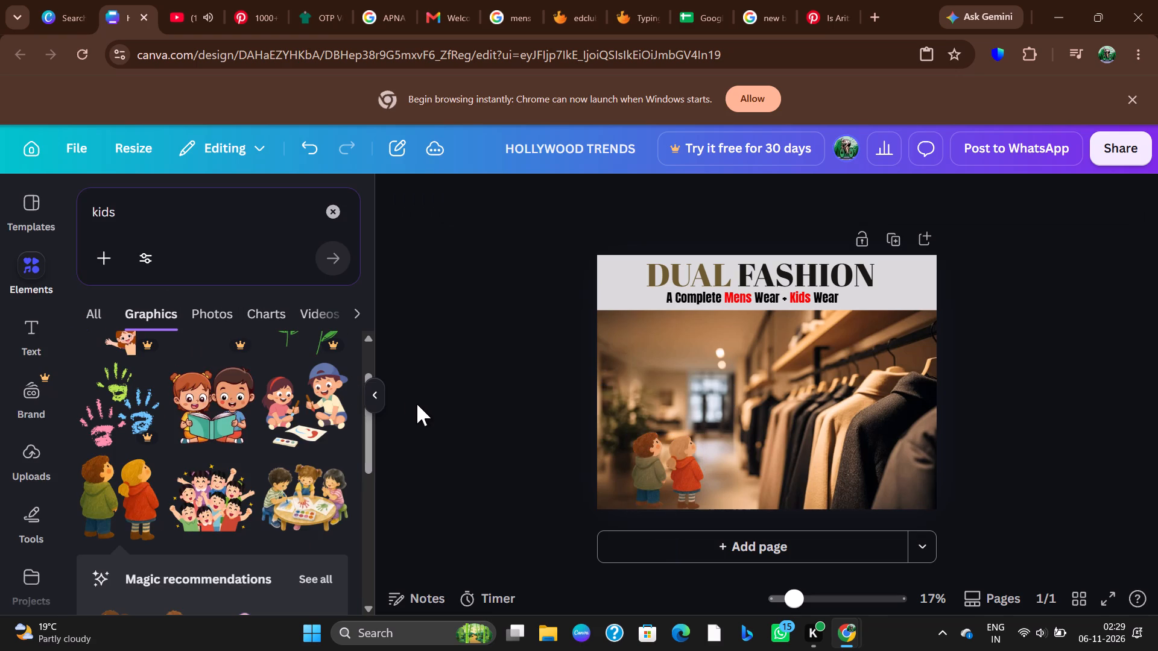
Add the graphic of the boy with a red backpack beside the two children on the bottom edge, scaled to about 69 × 174.
click(659, 455)
scroll(255, 498, down, 1)
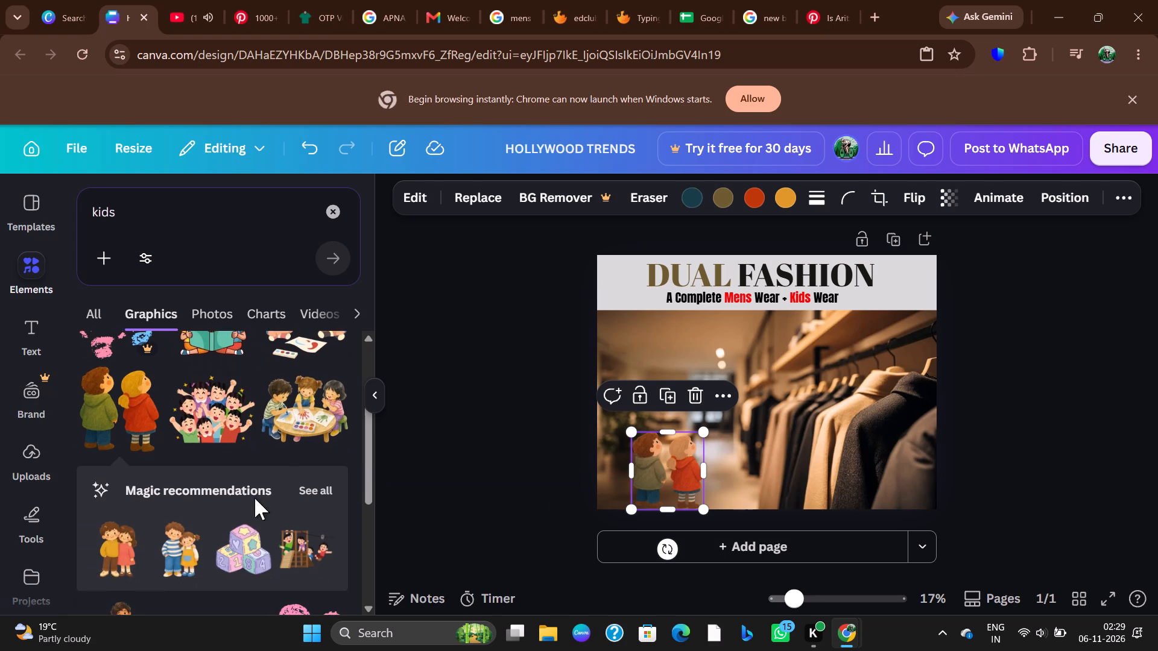
scroll(255, 498, down, 2)
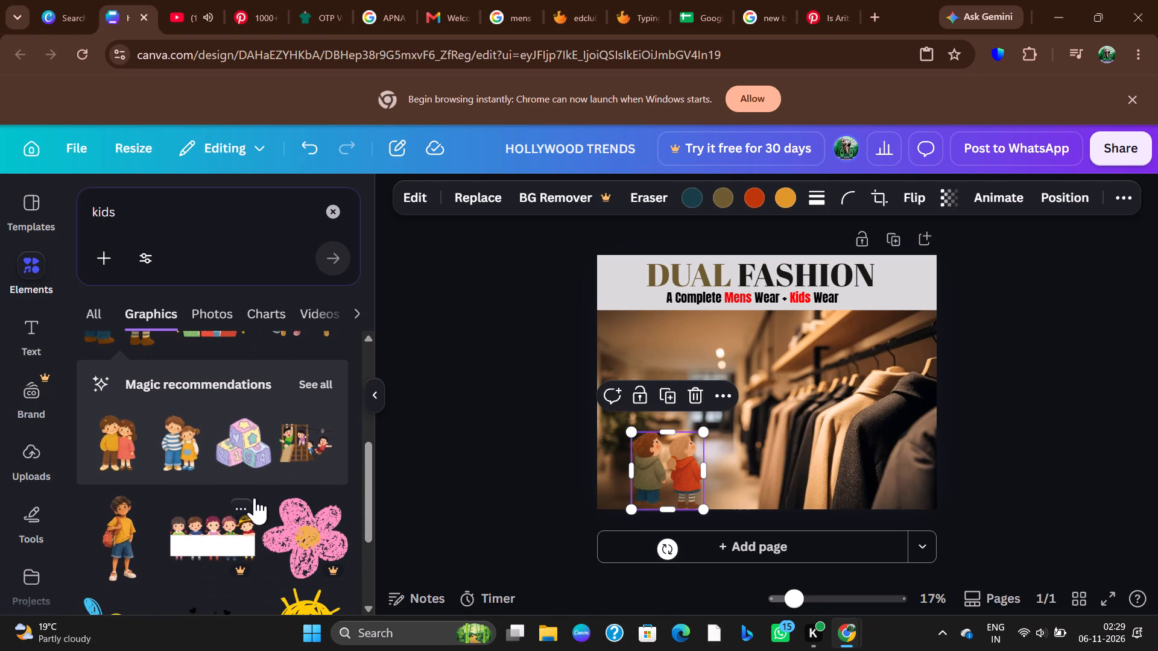
scroll(255, 498, down, 1)
click(130, 475)
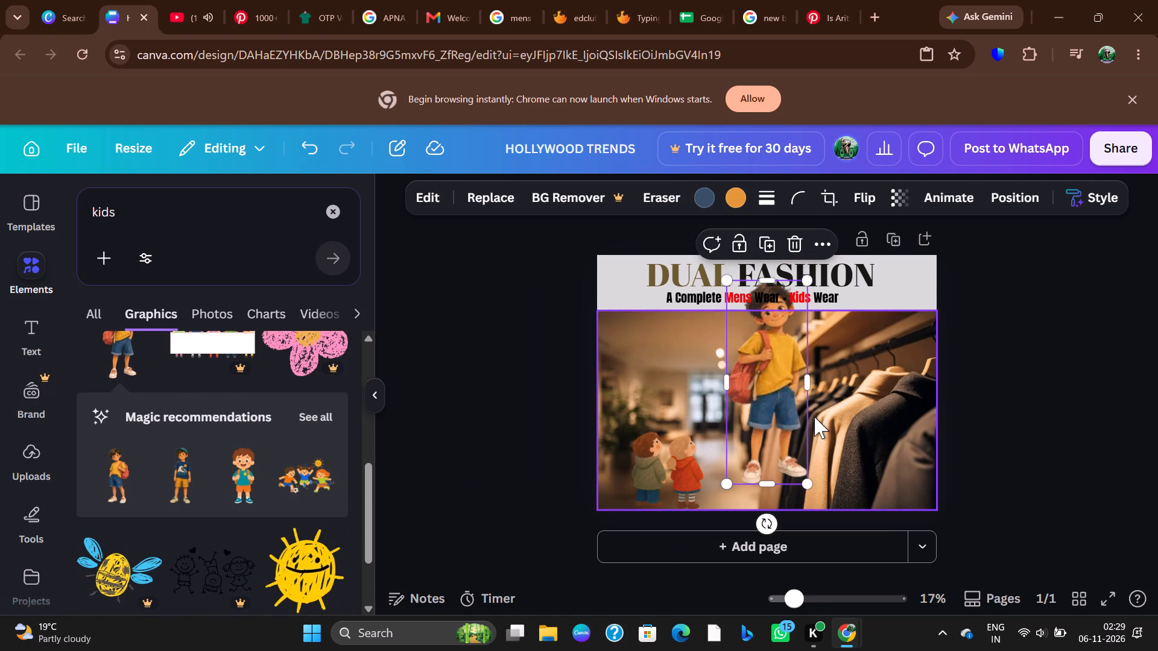
drag(753, 420, 729, 444)
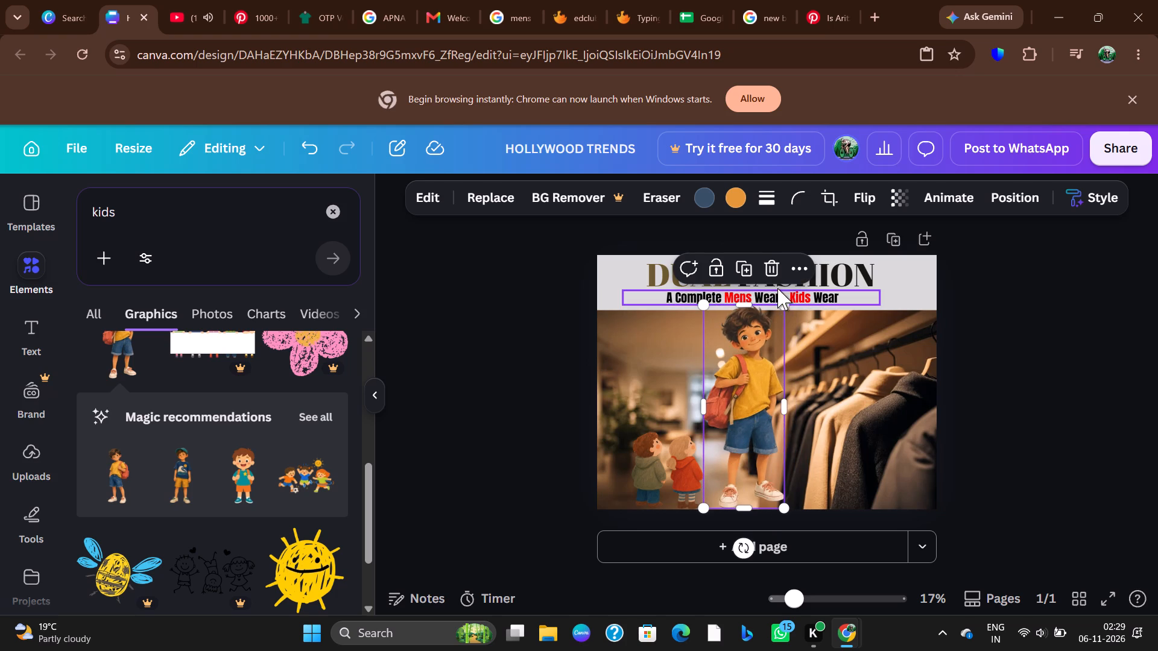
drag(782, 301, 764, 413)
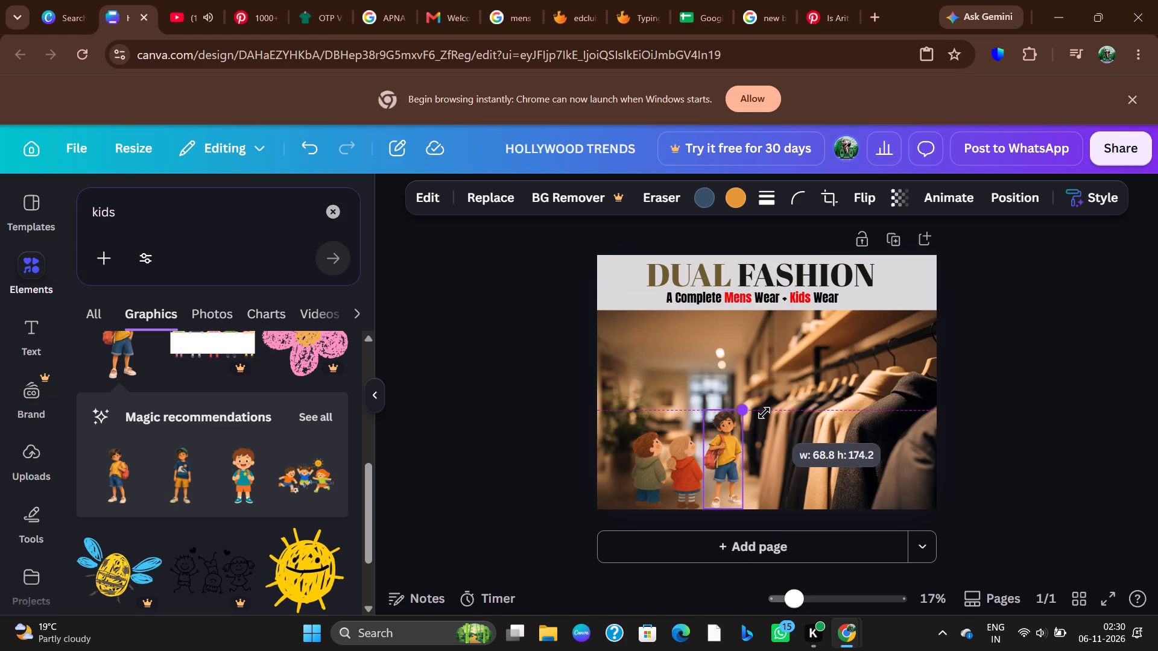
drag(764, 413, 763, 415)
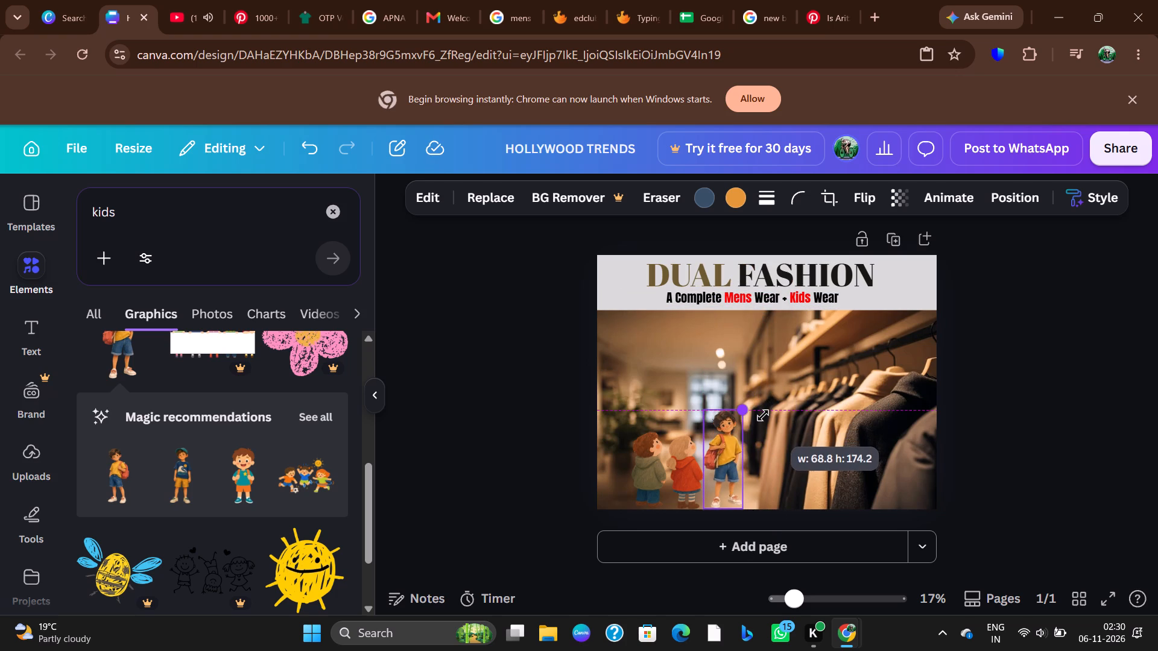
drag(763, 415, 768, 412)
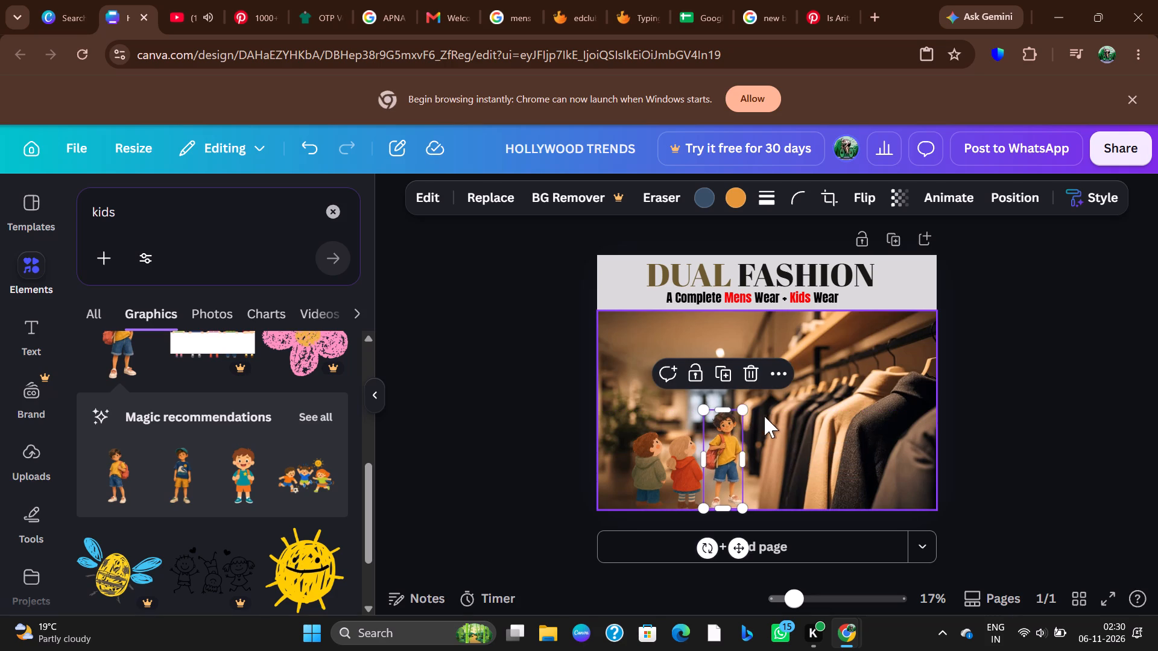
Shrink the boy with the red backpack to roughly half size and place him above and to the right of the two children.
drag(723, 442, 713, 400)
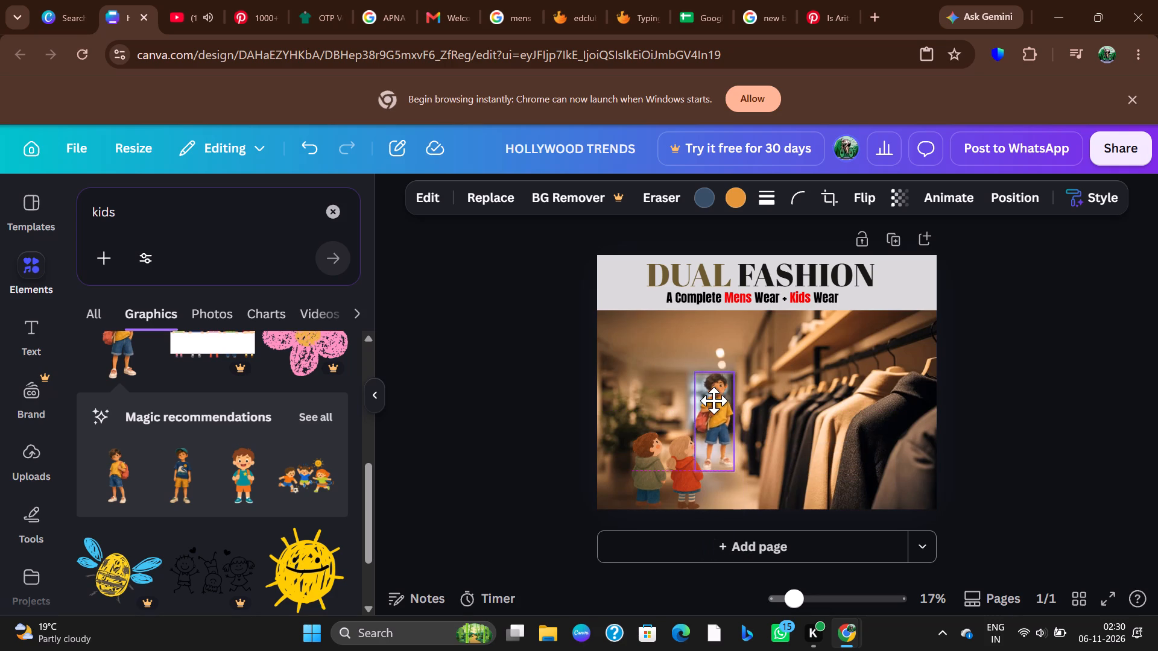
drag(713, 400, 712, 400)
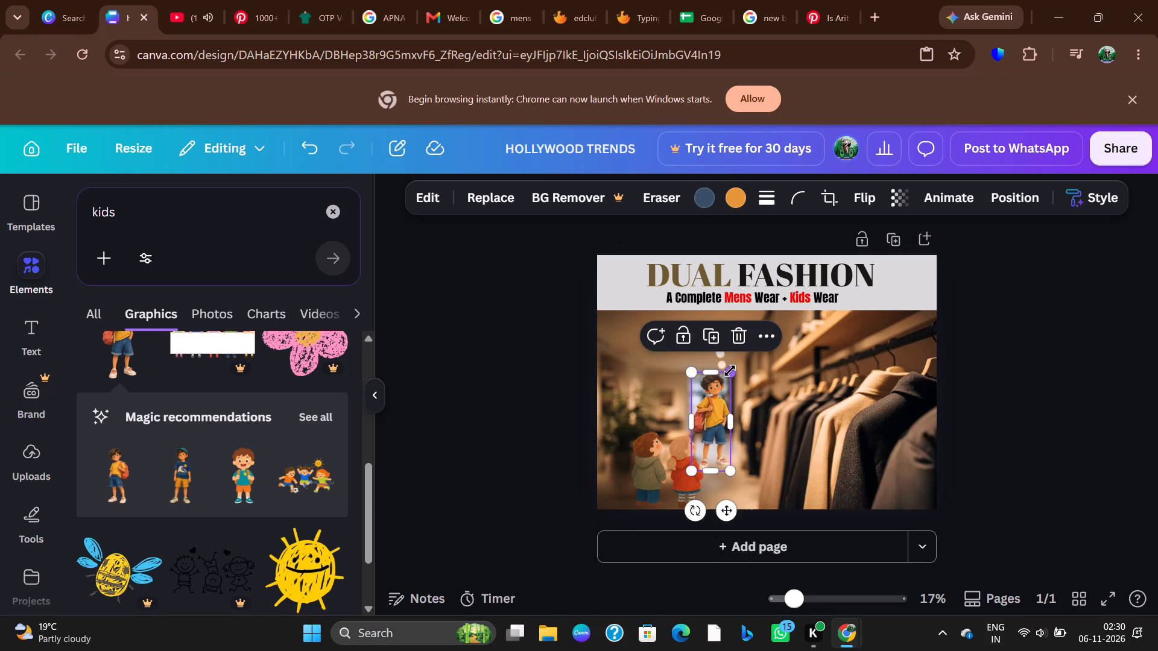
drag(730, 371, 718, 415)
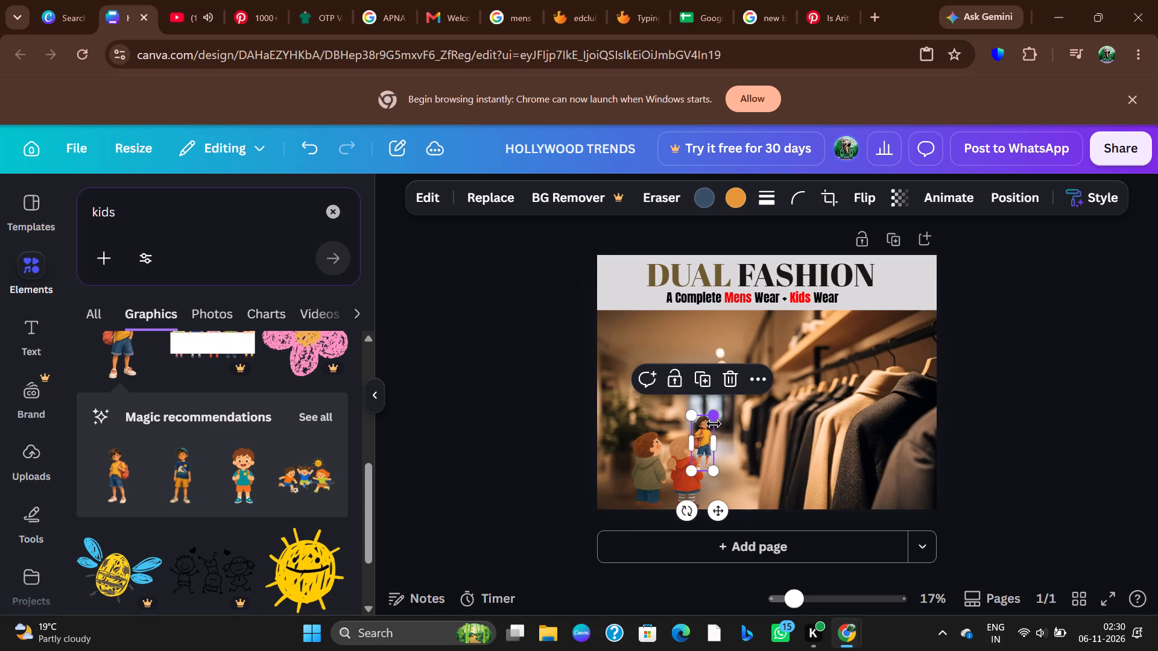
drag(703, 434, 711, 421)
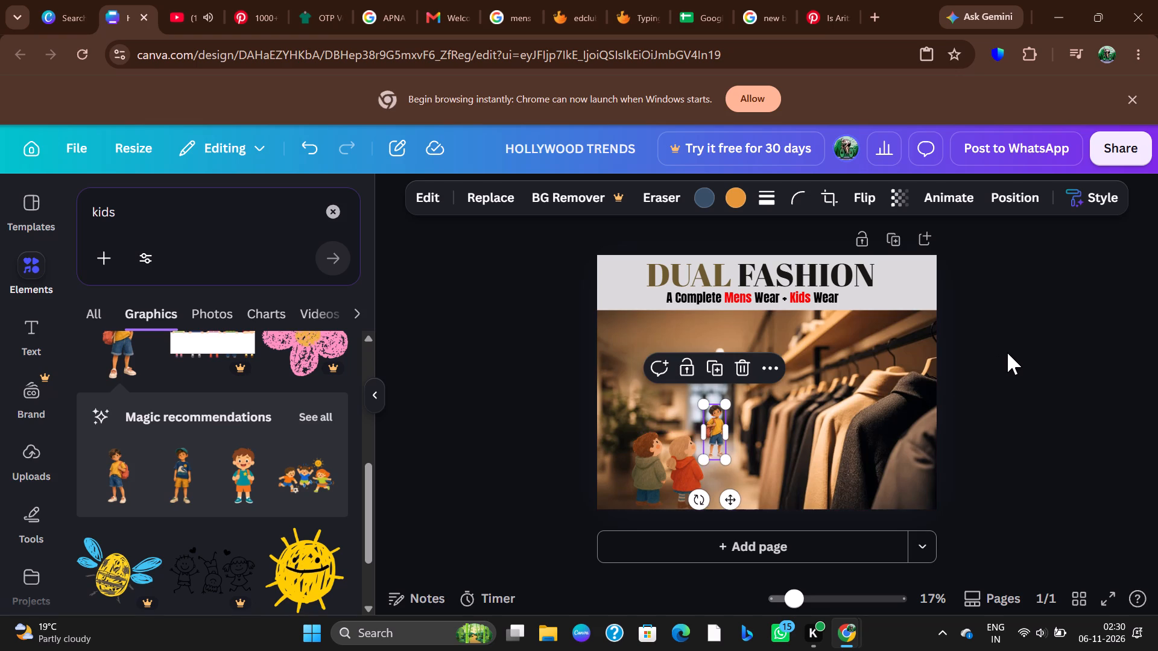
click(1012, 353)
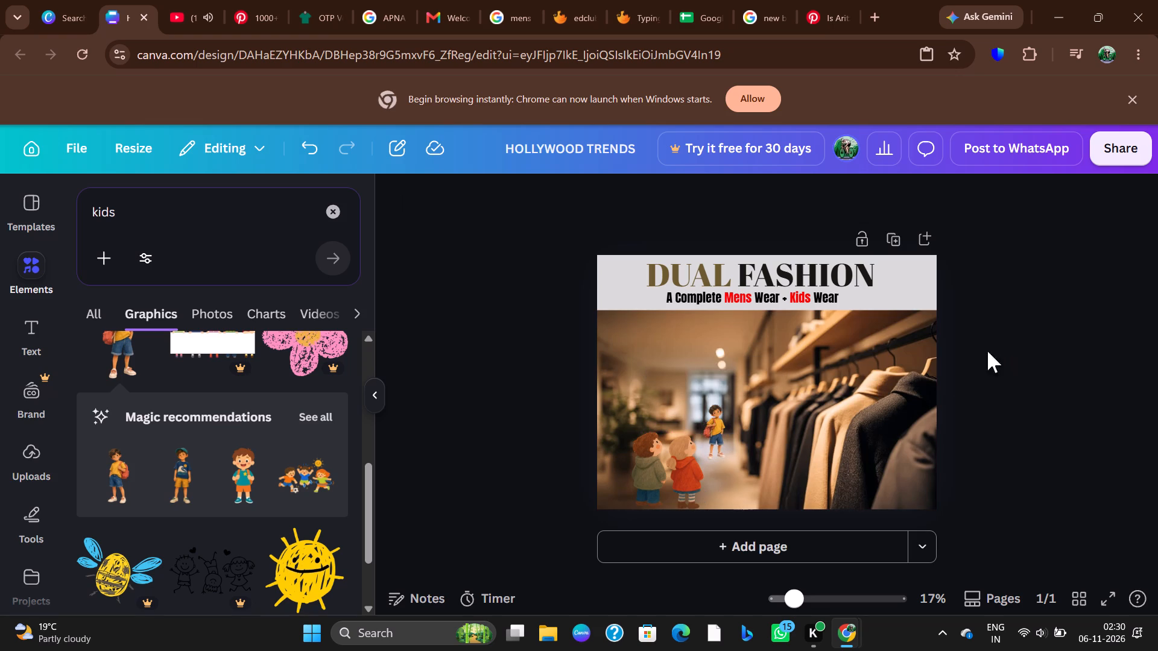
Replace the graphics search term with "men" and run the search.
click(132, 206)
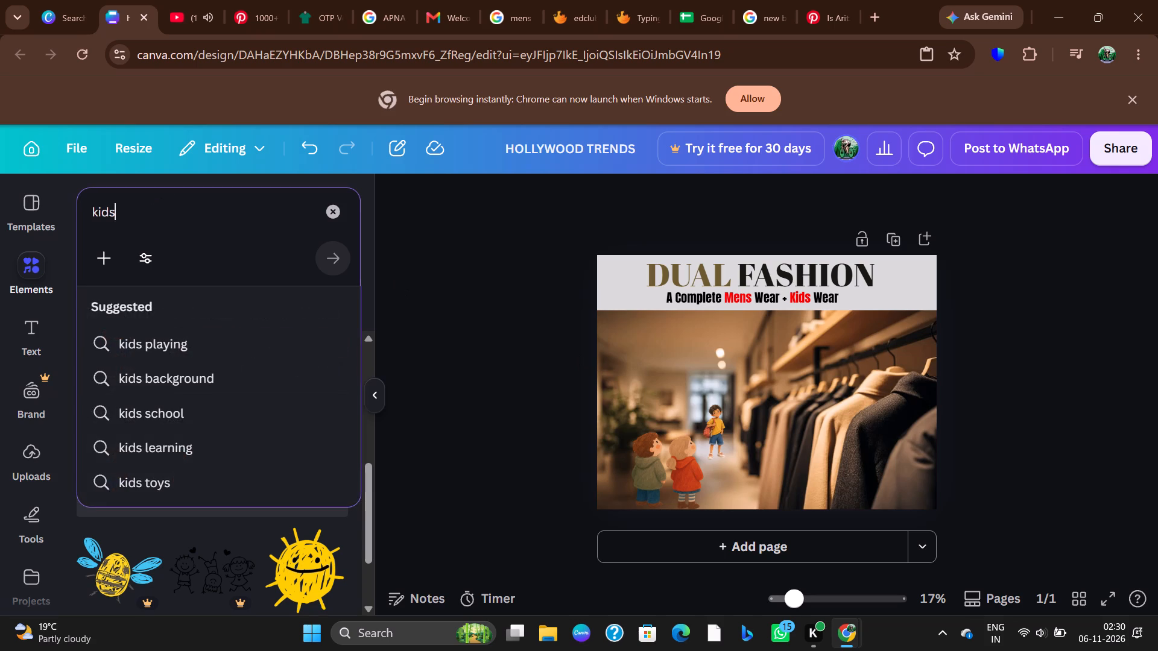
key(BackSpace)
key(BackSpace)
key(BackSpace)
key(BackSpace)
key(BackSpace)
key(BackSpace)
key(BackSpace)
key(BackSpace)
key(BackSpace)
key(BackSpace)
key(BackSpace)
key(BackSpace)
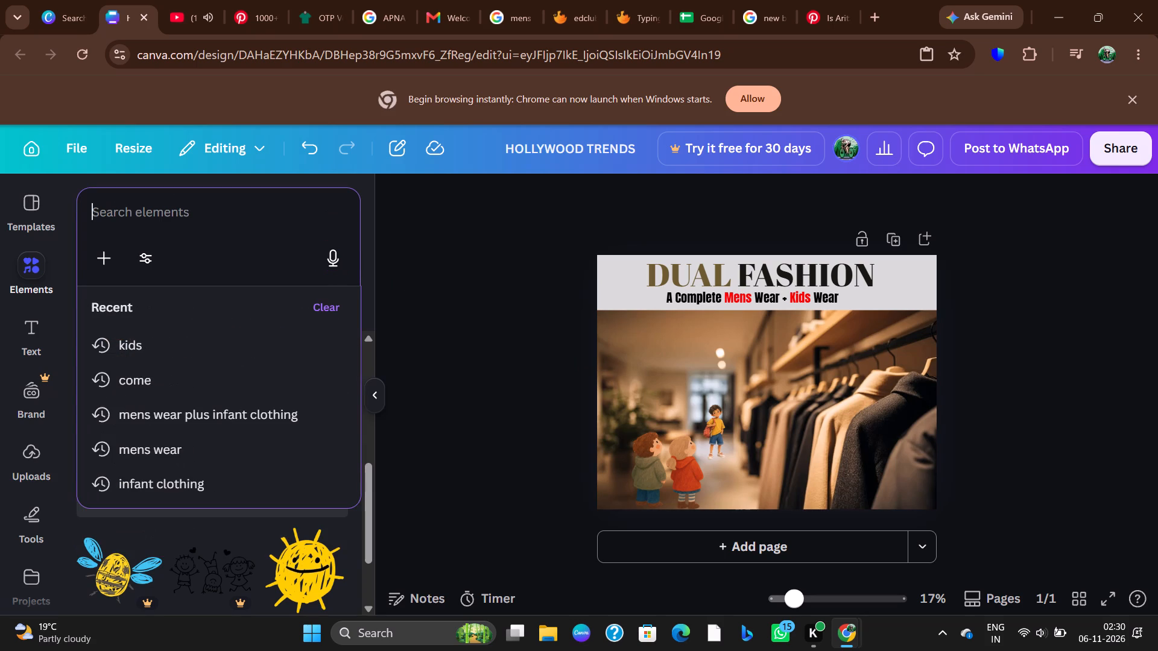
text(men)
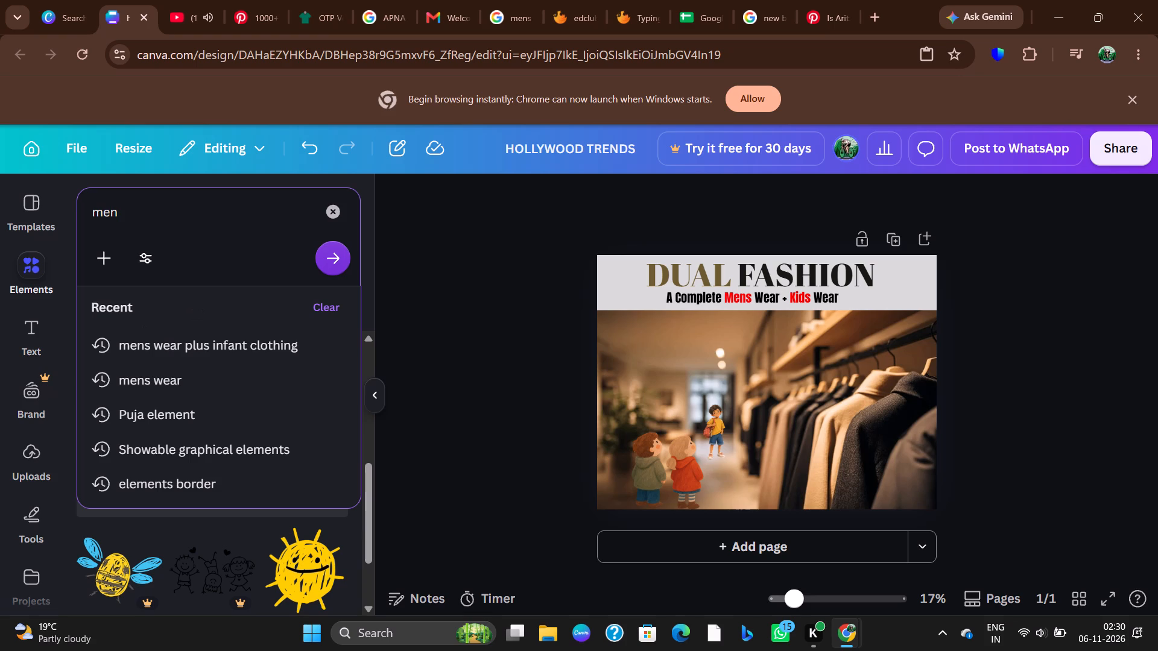
key(Return)
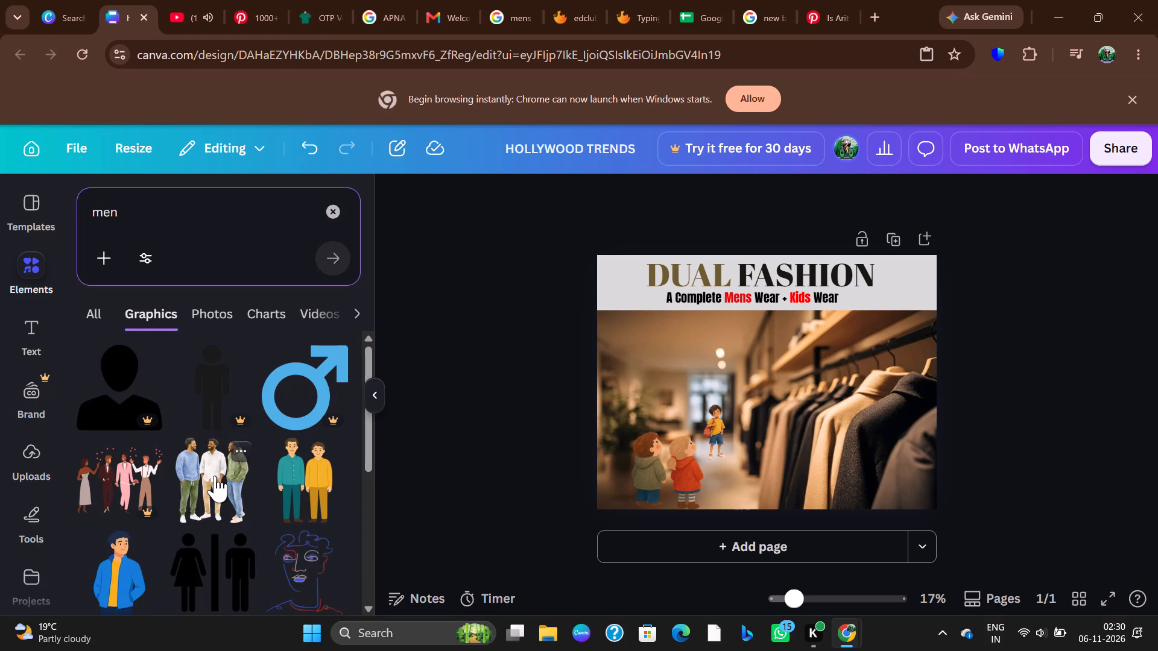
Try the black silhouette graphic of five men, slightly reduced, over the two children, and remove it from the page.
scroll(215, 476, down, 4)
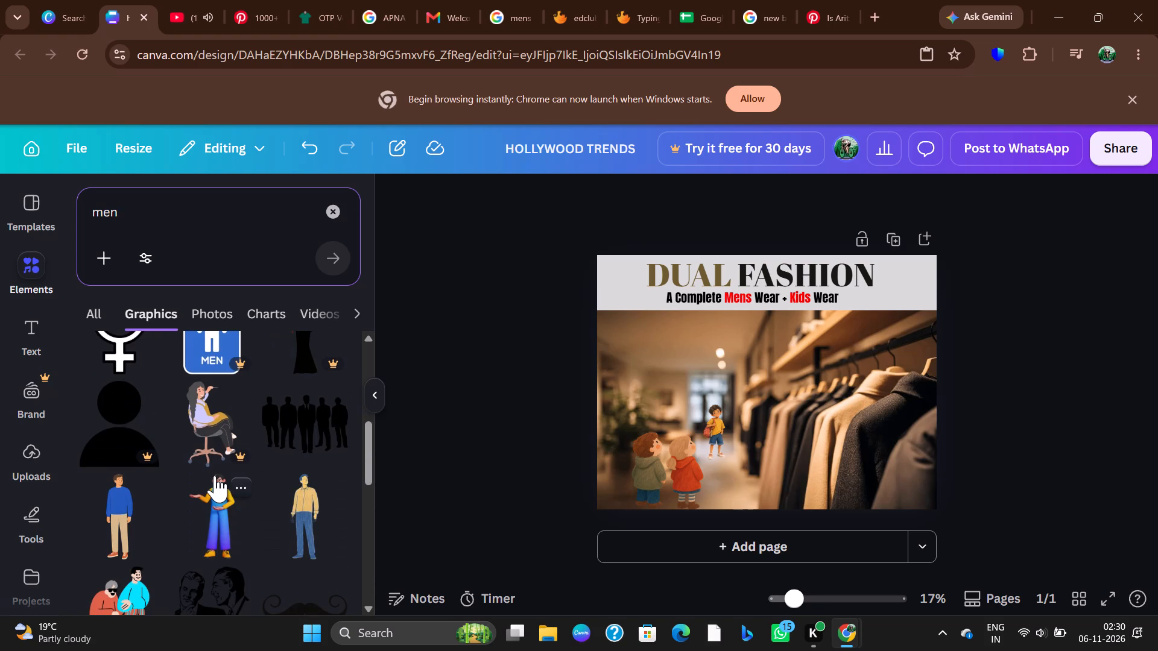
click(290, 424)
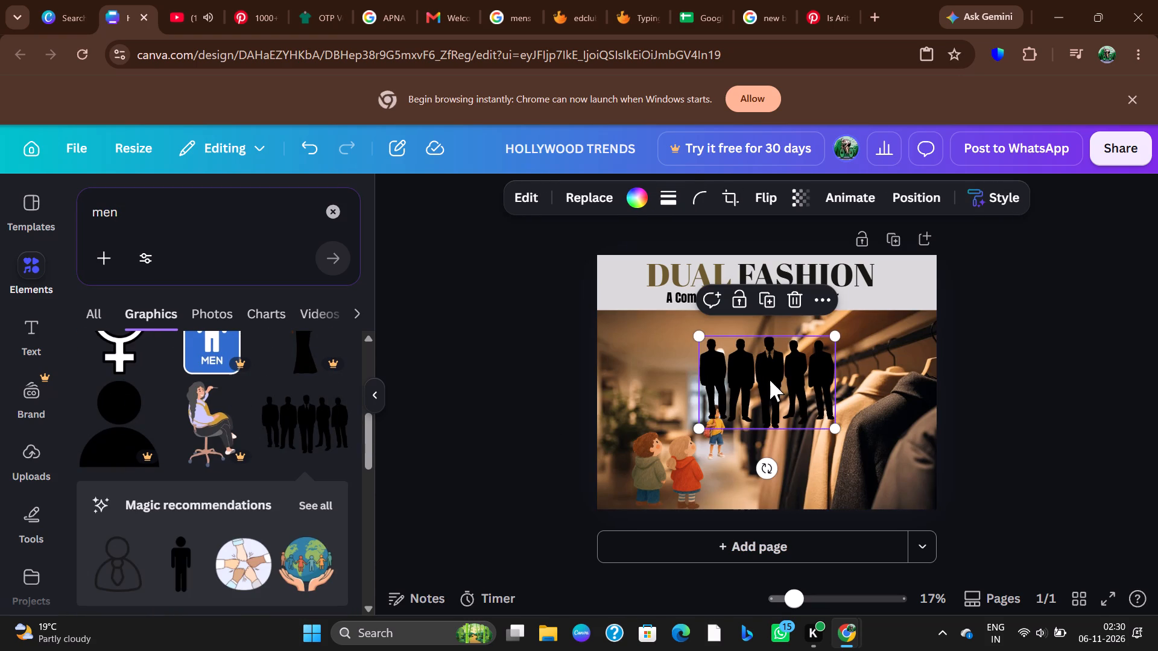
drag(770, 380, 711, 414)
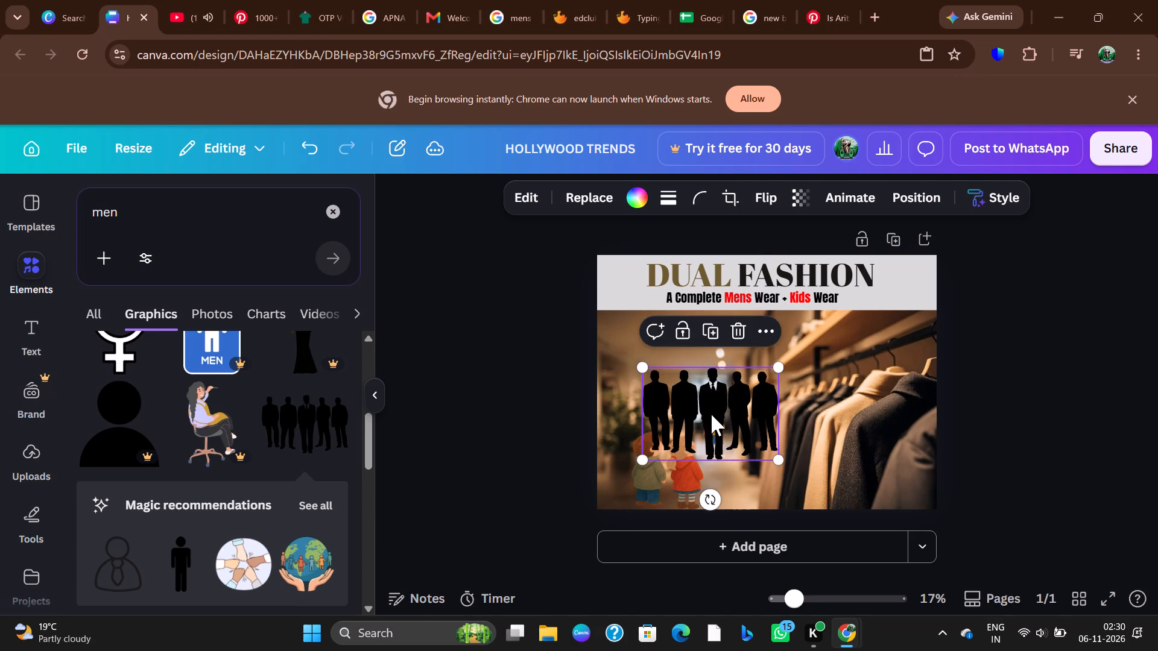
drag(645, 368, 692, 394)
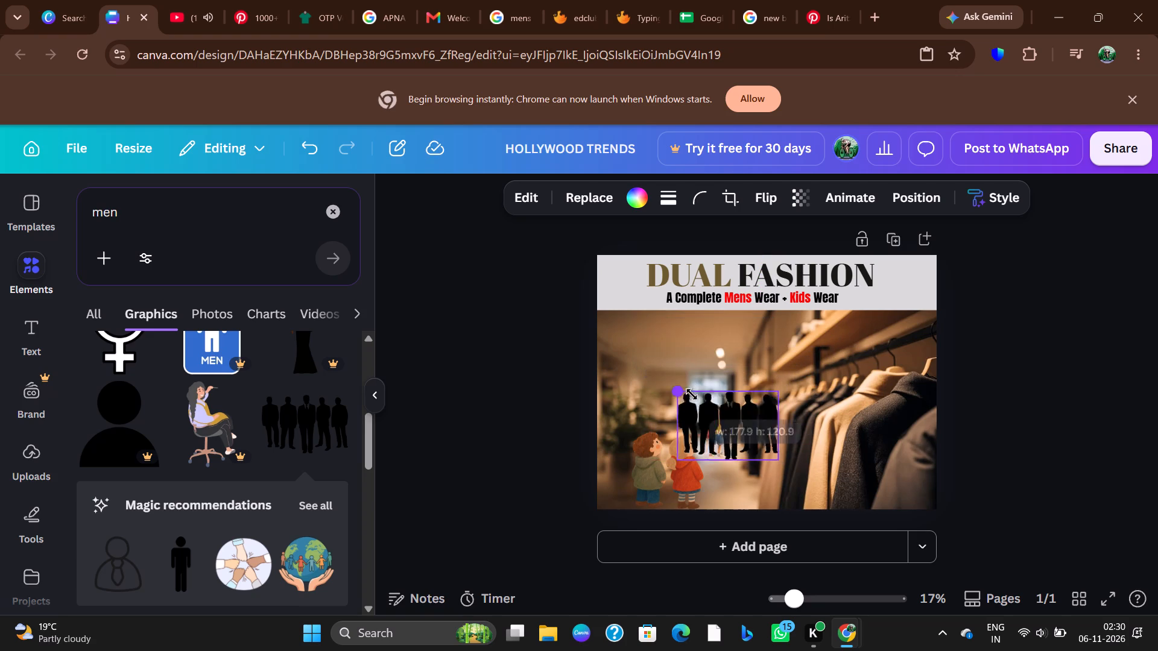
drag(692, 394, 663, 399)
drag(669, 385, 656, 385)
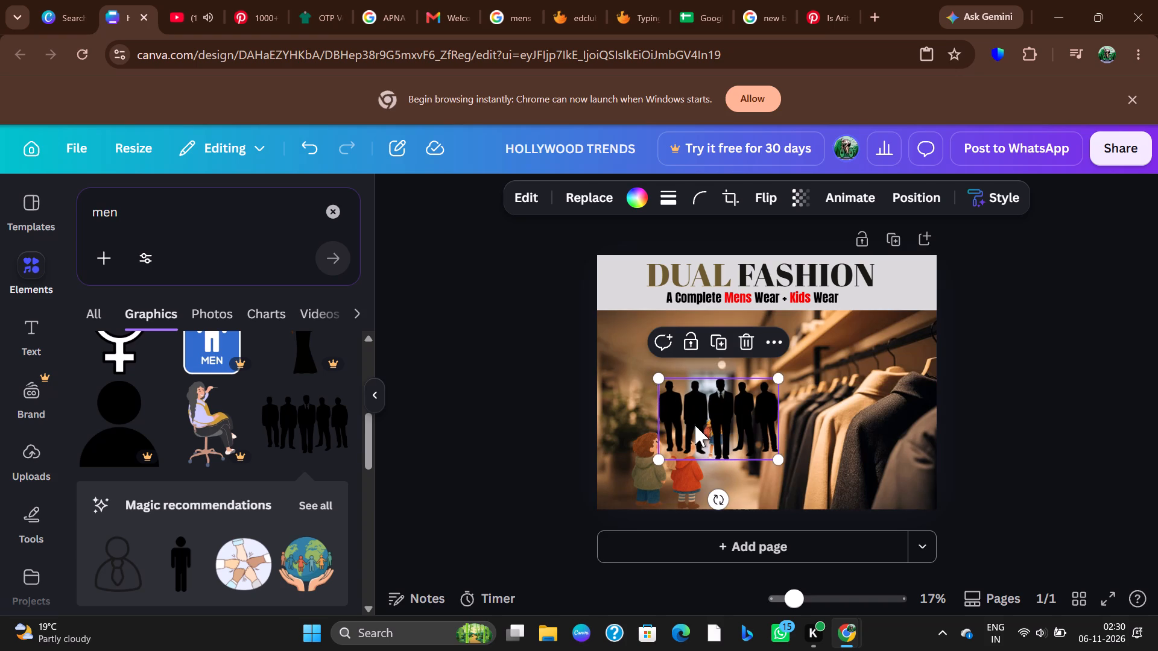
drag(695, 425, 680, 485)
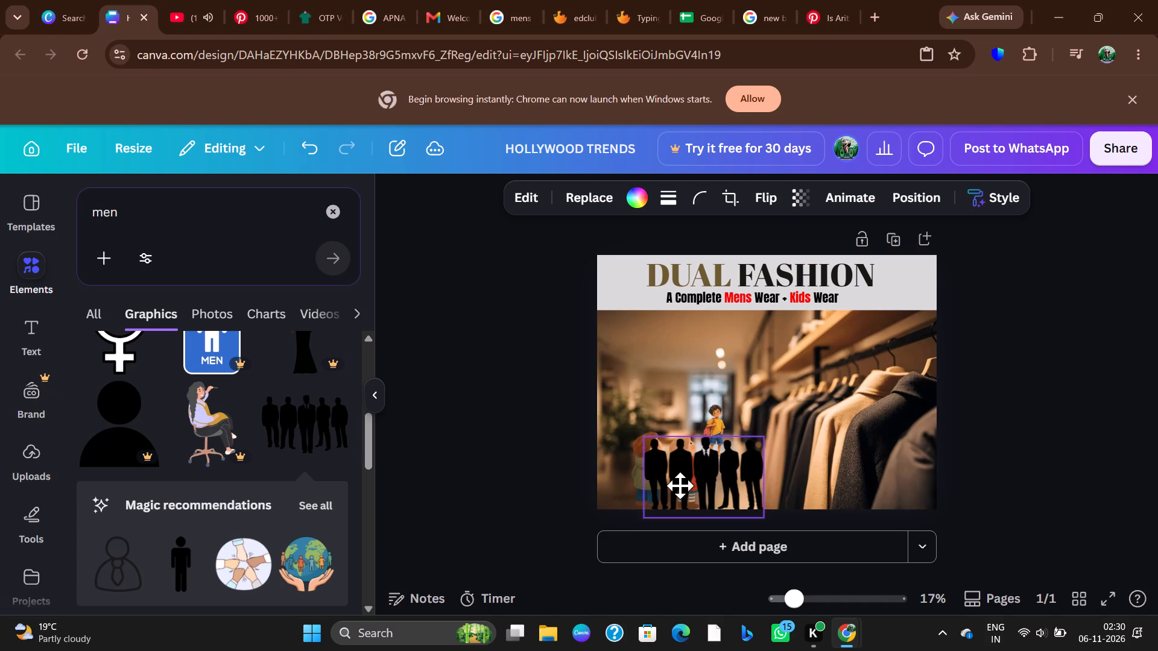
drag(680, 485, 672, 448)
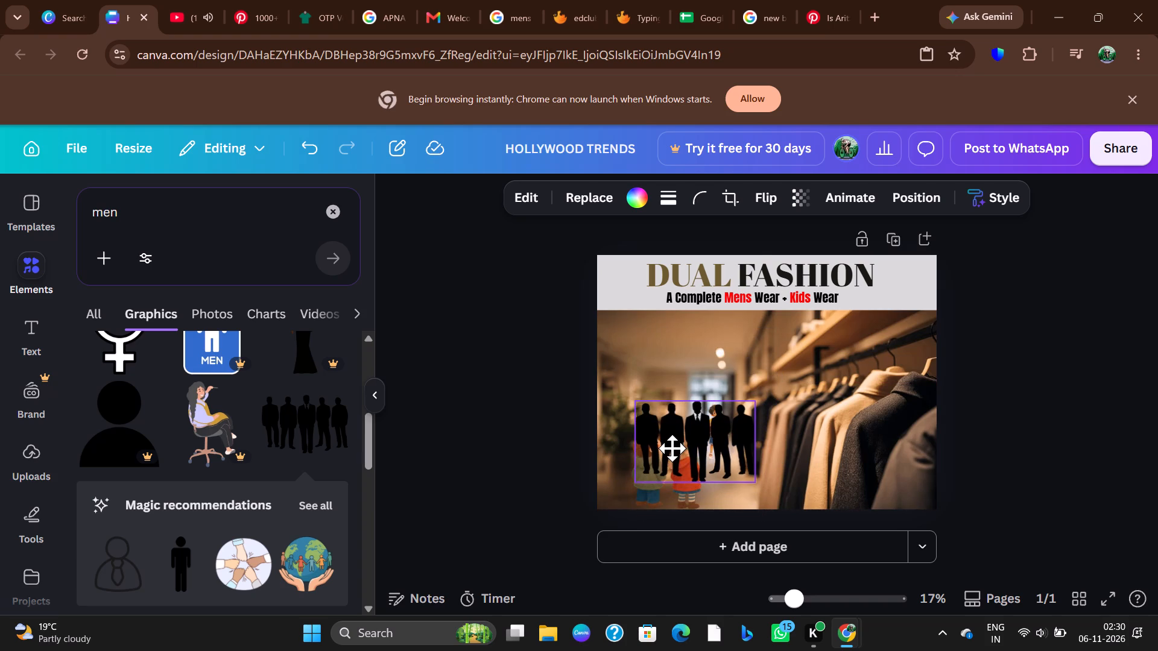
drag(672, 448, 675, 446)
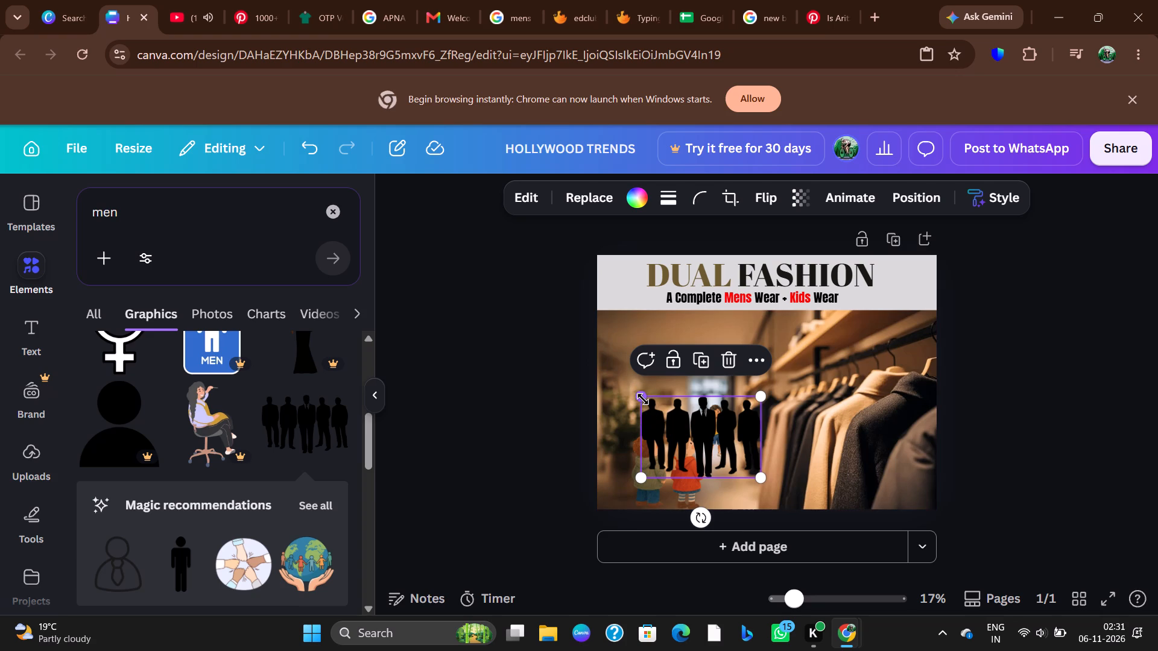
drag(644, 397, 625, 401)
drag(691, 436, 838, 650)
Add the graphic of the man in a yellow shirt and blue jeans, shrink it and stand it at the page's left edge.
scroll(138, 373, down, 1)
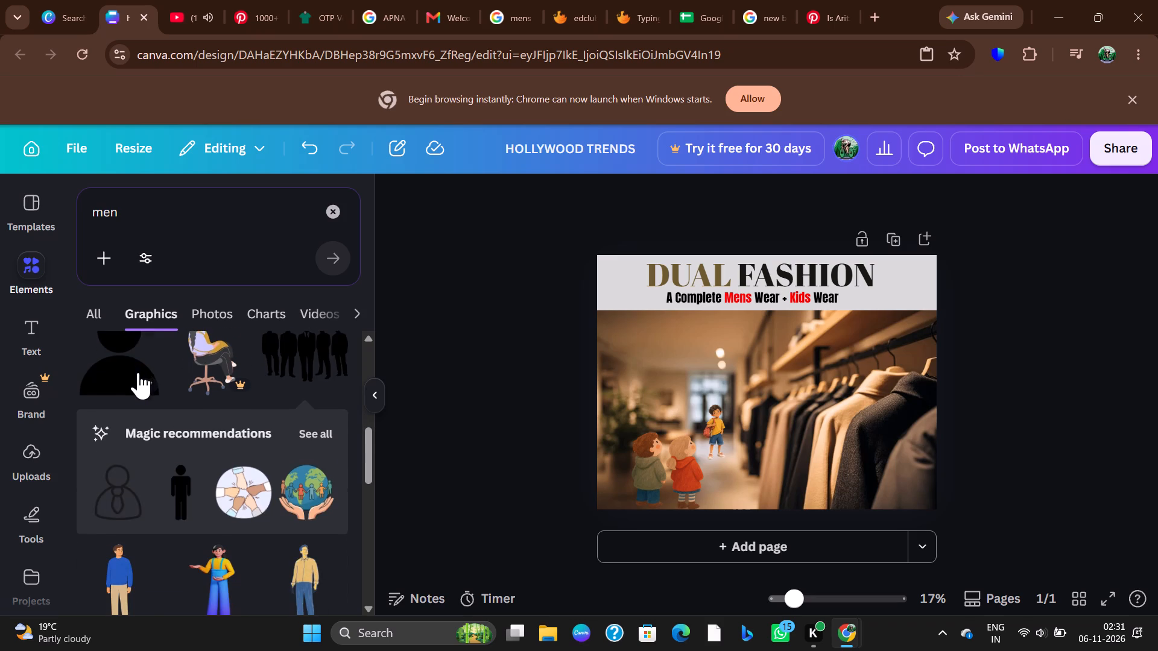
scroll(138, 373, down, 2)
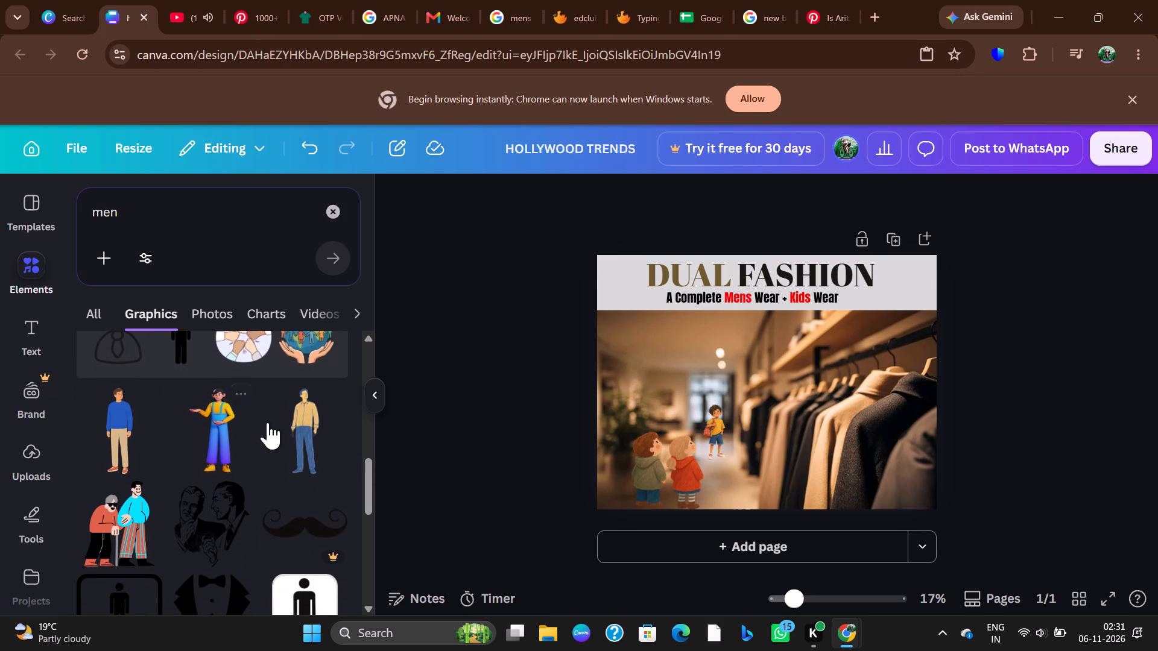
click(302, 423)
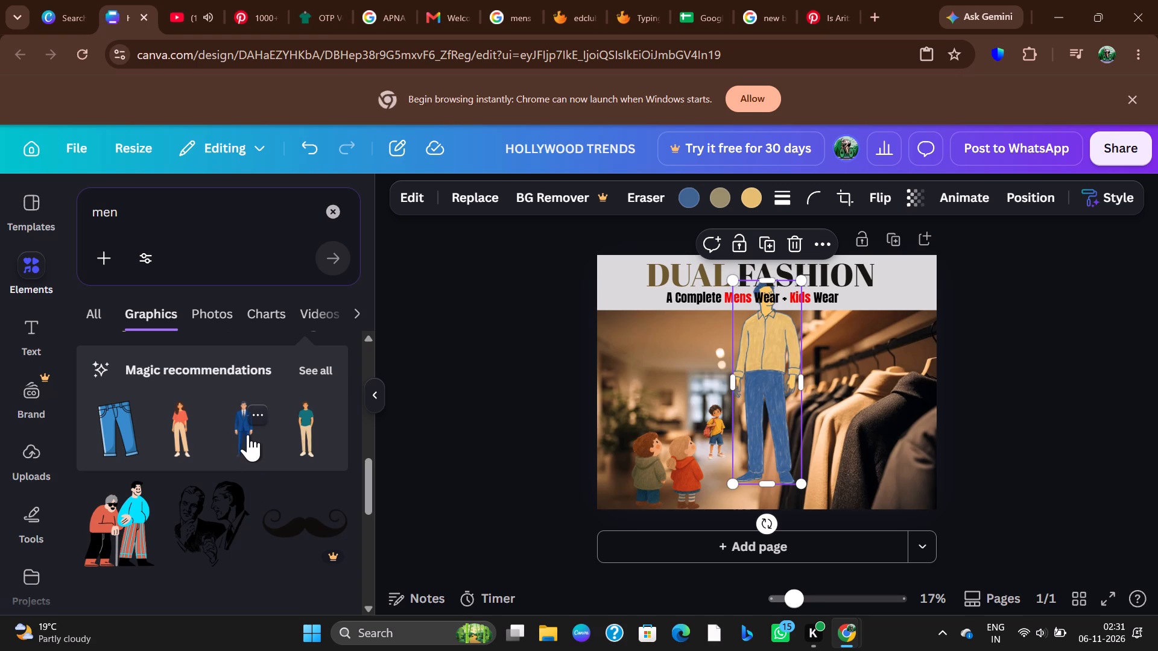
drag(754, 404, 739, 441)
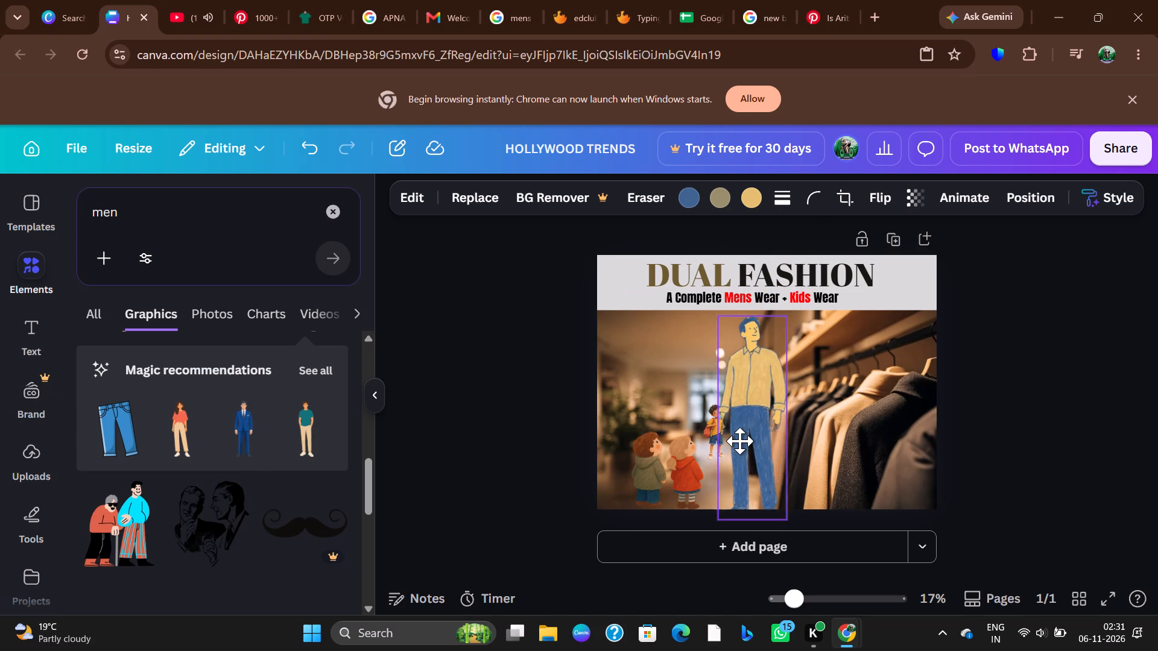
drag(739, 441, 710, 431)
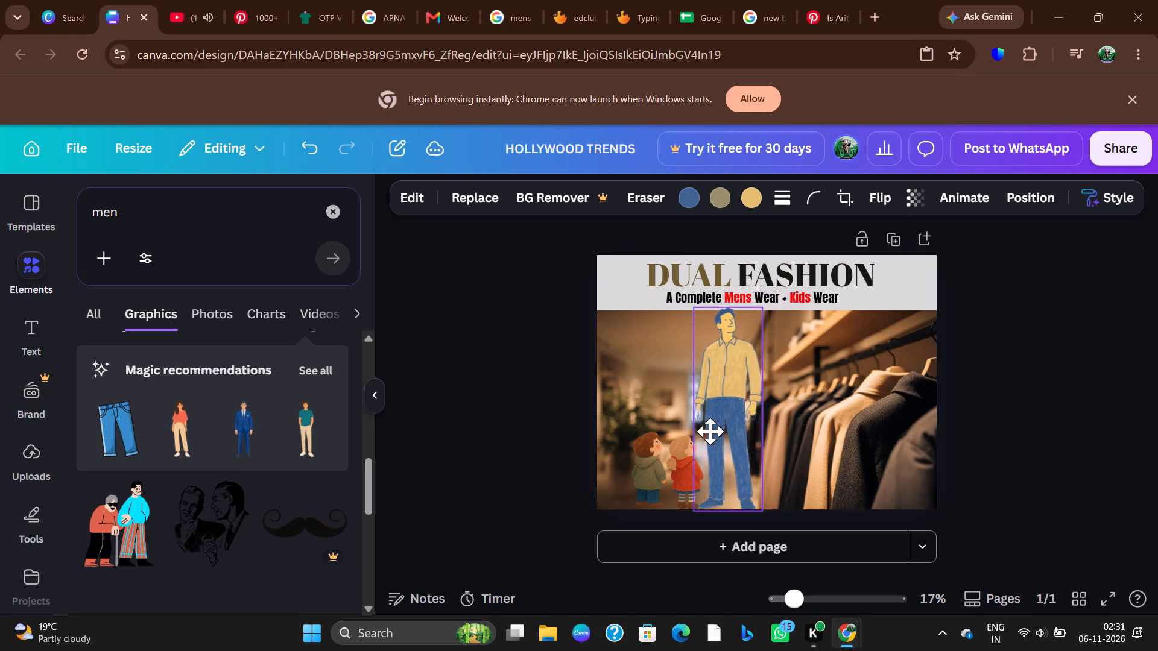
drag(710, 431, 669, 431)
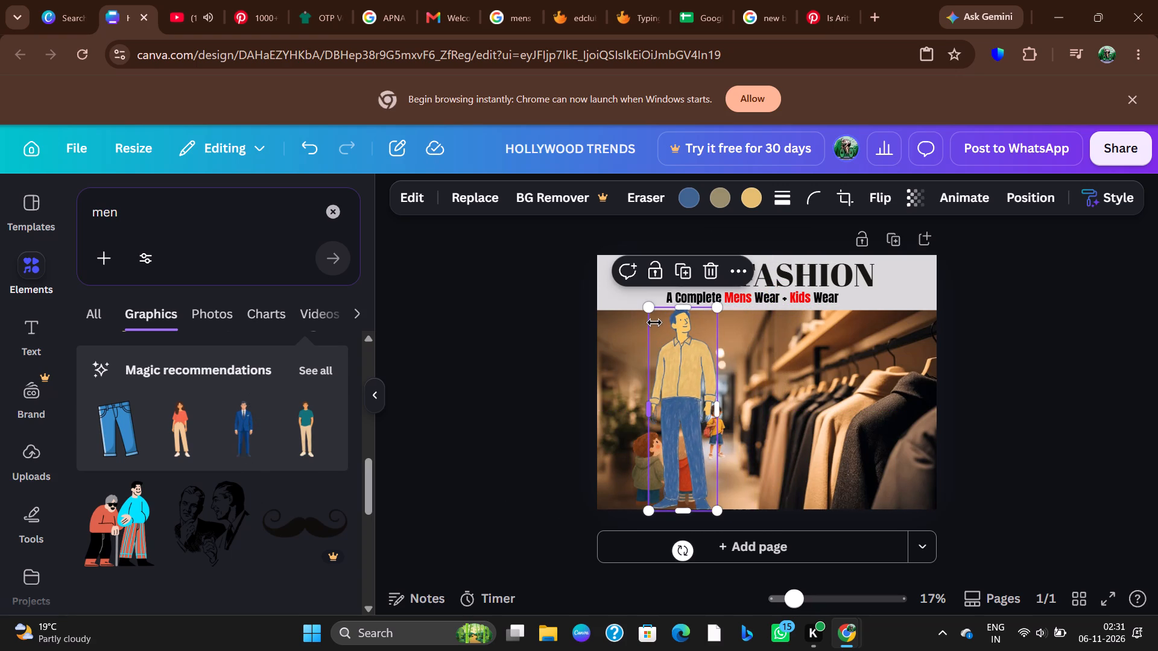
drag(648, 309, 692, 371)
drag(700, 432, 626, 414)
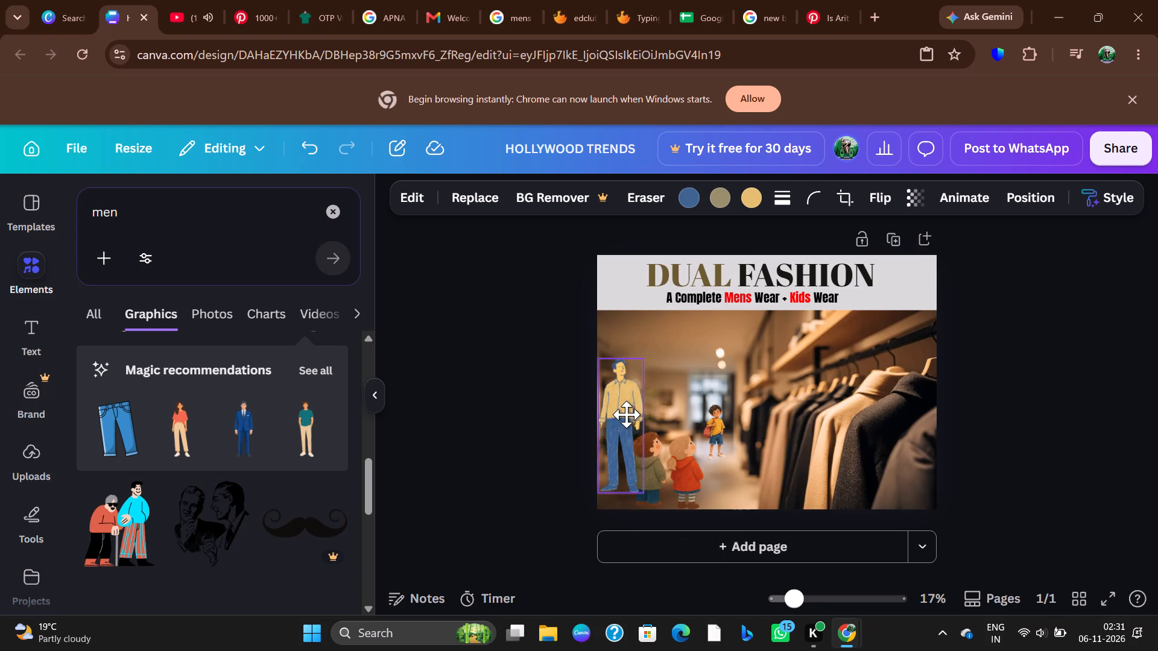
drag(626, 414, 626, 439)
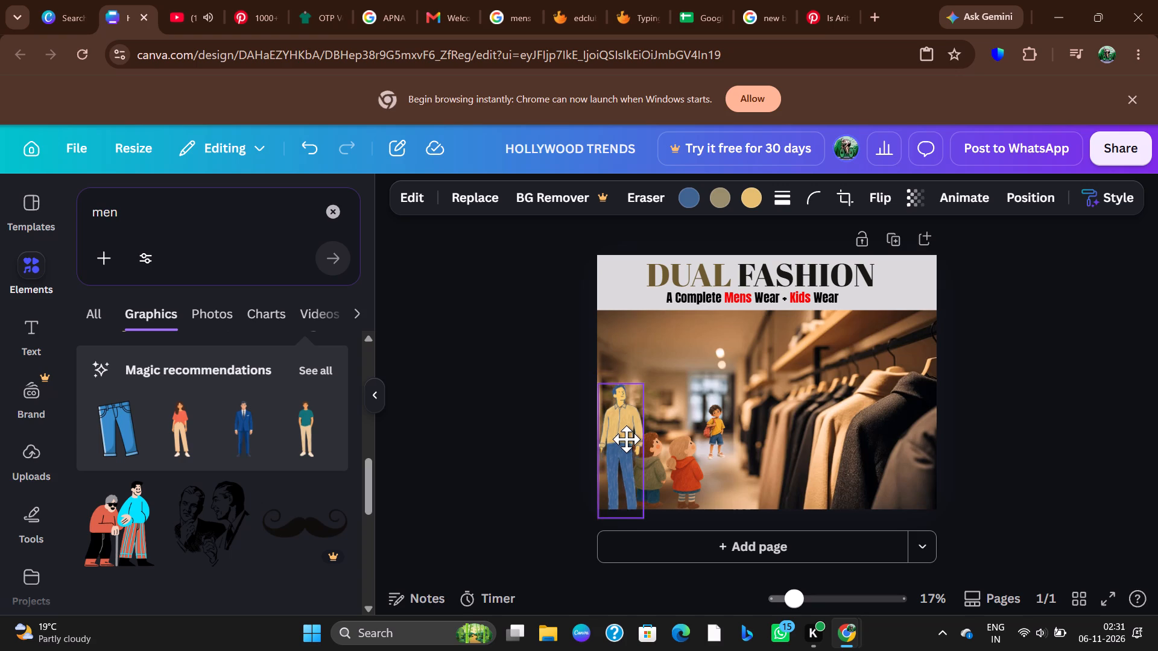
drag(626, 439, 626, 424)
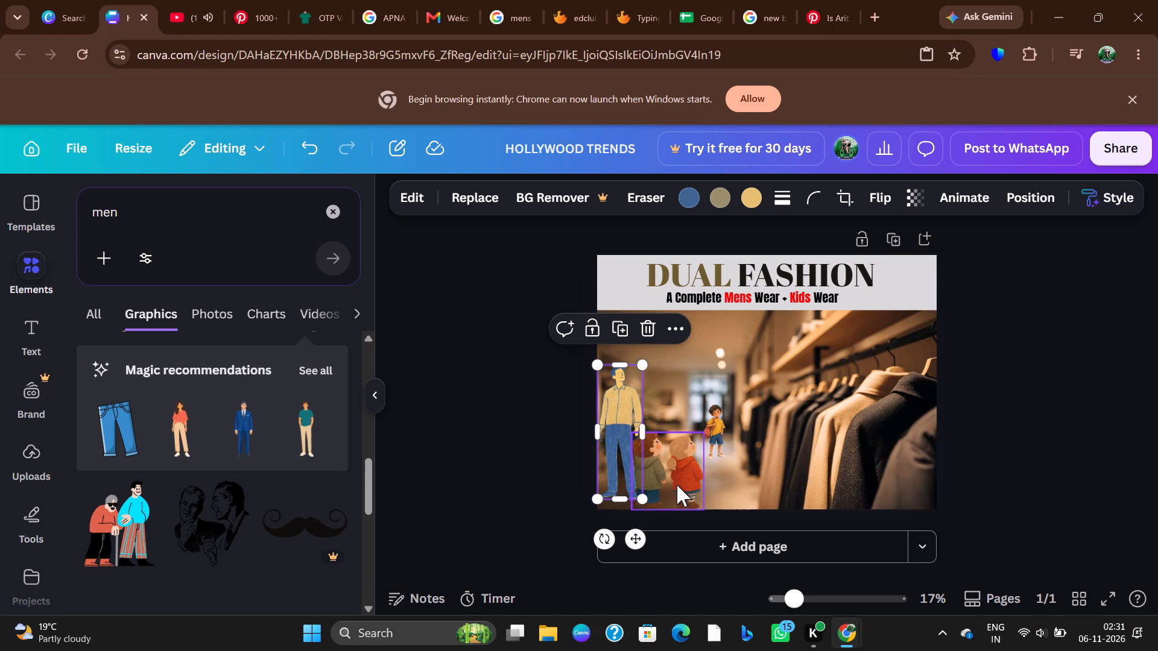
Shift the two-children graphic slightly right along the page's bottom edge so it stands directly beside the man.
click(679, 486)
drag(679, 486, 700, 485)
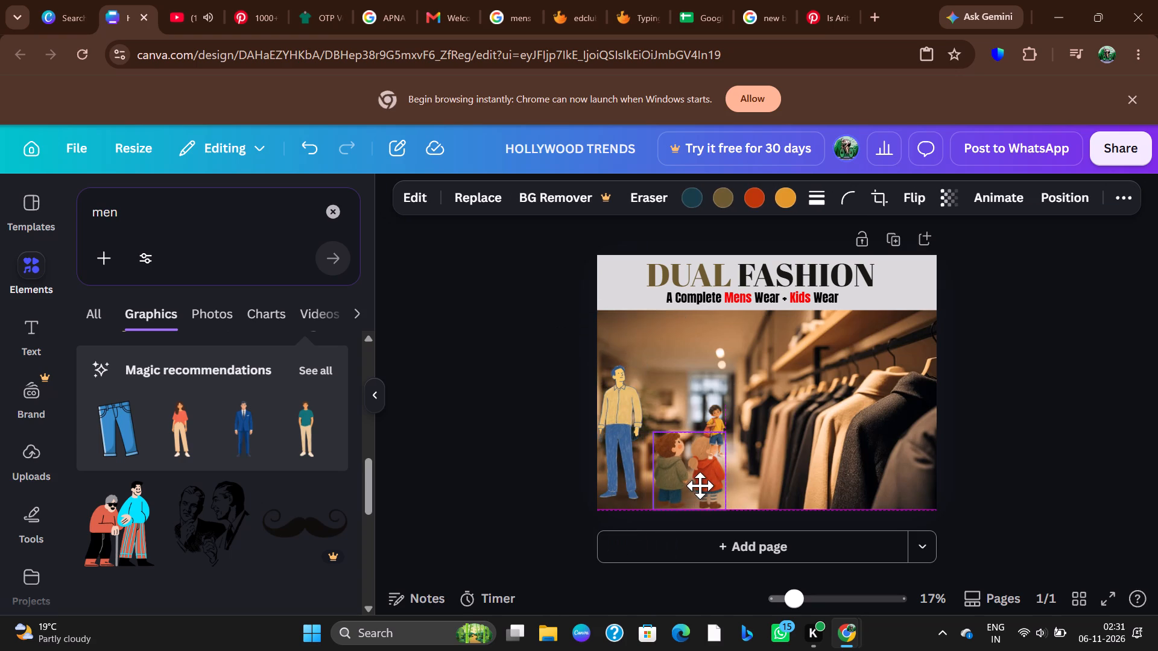
drag(700, 485, 718, 483)
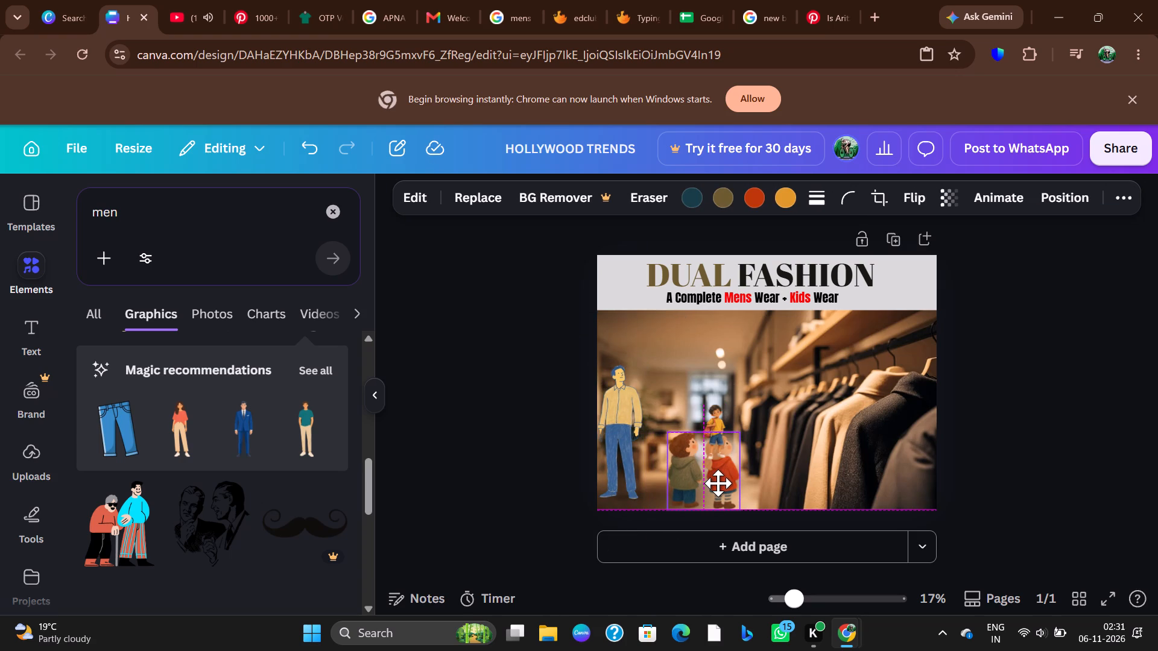
drag(718, 483, 686, 467)
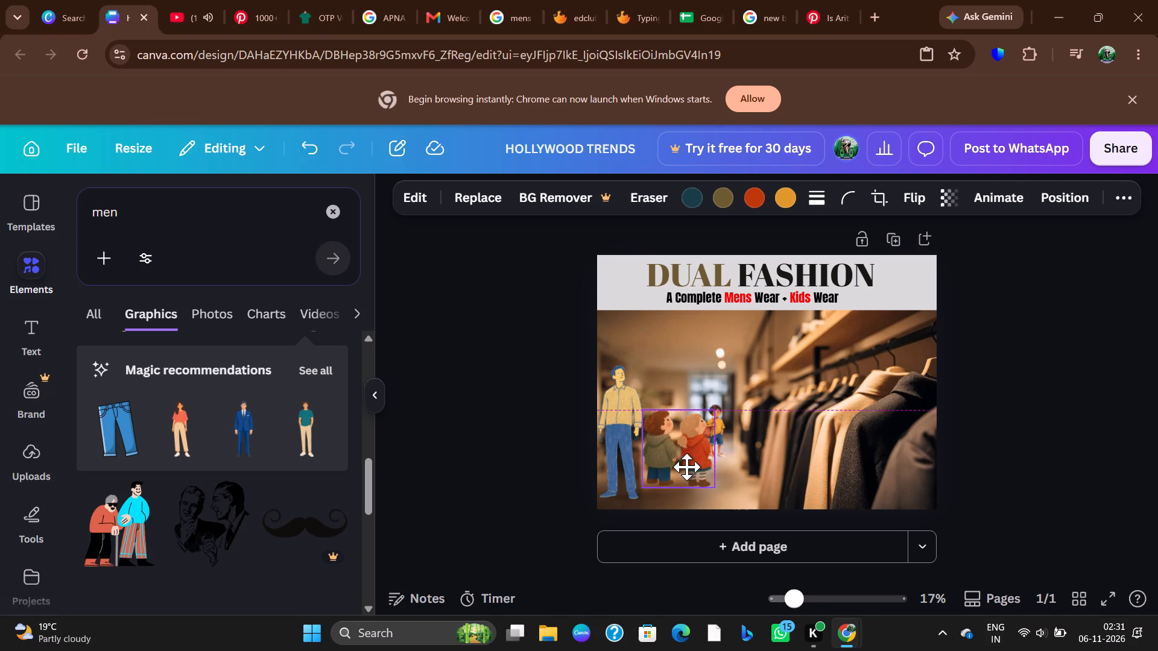
drag(686, 467, 686, 484)
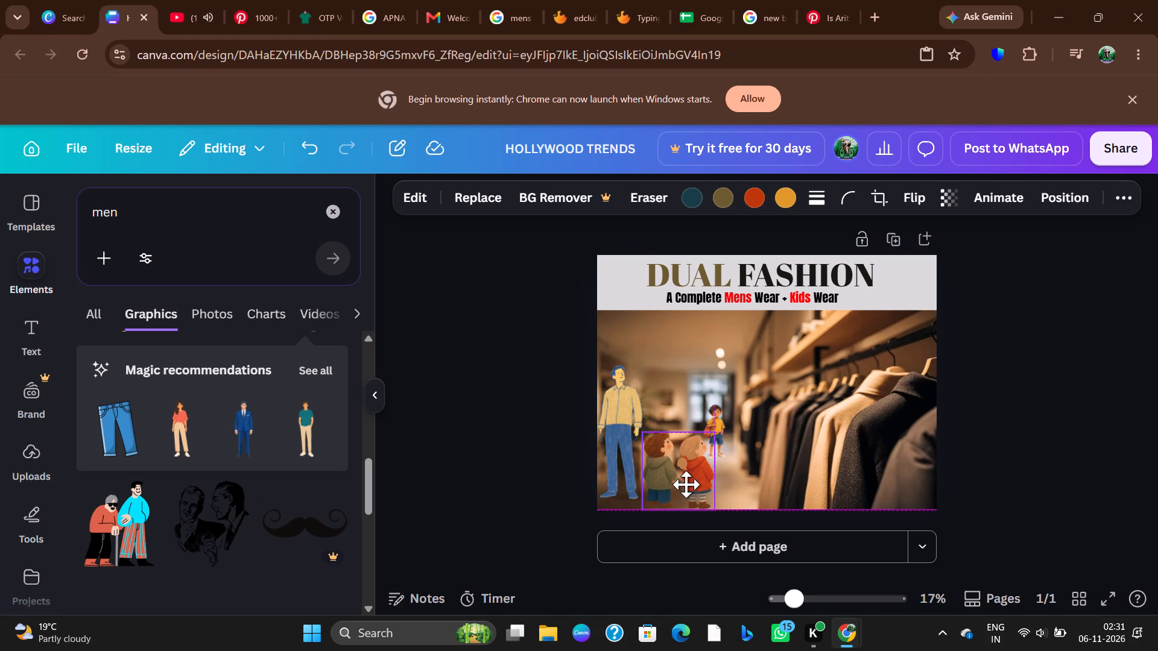
drag(686, 484, 685, 484)
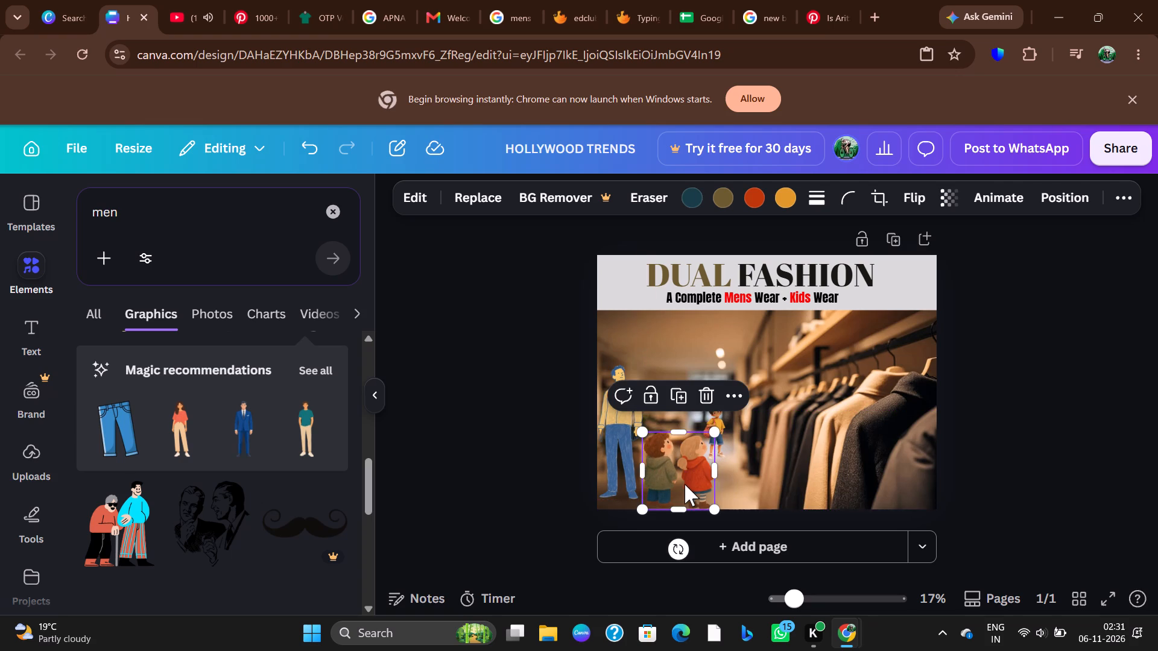
Move the man in the yellow shirt to the right side of the two children, with his feet on the page's bottom edge.
click(616, 435)
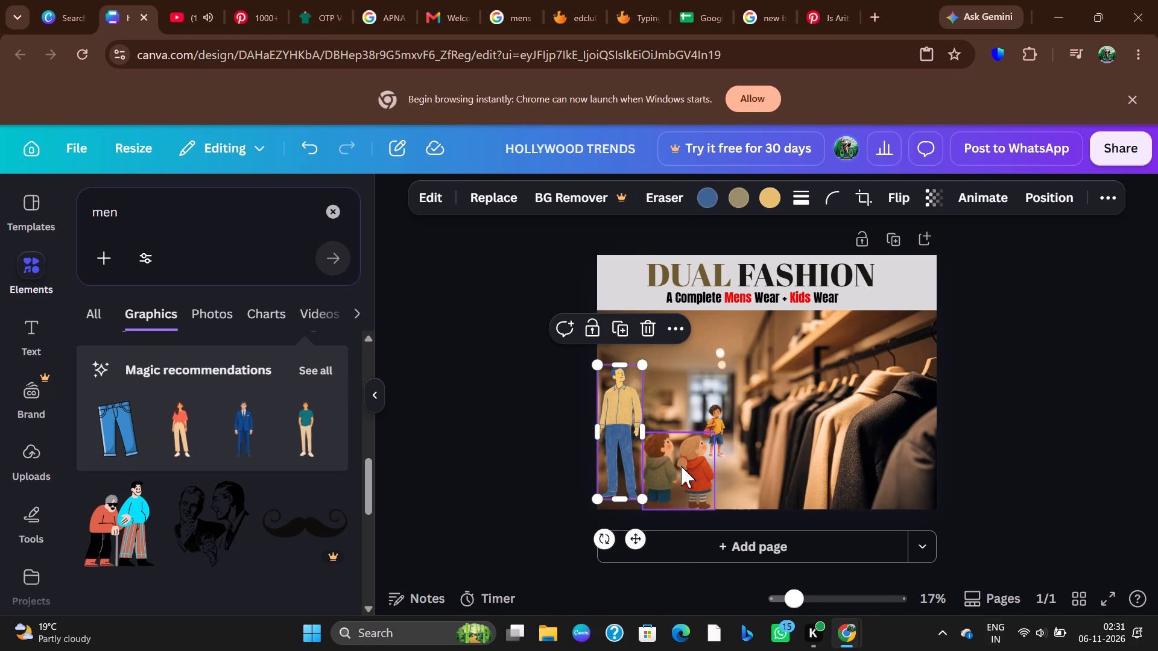
click(681, 466)
click(681, 466)
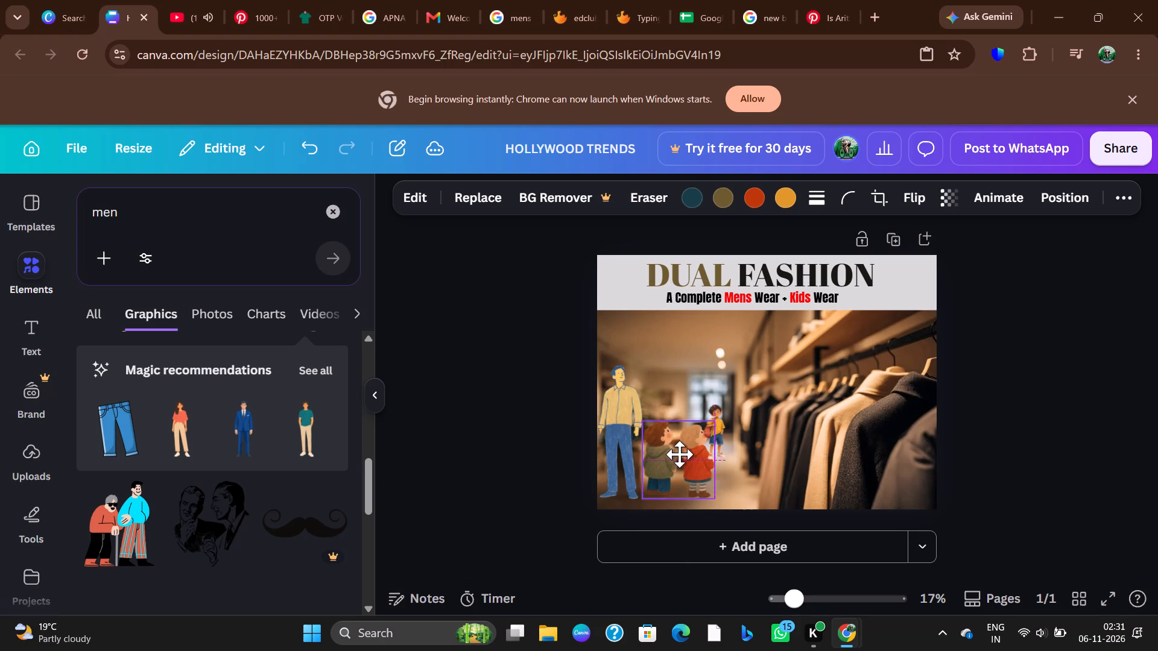
click(530, 380)
click(620, 406)
drag(620, 406, 620, 408)
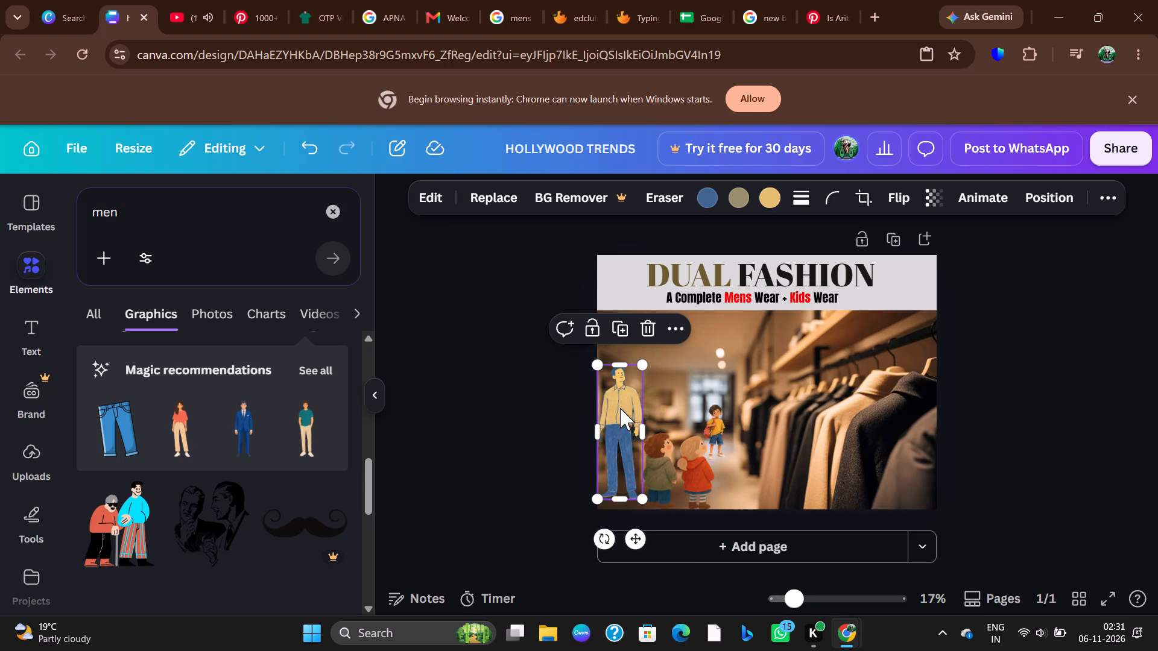
drag(620, 408, 741, 418)
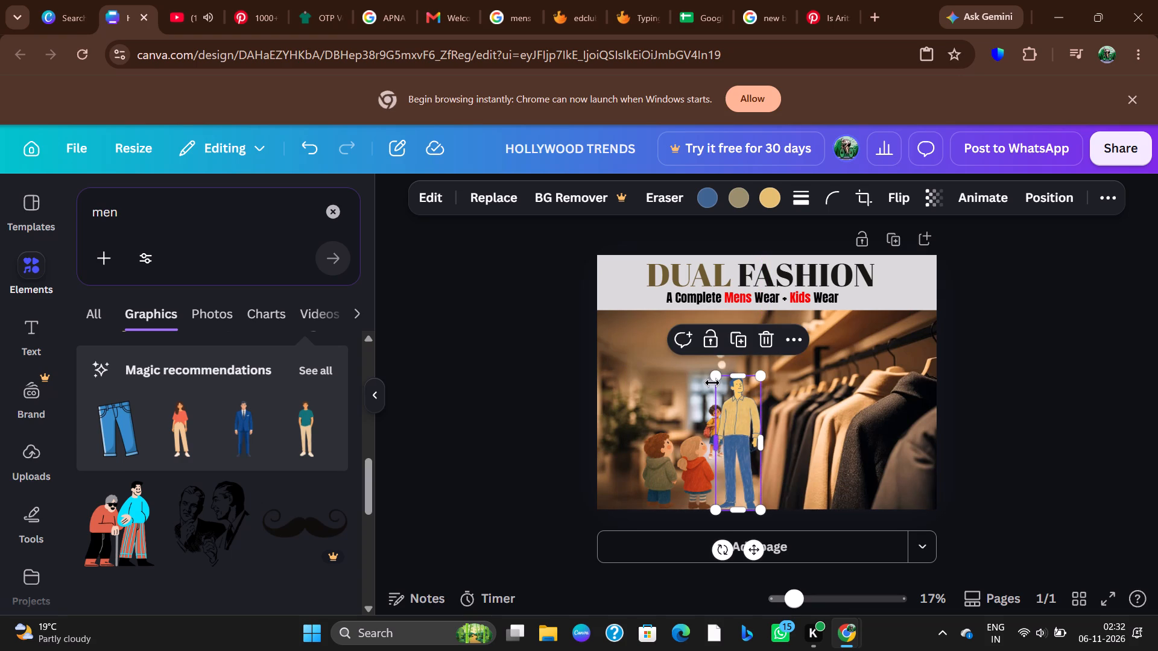
Enlarge the man in the yellow shirt slightly, to about 82 wide by 244 high, keeping his feet on the page's bottom edge.
drag(713, 377, 707, 377)
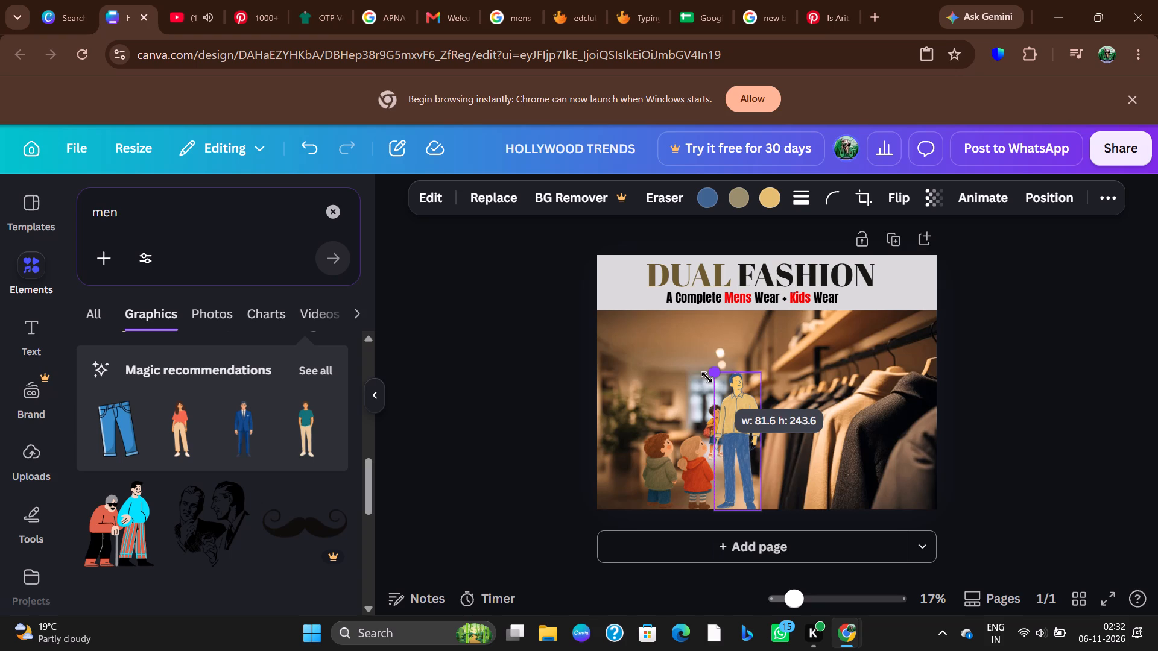
drag(707, 377, 700, 377)
click(1014, 385)
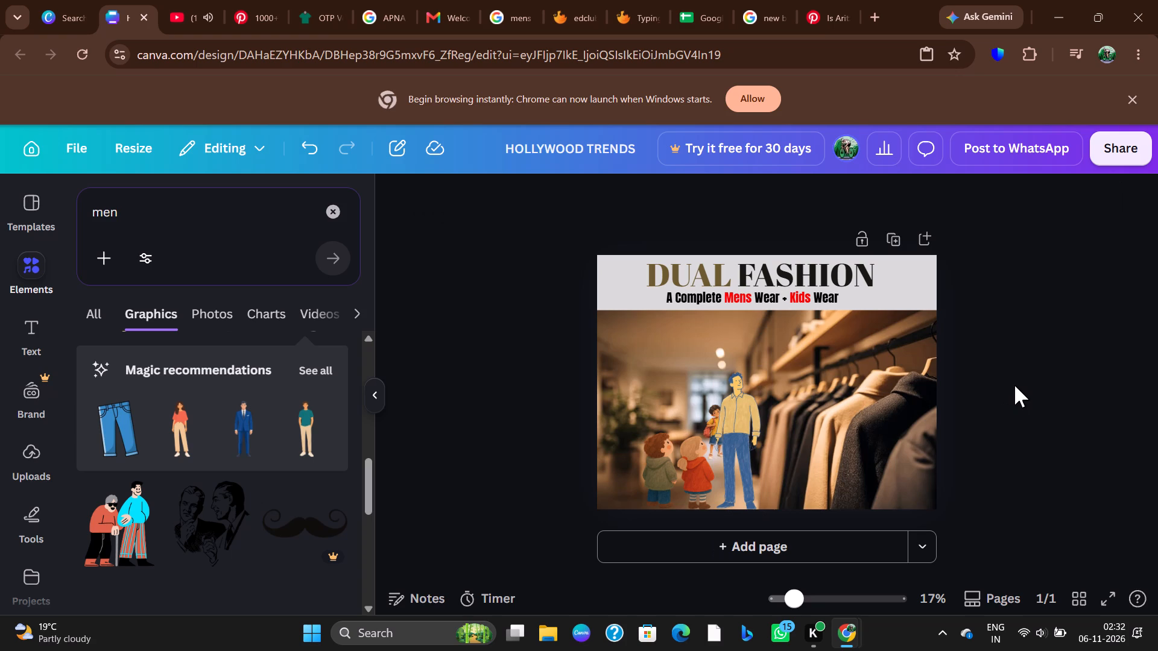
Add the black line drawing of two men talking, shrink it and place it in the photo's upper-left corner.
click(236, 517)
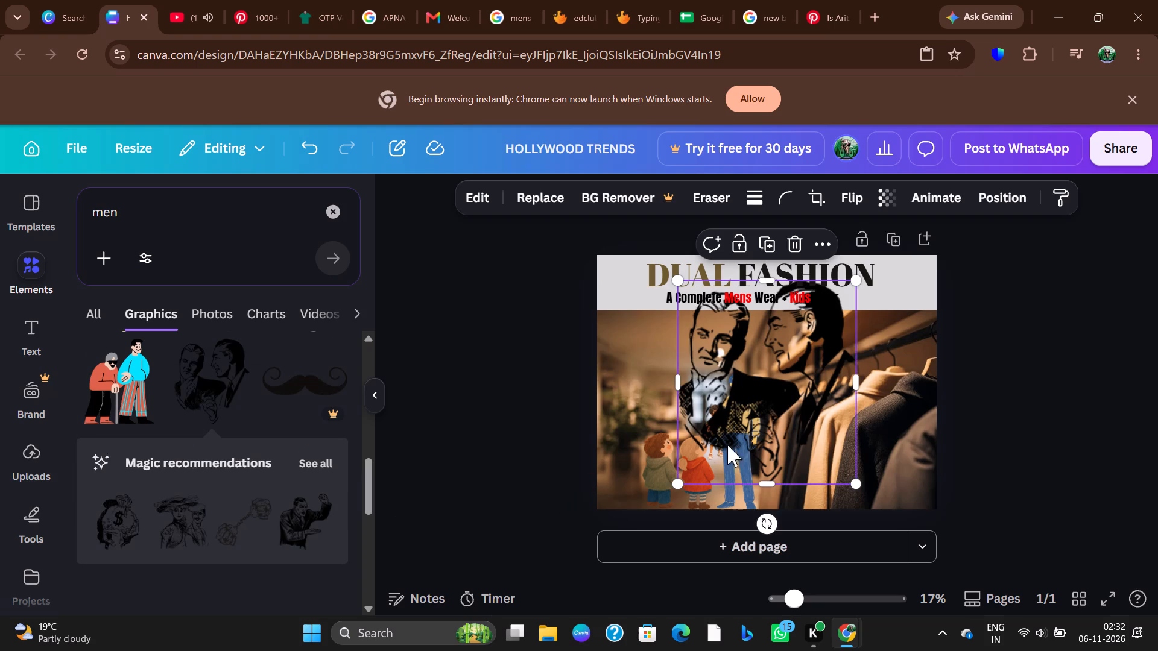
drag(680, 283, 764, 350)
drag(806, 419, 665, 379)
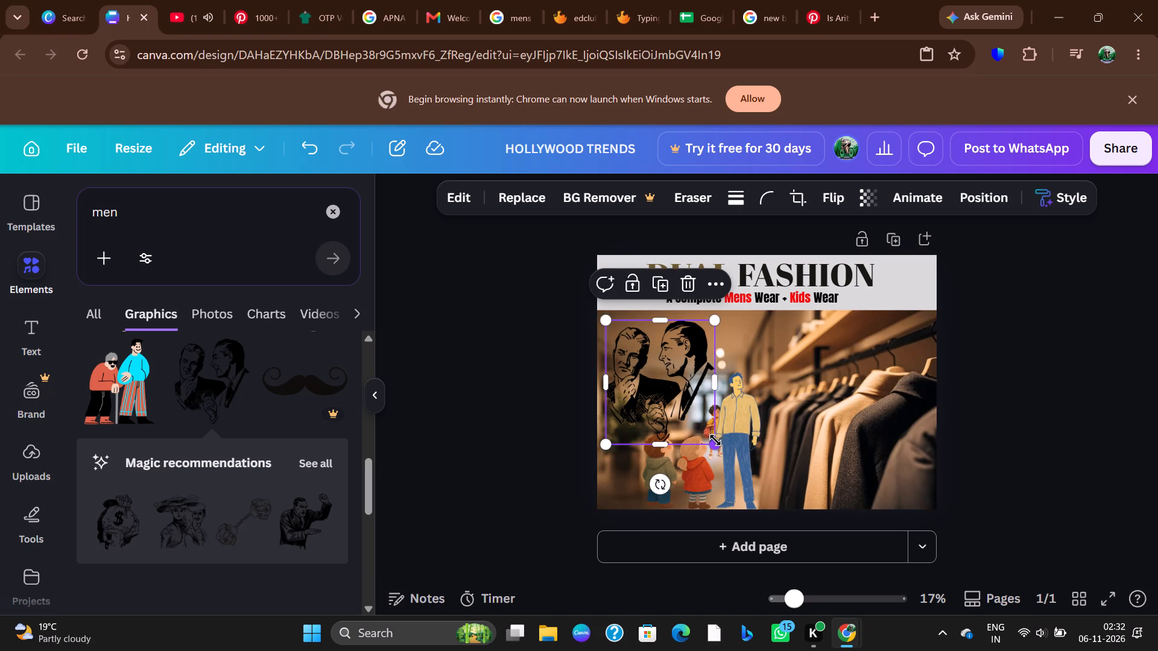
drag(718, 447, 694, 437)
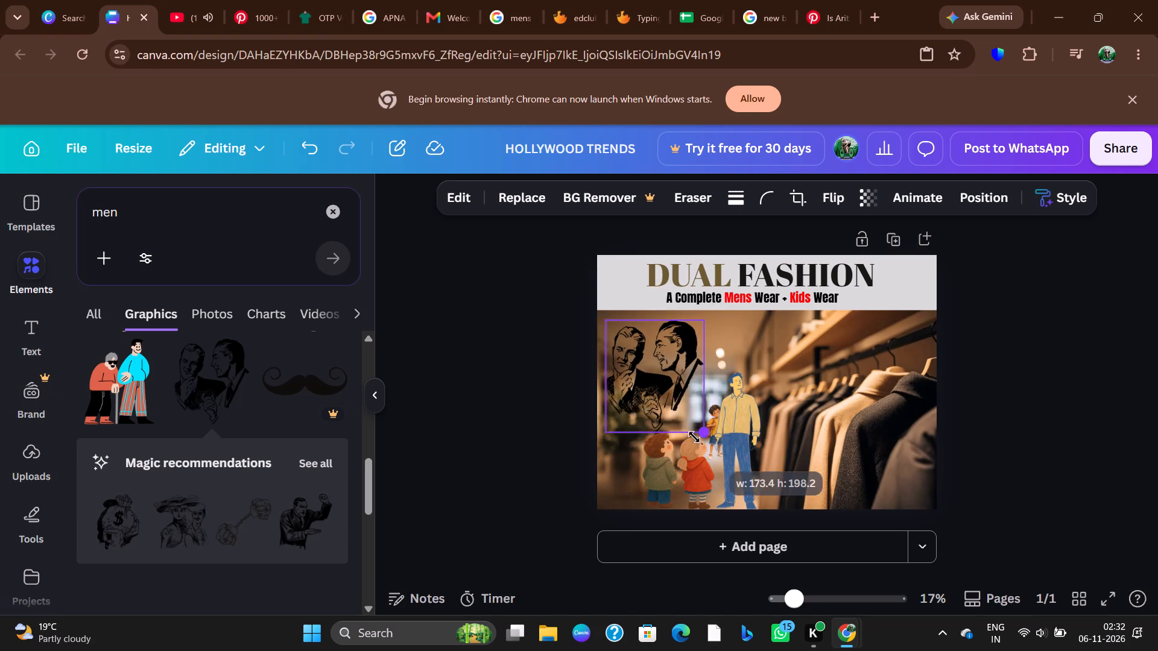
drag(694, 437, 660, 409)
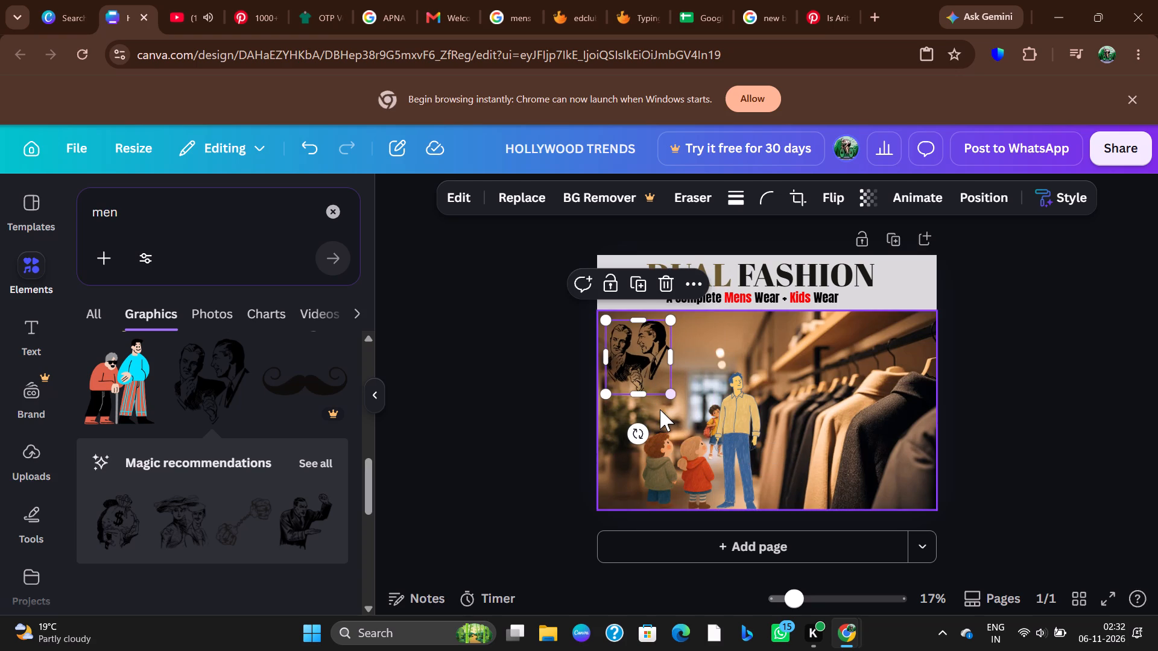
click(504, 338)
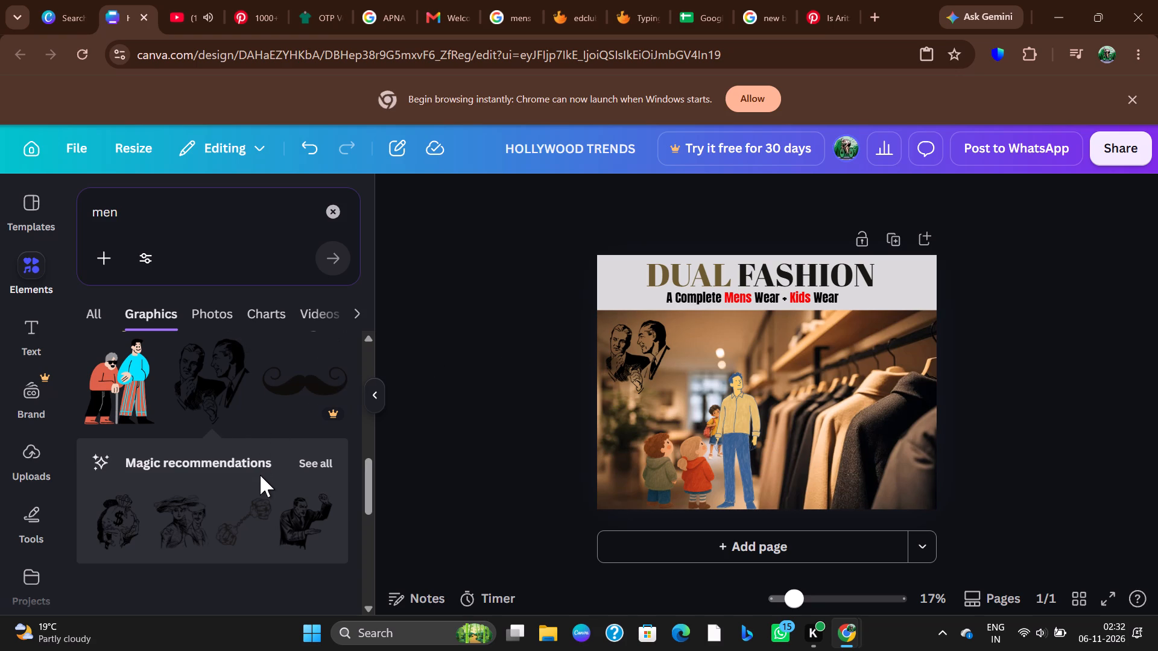
Find and add the graphic of the man in a blue jacket, place him partly beyond the page's left edge and enlarge him slightly.
scroll(260, 475, down, 2)
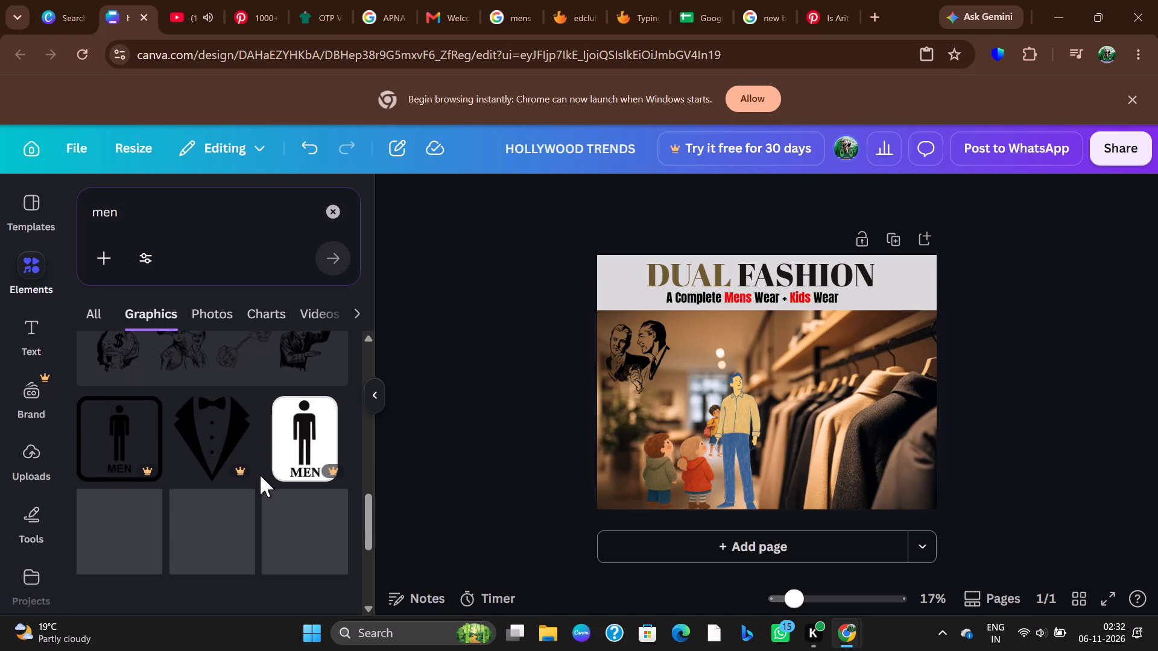
scroll(260, 475, down, 1)
scroll(260, 475, up, 11)
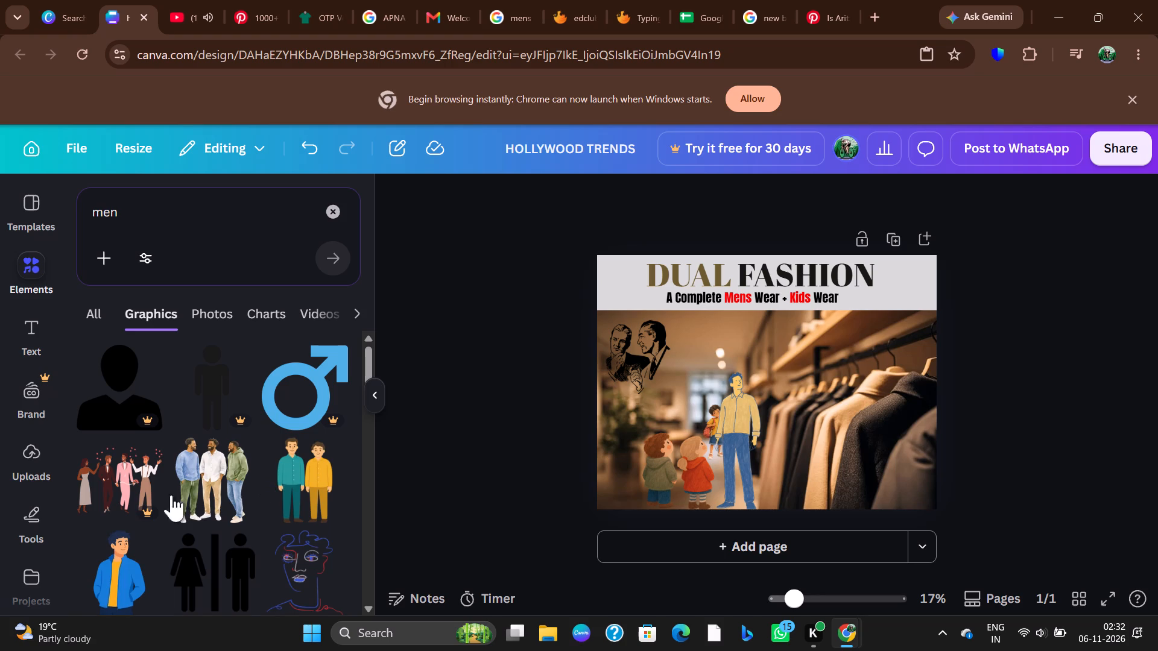
click(134, 549)
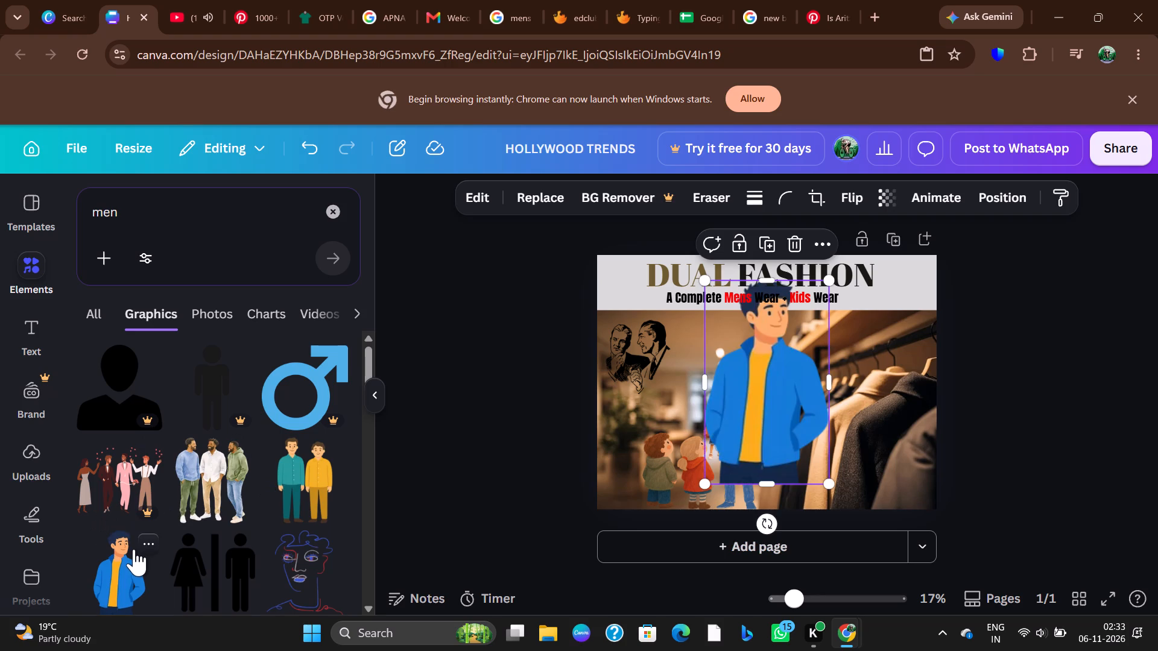
drag(767, 406, 626, 429)
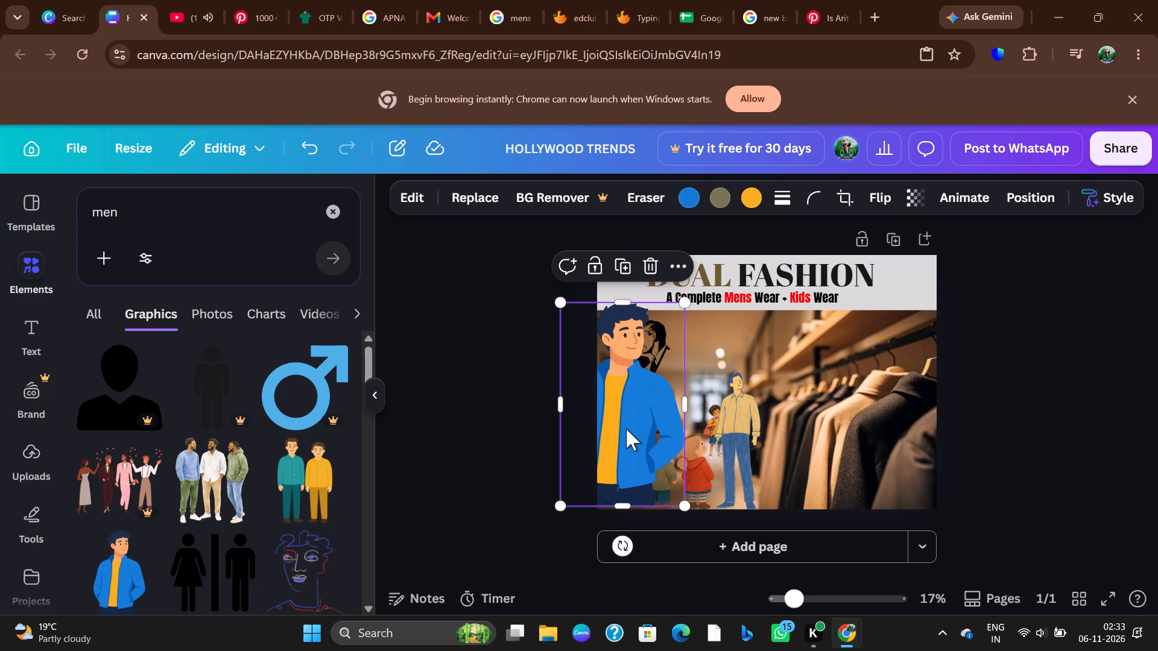
drag(624, 423, 621, 419)
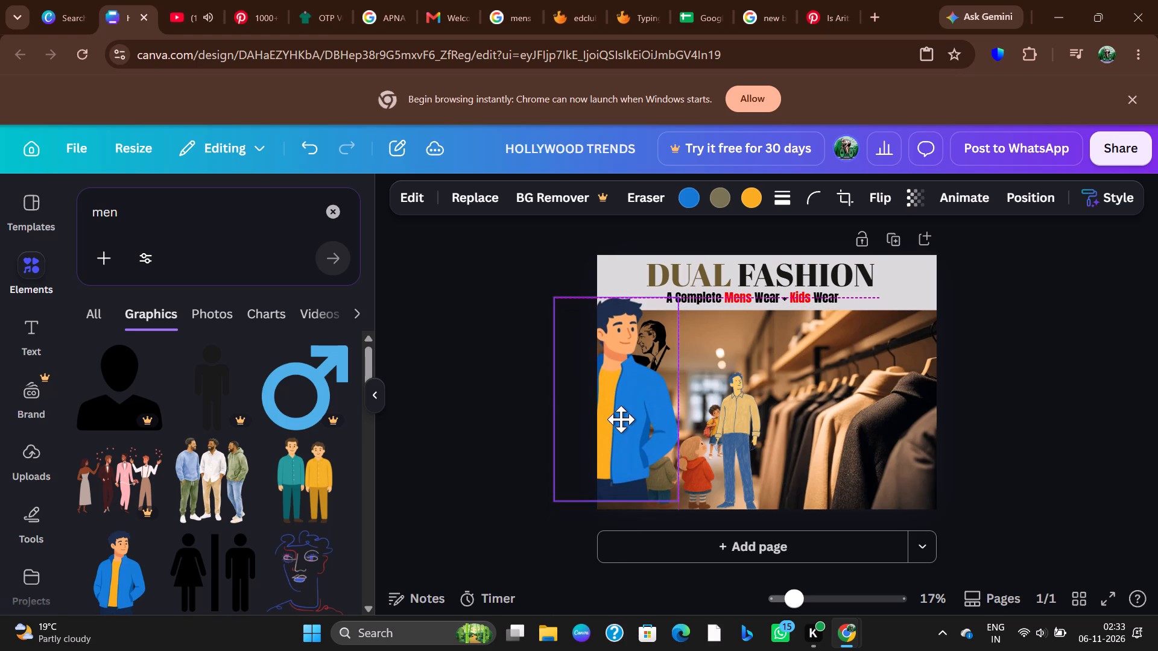
drag(621, 419, 598, 426)
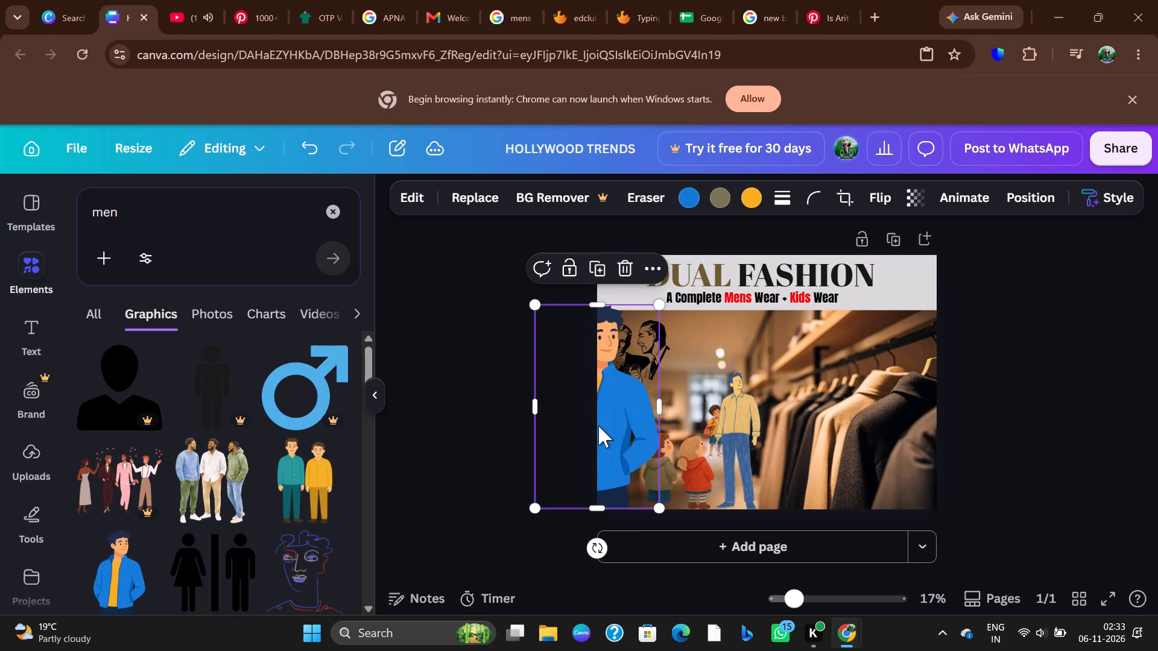
drag(531, 307, 512, 298)
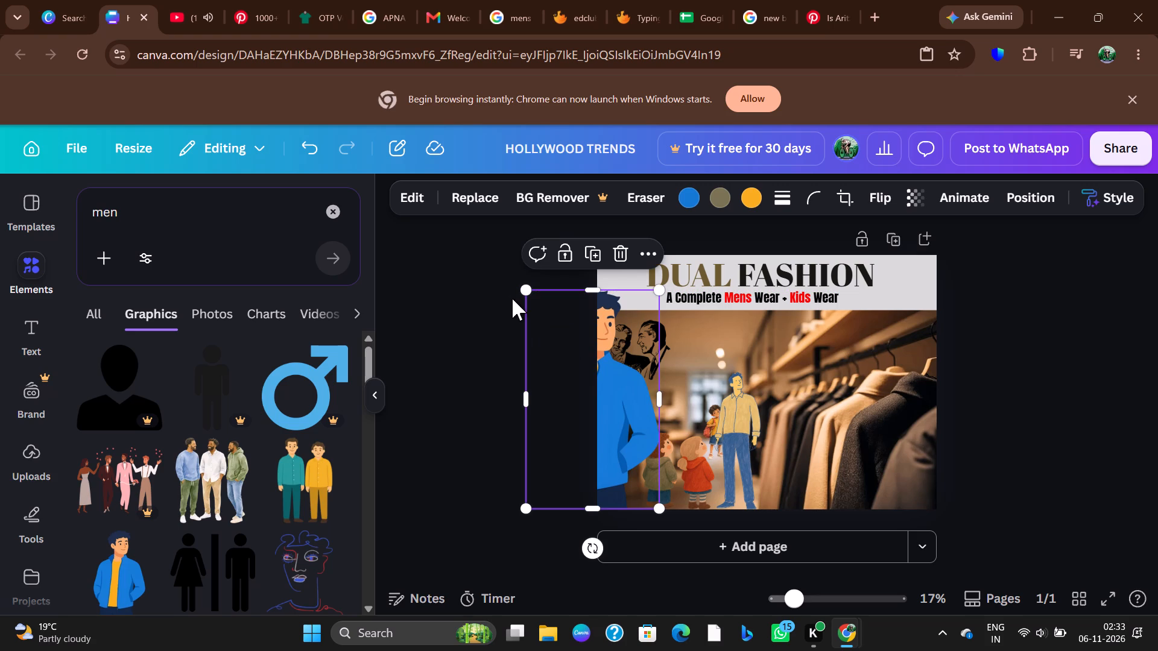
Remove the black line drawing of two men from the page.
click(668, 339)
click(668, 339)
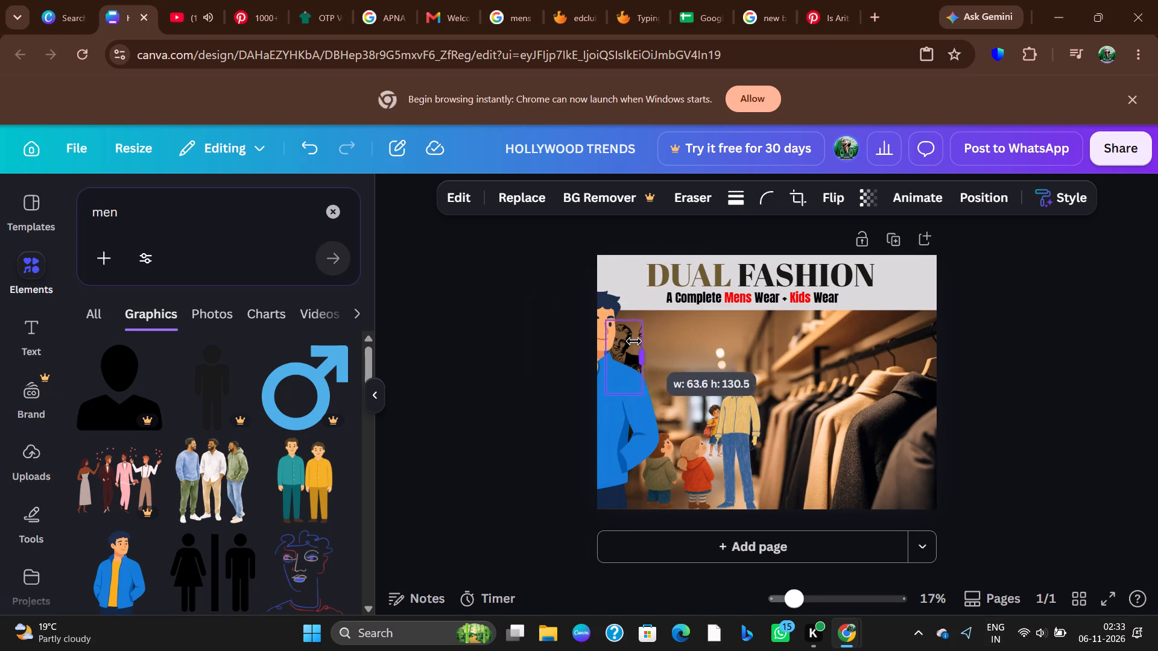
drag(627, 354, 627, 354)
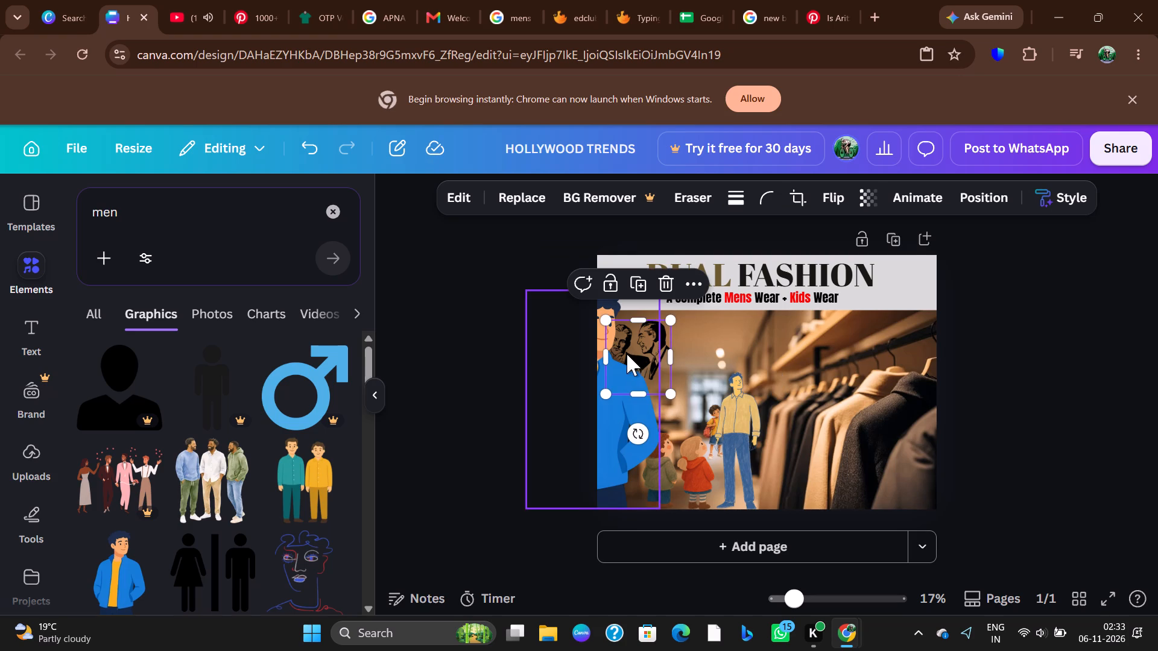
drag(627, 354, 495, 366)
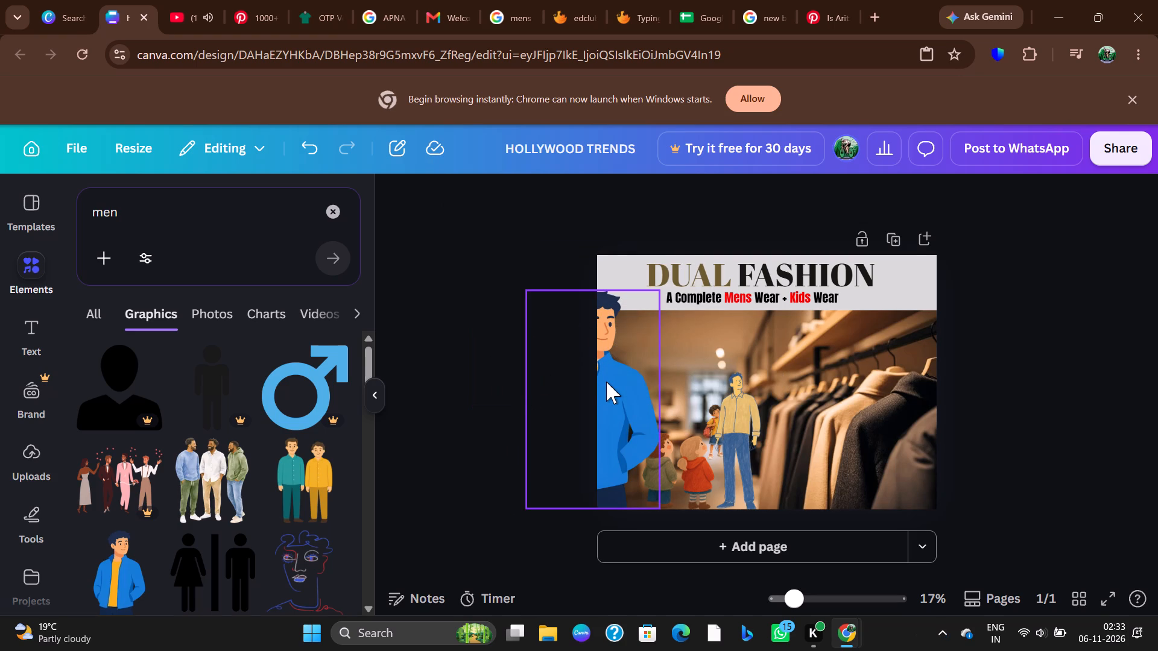
Move the man in the blue jacket down and slightly right, so the page's left and bottom edges crop him.
click(606, 382)
drag(609, 383, 612, 391)
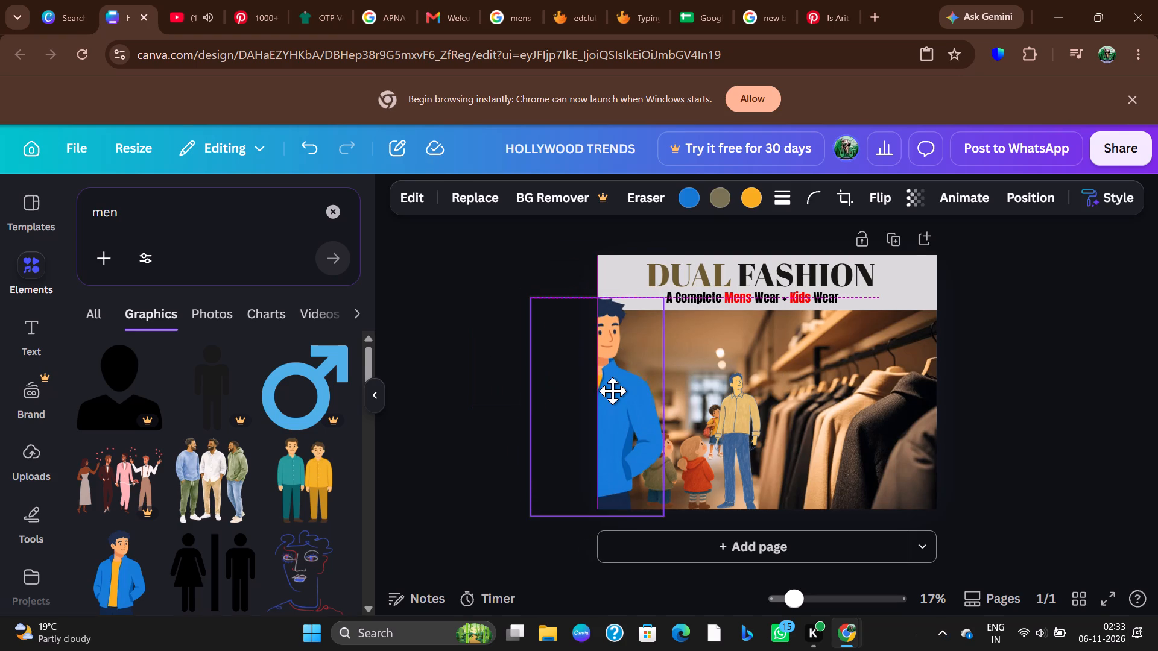
drag(612, 391, 616, 415)
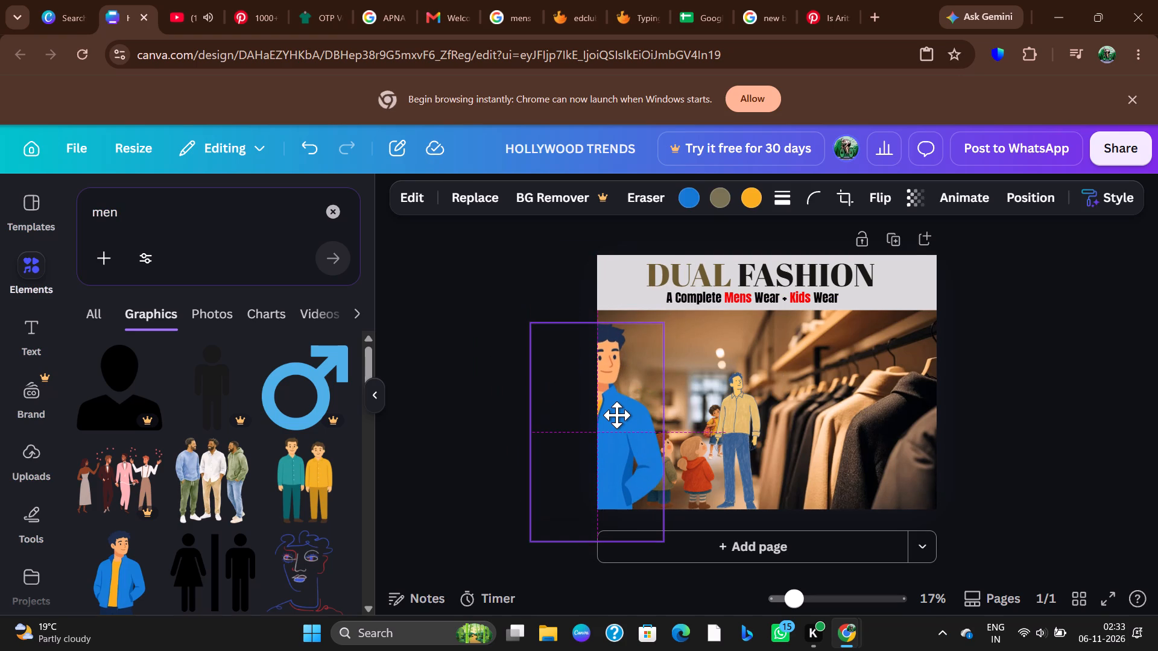
drag(616, 415, 628, 418)
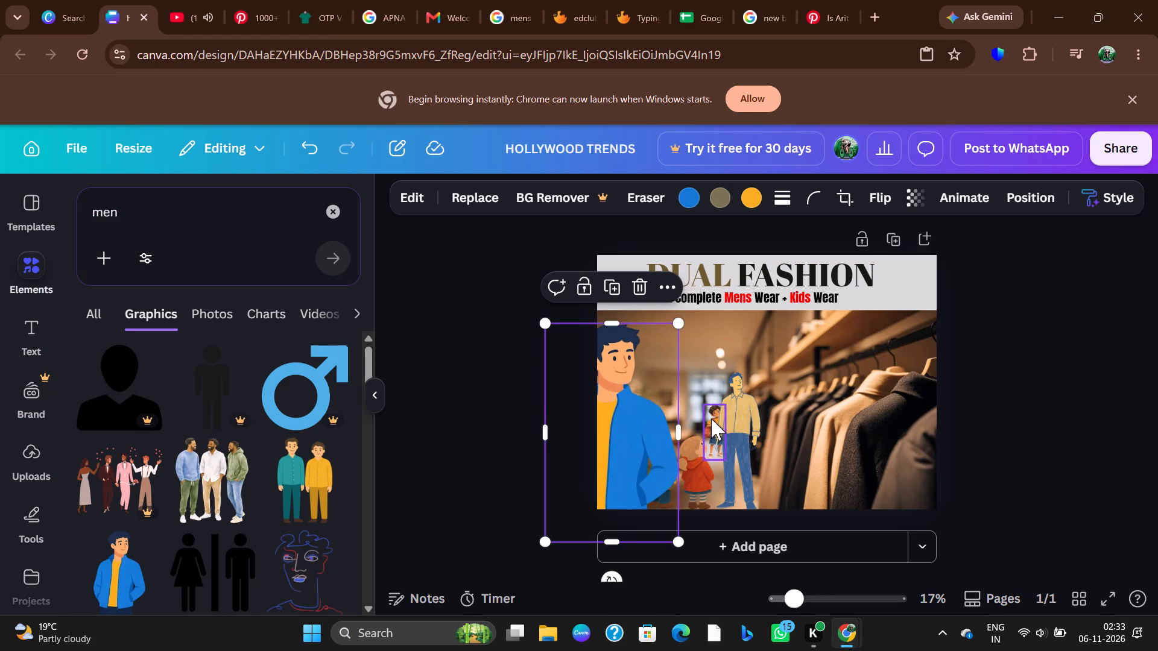
Move the small child in yellow up and left, above the two children and beside the man in the yellow shirt.
click(711, 418)
drag(711, 418, 705, 409)
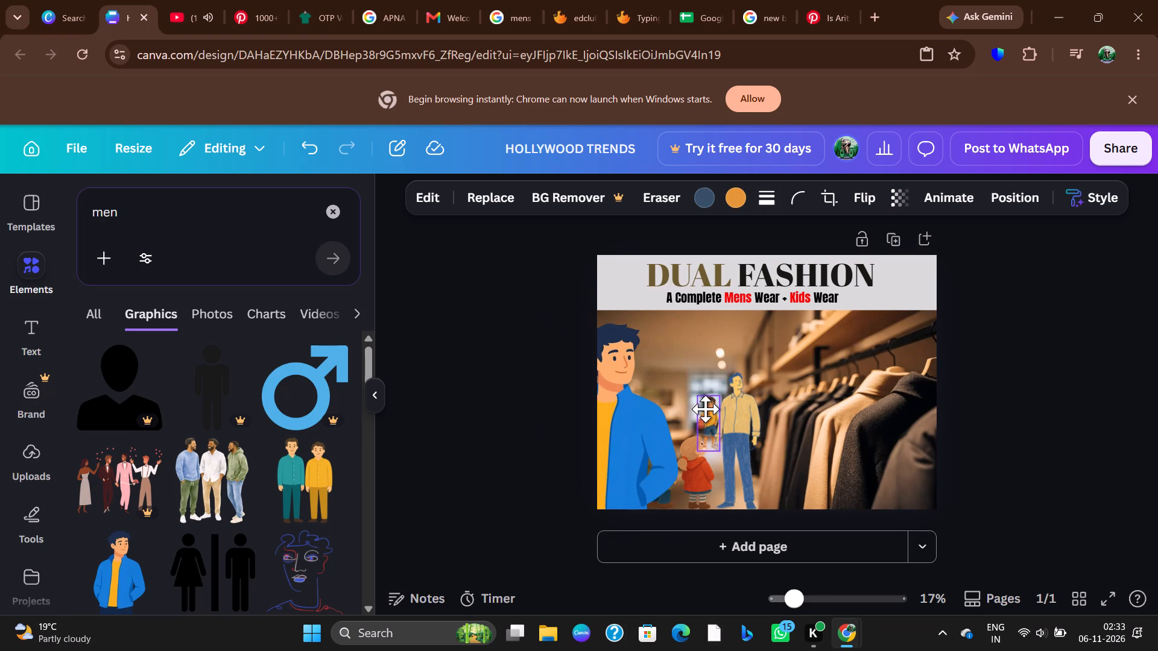
drag(705, 409, 705, 402)
click(511, 405)
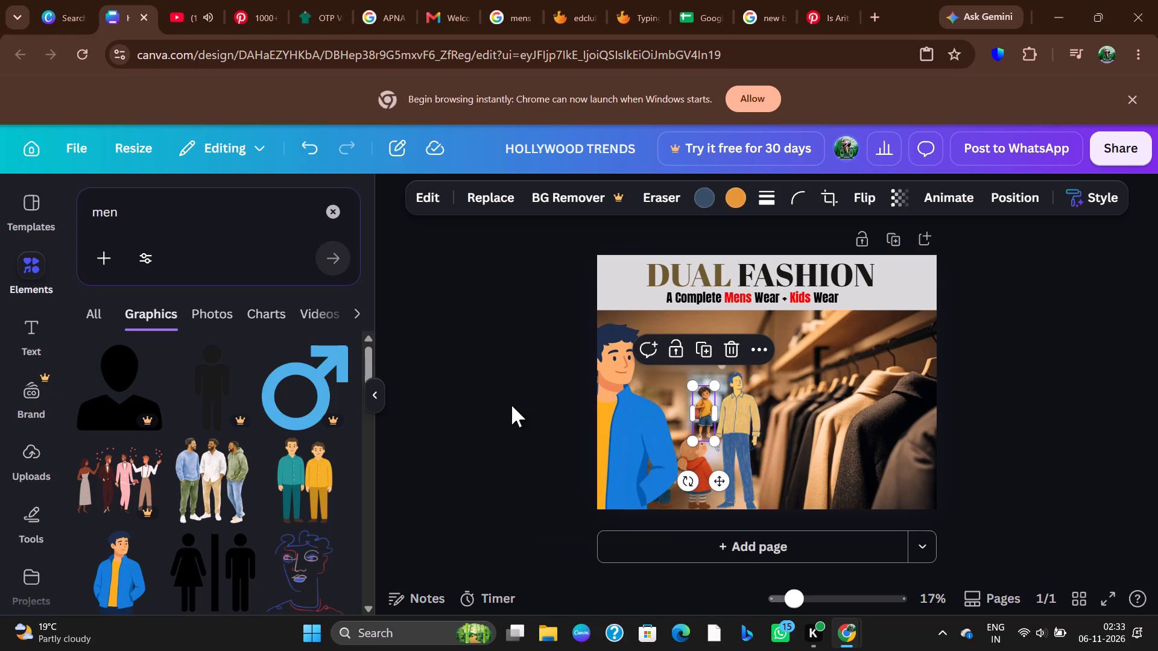
click(700, 408)
drag(700, 408, 707, 395)
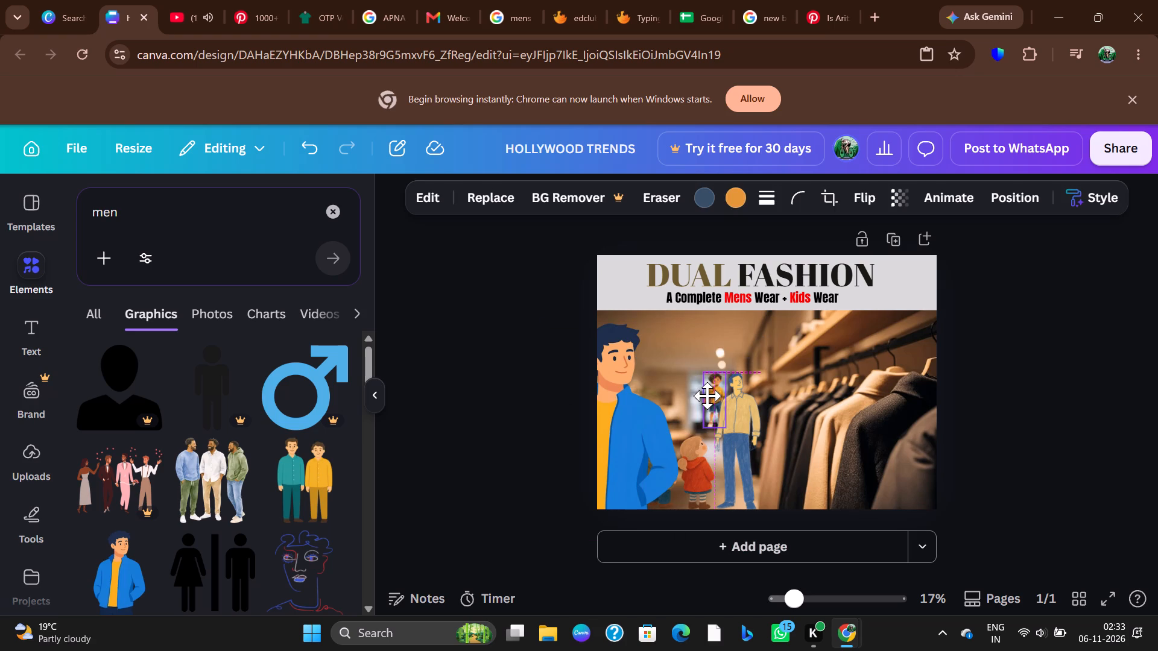
drag(707, 395, 704, 398)
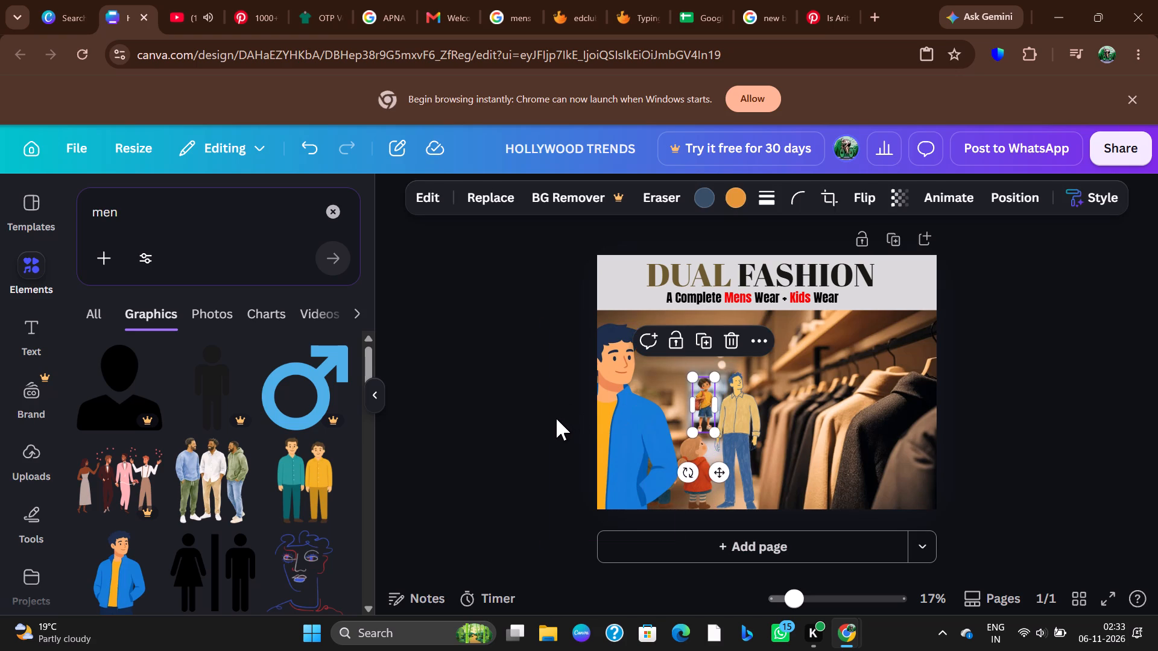
click(556, 418)
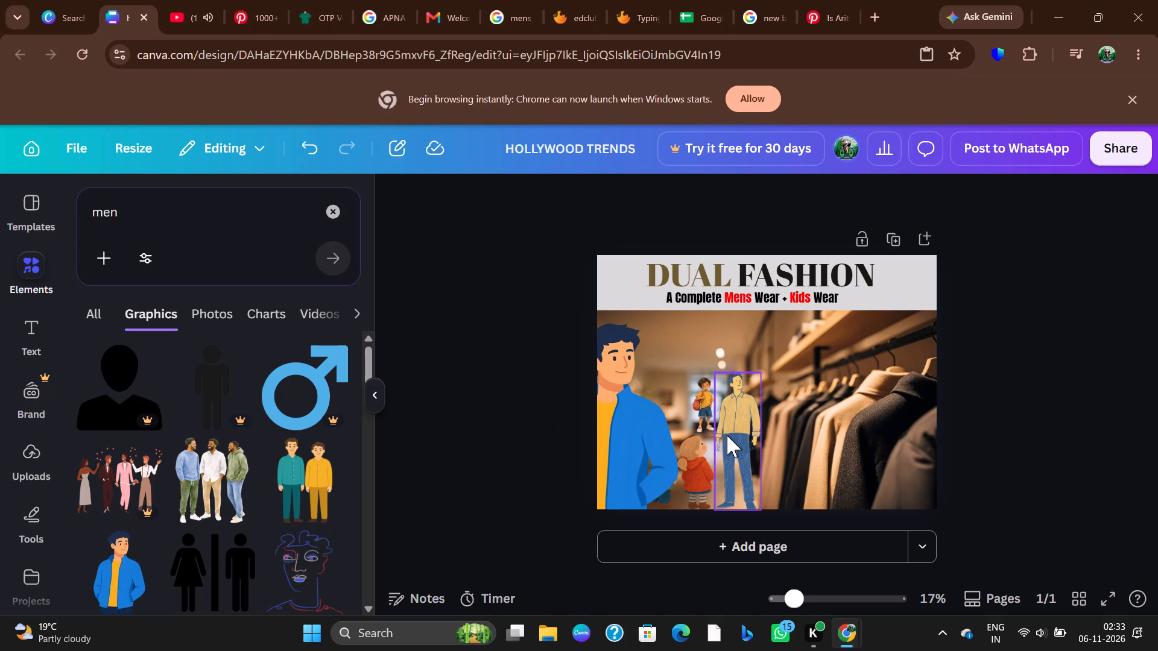
Move the two-children graphic right and up, into the gap between the blue-jacket man and the yellow-shirt man.
click(700, 449)
drag(700, 449, 729, 449)
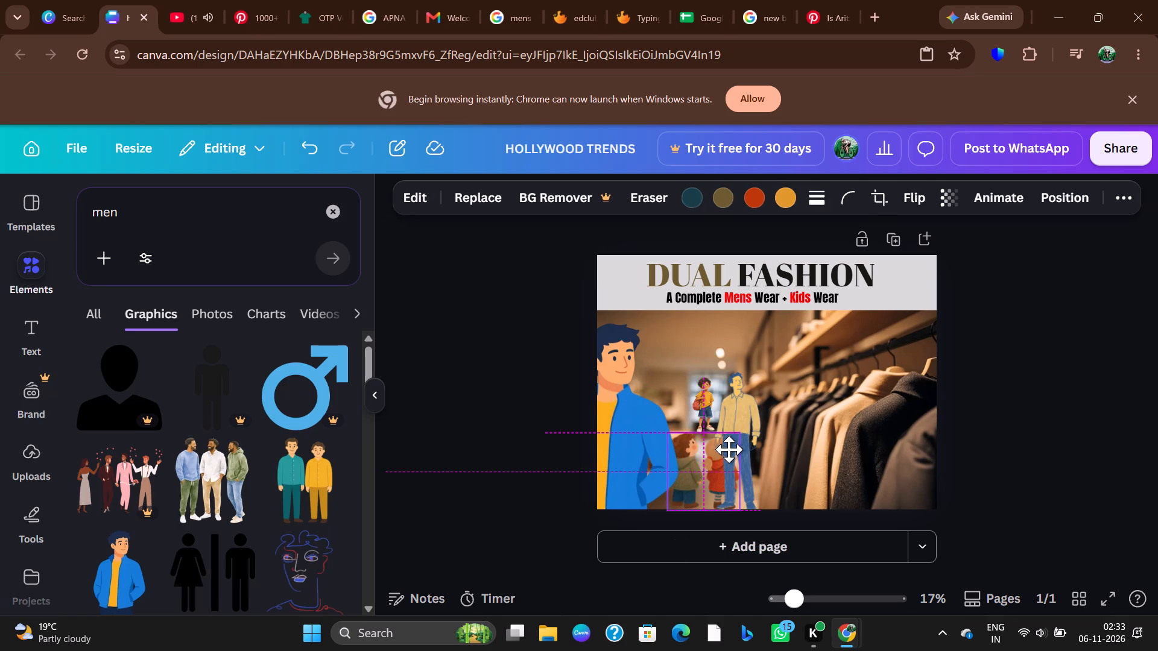
drag(729, 449, 729, 450)
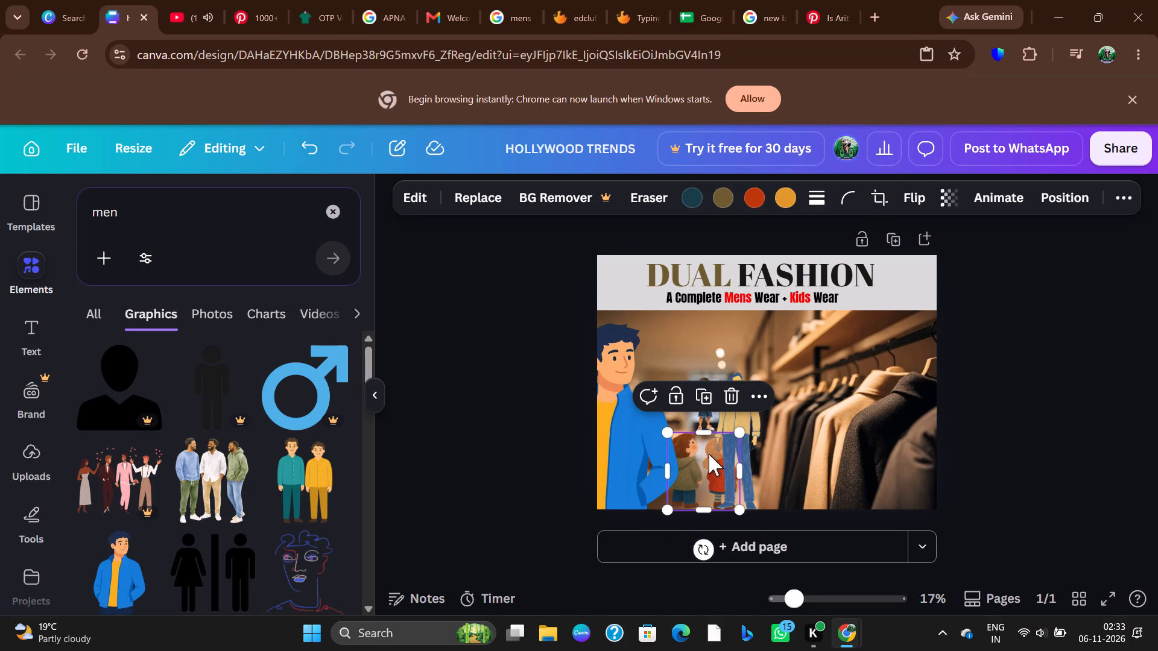
drag(703, 457, 700, 438)
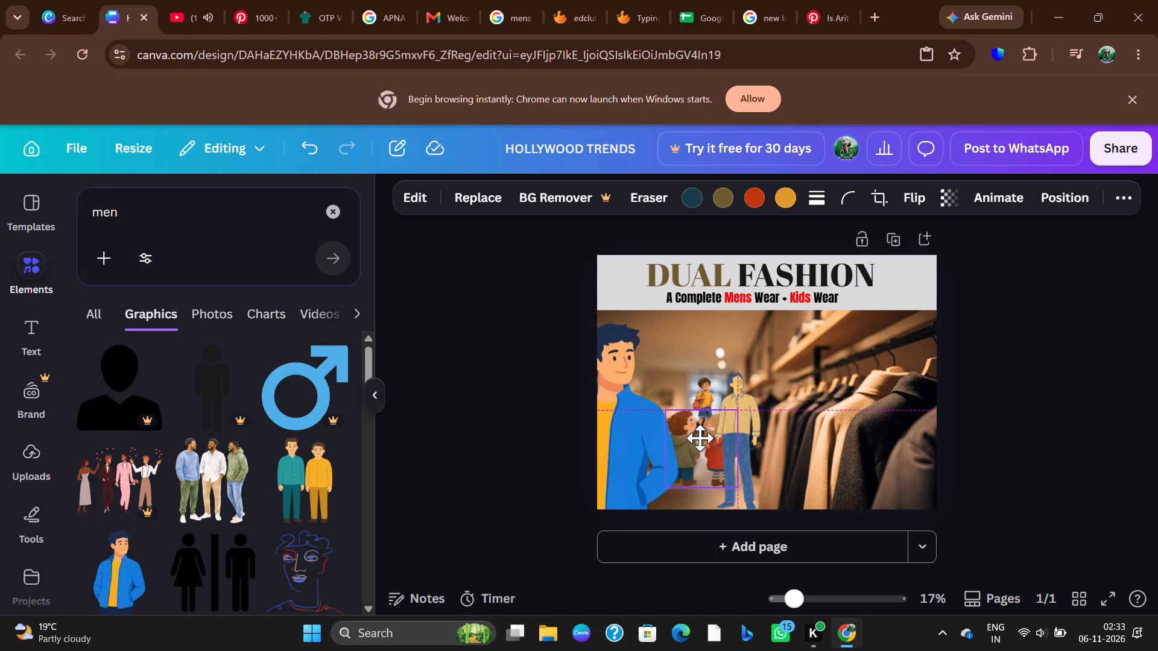
drag(700, 438, 700, 424)
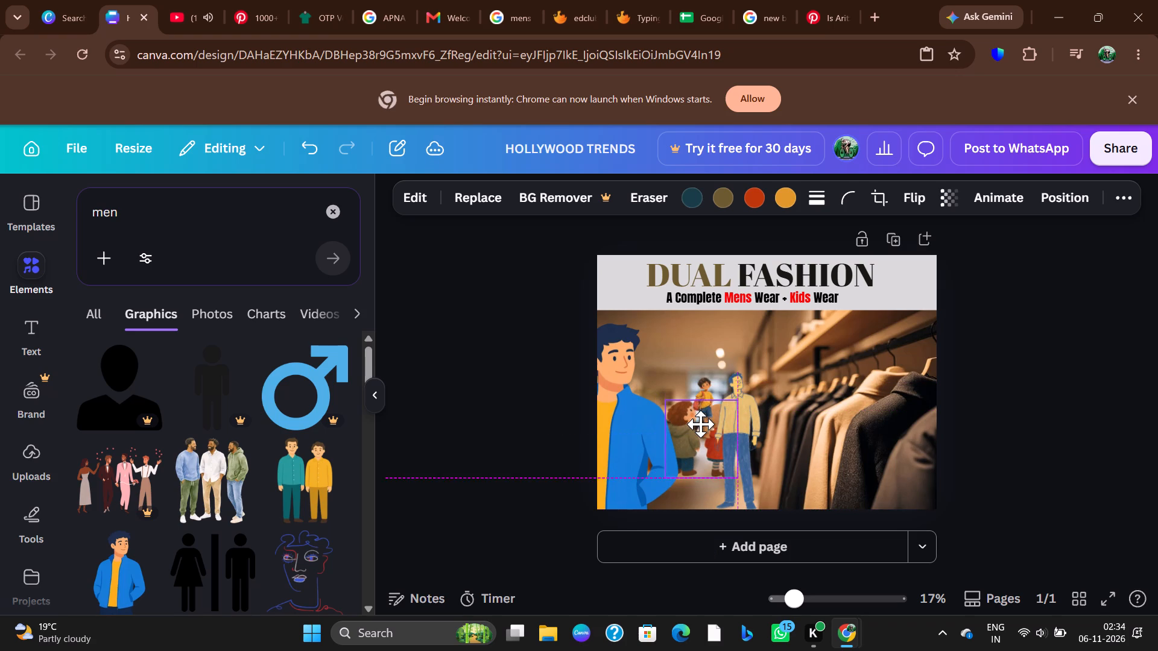
drag(700, 424, 701, 426)
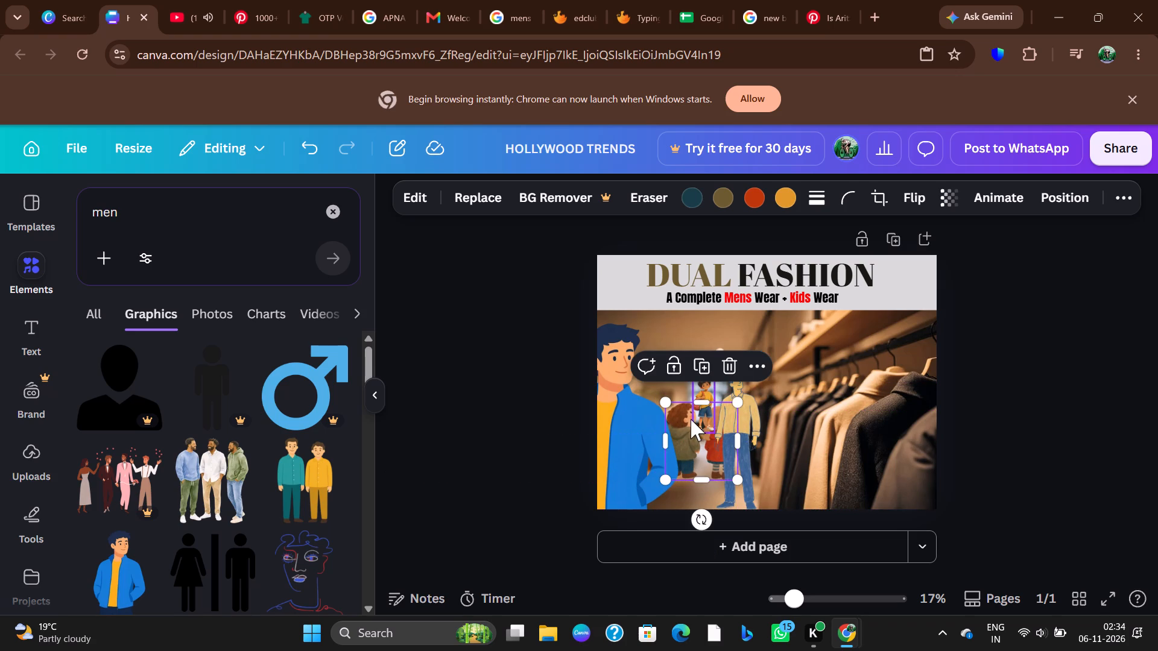
click(534, 391)
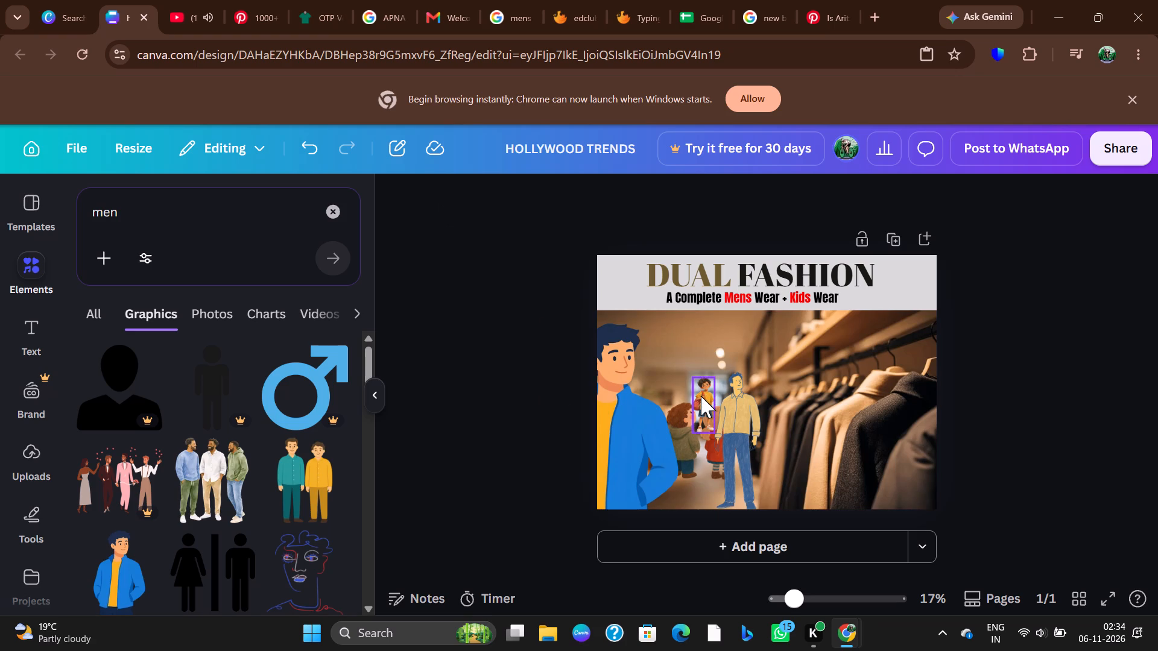
Move the small child in yellow down so the child stands between the two children.
drag(701, 396, 699, 417)
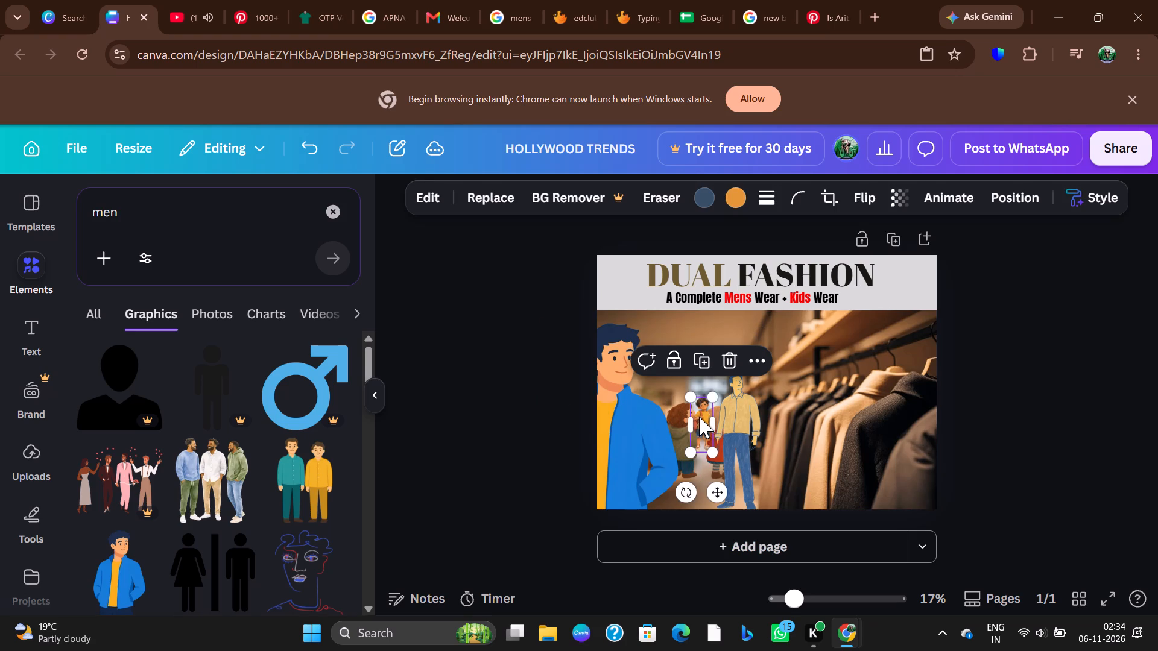
drag(699, 417, 699, 432)
click(525, 396)
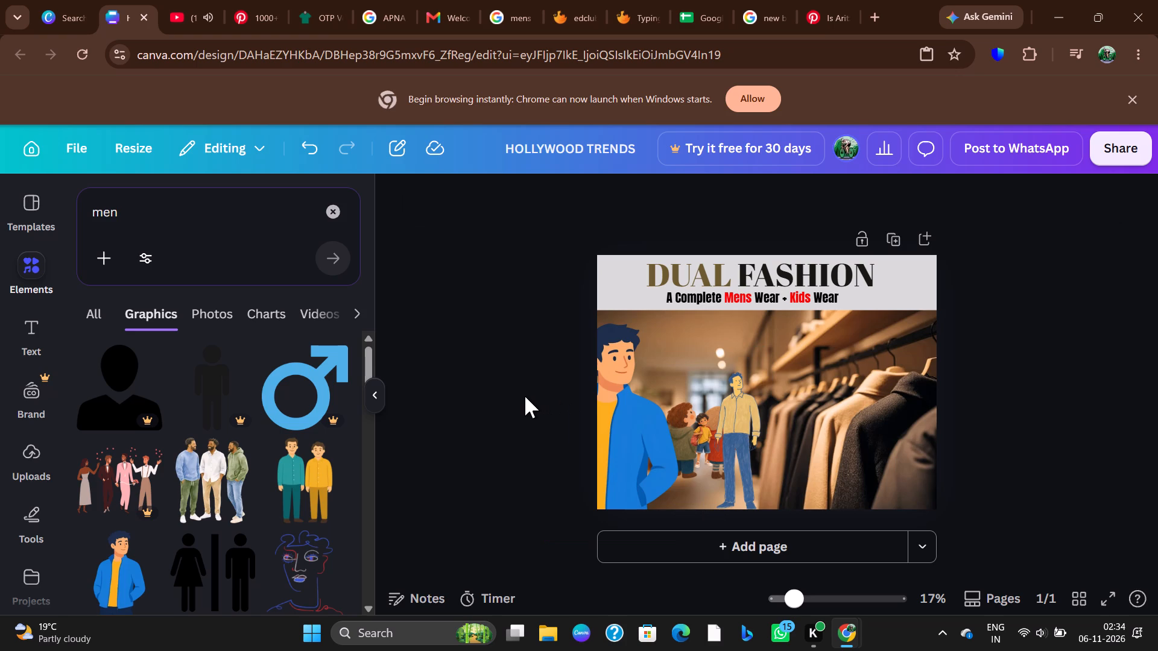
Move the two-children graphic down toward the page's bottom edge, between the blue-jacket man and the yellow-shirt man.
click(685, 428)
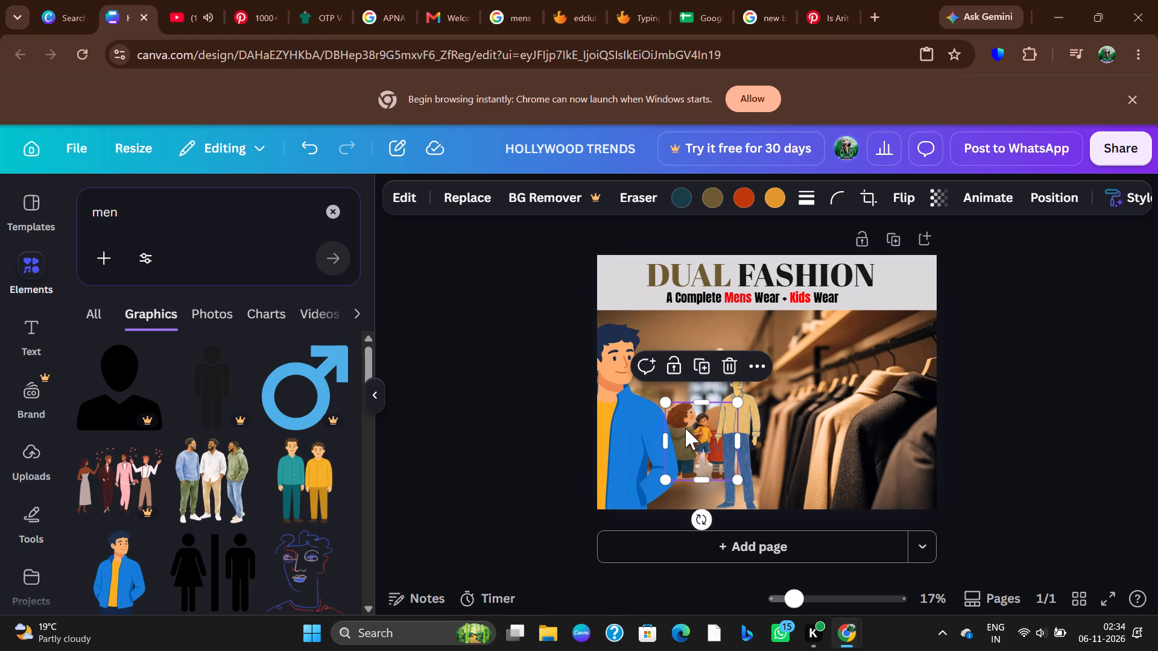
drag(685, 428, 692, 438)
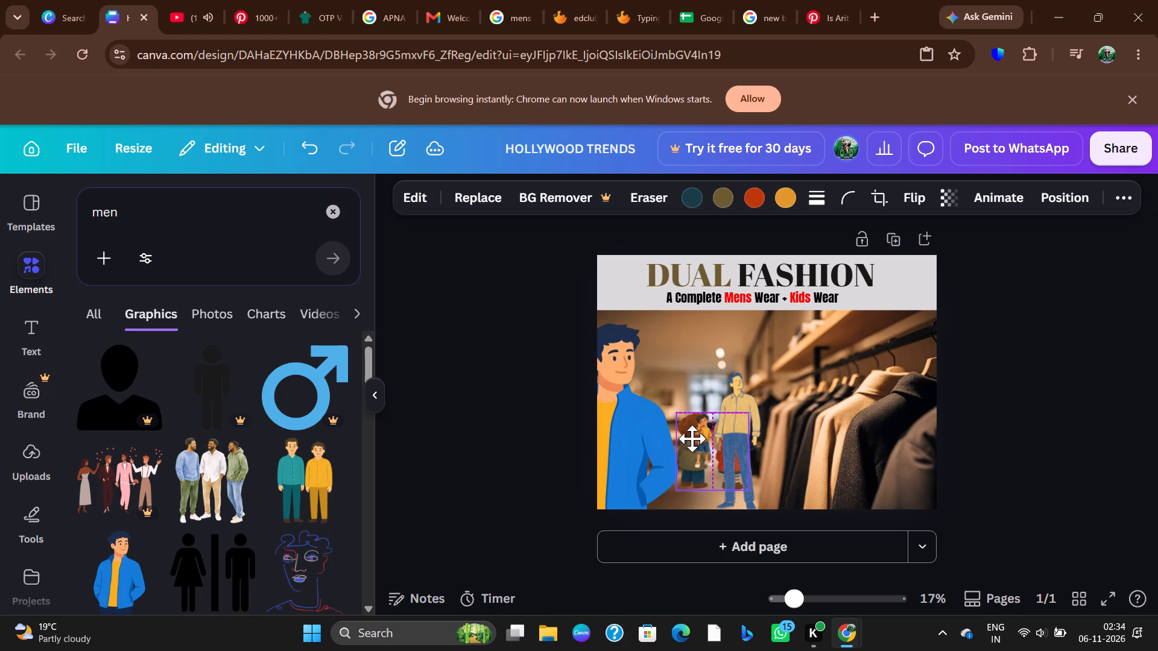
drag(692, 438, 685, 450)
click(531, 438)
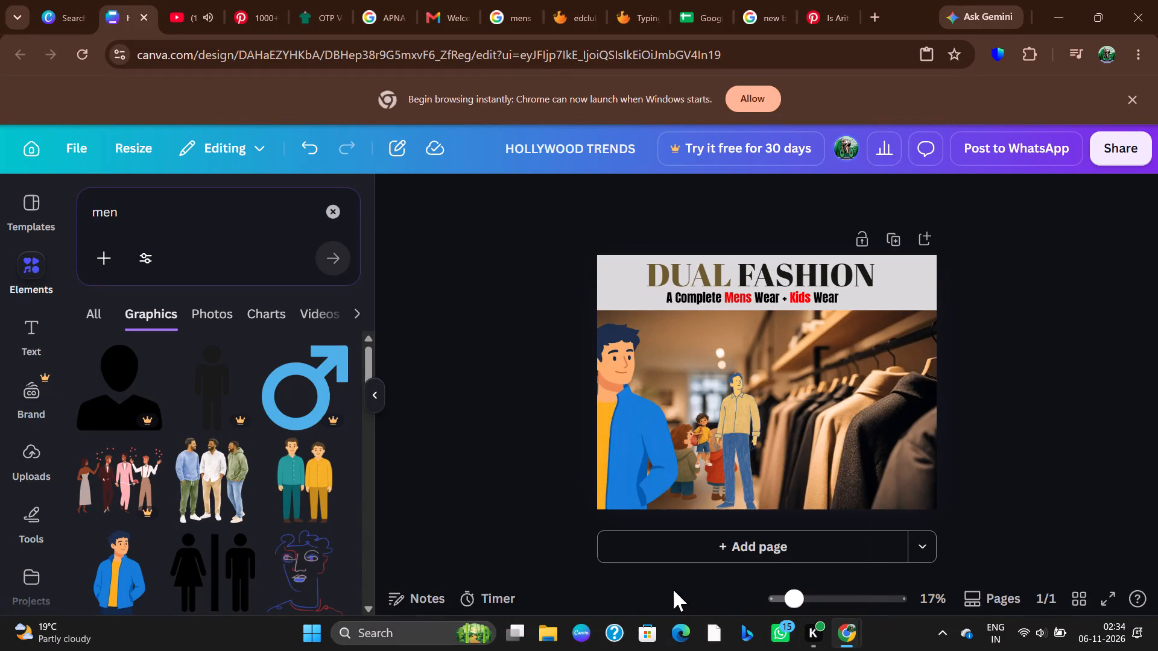
Browse the search results for men, looking through the graphics, charts, videos and audio for further material.
scroll(233, 494, down, 2)
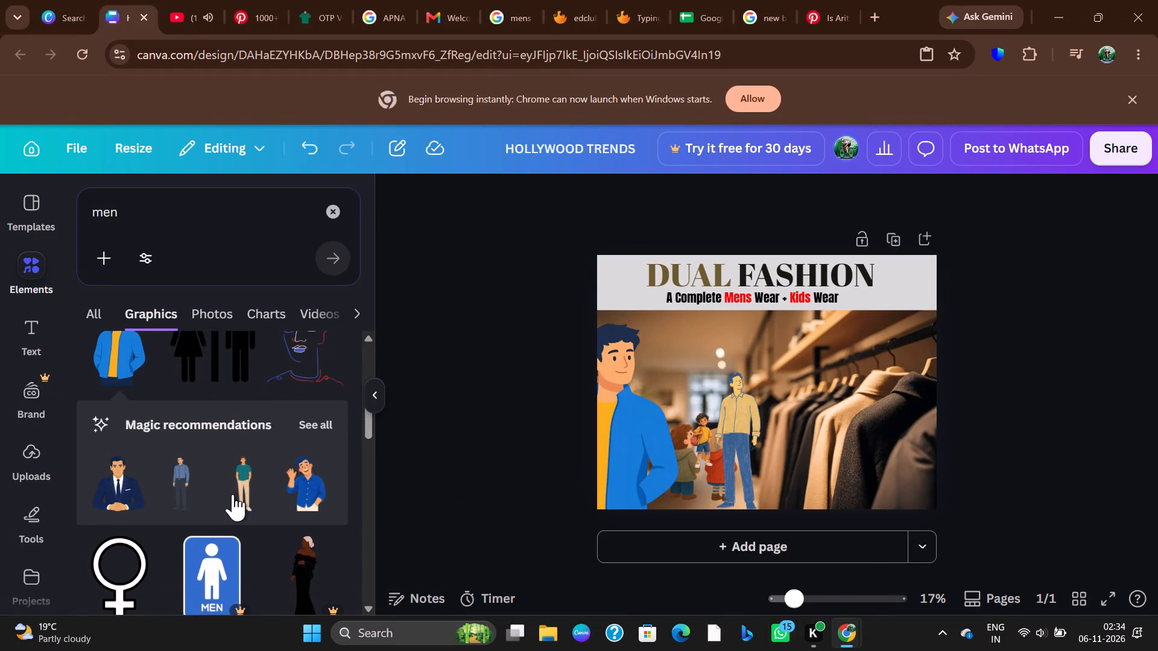
scroll(233, 494, down, 5)
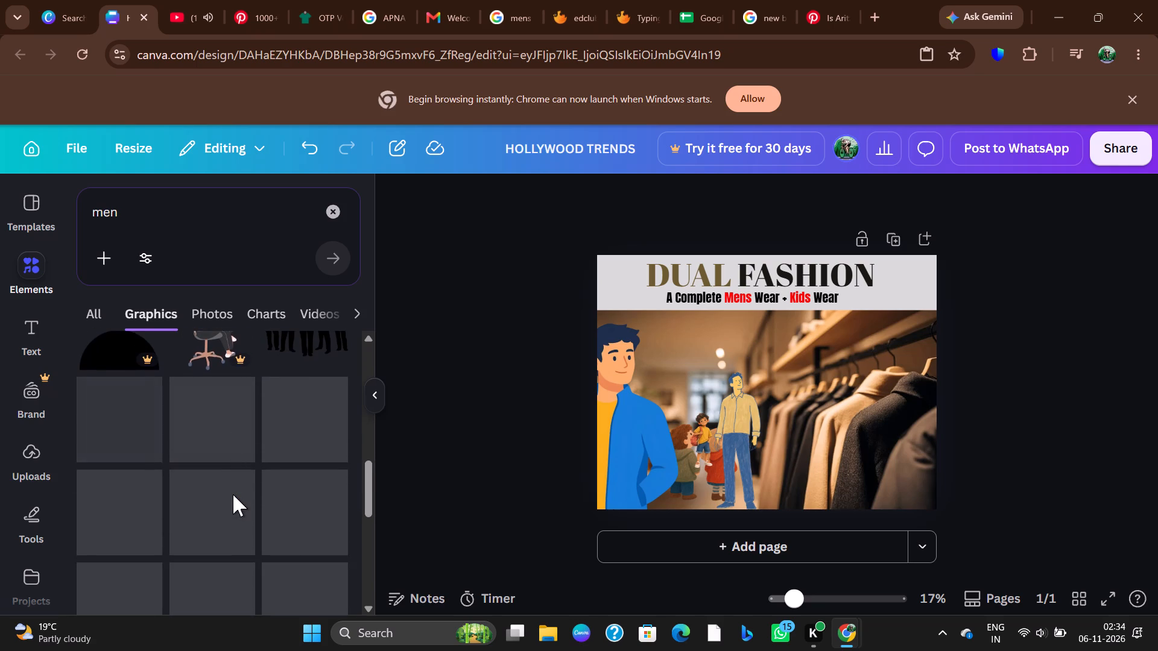
scroll(233, 494, up, 1)
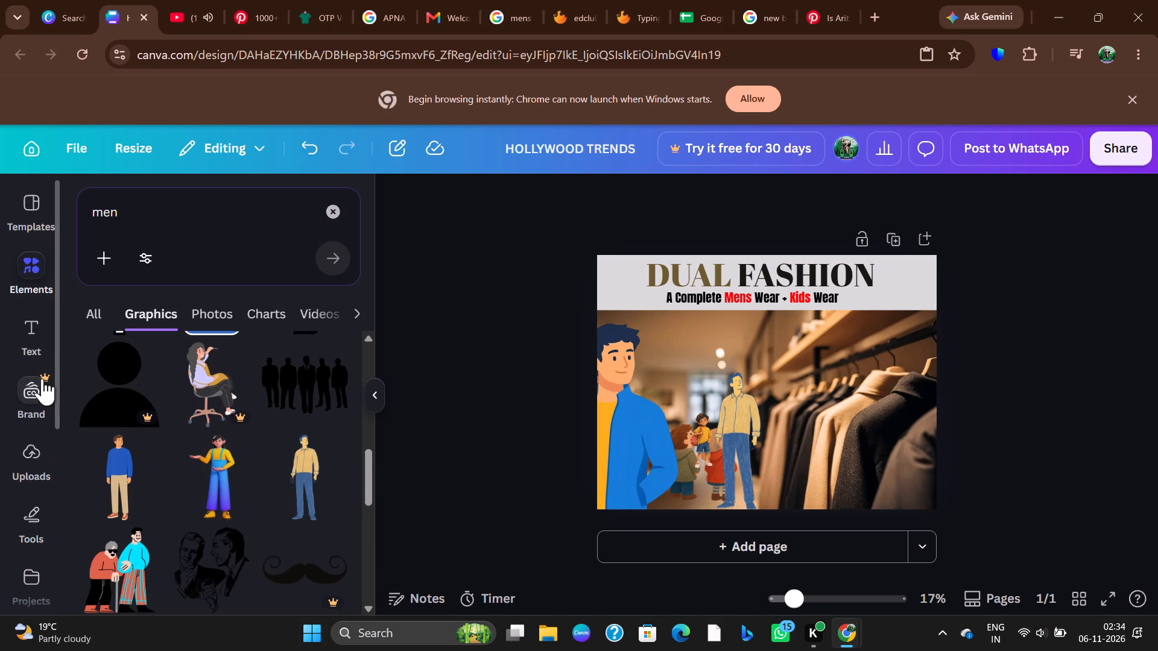
scroll(268, 539, down, 3)
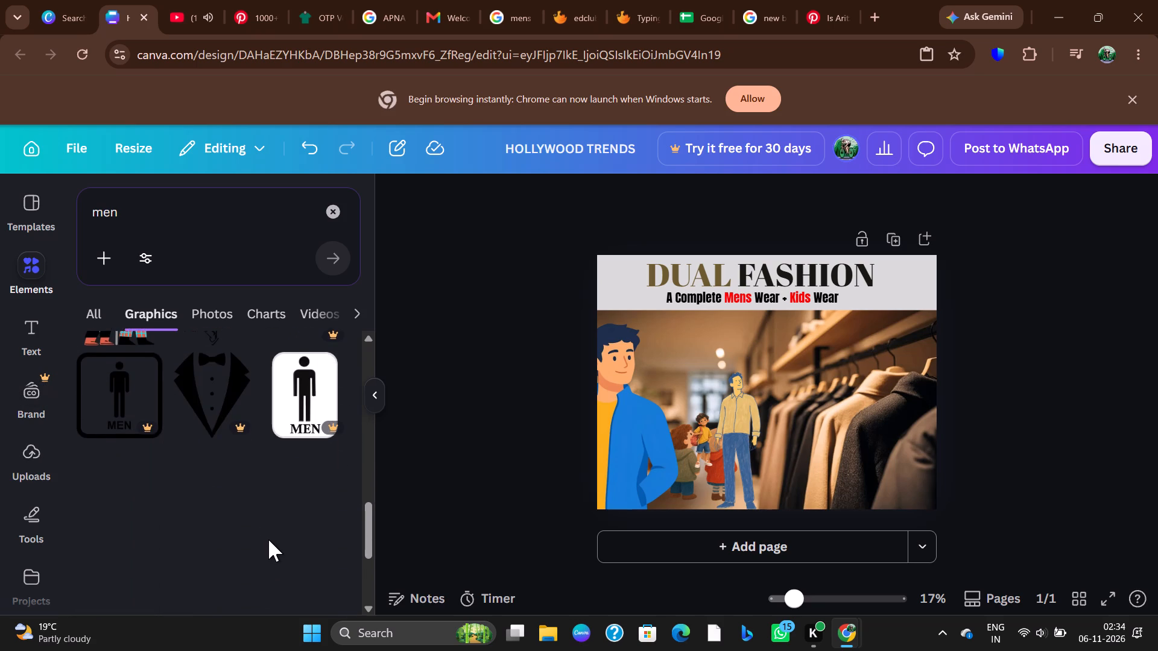
scroll(268, 539, down, 1)
scroll(268, 539, up, 4)
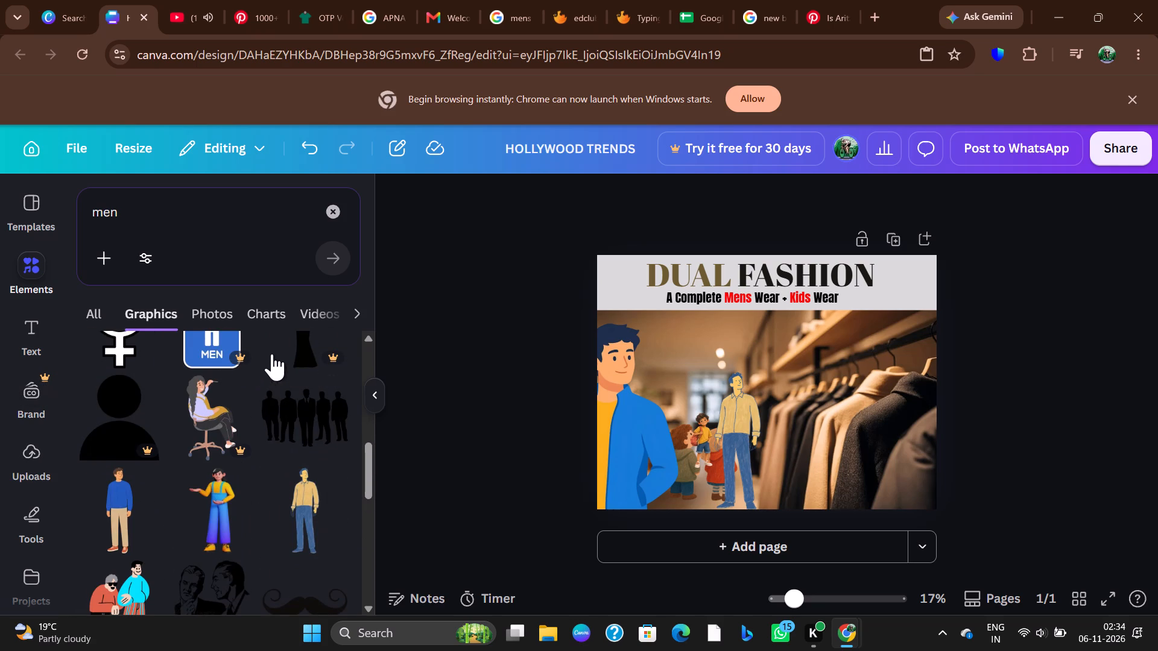
click(281, 316)
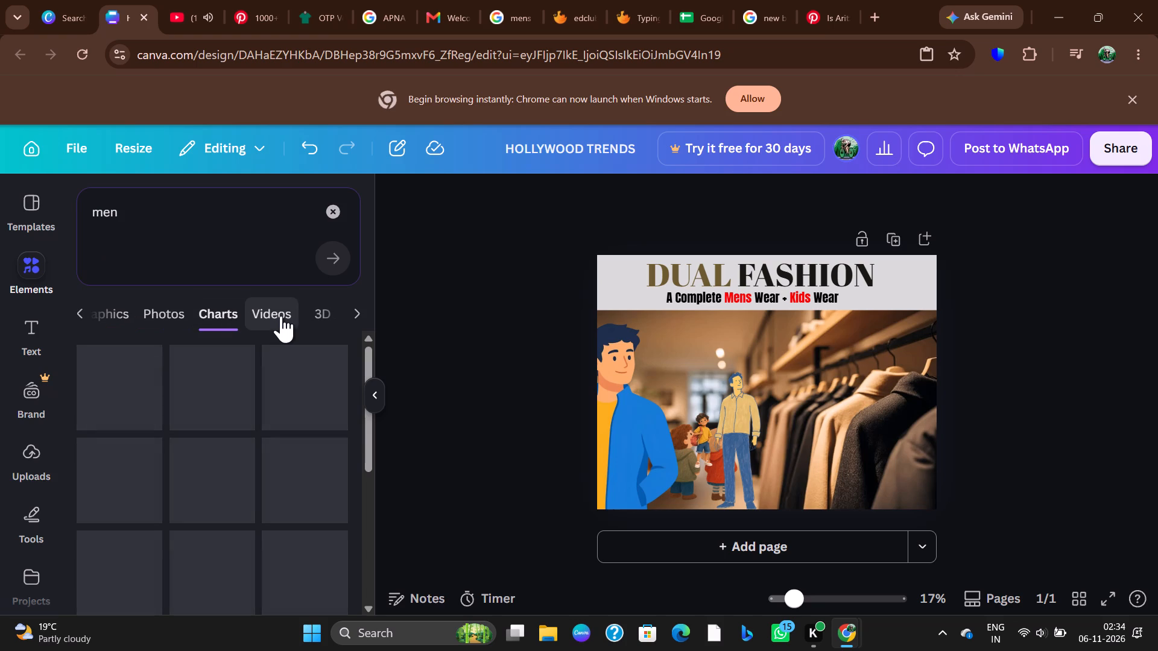
click(288, 315)
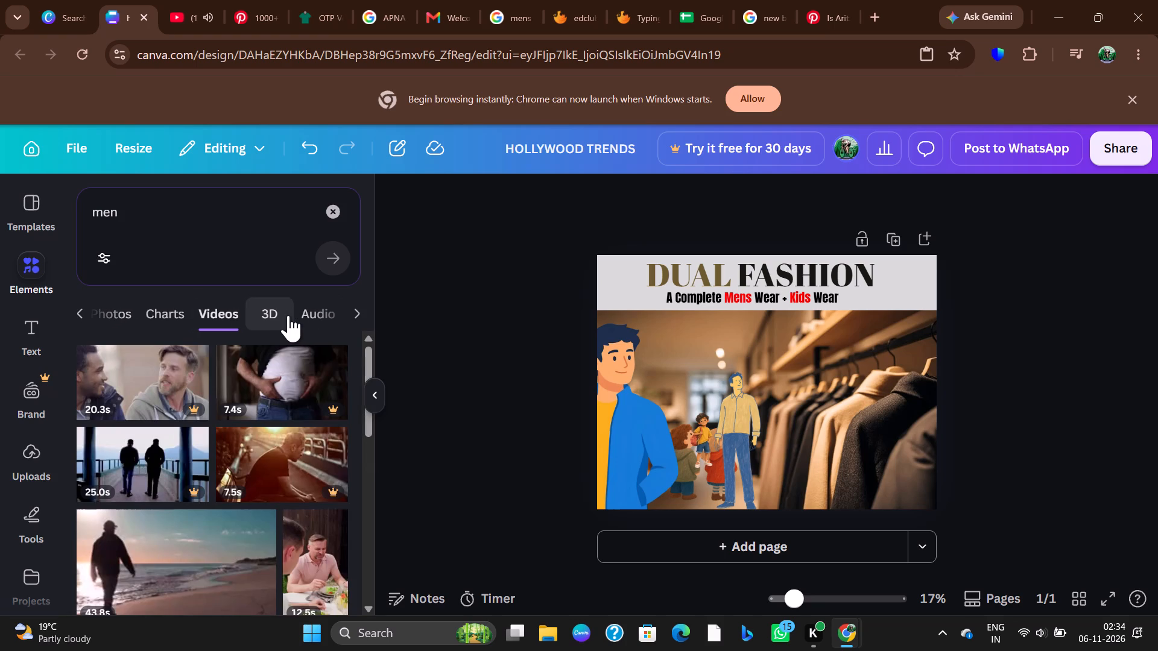
click(302, 312)
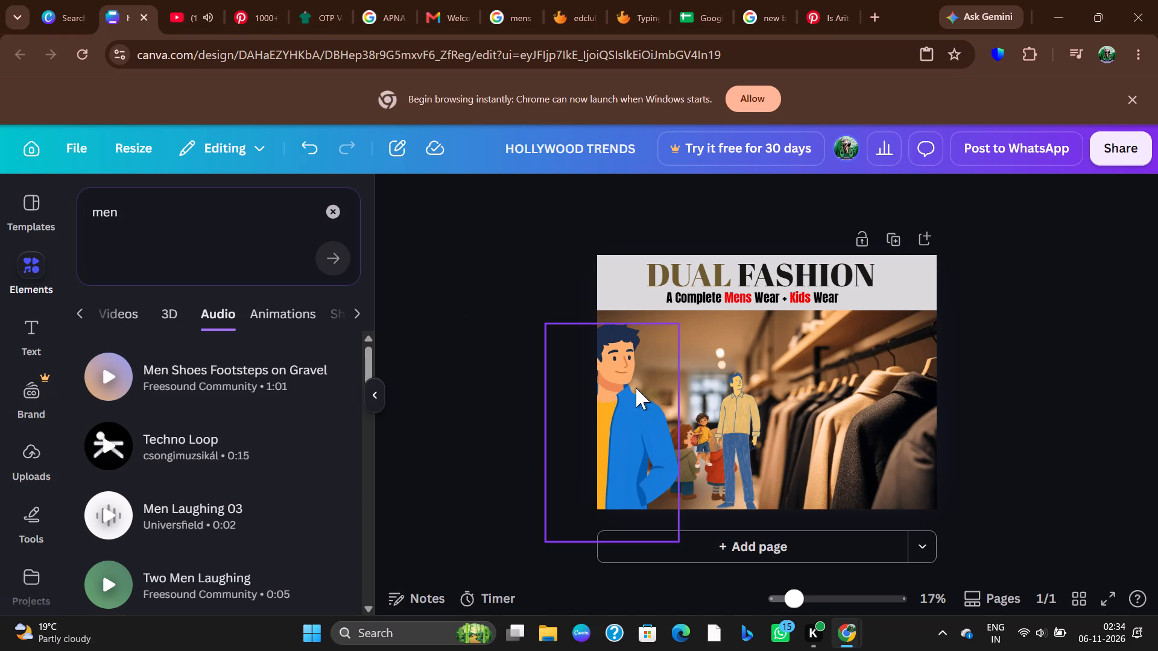
Move the two-children graphic off the page, past its left edge.
right_click(707, 444)
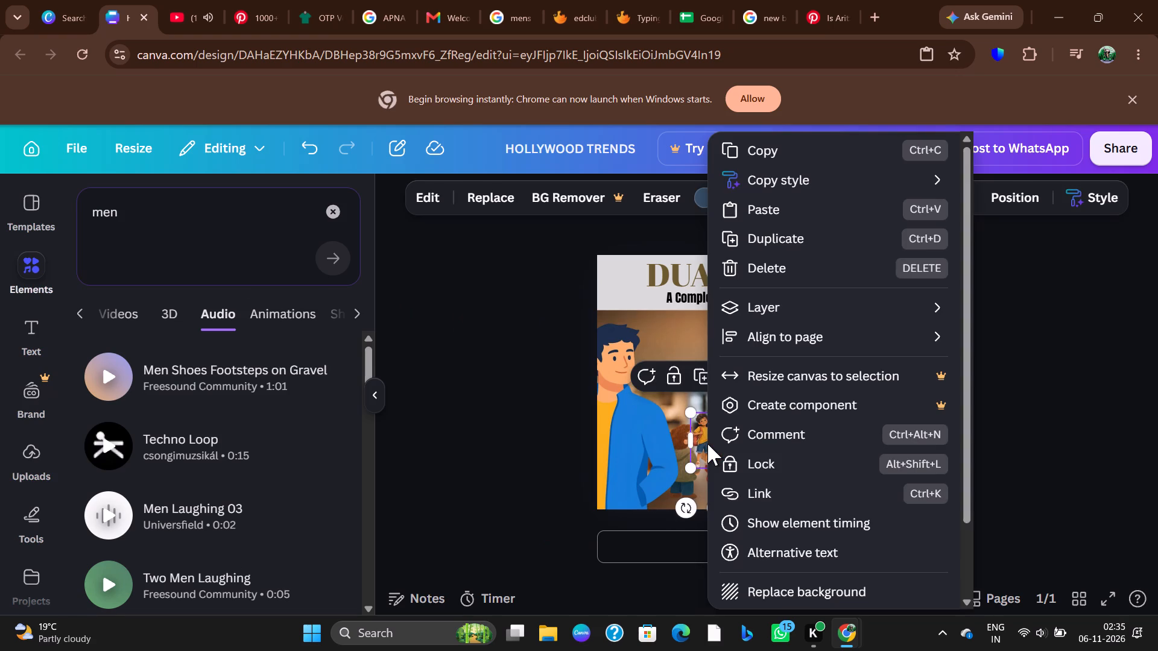
click(460, 409)
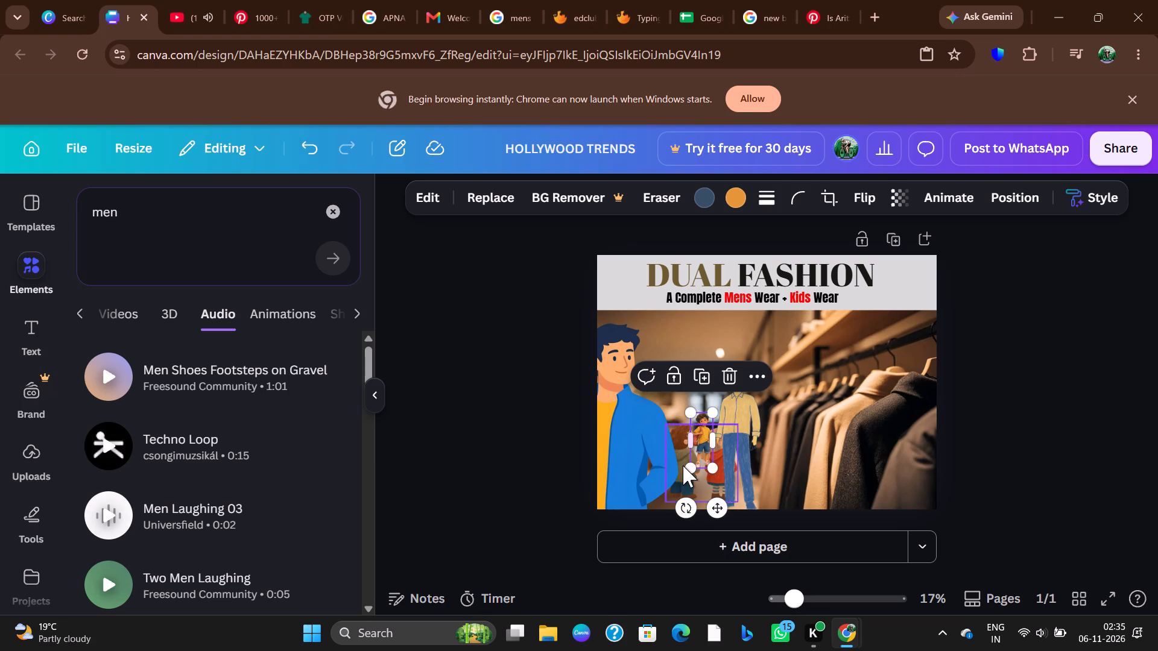
click(683, 465)
drag(683, 465, 425, 514)
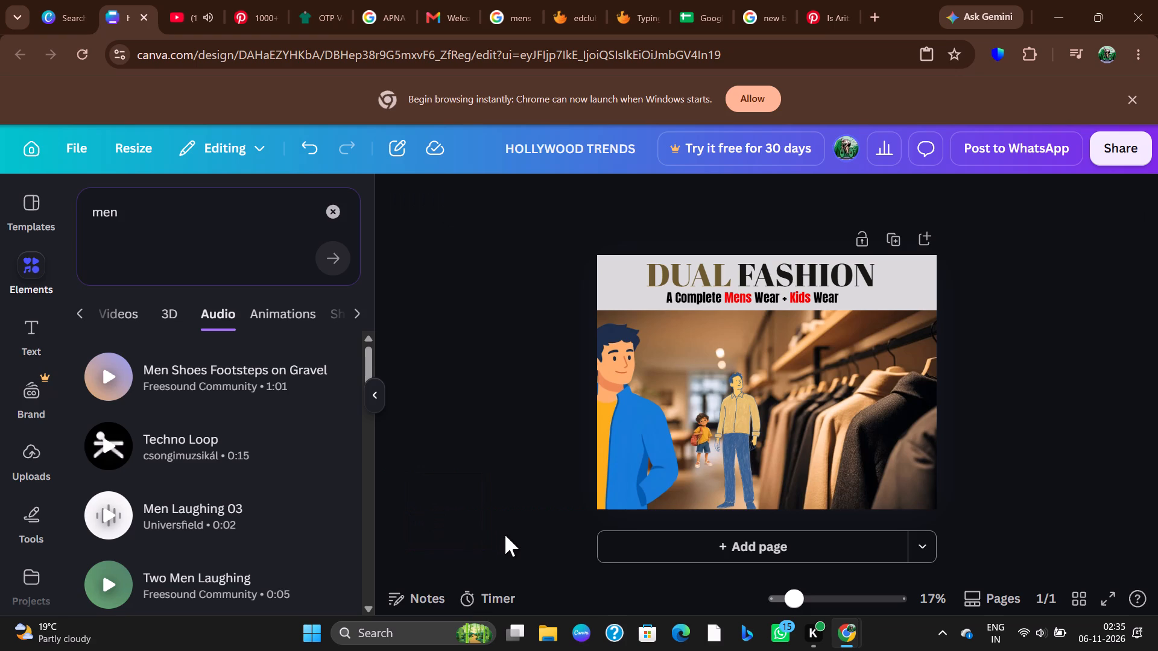
Enlarge the small child in yellow to about twice its size and place the child between the blue-jacket man and the yellow-shirt man.
click(705, 429)
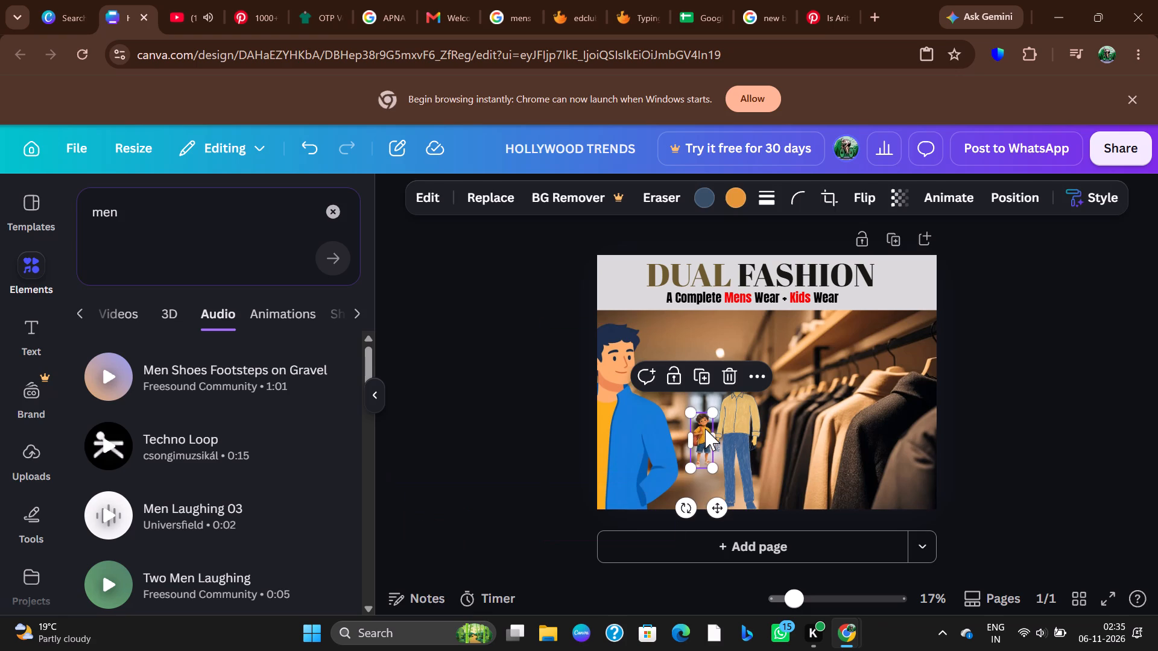
drag(693, 417, 667, 399)
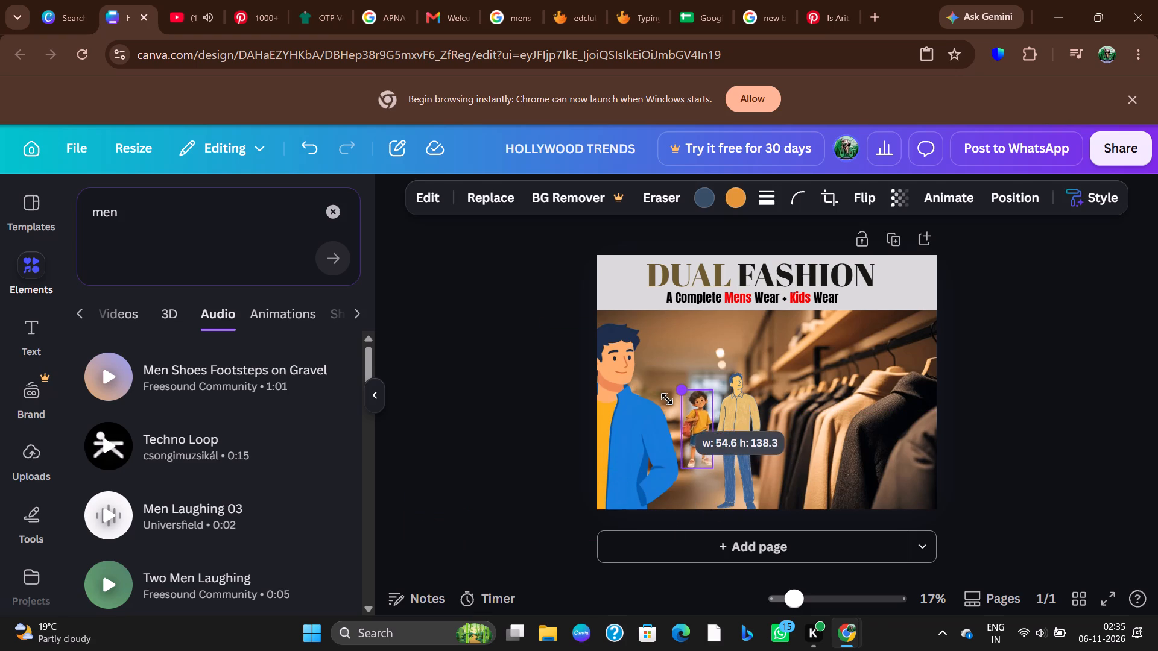
drag(667, 399, 642, 374)
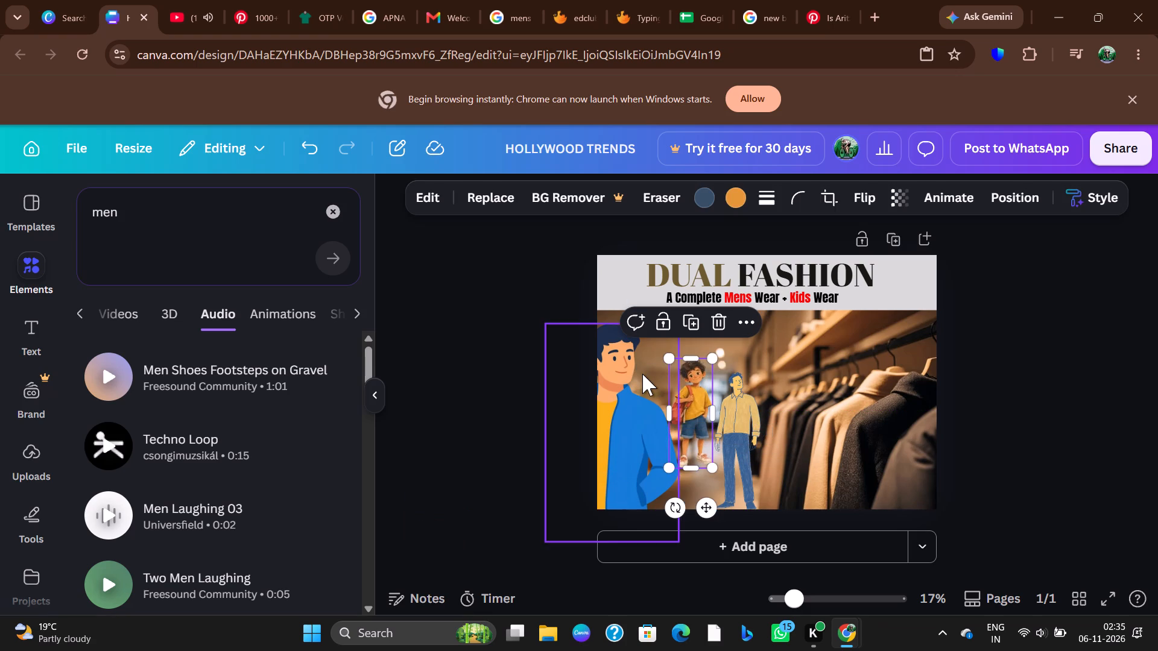
drag(688, 423, 699, 429)
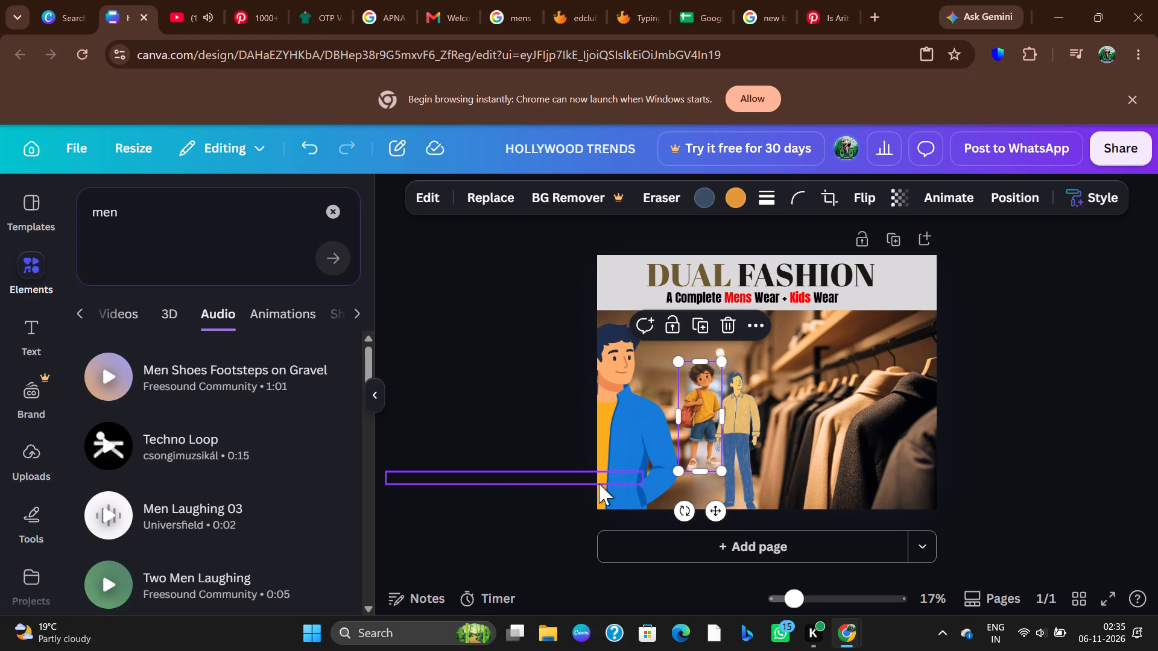
Delete the empty text box that overhangs the page's left edge near the bottom of the blue-jacket man.
click(599, 483)
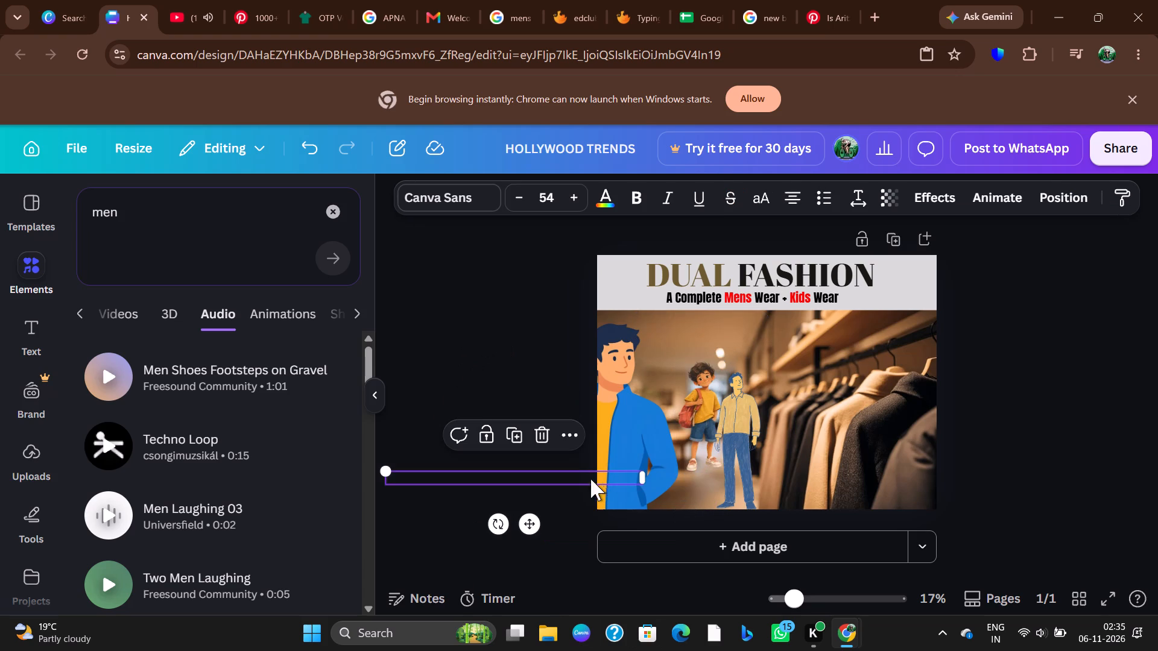
click(548, 444)
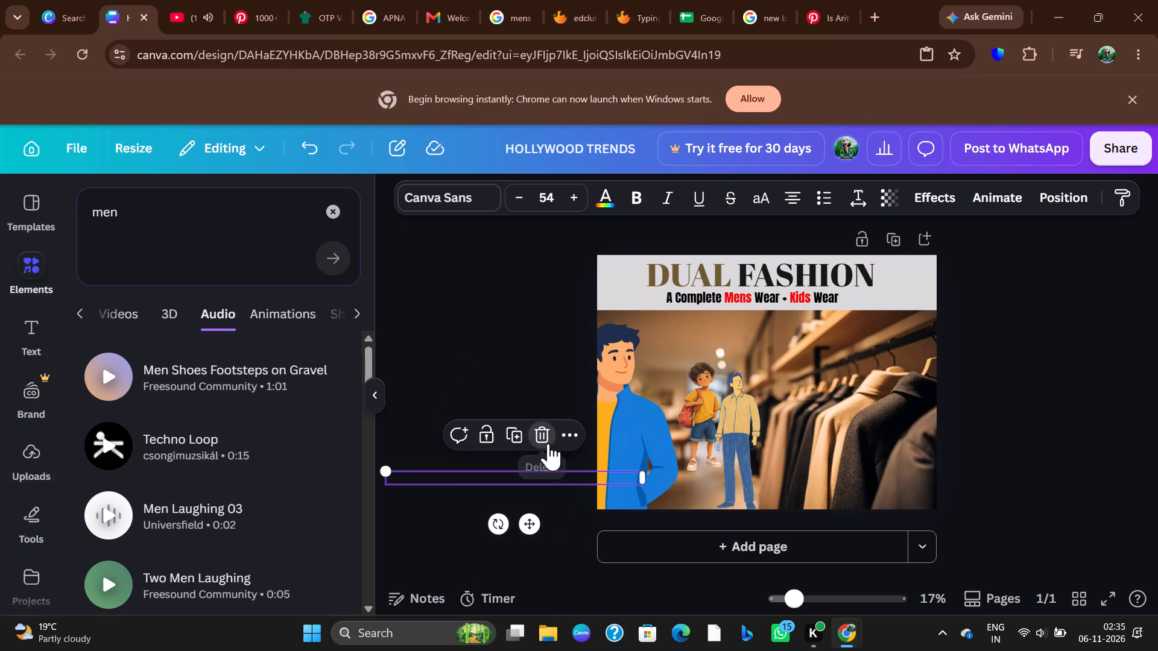